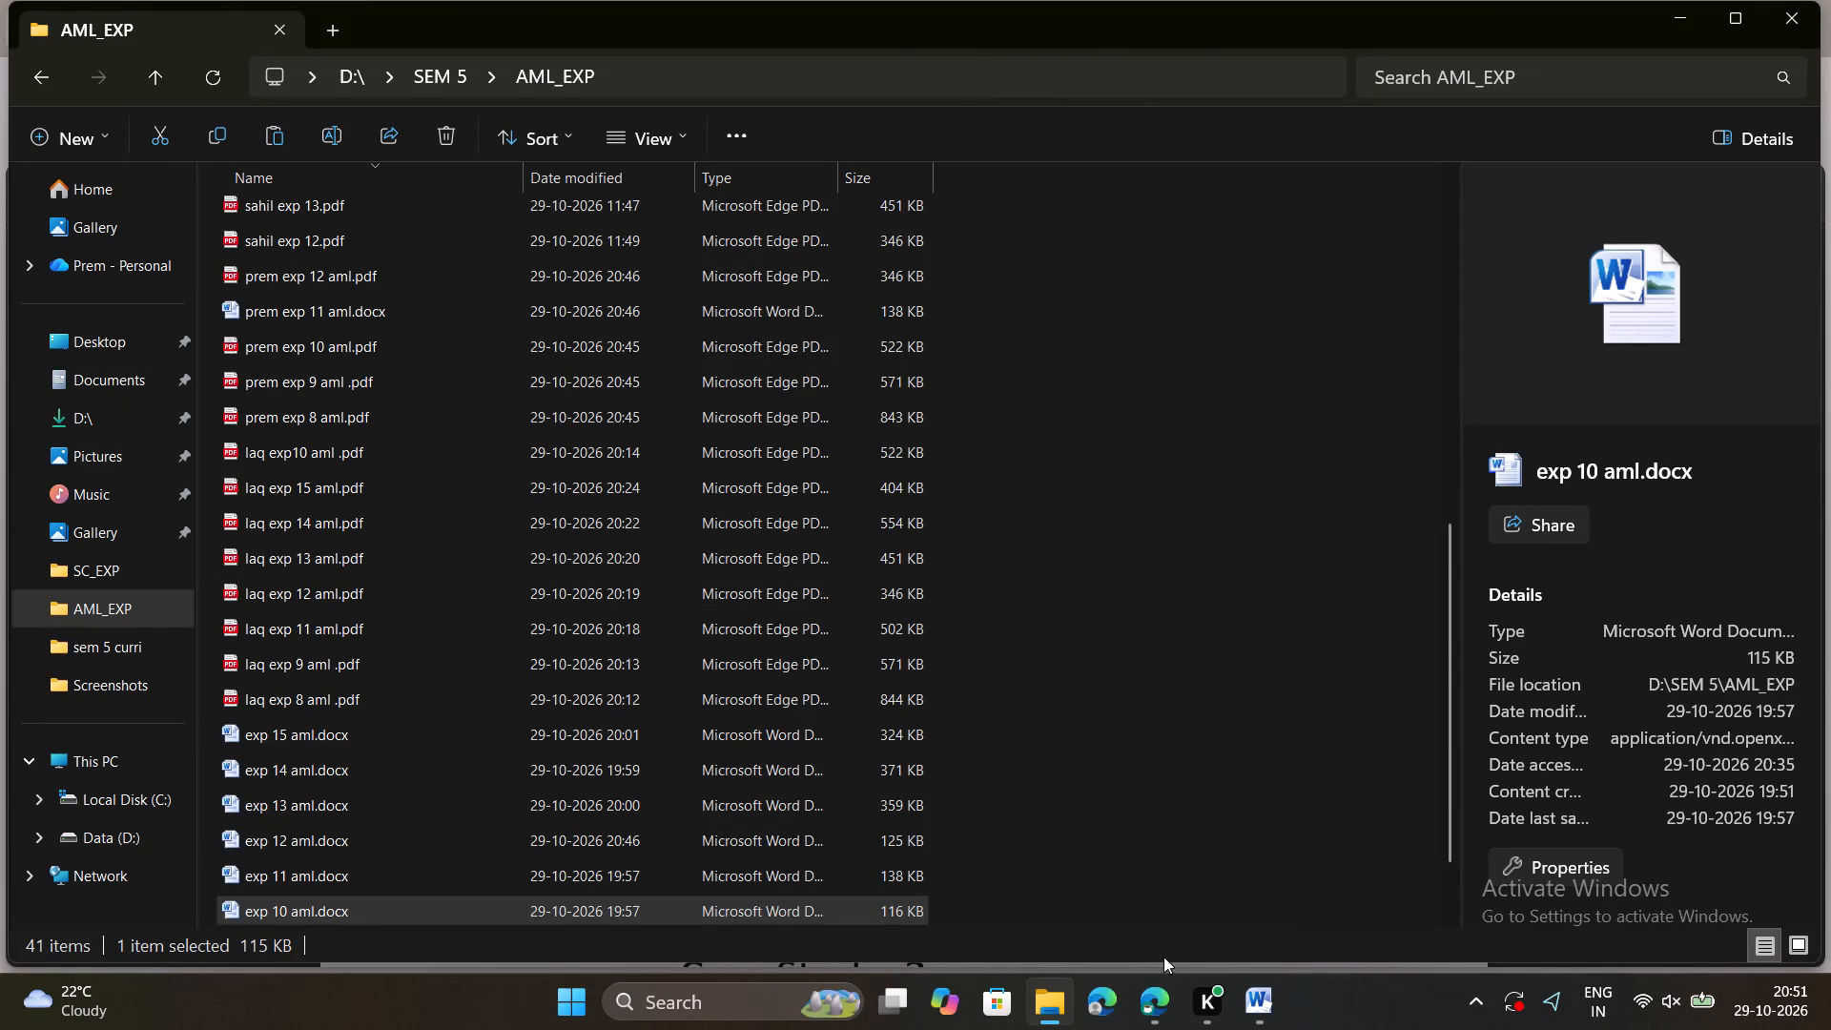
Find prem exp 11 aml.docx in the AML_EXP folder, open it in Word to check it, and close it.
{"action": "scroll", "coordinate": [883, 768], "scroll_direction": "up", "scroll_amount": 5}
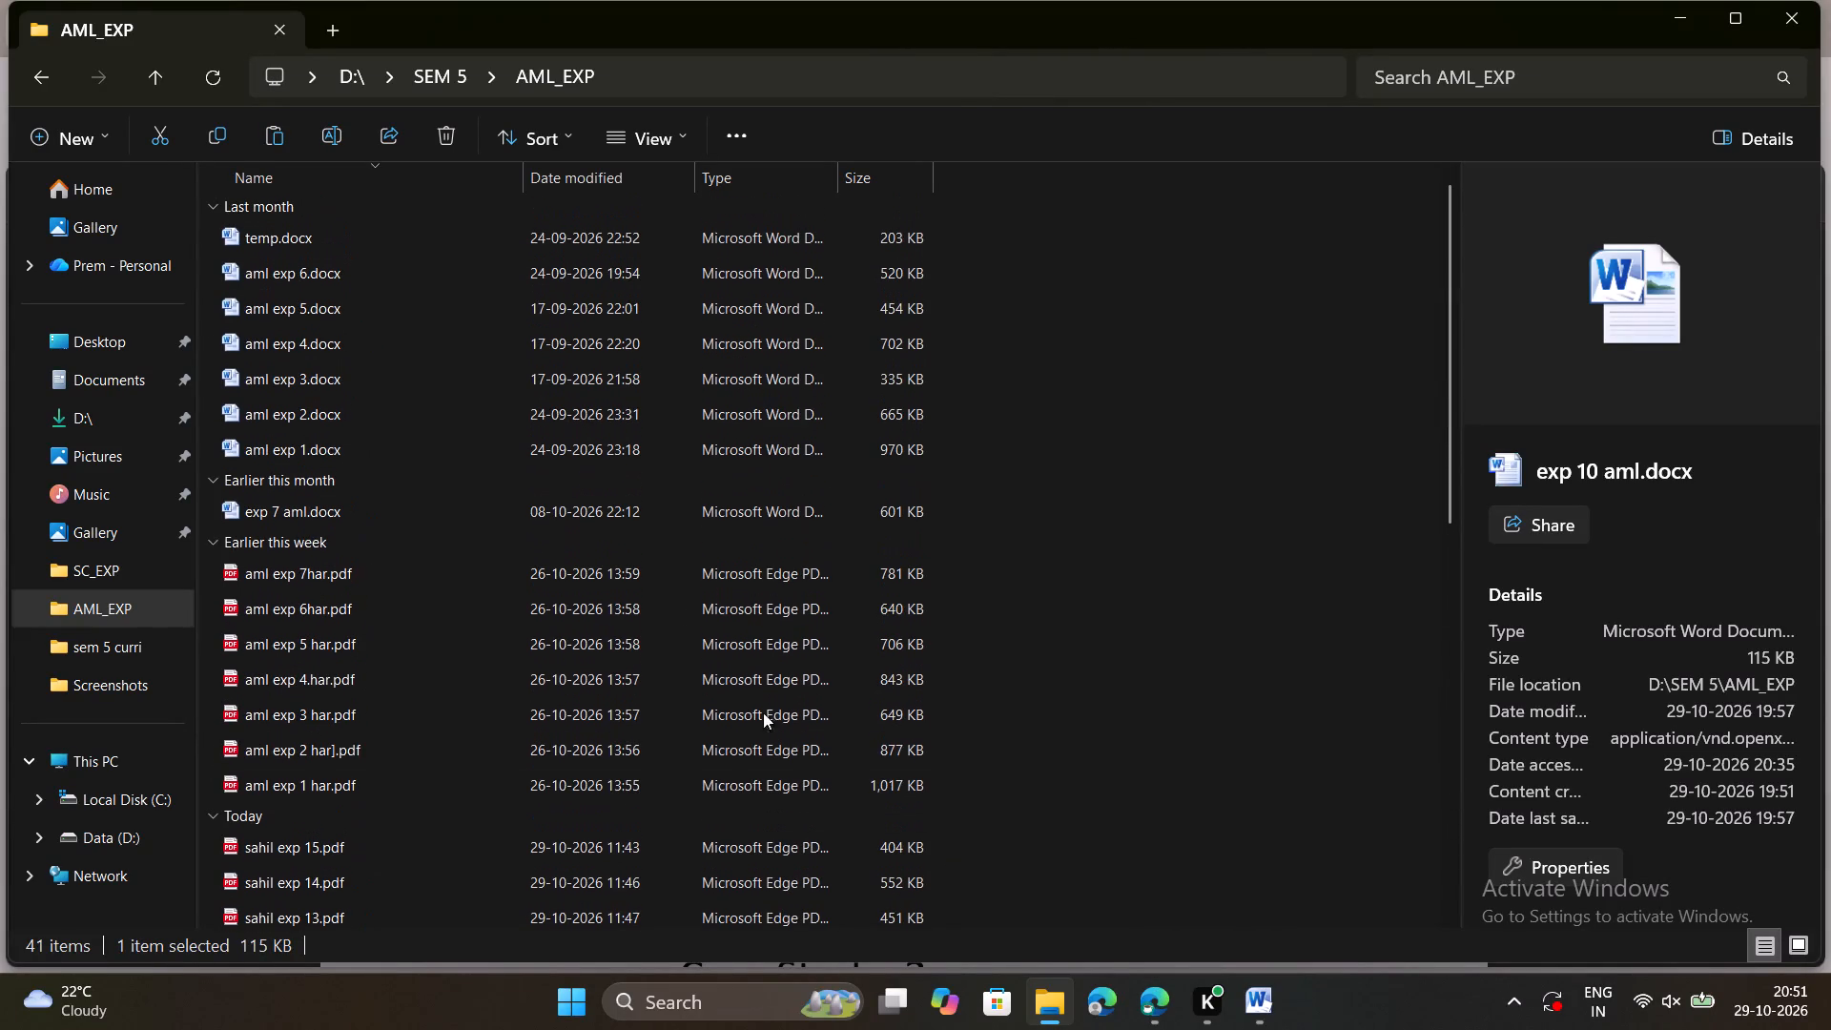
{"action": "scroll", "coordinate": [659, 543], "scroll_direction": "up", "scroll_amount": 4}
{"action": "scroll", "coordinate": [659, 543], "scroll_direction": "down", "scroll_amount": 6}
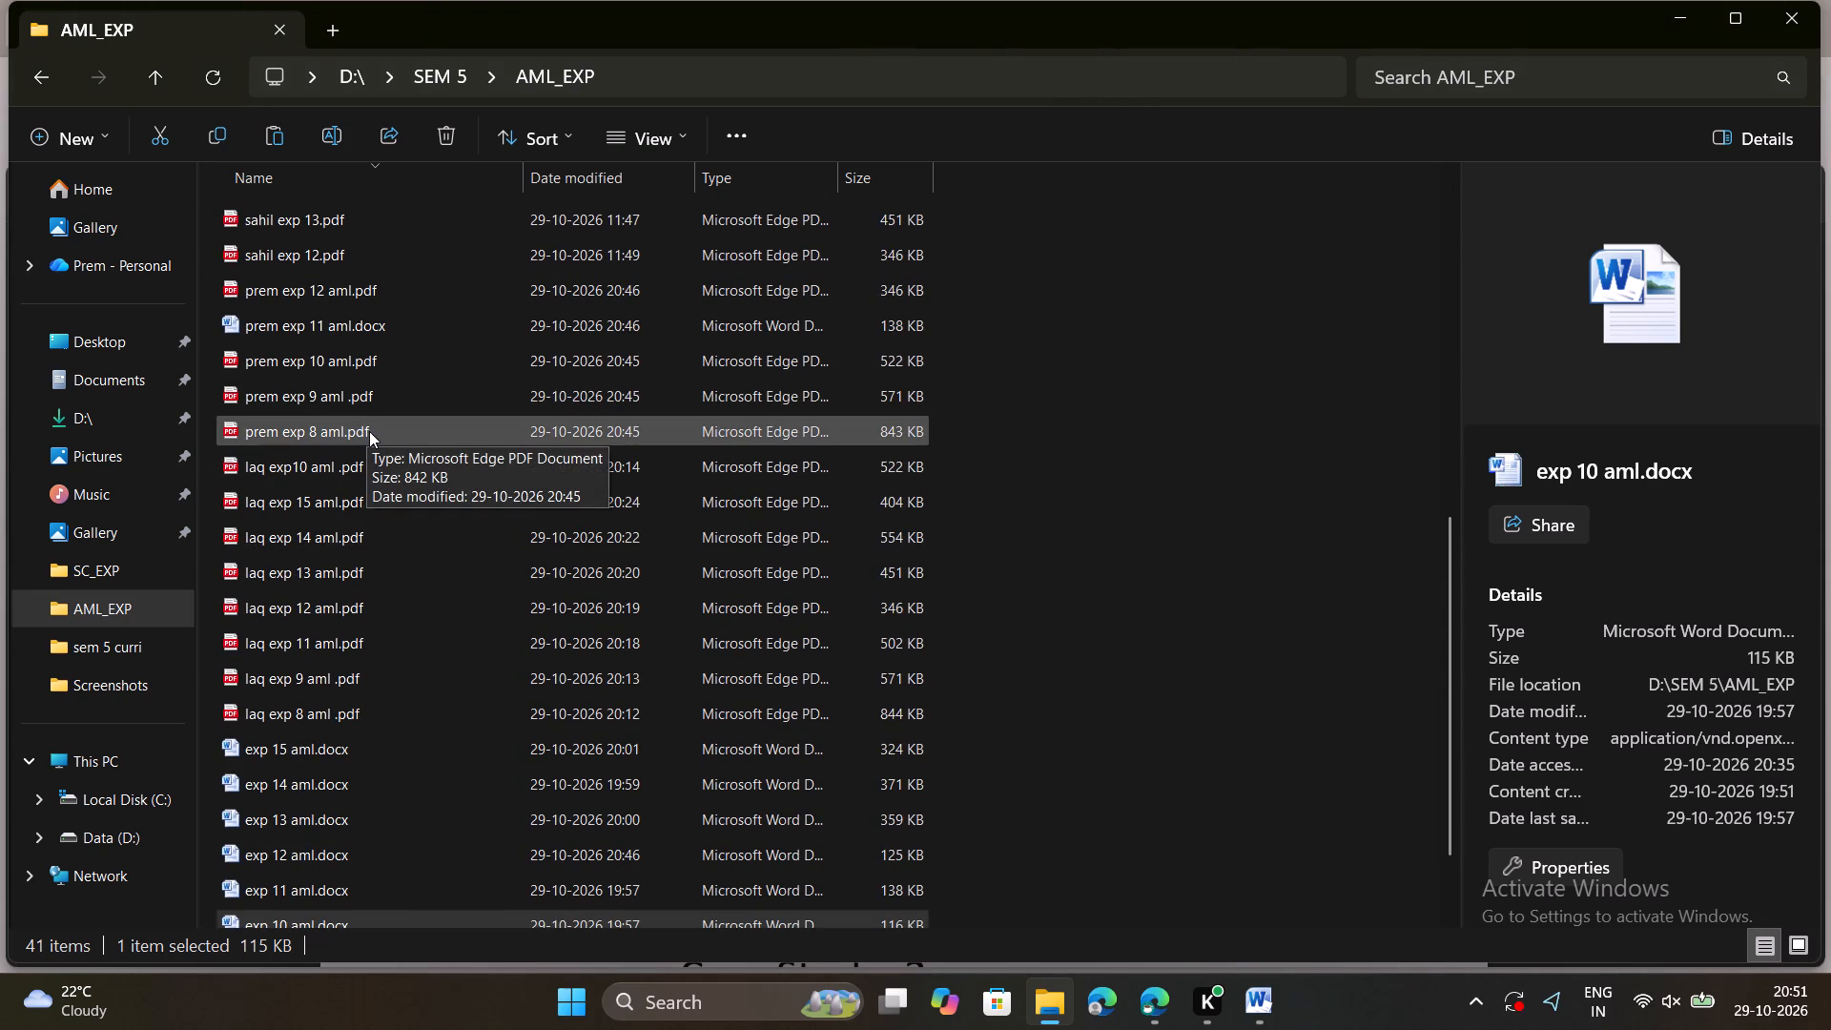
{"action": "double_click", "coordinate": [356, 331]}
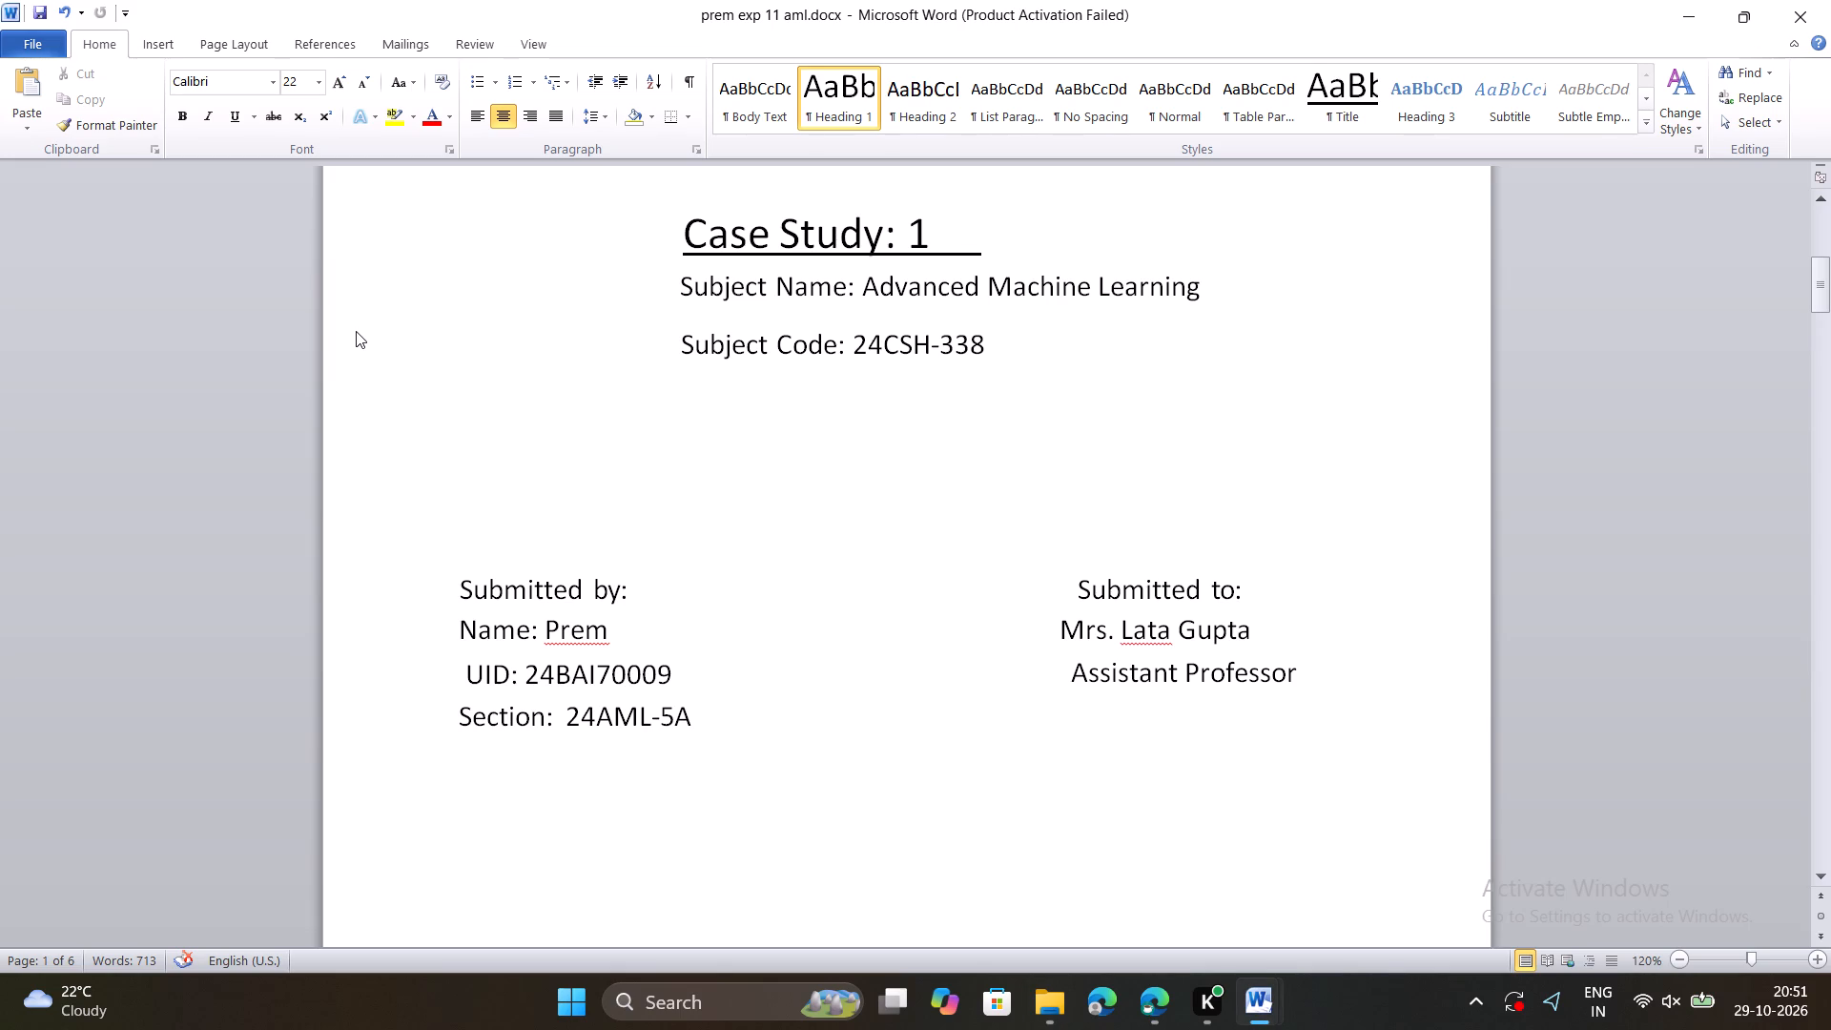
{"action": "left_click", "coordinate": [1818, 4]}
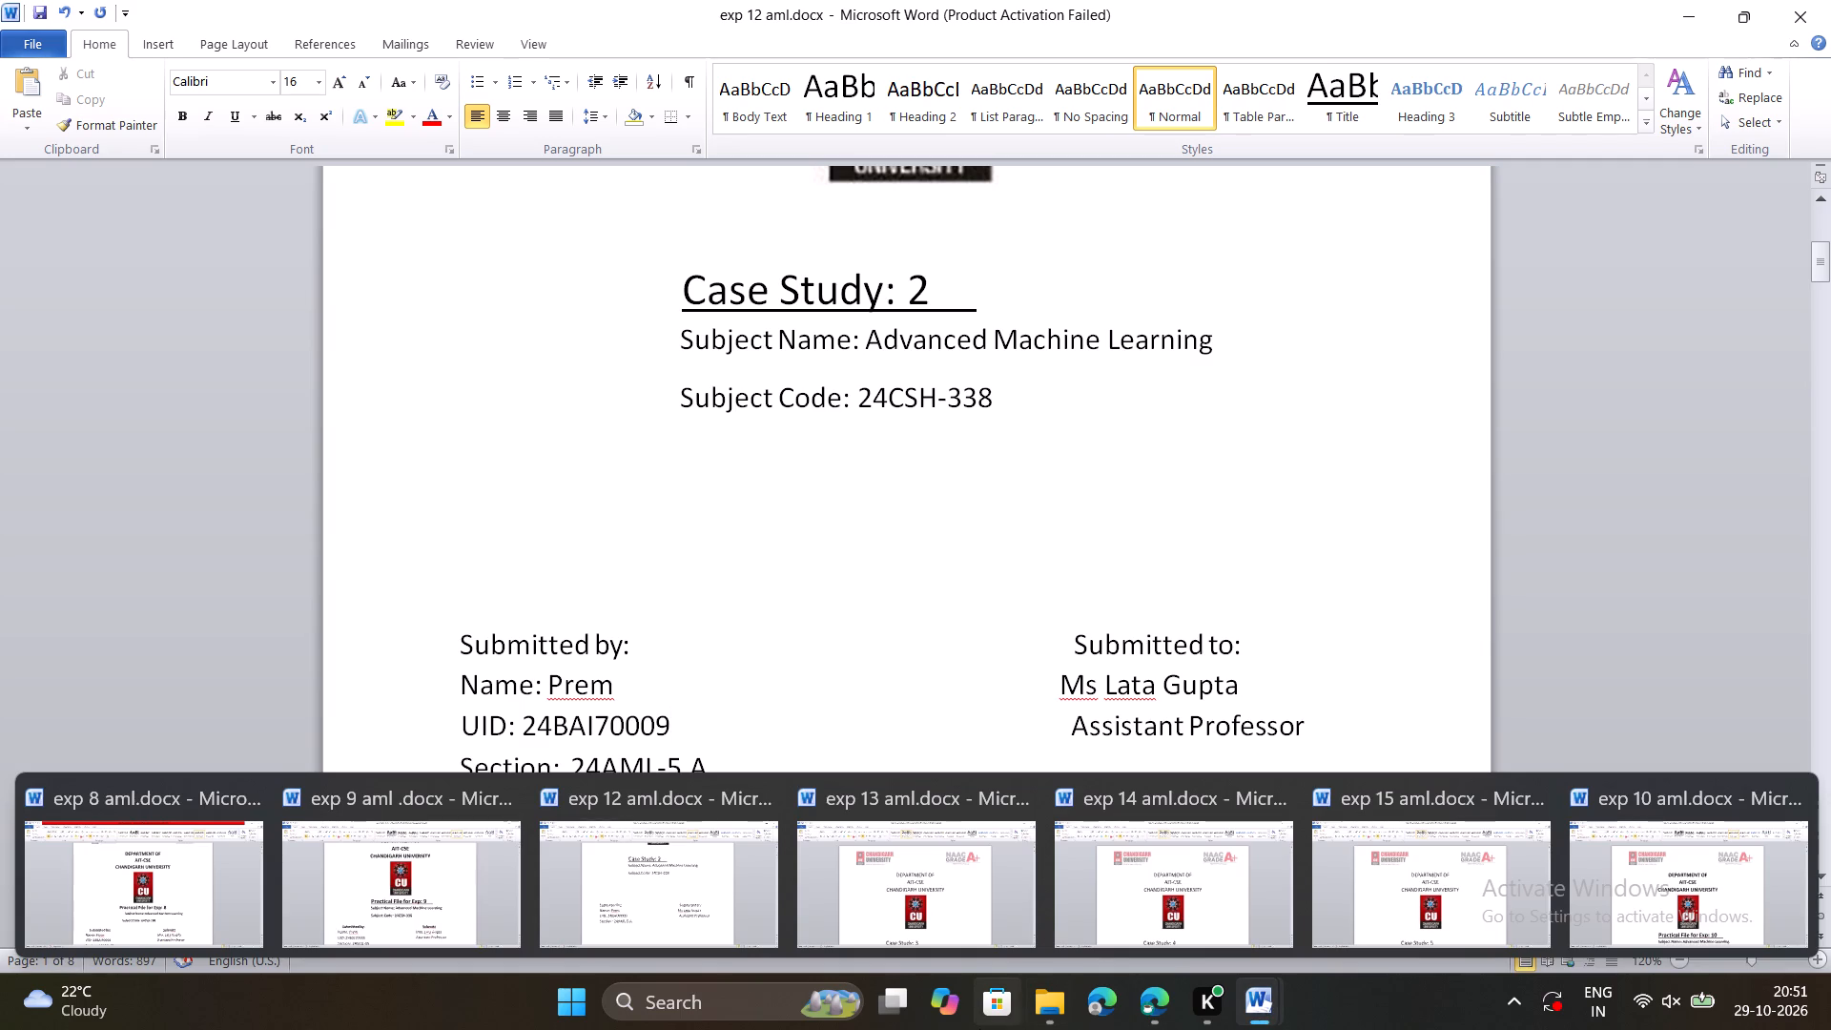
In File Explorer, delete prem exp 11 aml.docx from the AML_EXP folder.
{"action": "left_click", "coordinate": [1039, 1009]}
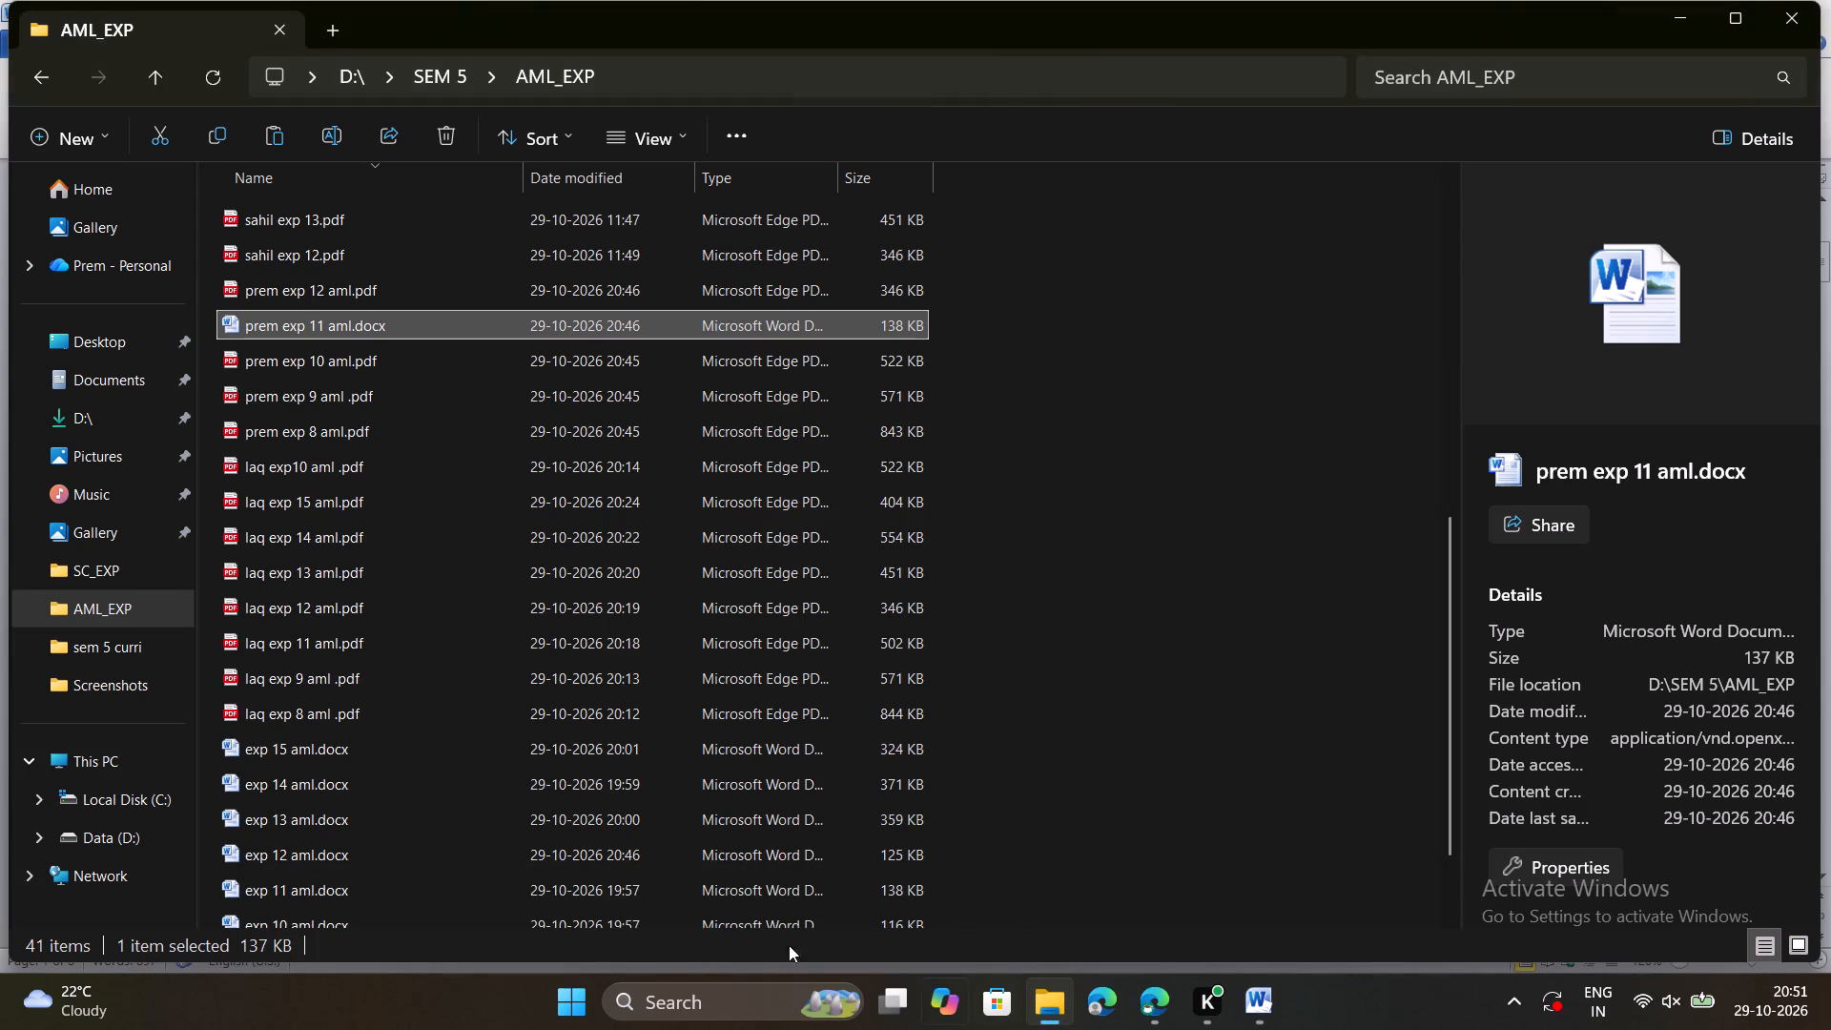
{"action": "right_click", "coordinate": [526, 328]}
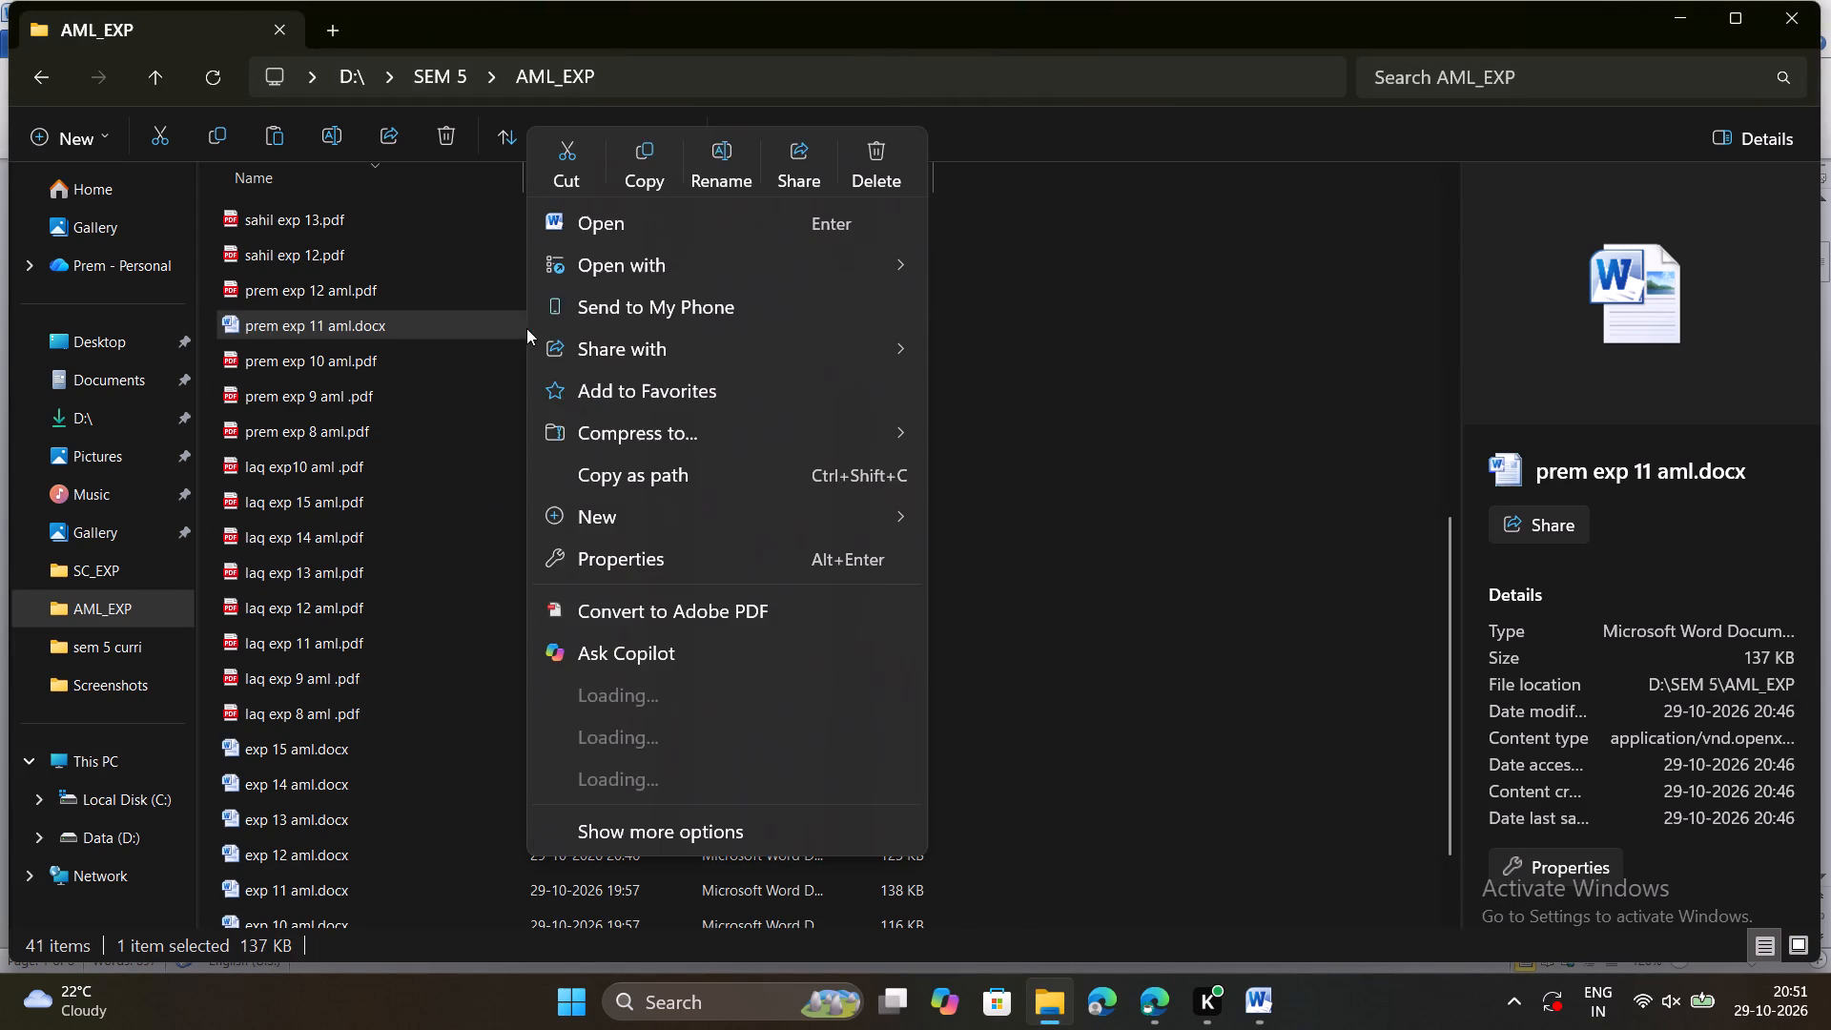
{"action": "left_click", "coordinate": [863, 160]}
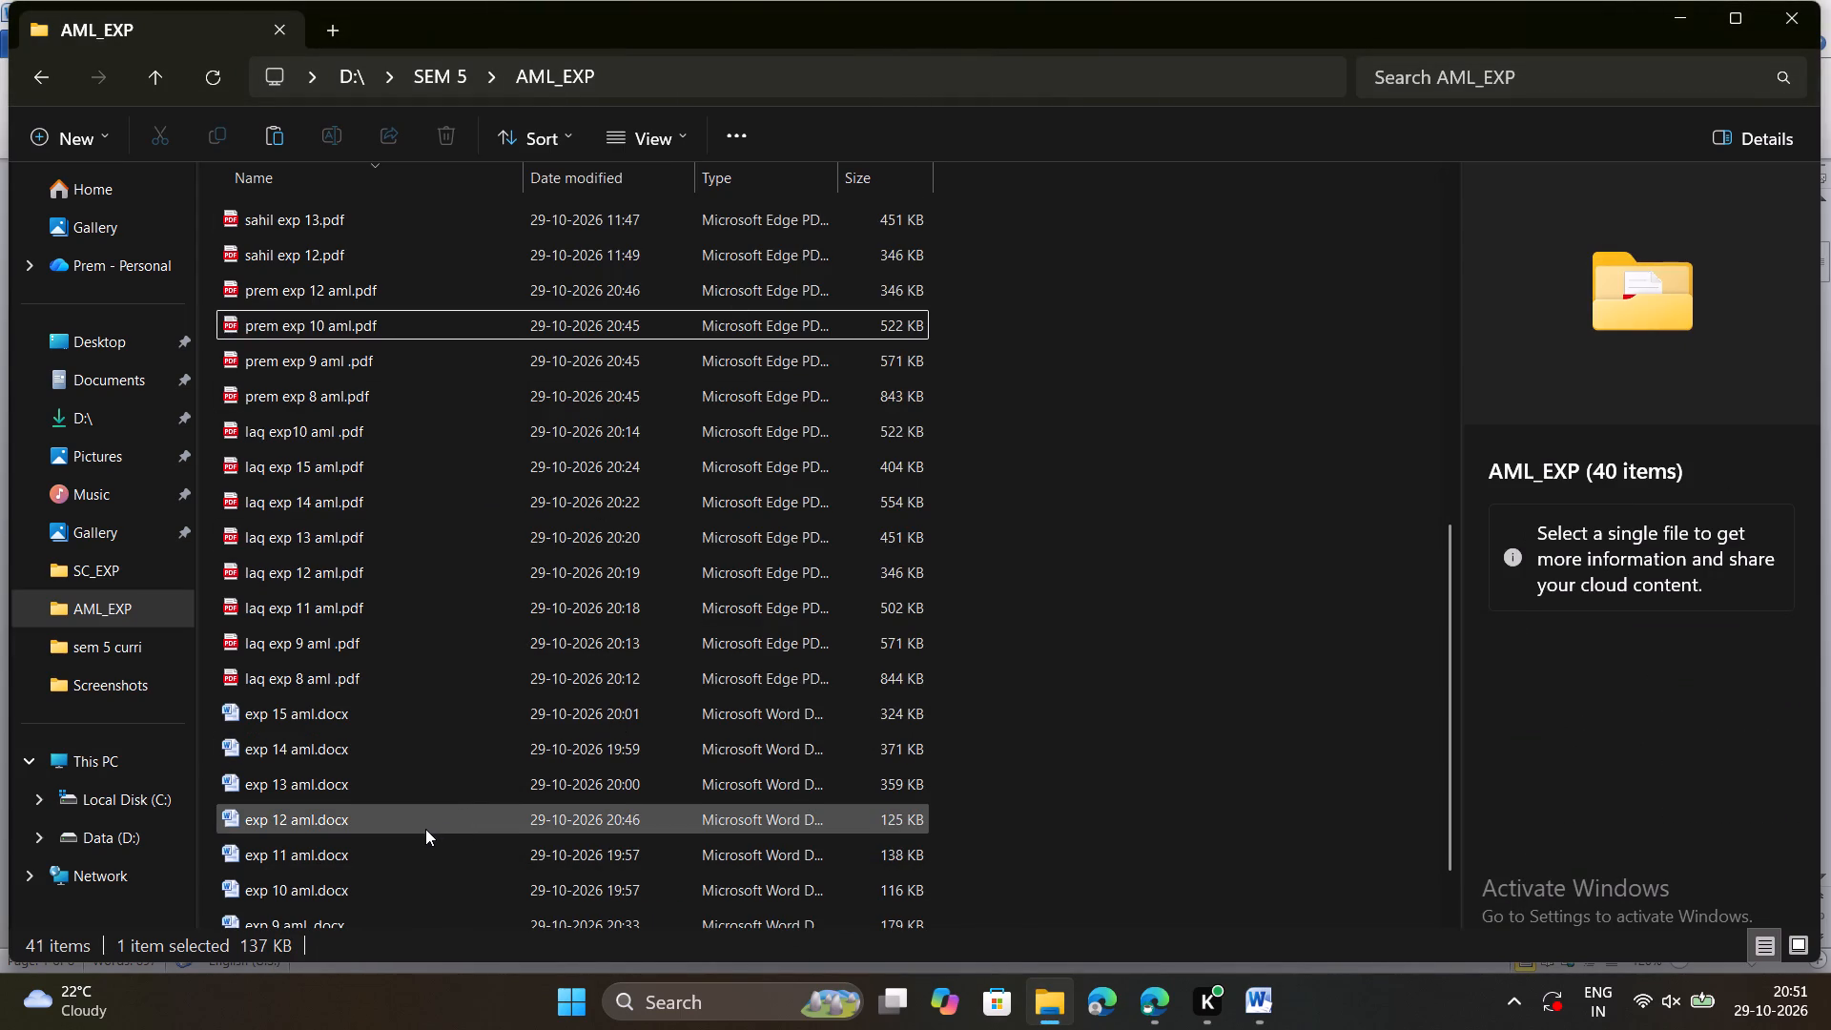
Open exp 11 aml.docx in Word and save it as a PDF named prem exp 11 aml in the AML_EXP folder.
{"action": "double_click", "coordinate": [401, 854]}
{"action": "scroll", "coordinate": [801, 586], "scroll_direction": "down", "scroll_amount": 3}
{"action": "scroll", "coordinate": [492, 602], "scroll_direction": "down", "scroll_amount": 3}
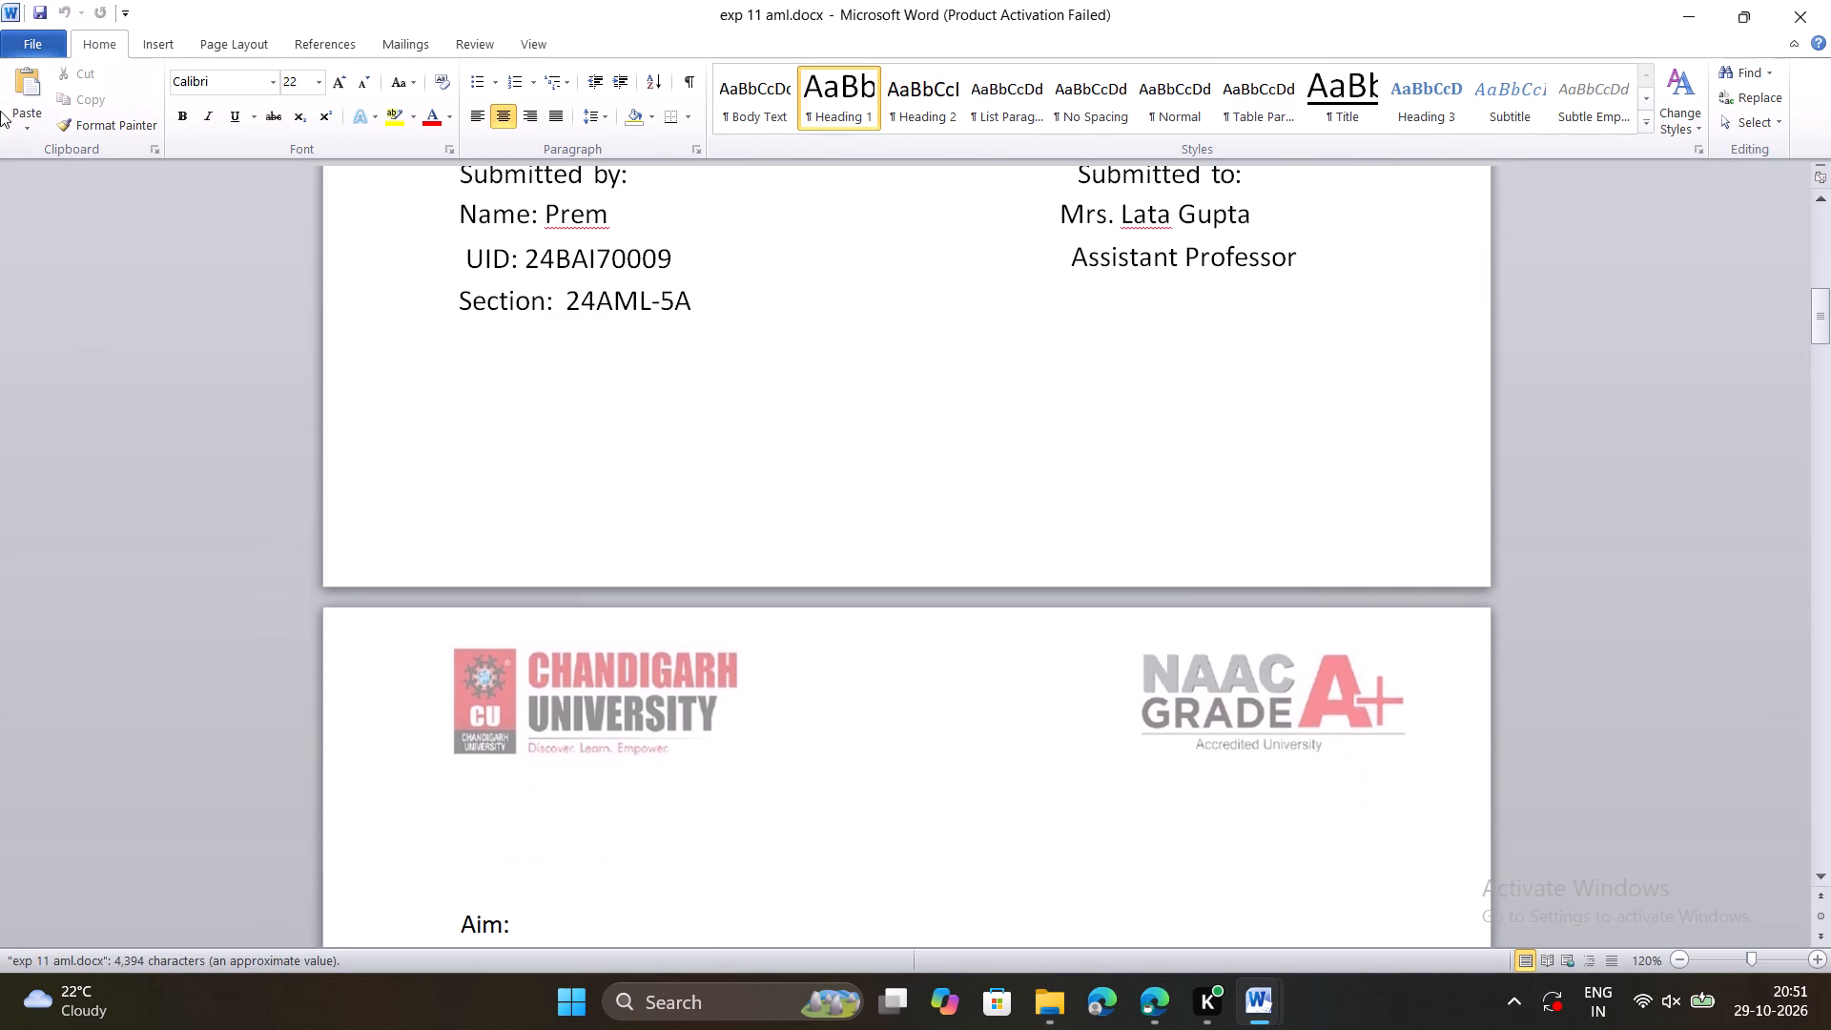
{"action": "left_click", "coordinate": [23, 47]}
{"action": "left_click", "coordinate": [51, 106]}
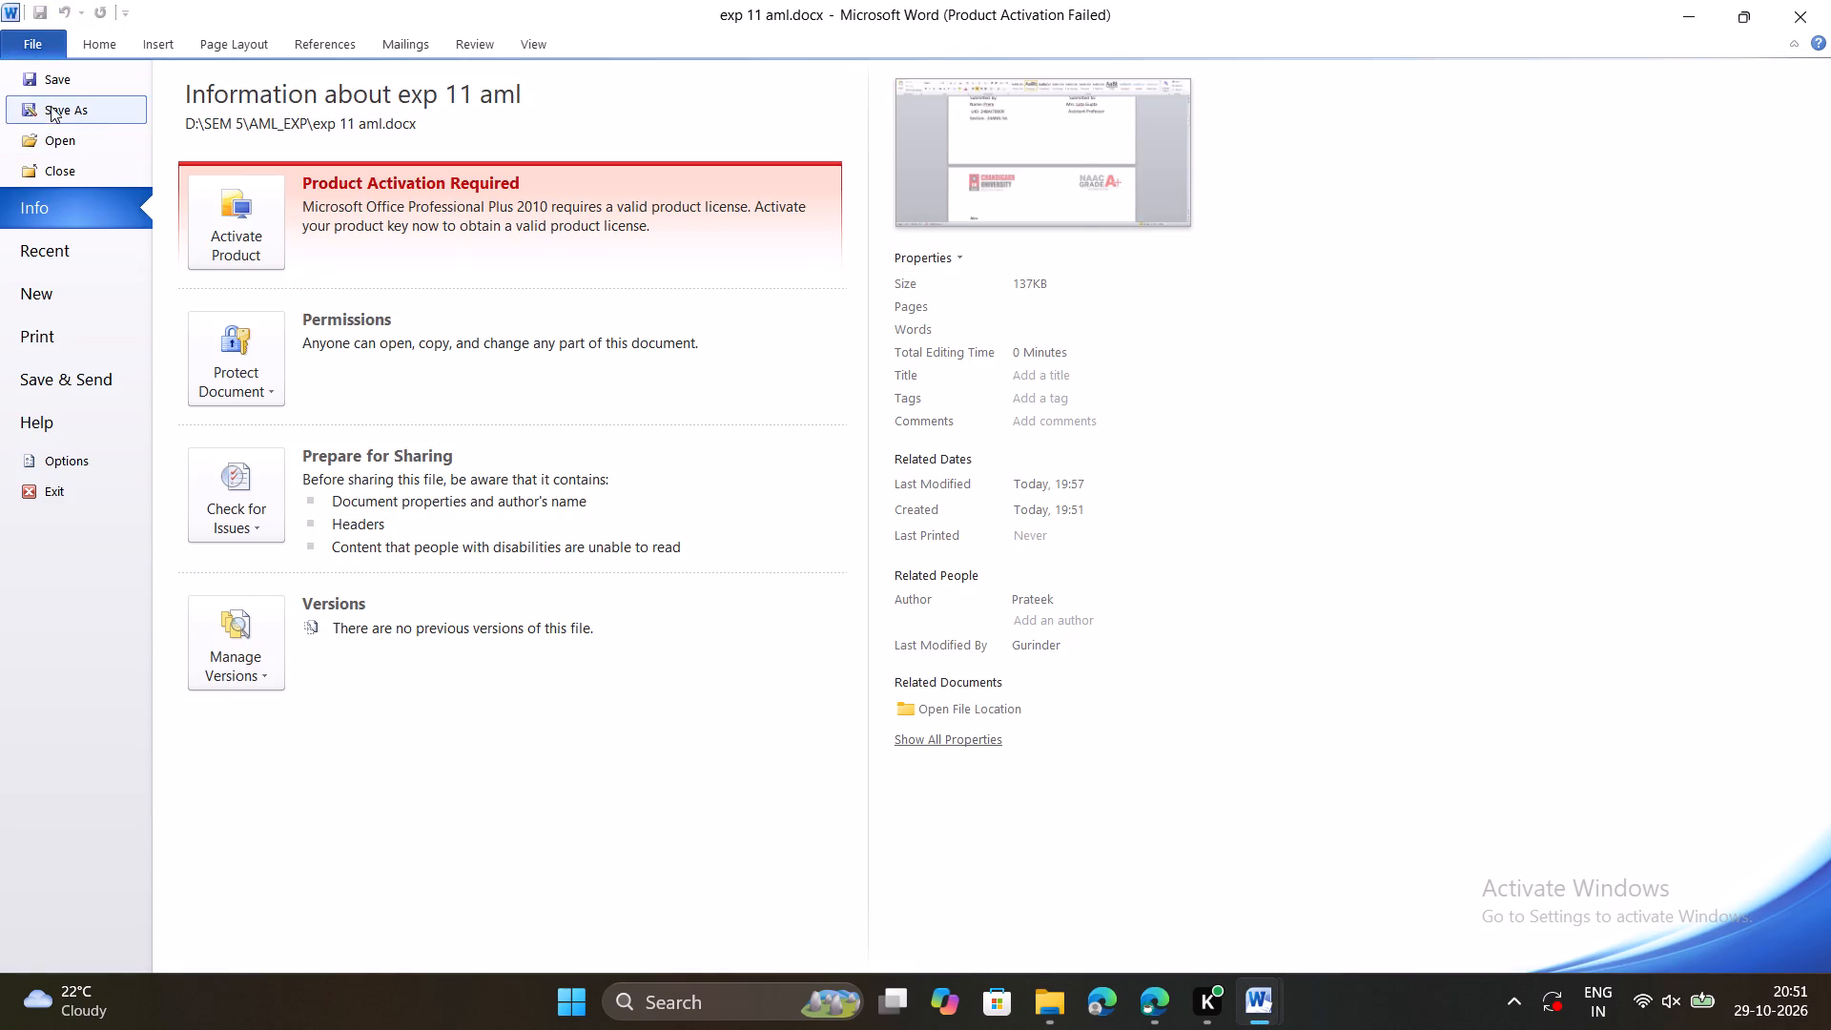
{"action": "left_click", "coordinate": [160, 397]}
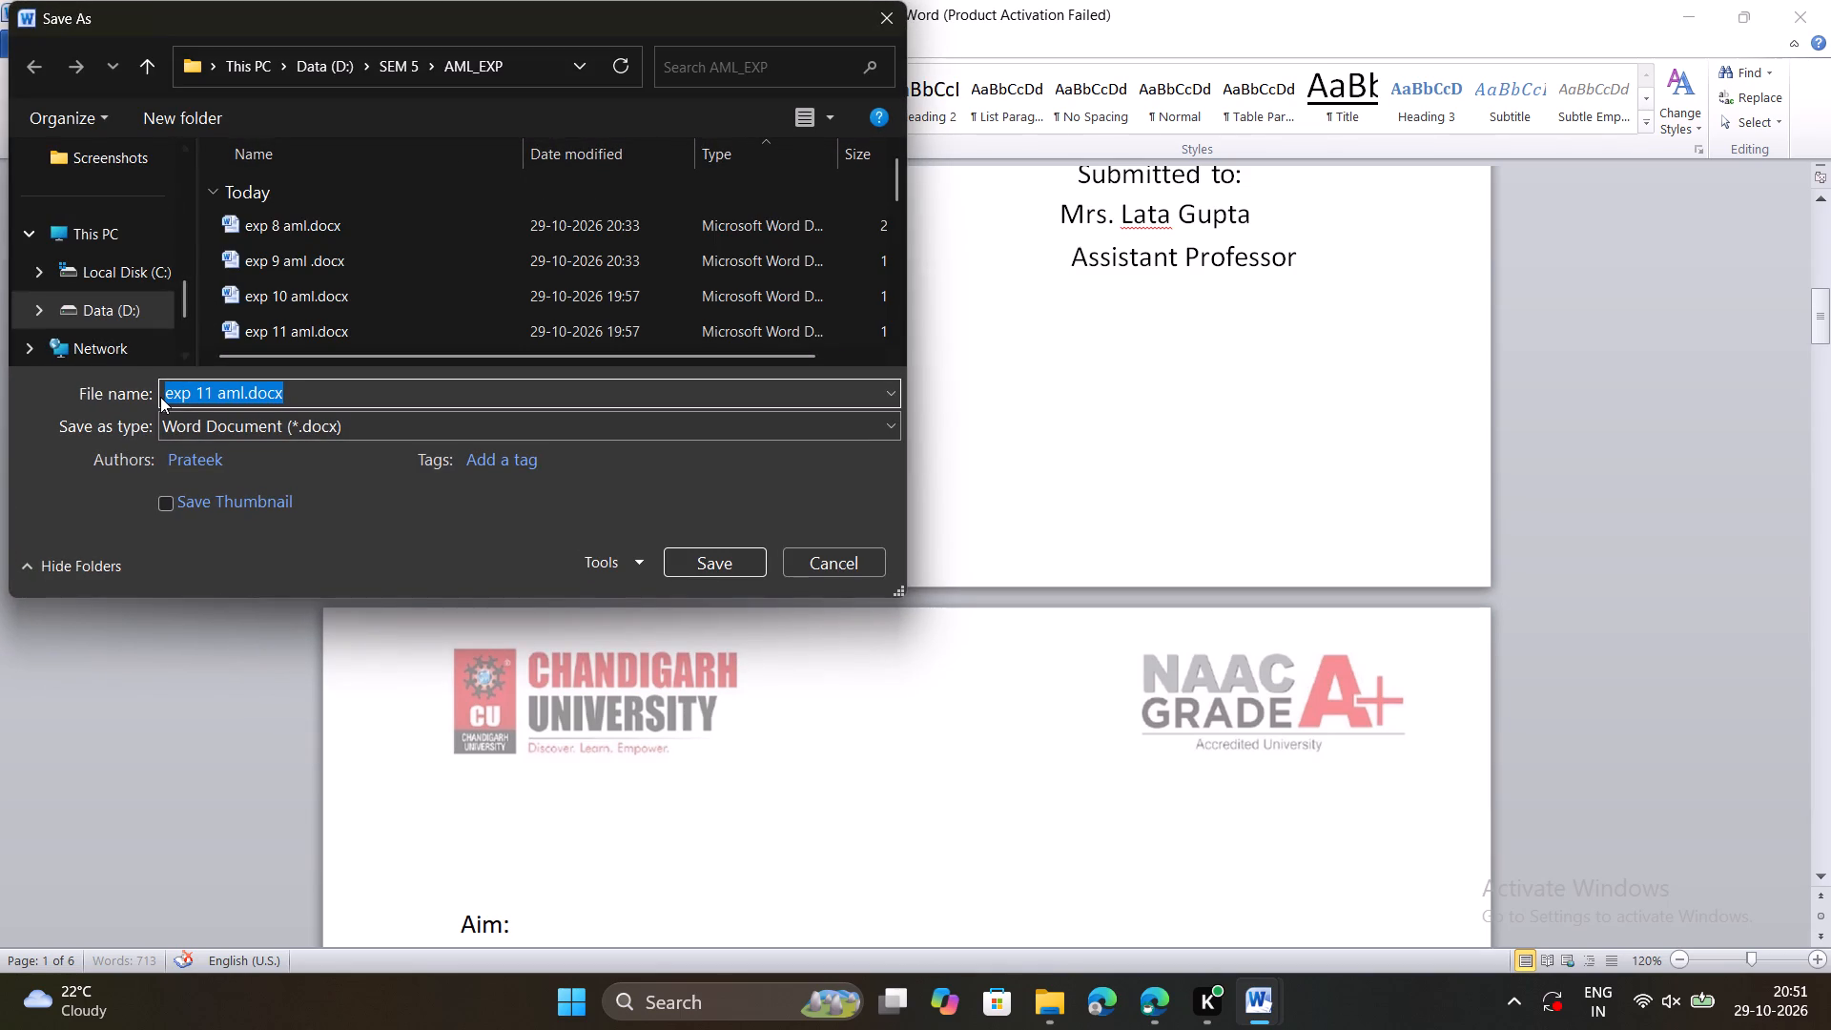
{"action": "left_click", "coordinate": [160, 397]}
{"action": "left_click", "coordinate": [160, 397]}
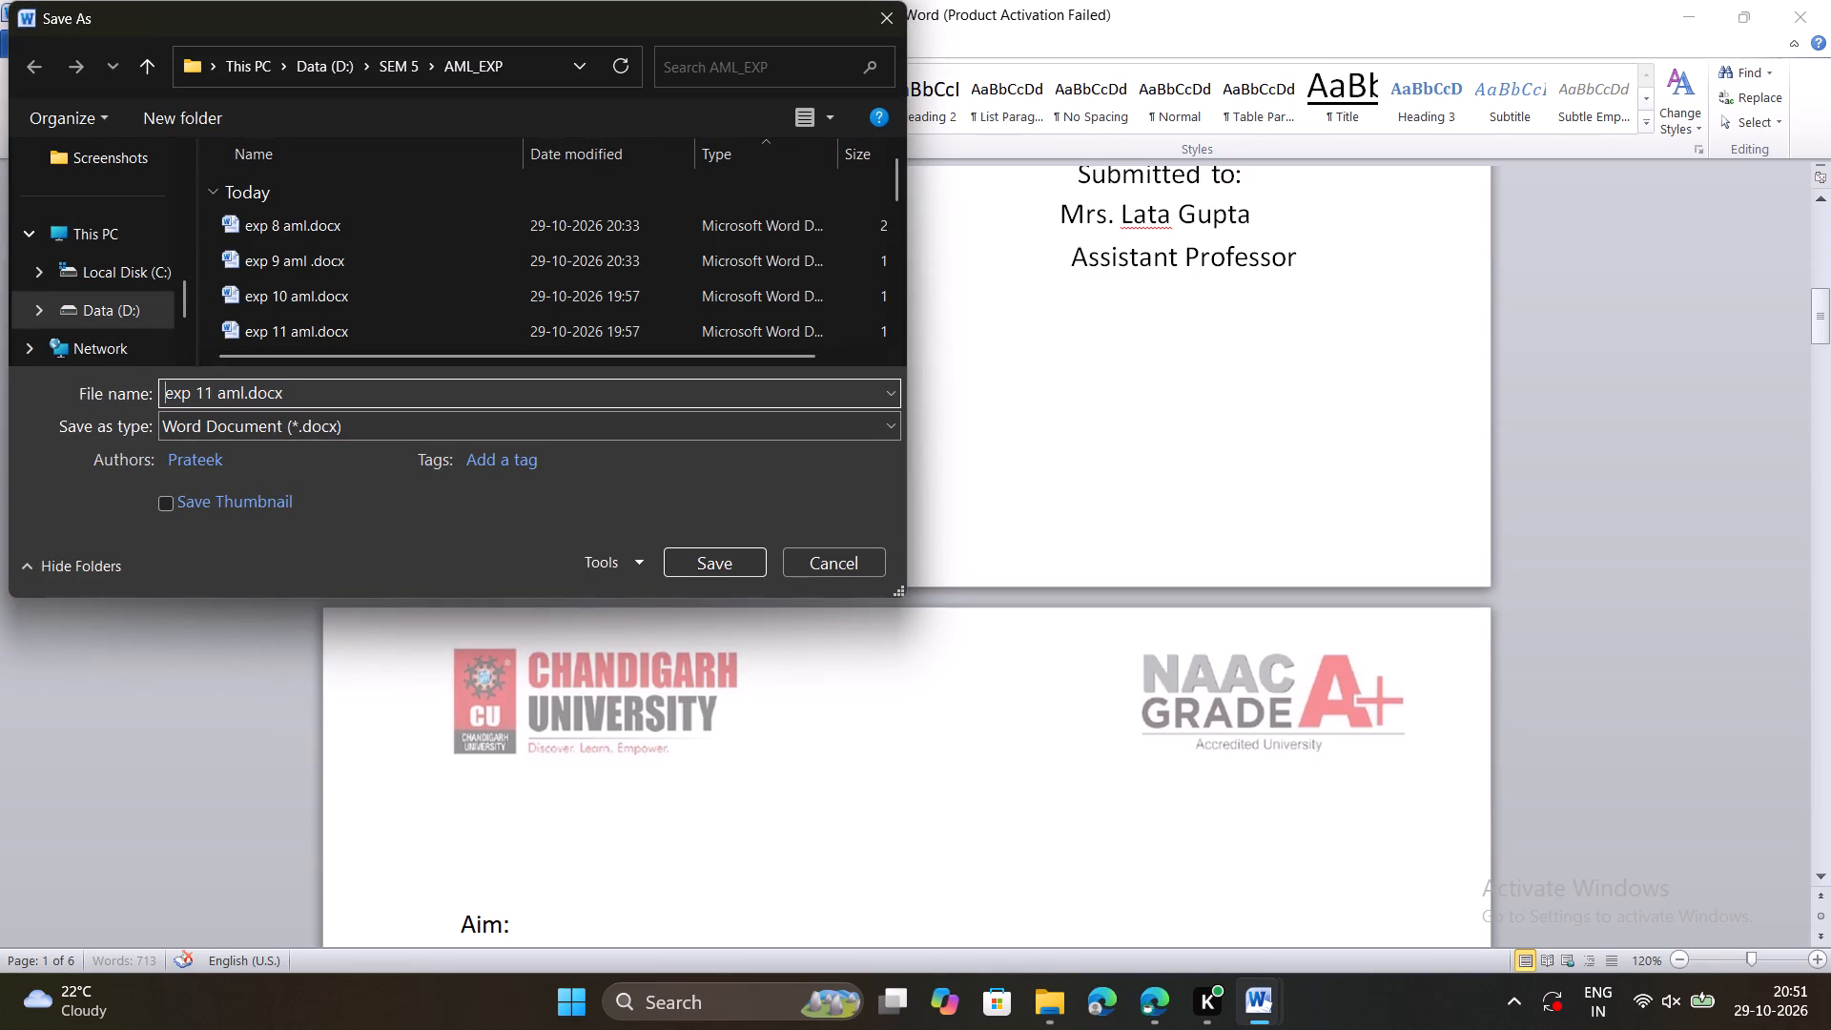
{"action": "left_click", "coordinate": [164, 390]}
{"action": "type", "text": "prem"}
{"action": "key", "text": "space"}
{"action": "left_click", "coordinate": [234, 421]}
{"action": "left_click", "coordinate": [235, 575]}
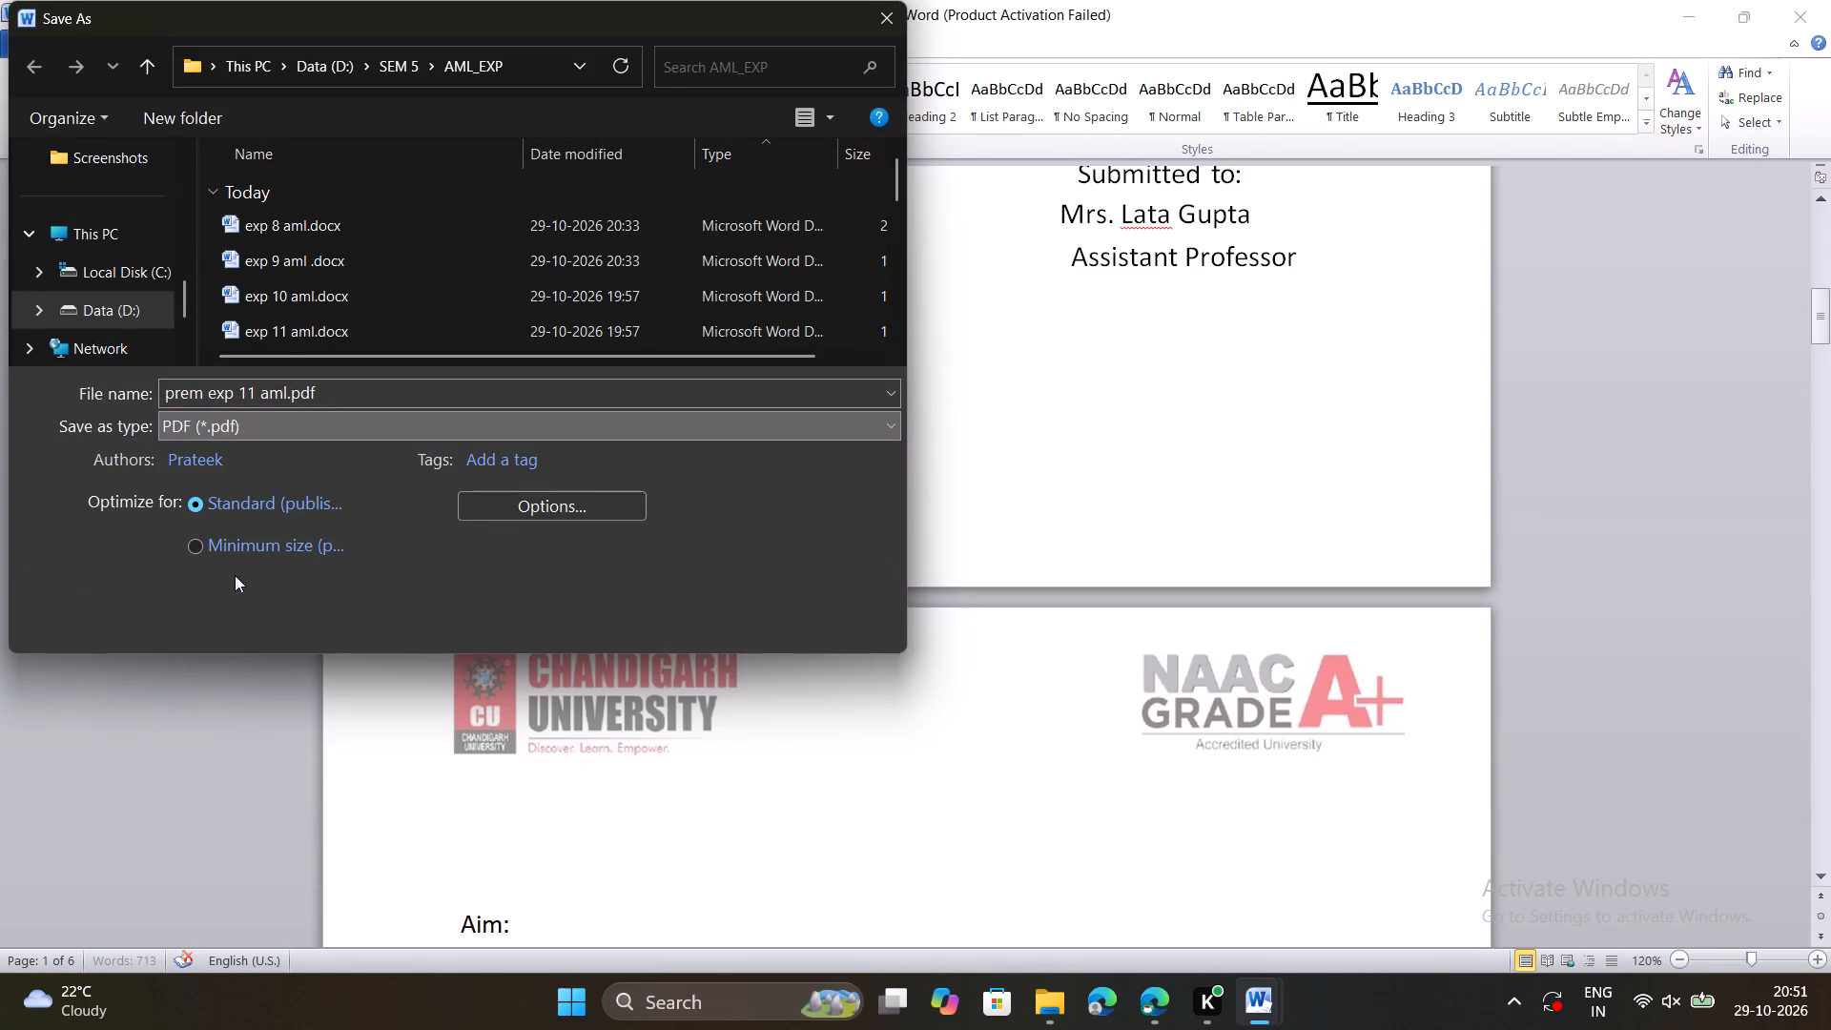
{"action": "left_click", "coordinate": [704, 611]}
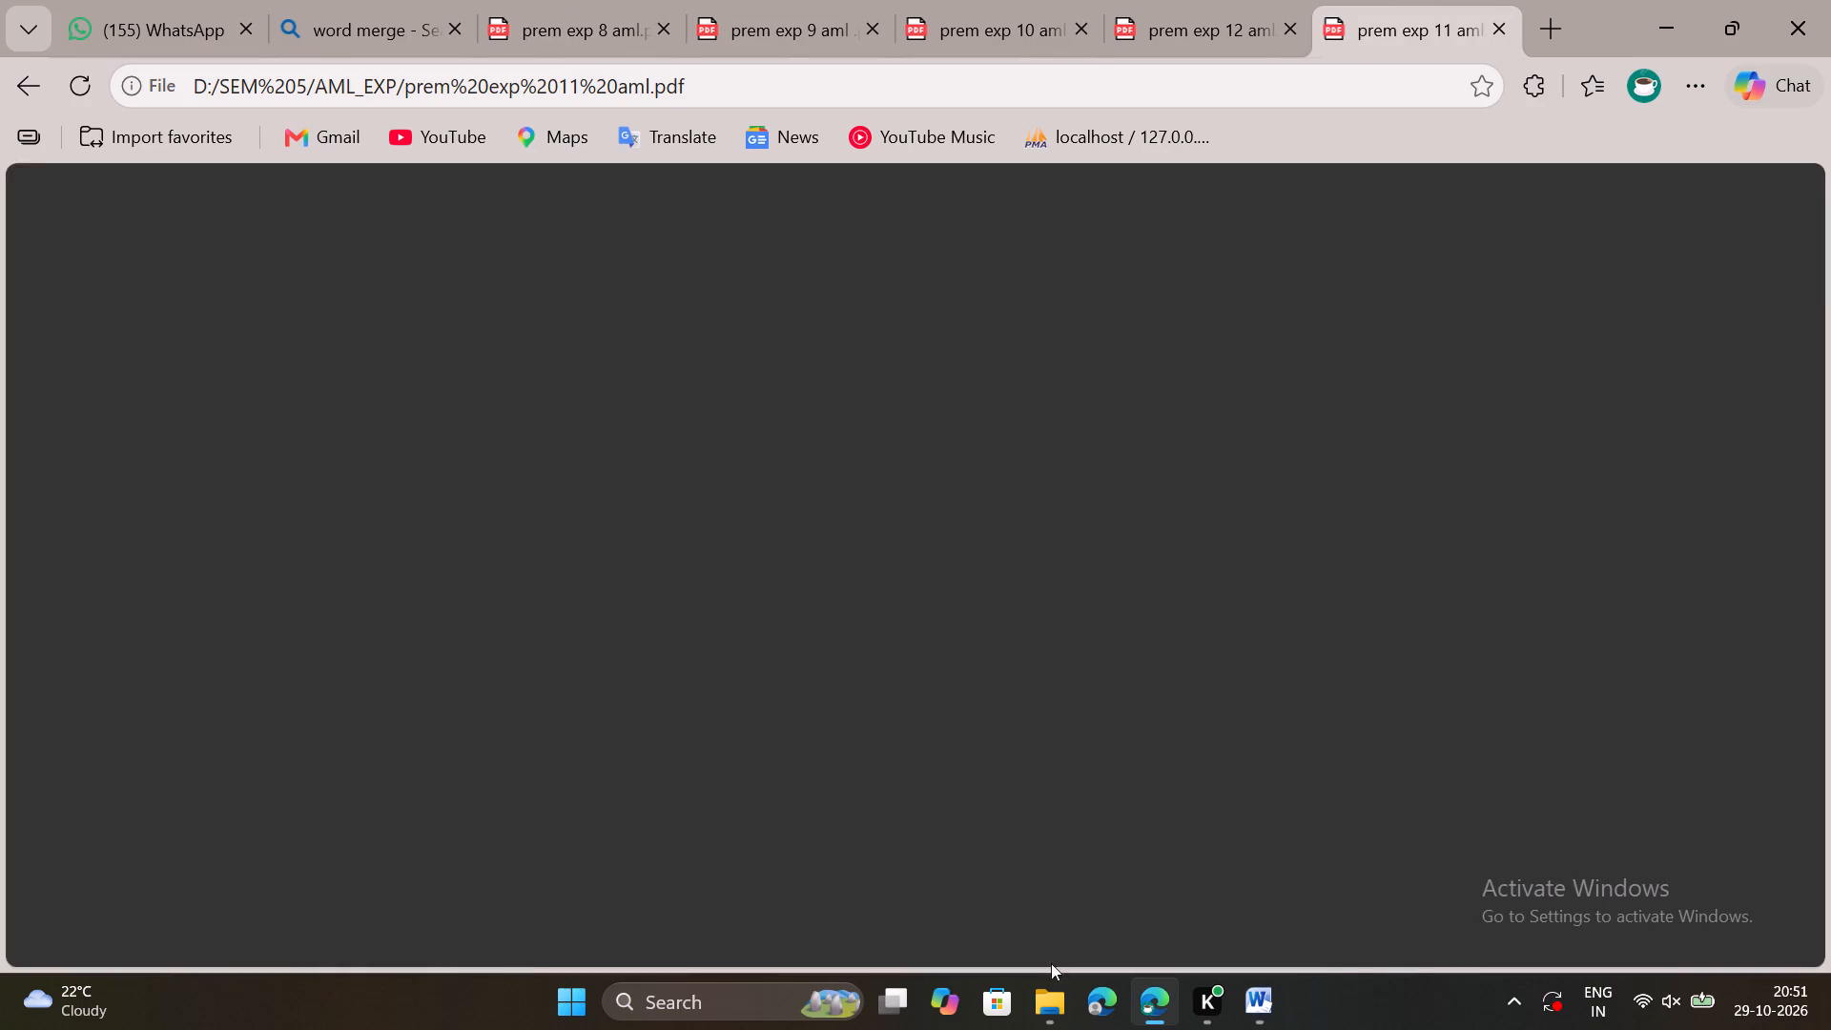
Switch to File Explorer and refresh the AML_EXP folder to check its PDF files.
{"action": "left_click", "coordinate": [1063, 1008]}
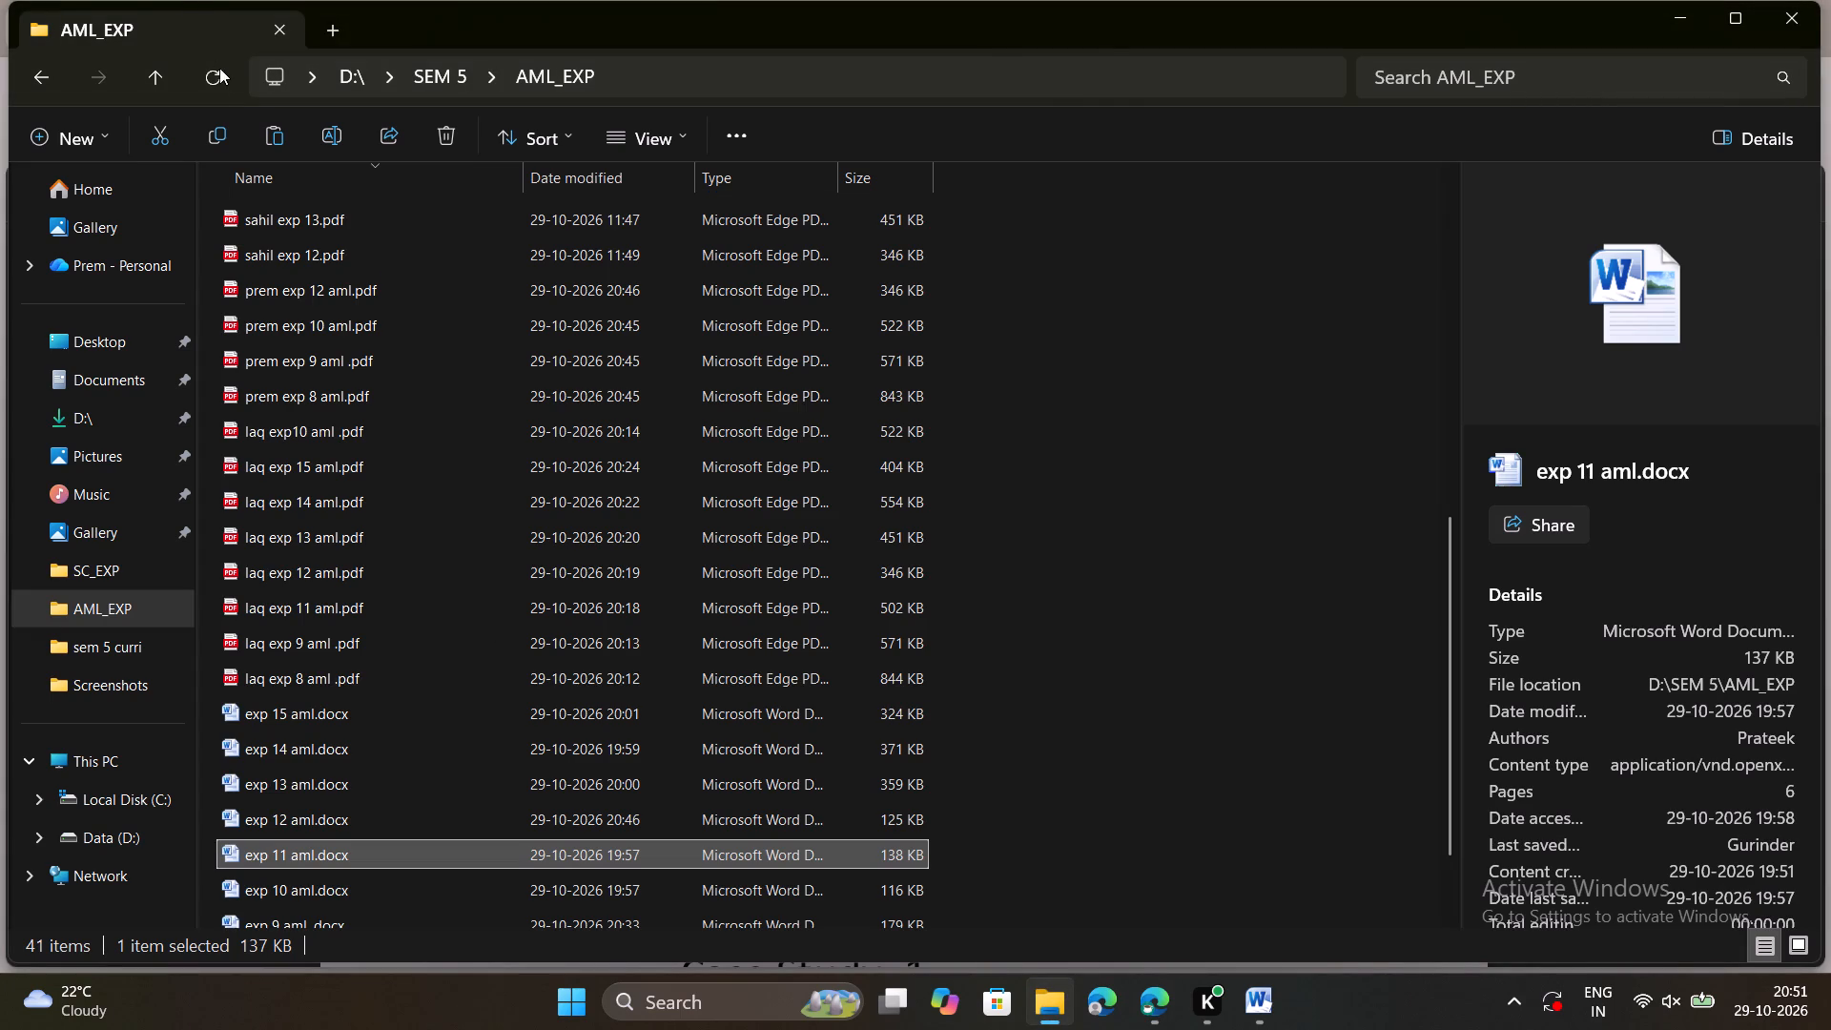
{"action": "left_click", "coordinate": [228, 81]}
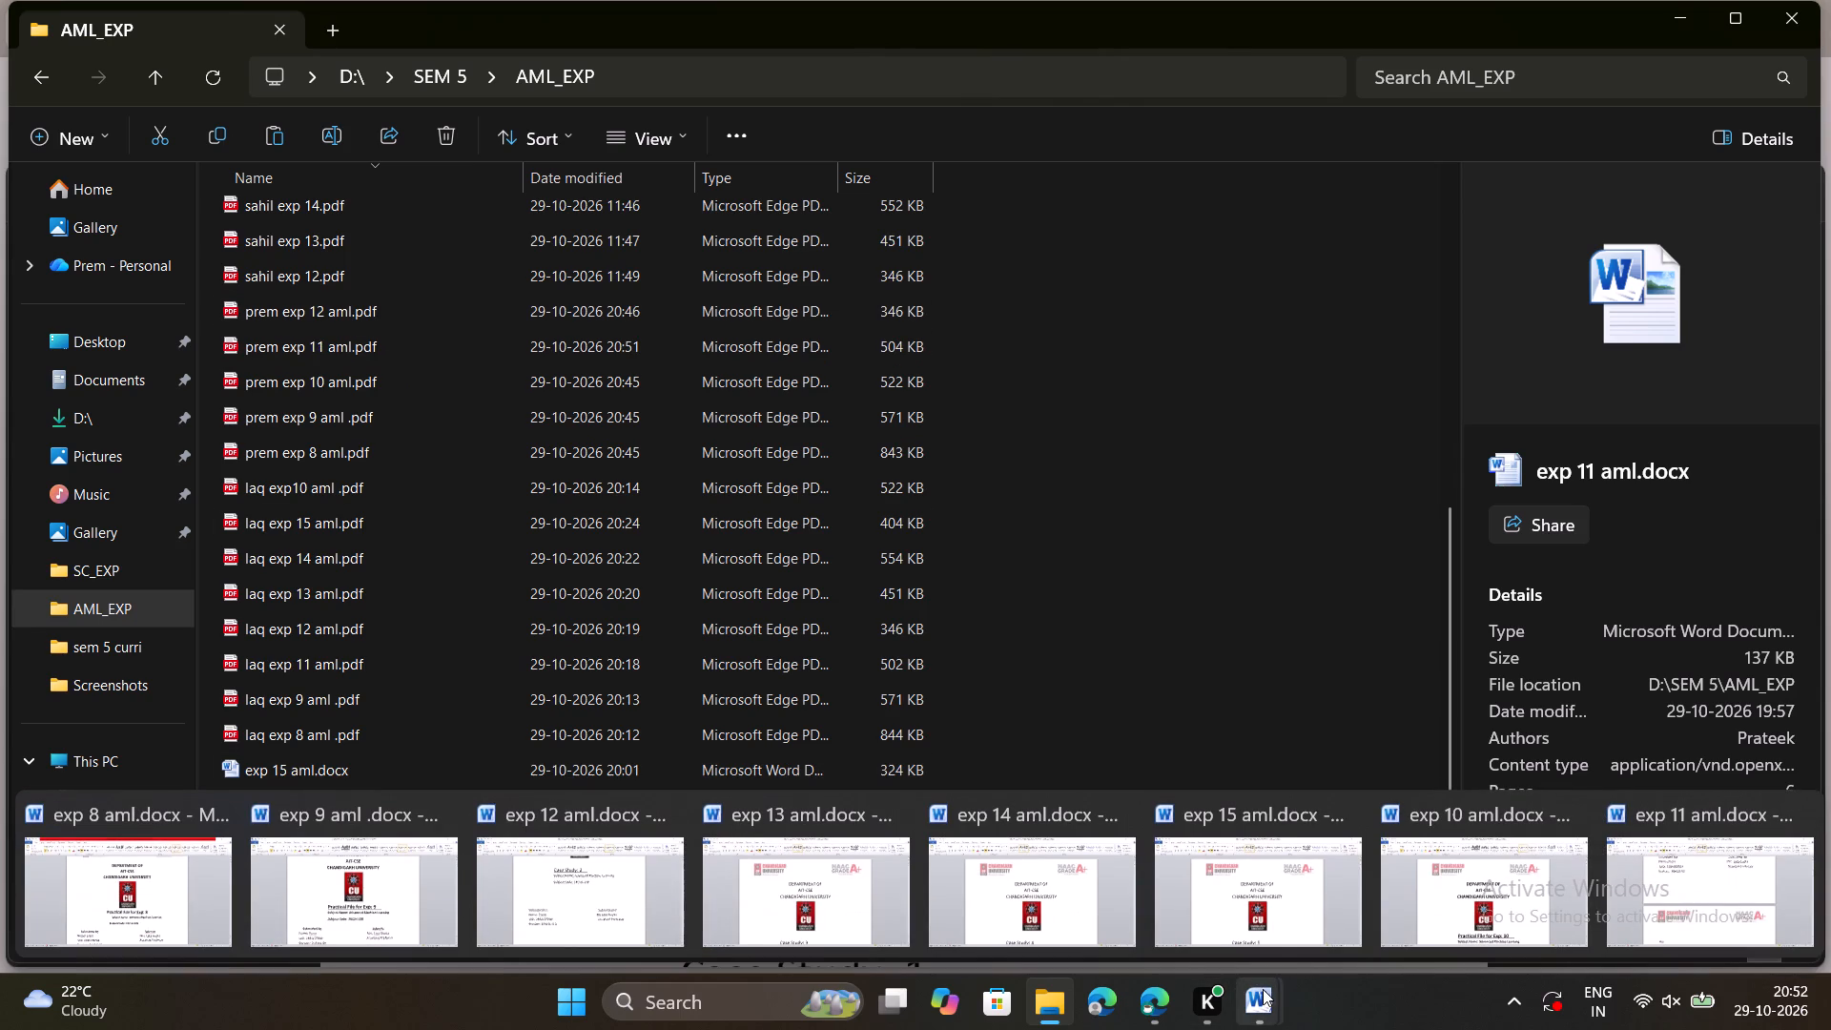
Switch to exp 13 aml.docx in Word and save it as a PDF named prem exp 13 aml in the AML_EXP folder.
{"action": "left_click", "coordinate": [740, 880]}
{"action": "scroll", "coordinate": [581, 472], "scroll_direction": "down", "scroll_amount": 2}
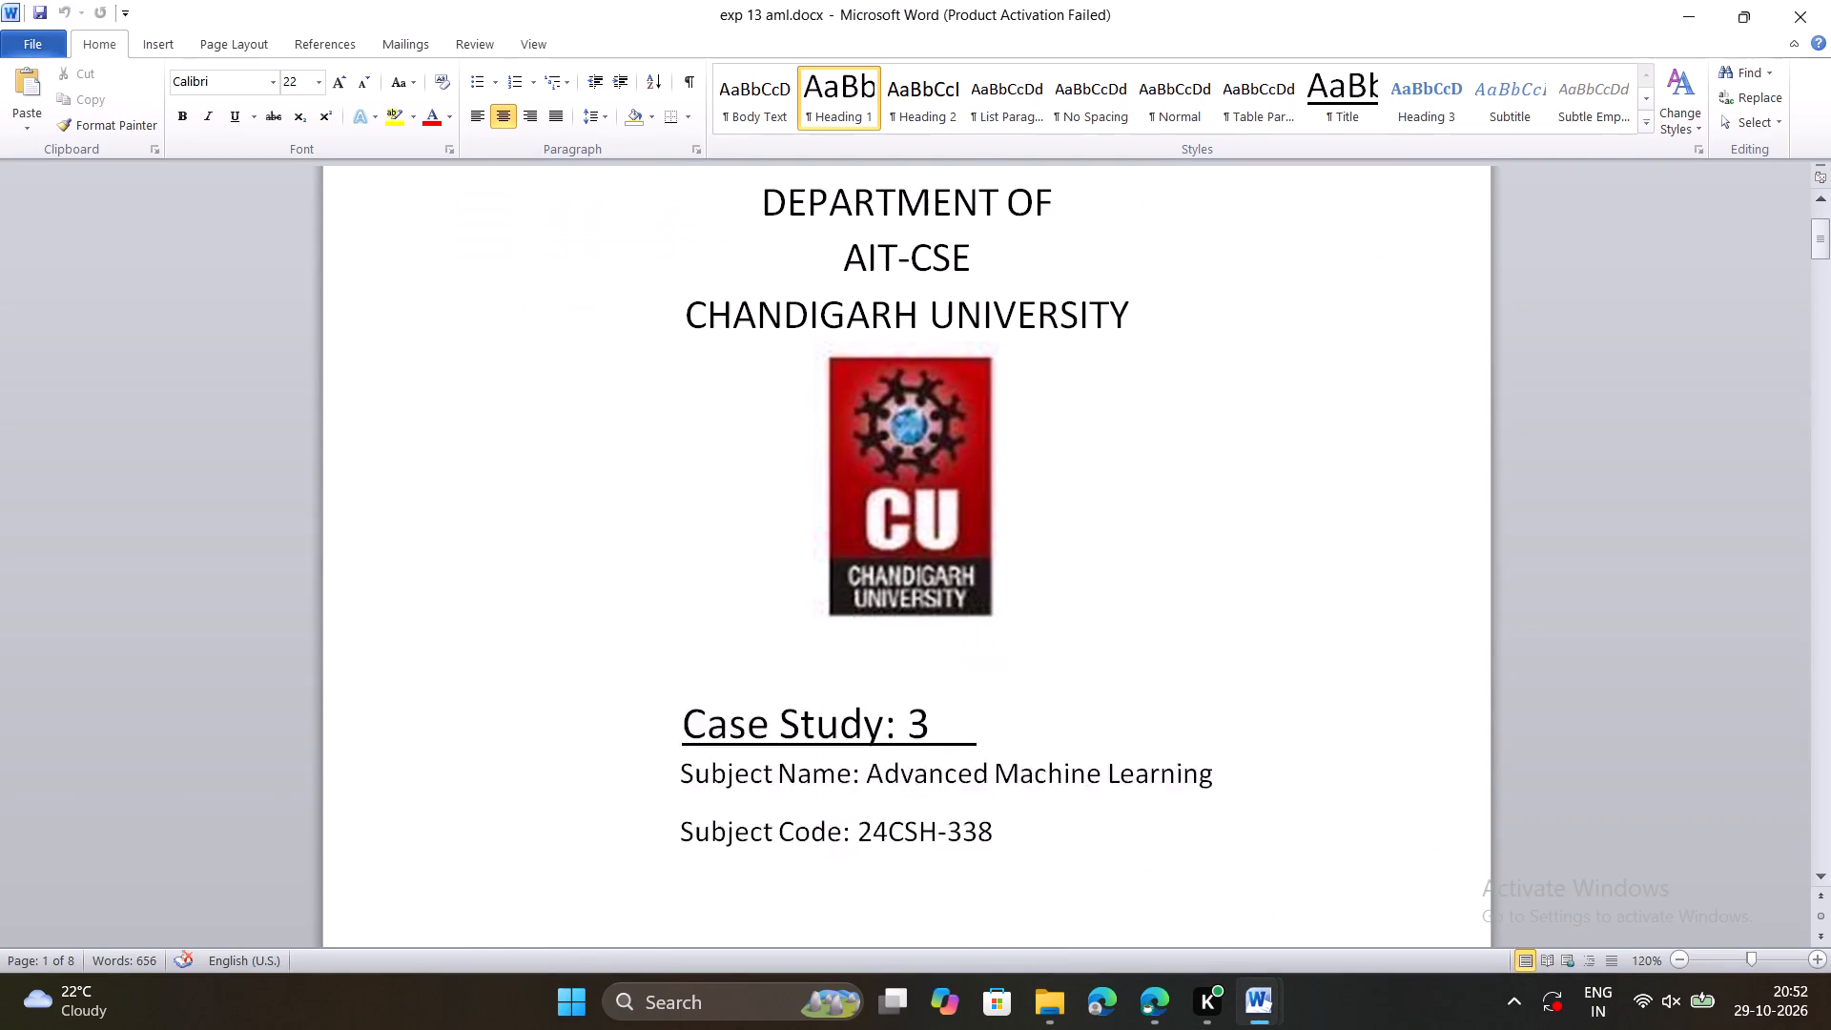
{"action": "scroll", "coordinate": [581, 472], "scroll_direction": "down", "scroll_amount": 2}
{"action": "left_click", "coordinate": [53, 48]}
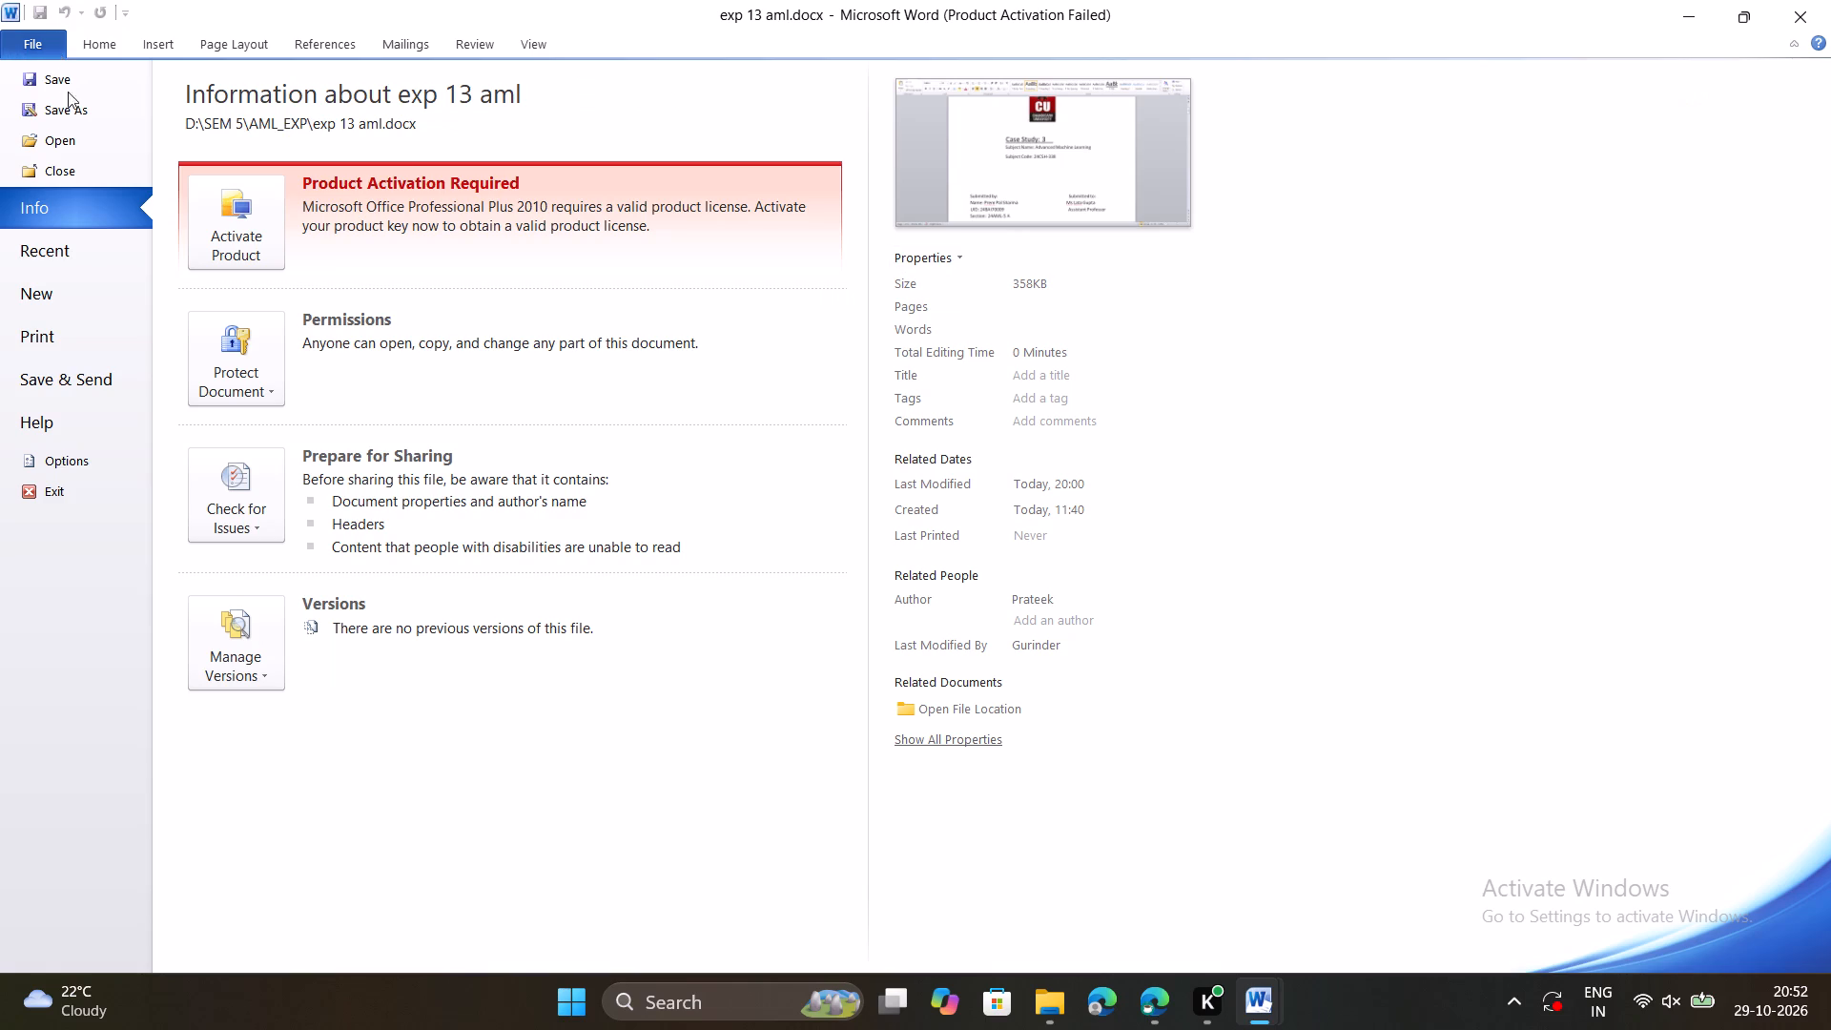
{"action": "left_click", "coordinate": [76, 111]}
{"action": "left_click", "coordinate": [164, 397]}
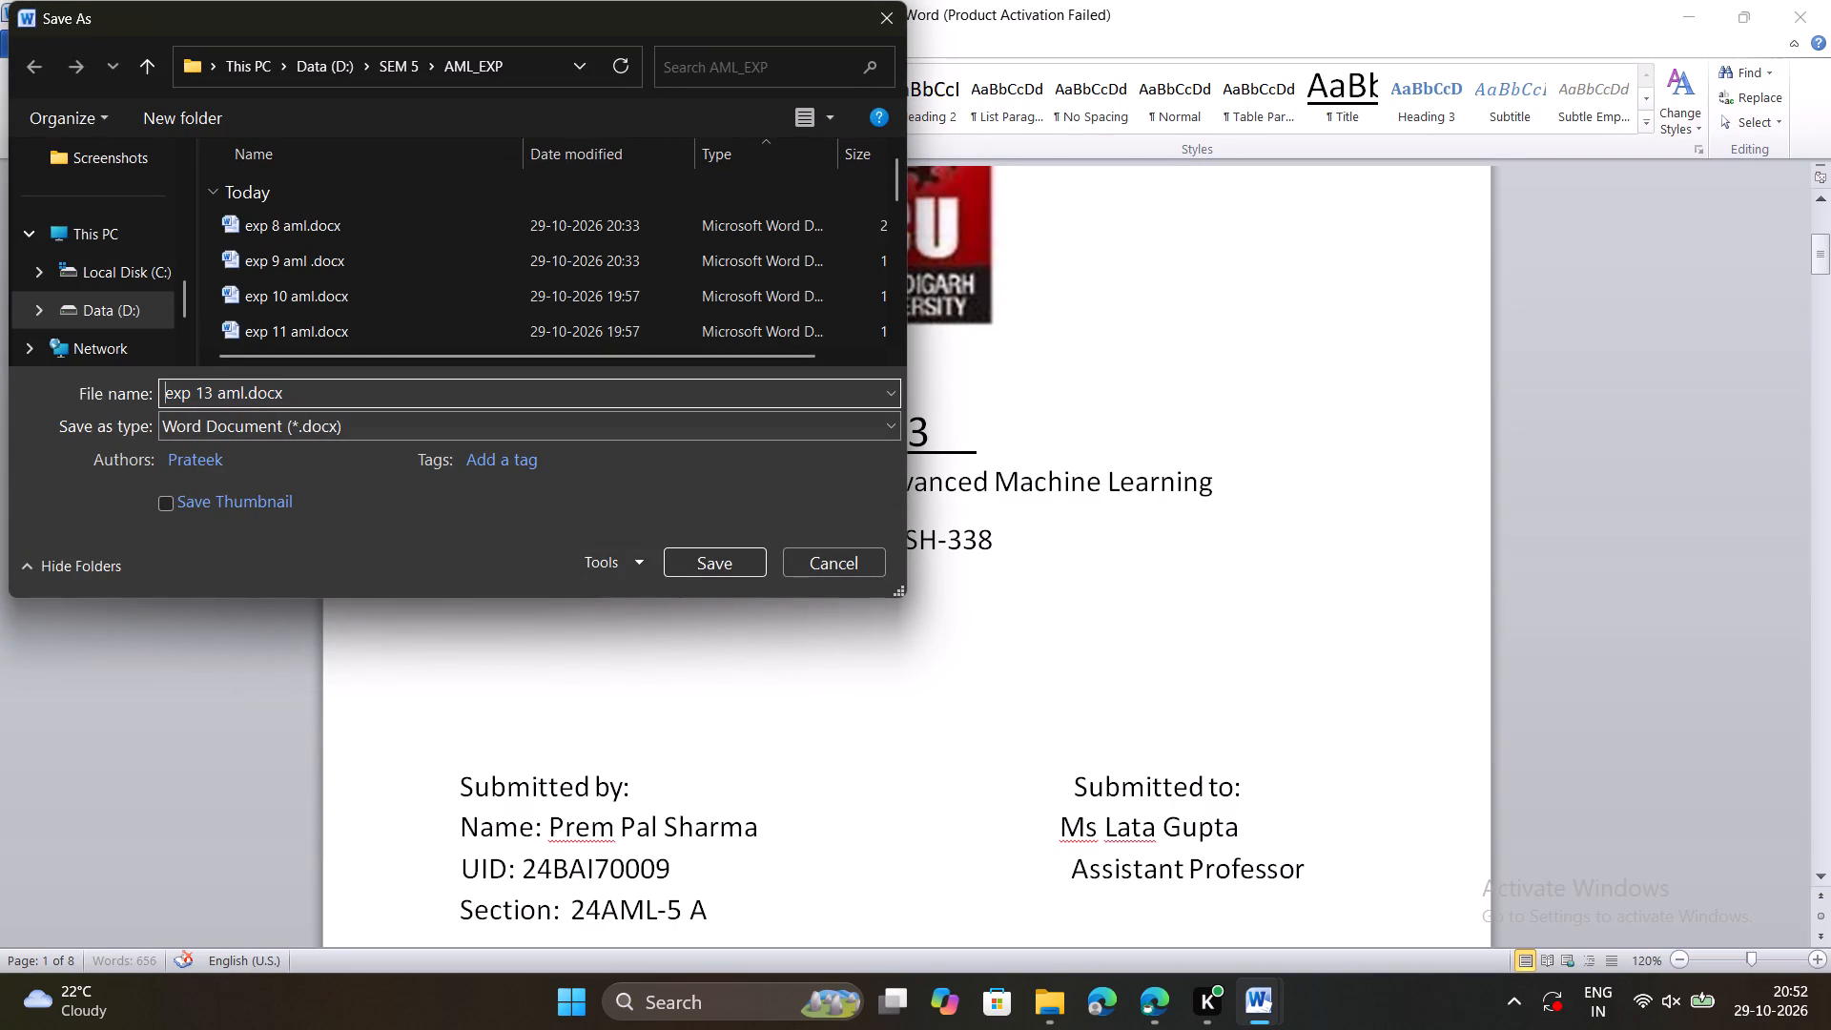
{"action": "type", "text": "prem"}
{"action": "key", "text": "space"}
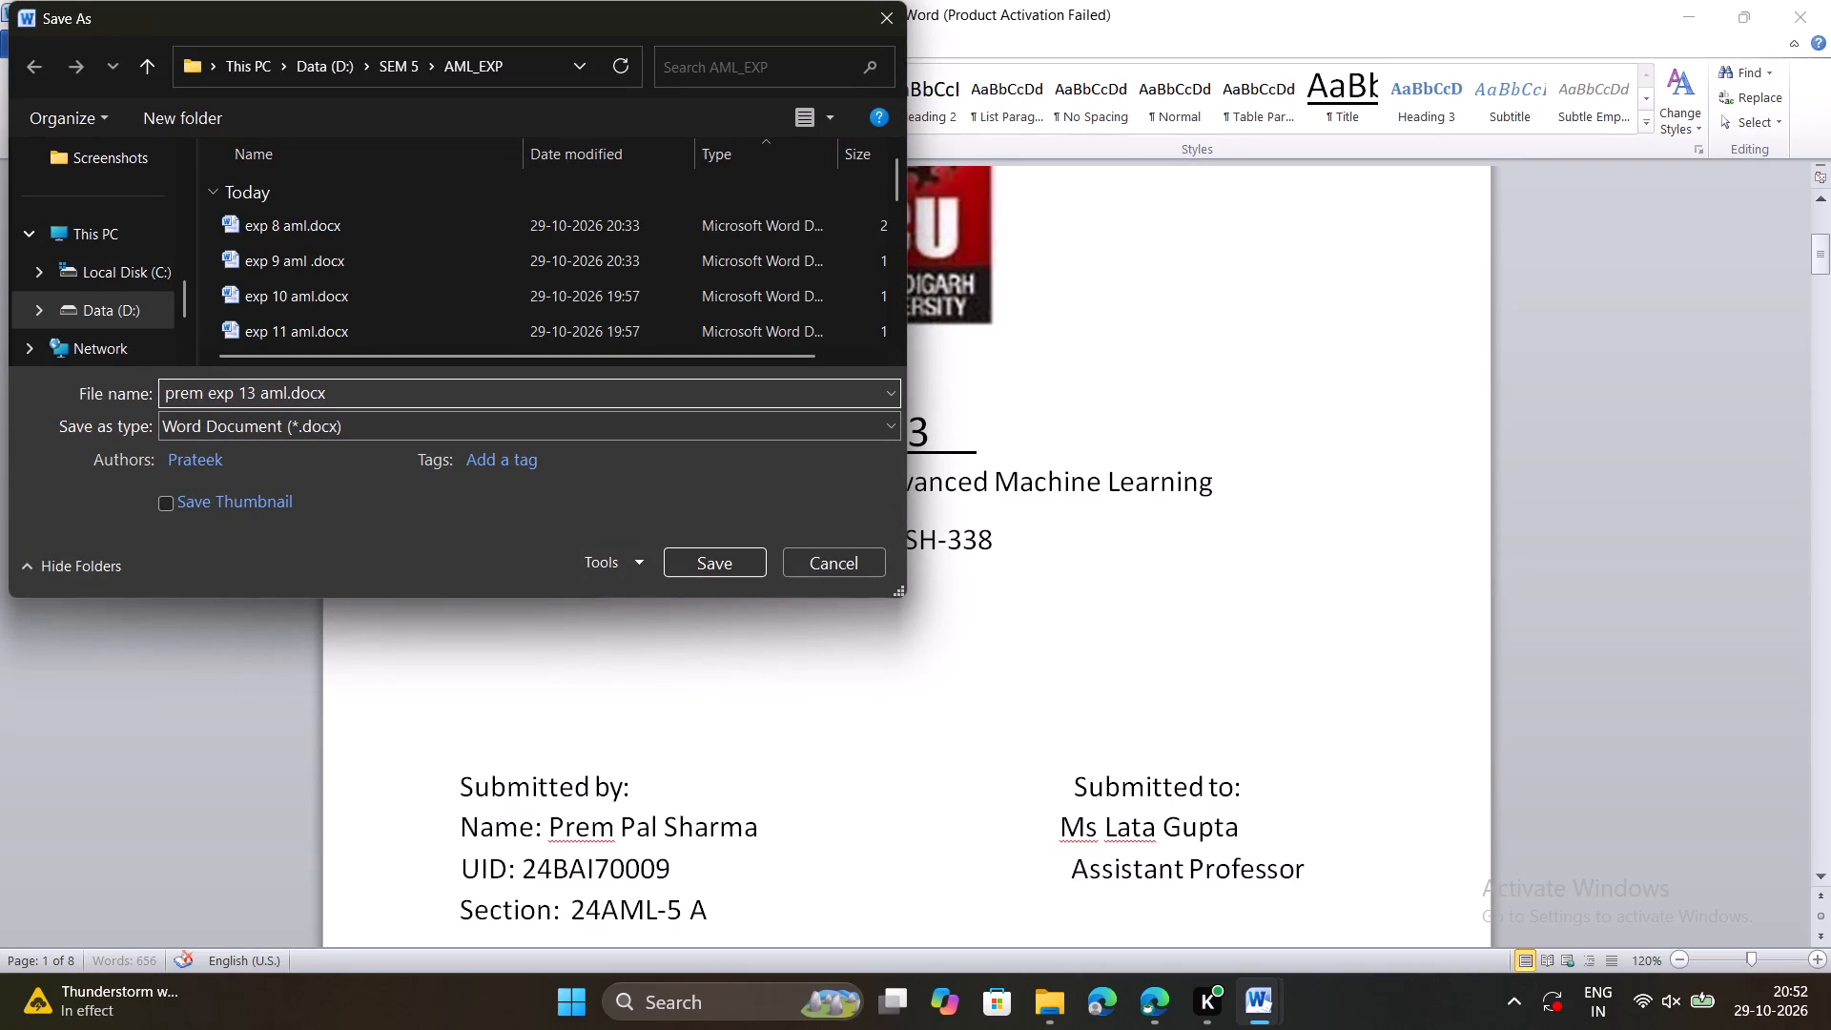
{"action": "left_click", "coordinate": [195, 415]}
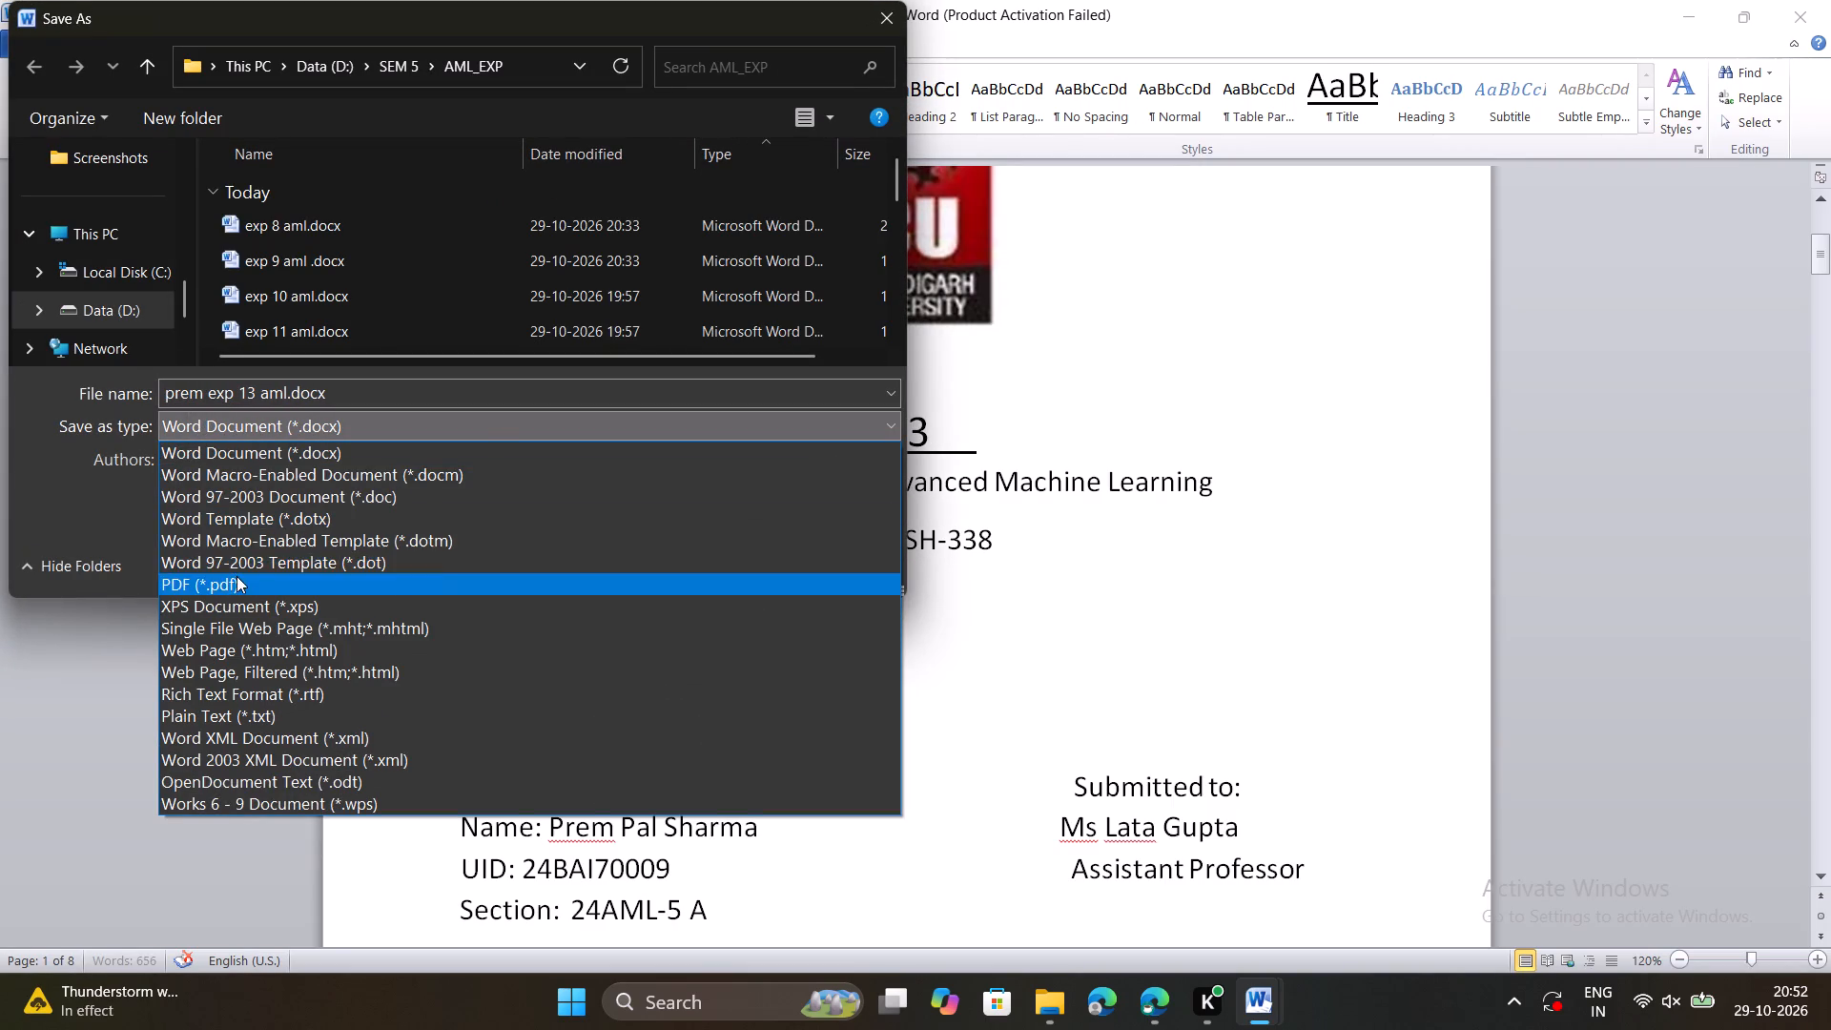
{"action": "left_click", "coordinate": [237, 576]}
{"action": "left_click", "coordinate": [724, 607]}
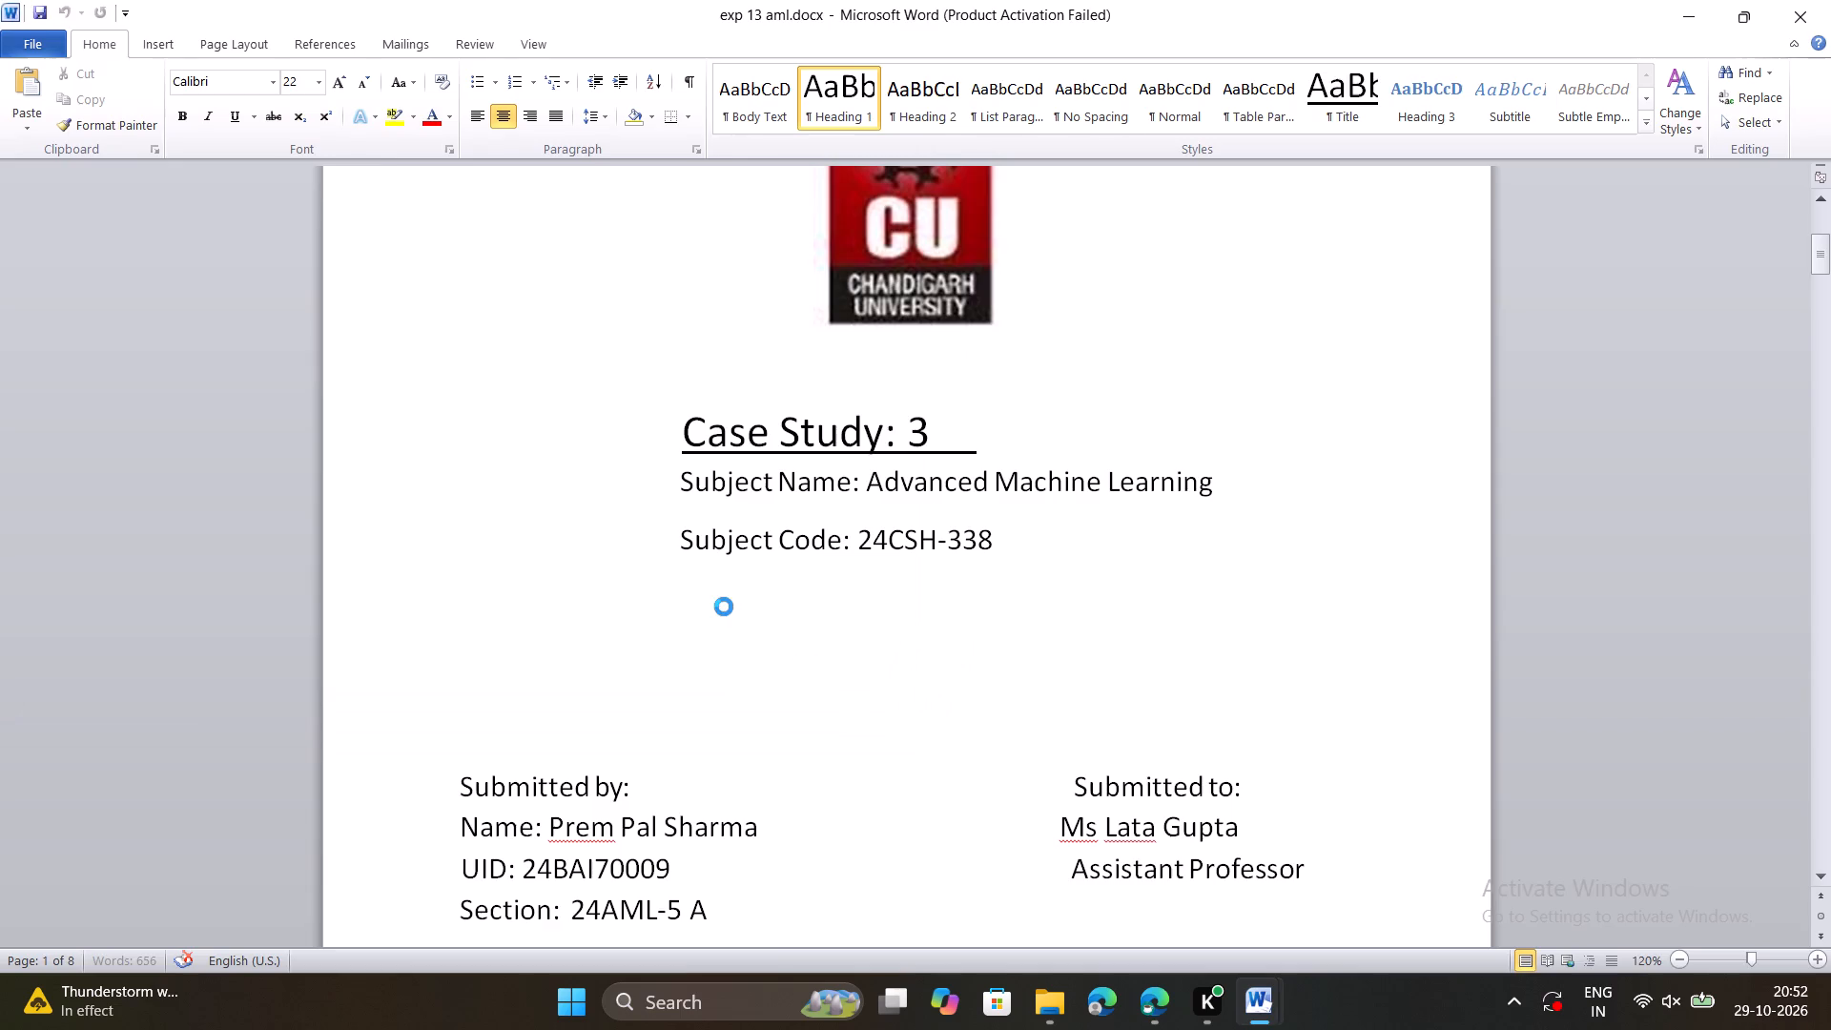
Switch to exp 14 aml.docx in Word and save it as a PDF named prem exp 14 aml in the AML_EXP folder.
{"action": "left_click", "coordinate": [1029, 901]}
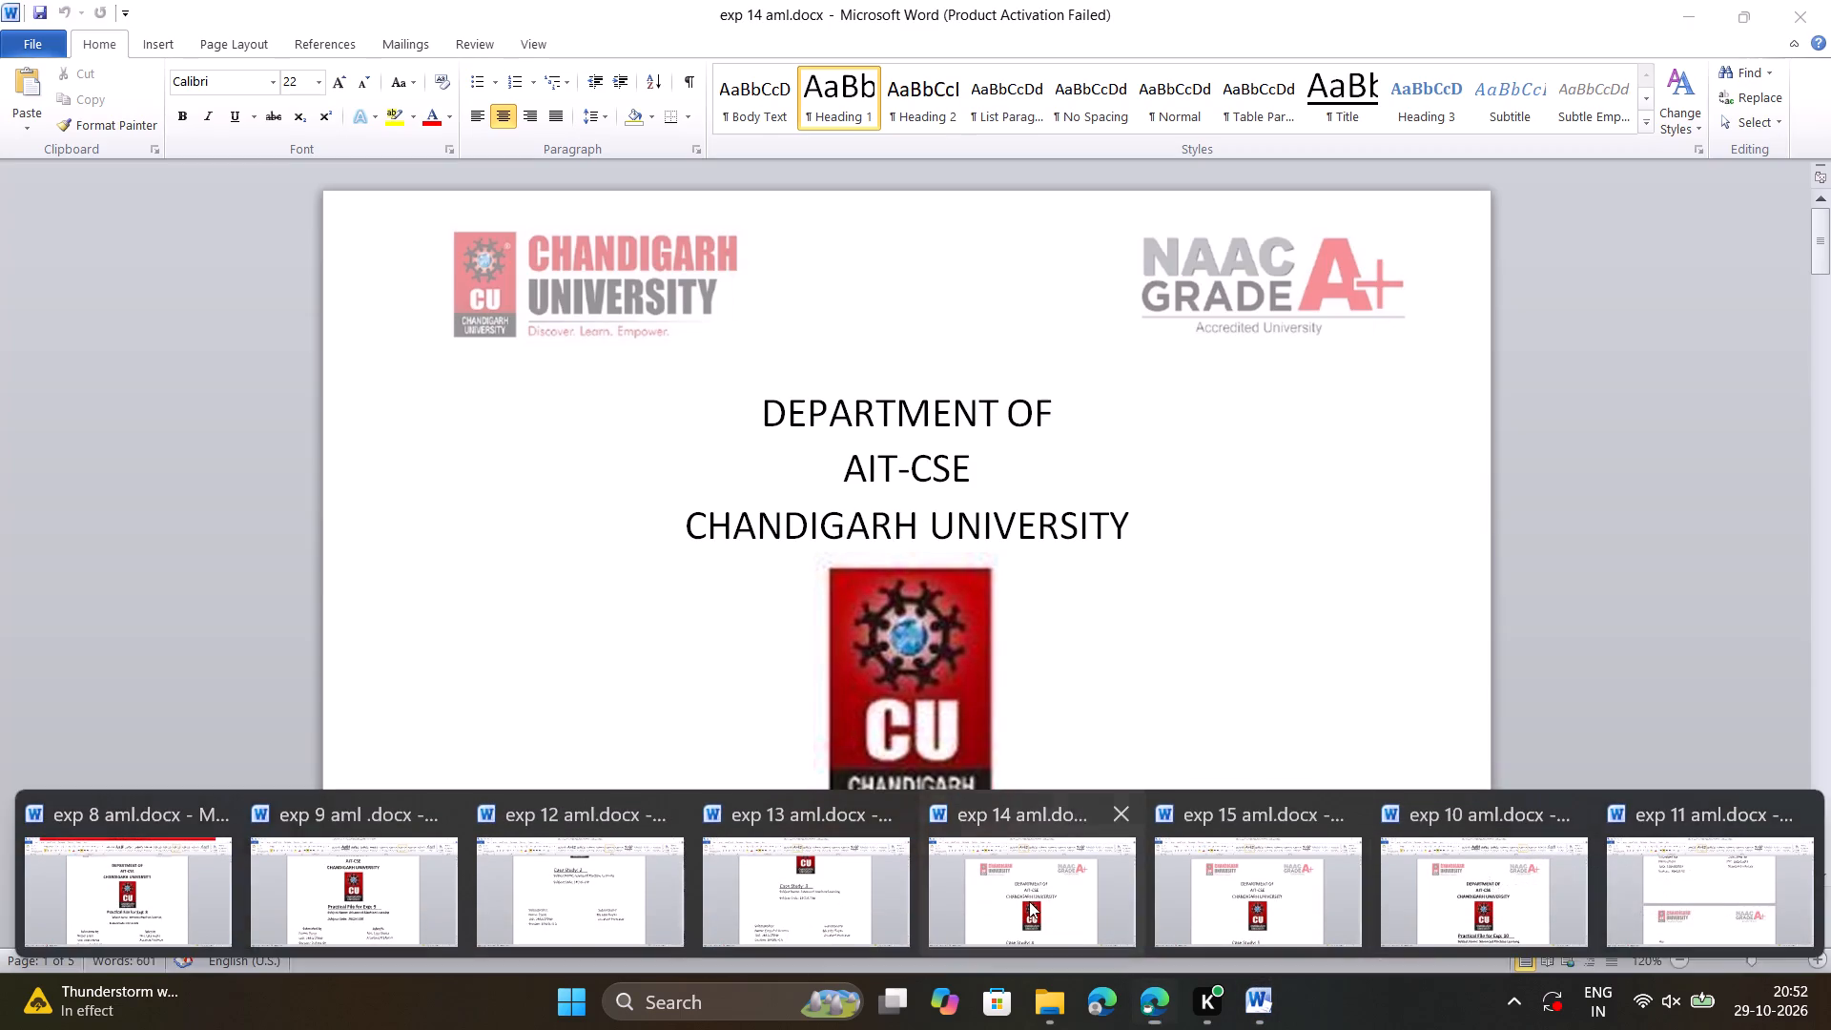
{"action": "scroll", "coordinate": [515, 422], "scroll_direction": "down", "scroll_amount": 3}
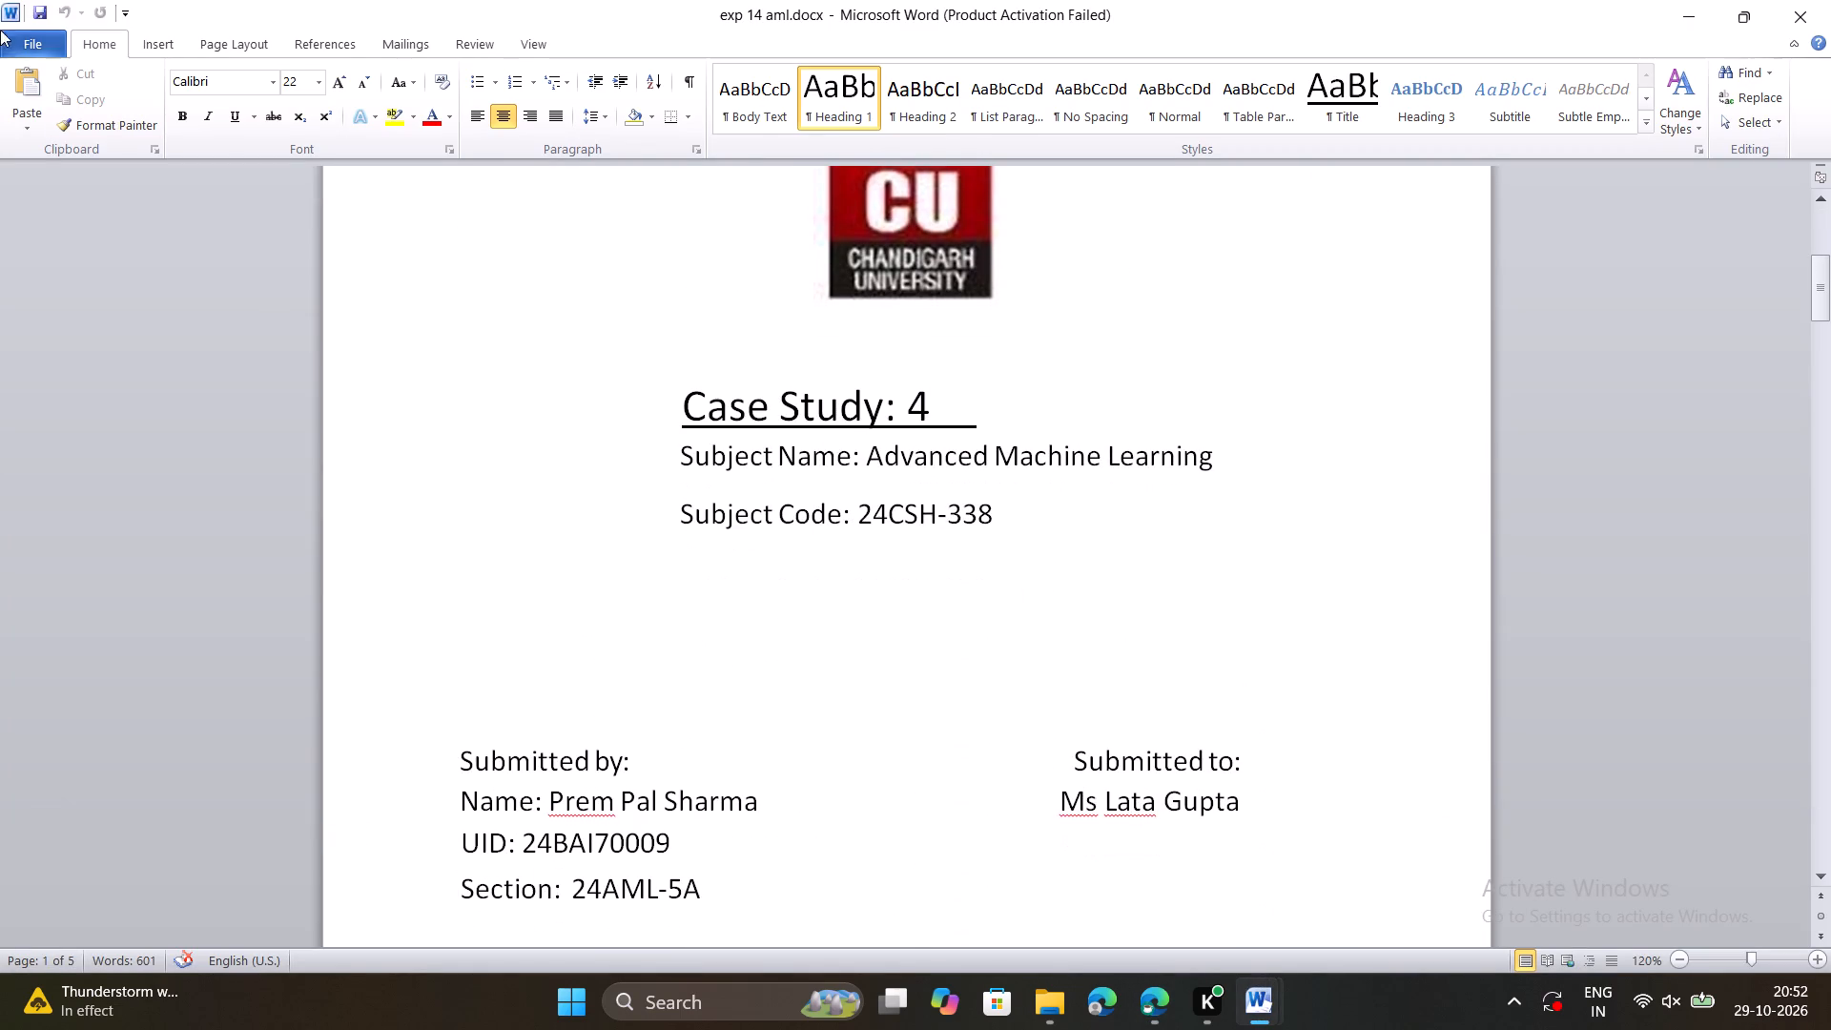
{"action": "left_click", "coordinate": [38, 41]}
{"action": "left_click", "coordinate": [54, 115]}
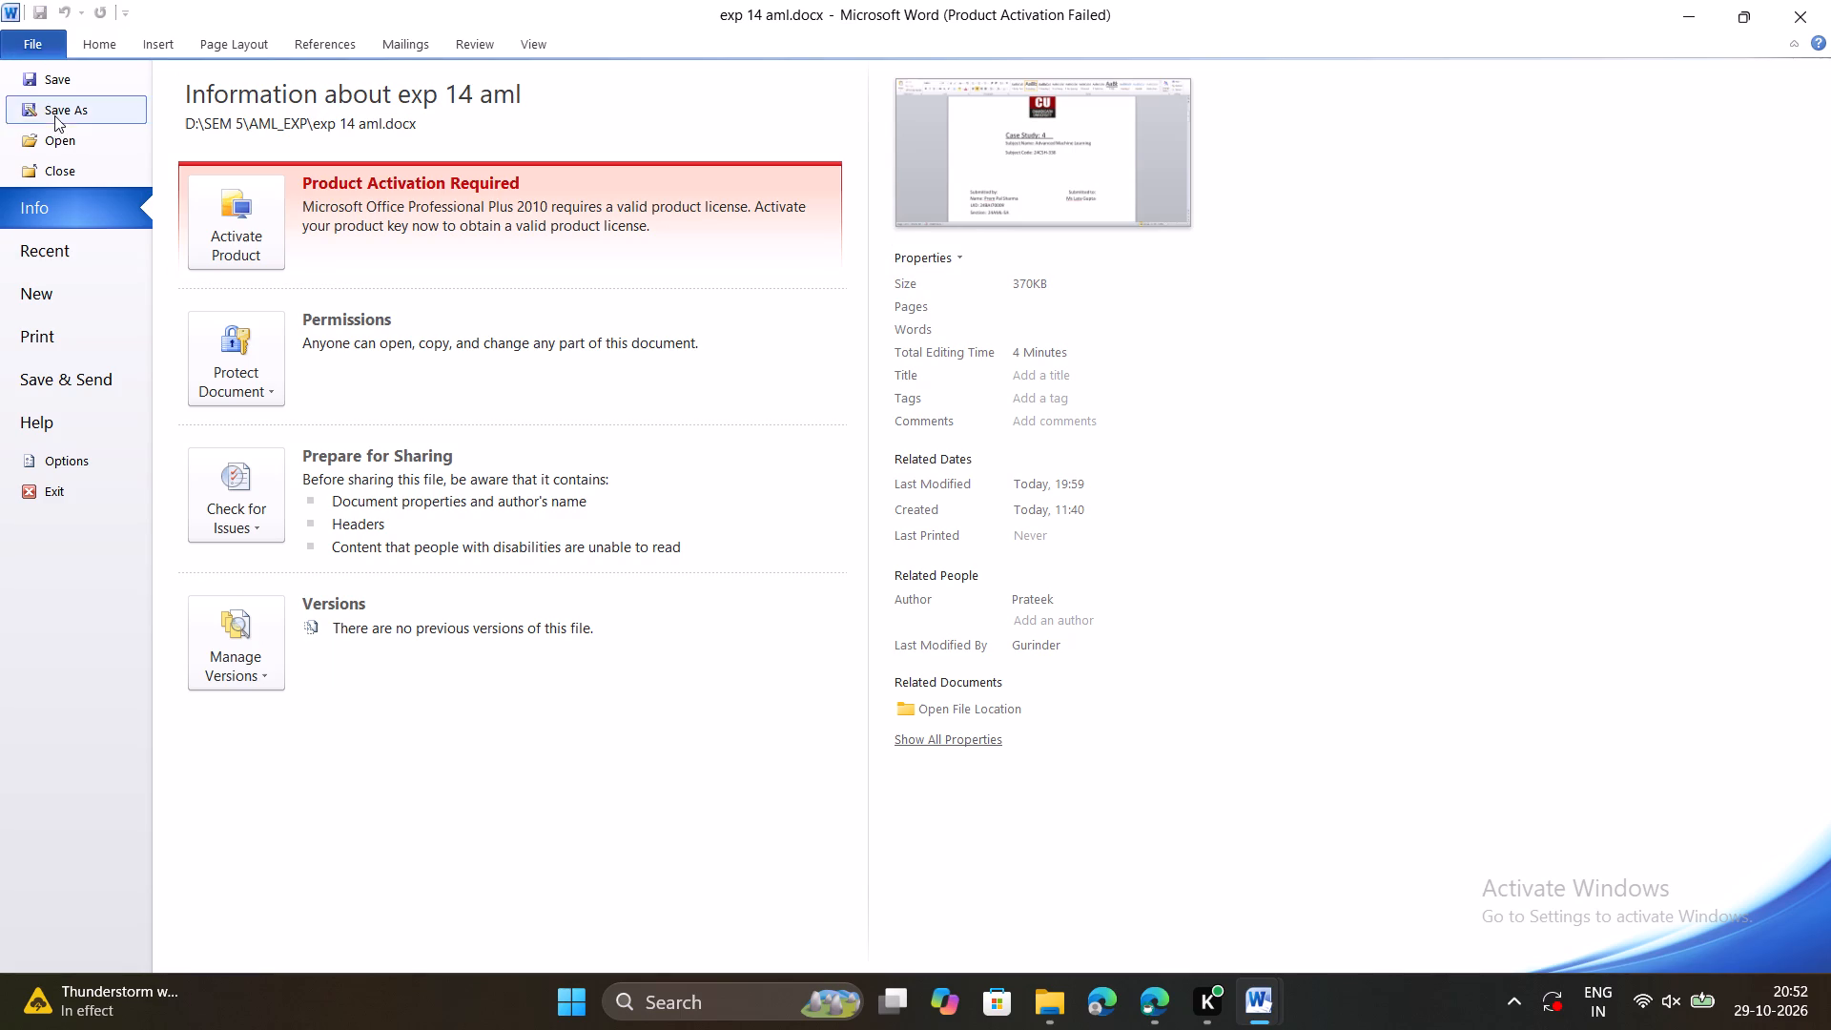
{"action": "left_click", "coordinate": [167, 398]}
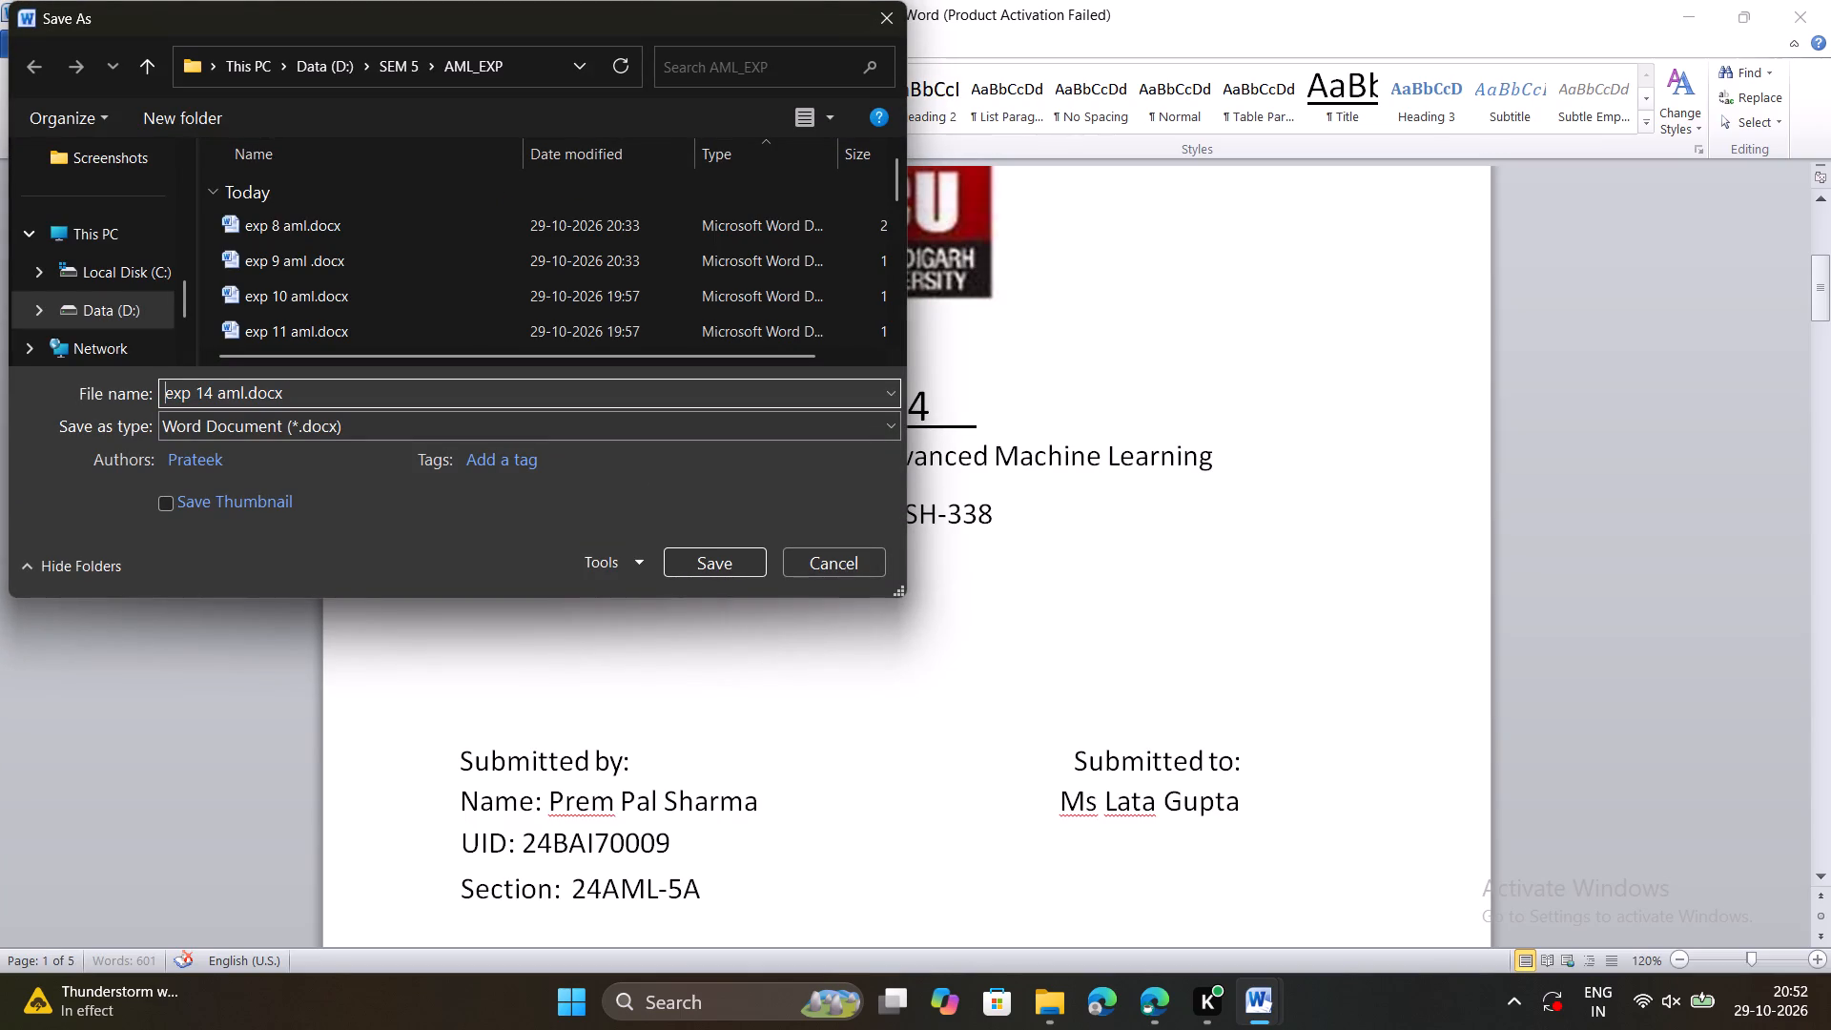
{"action": "type", "text": "prem"}
{"action": "key", "text": "space"}
{"action": "left_click", "coordinate": [214, 421]}
{"action": "left_click", "coordinate": [226, 587]}
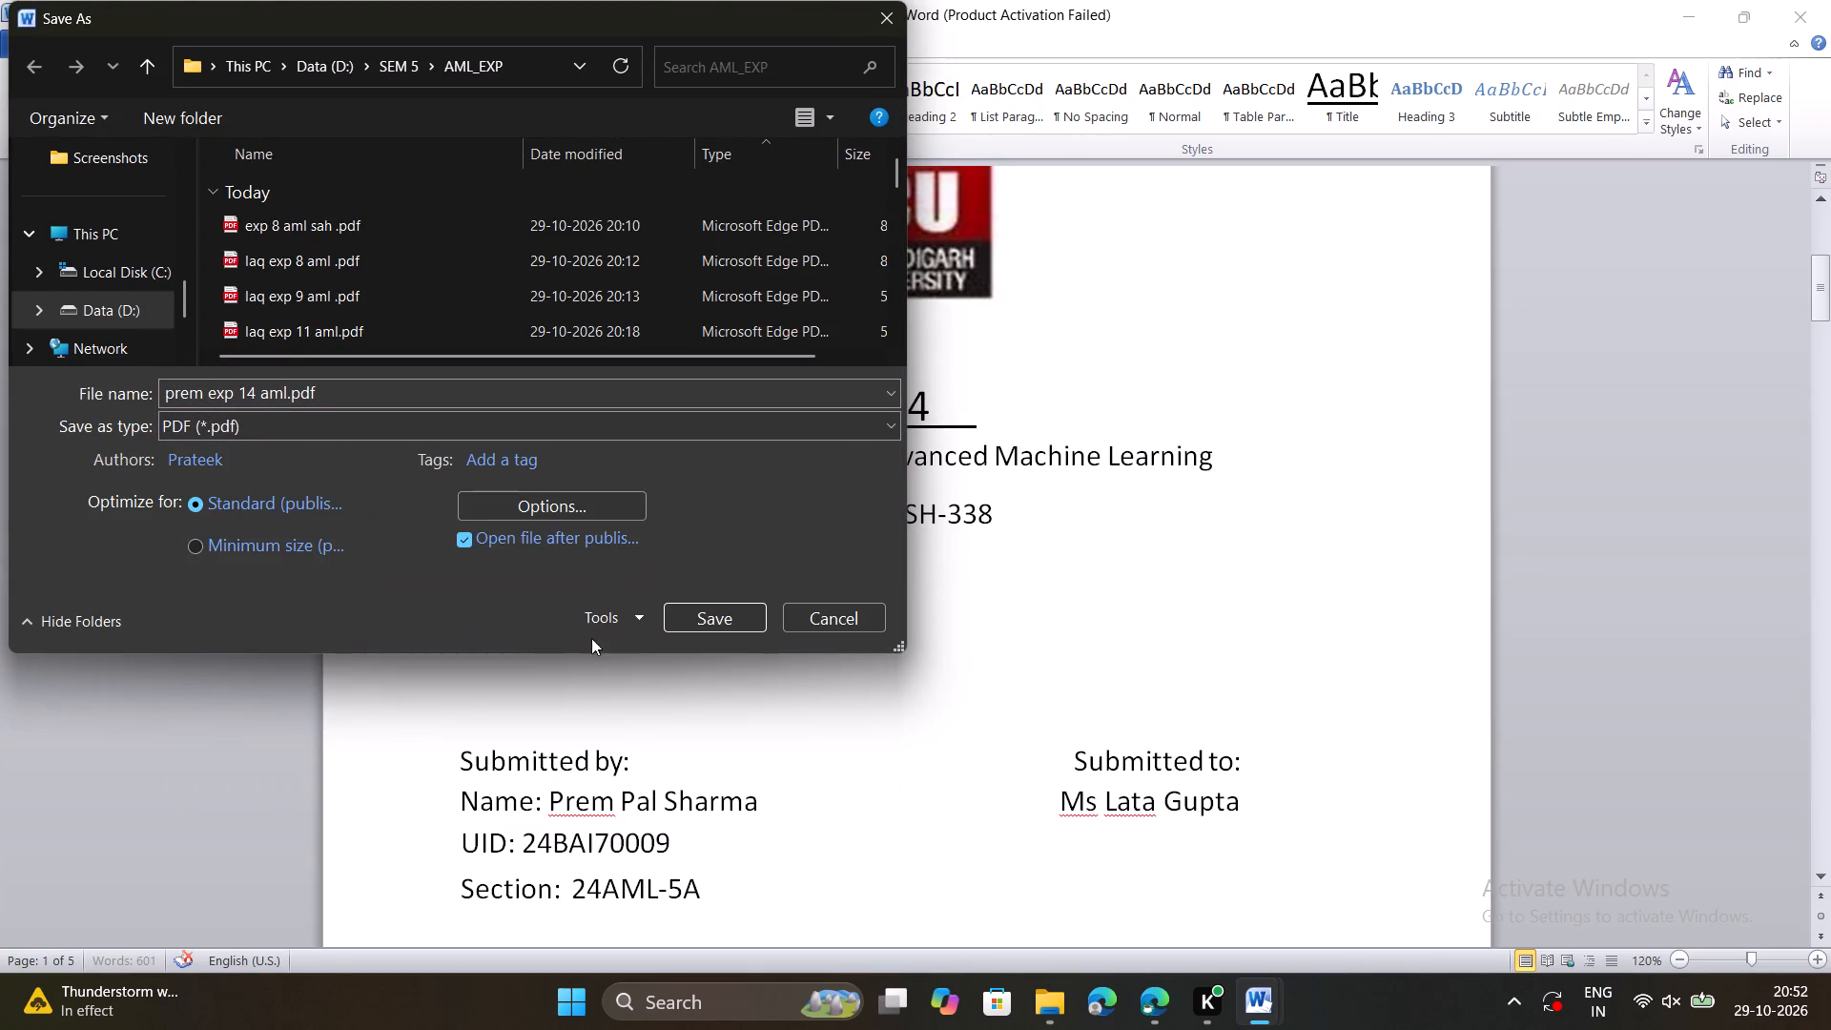
{"action": "left_click", "coordinate": [683, 627]}
Switch to exp 15 aml.docx in Word and save it as a PDF named prem exp 15 aml in the AML_EXP folder.
{"action": "left_click", "coordinate": [1277, 1027]}
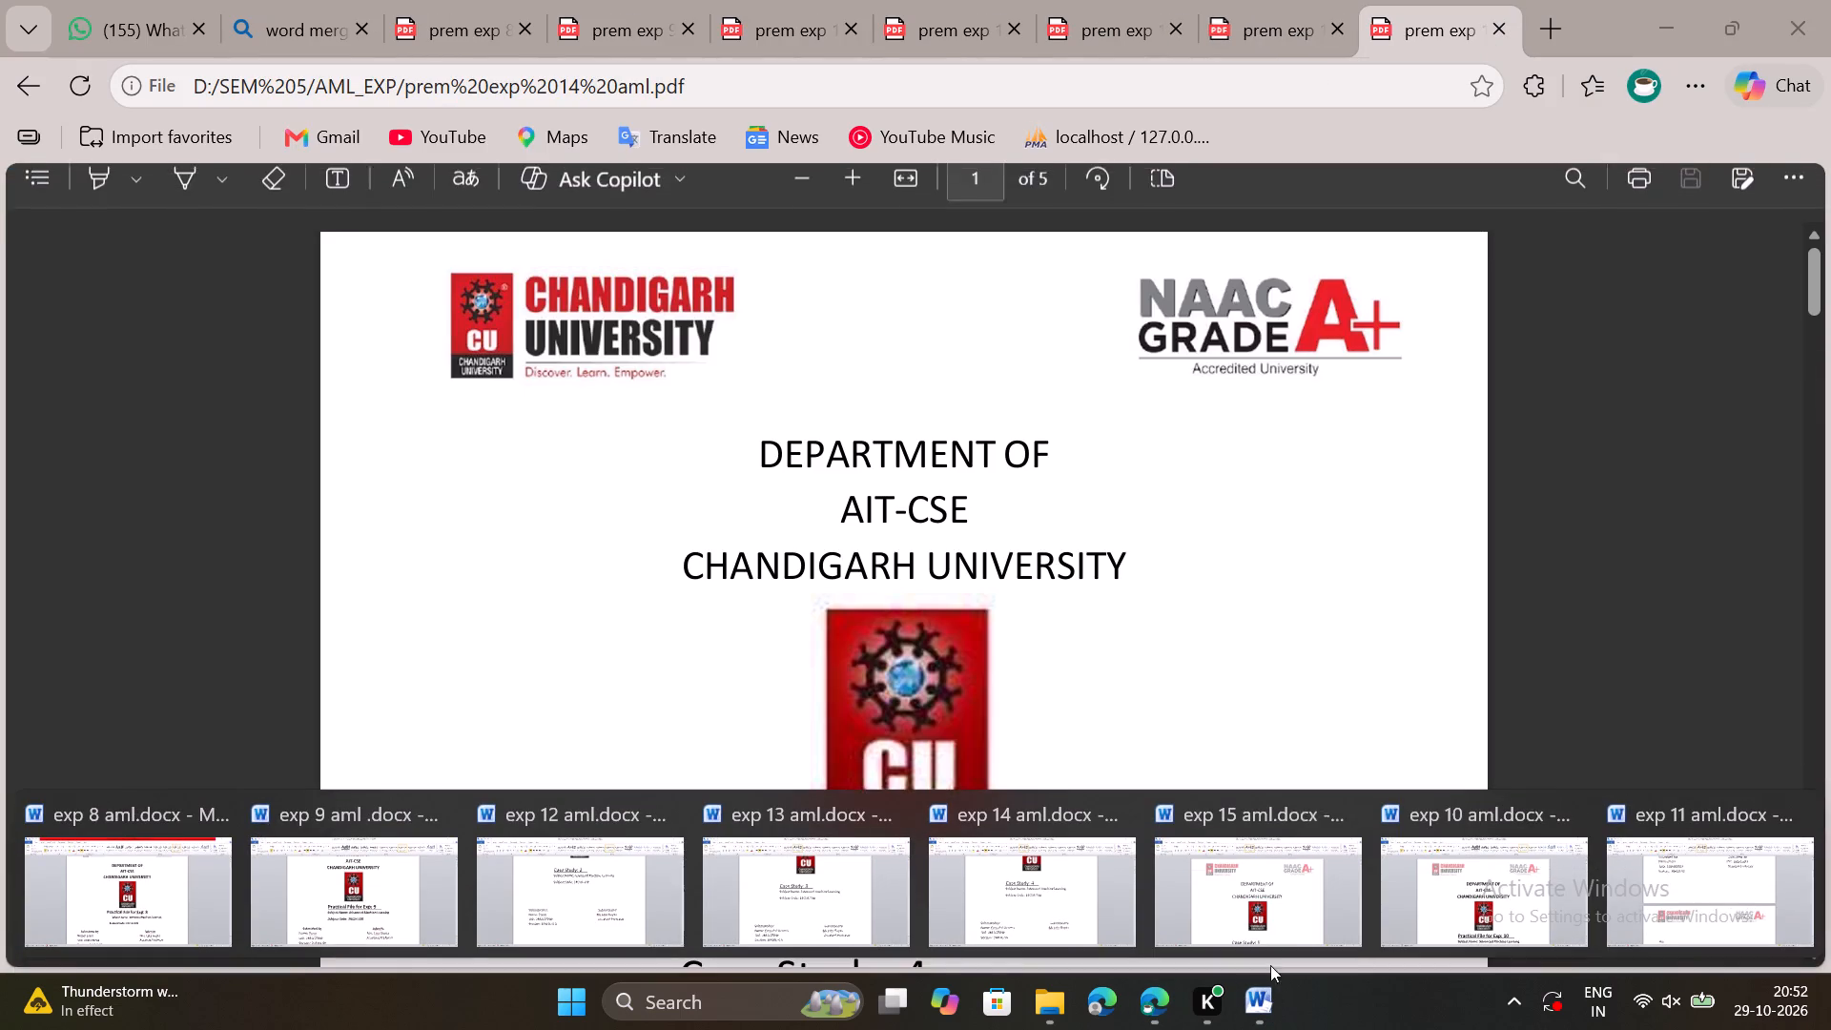
{"action": "left_click", "coordinate": [1285, 898]}
{"action": "scroll", "coordinate": [335, 414], "scroll_direction": "down", "scroll_amount": 2}
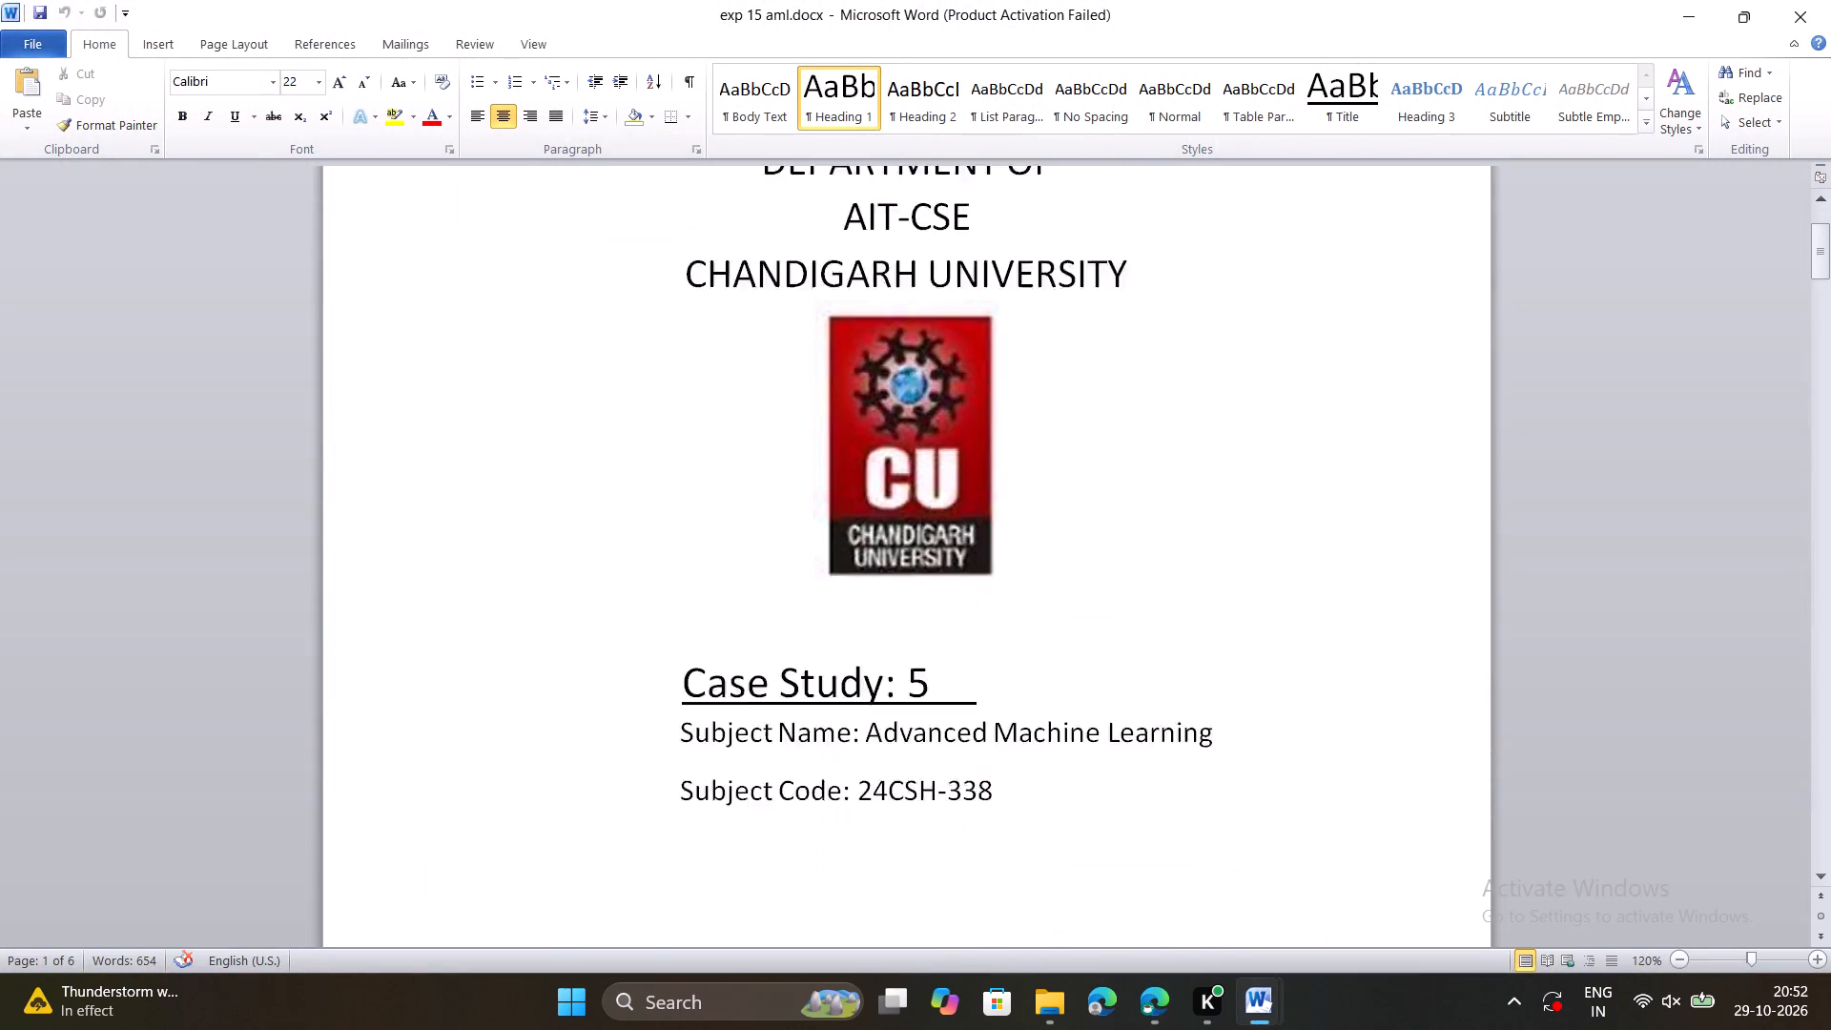
{"action": "scroll", "coordinate": [335, 414], "scroll_direction": "down", "scroll_amount": 1}
{"action": "left_click", "coordinate": [42, 36]}
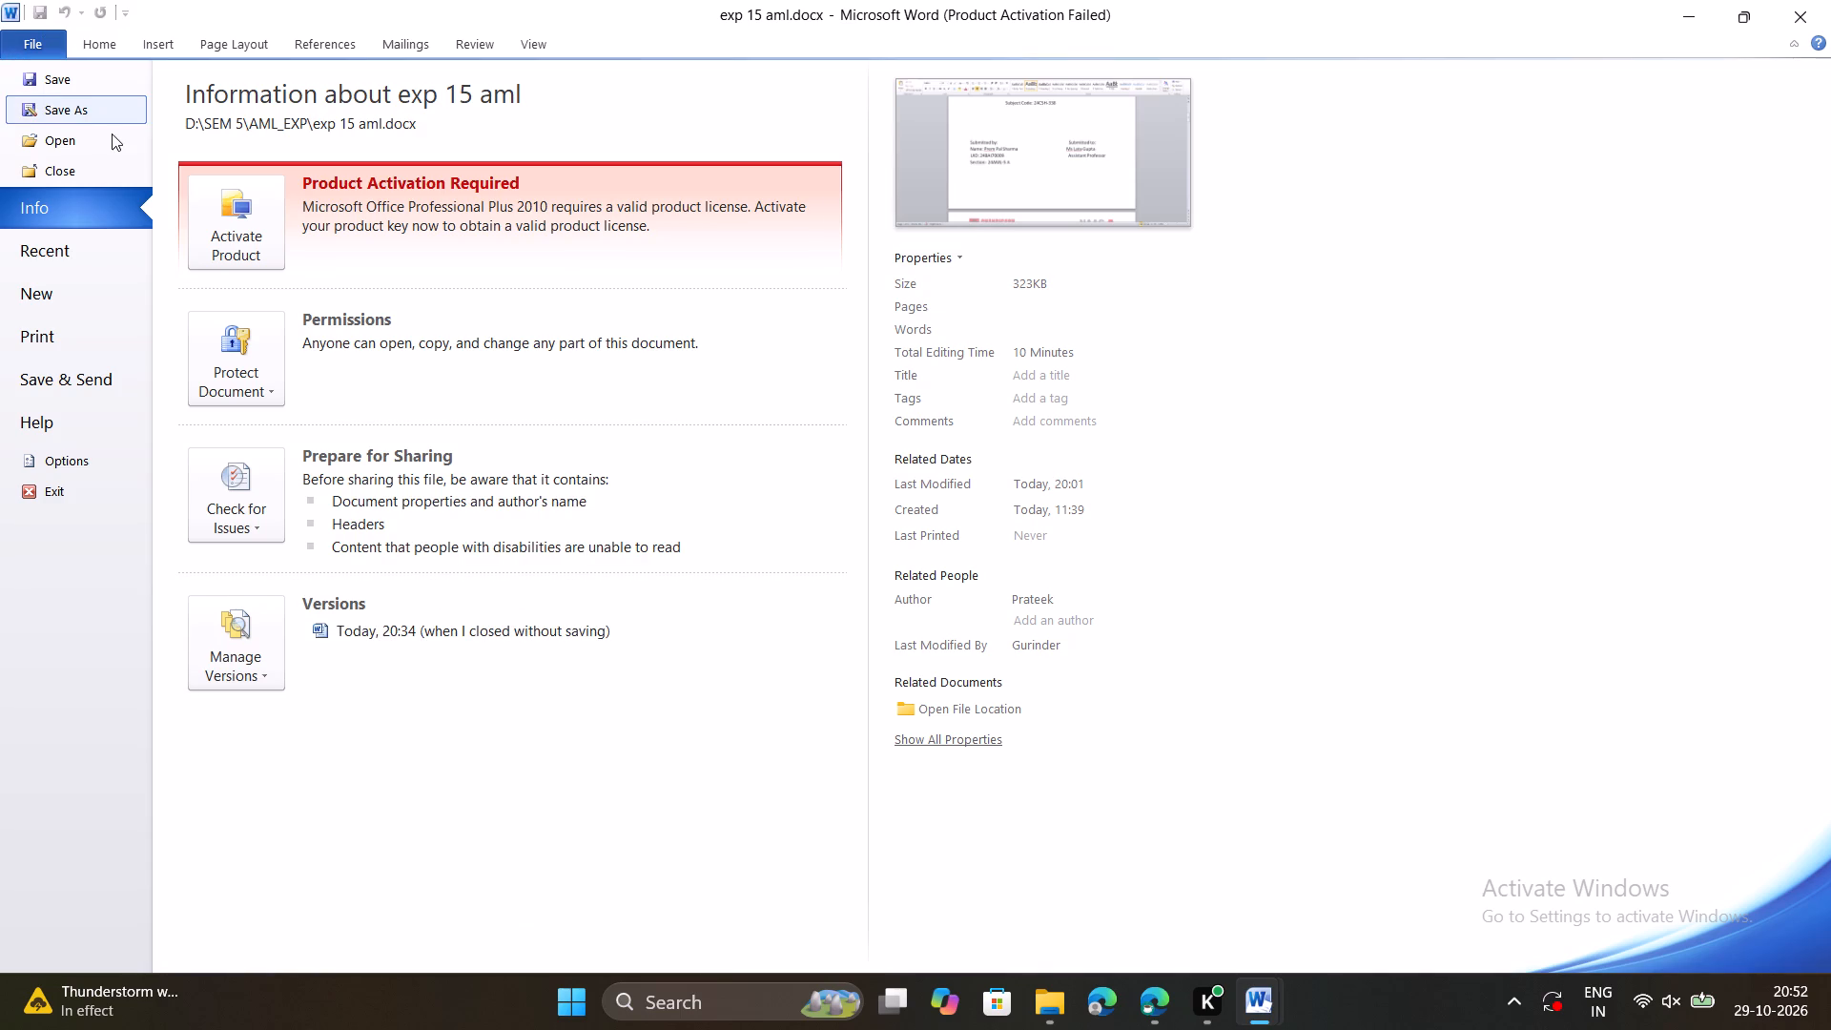
{"action": "left_click", "coordinate": [77, 93]}
{"action": "left_click", "coordinate": [89, 111]}
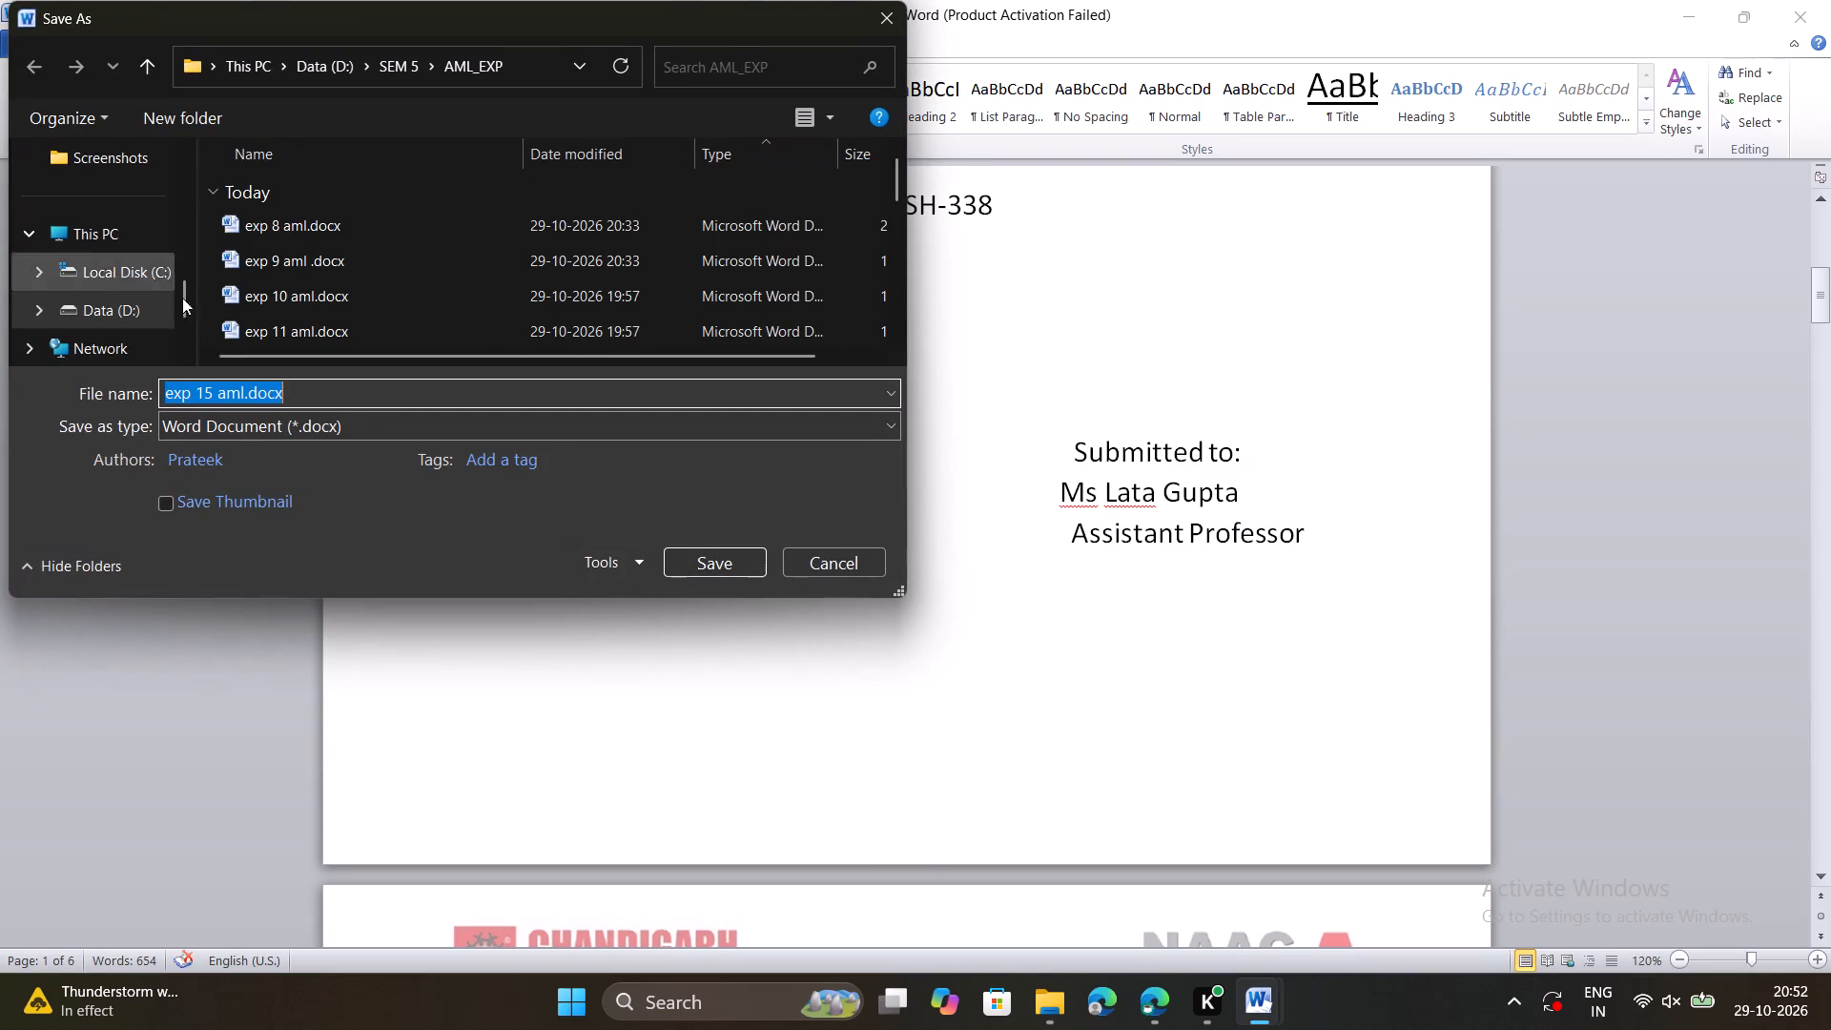
{"action": "left_click", "coordinate": [158, 396]}
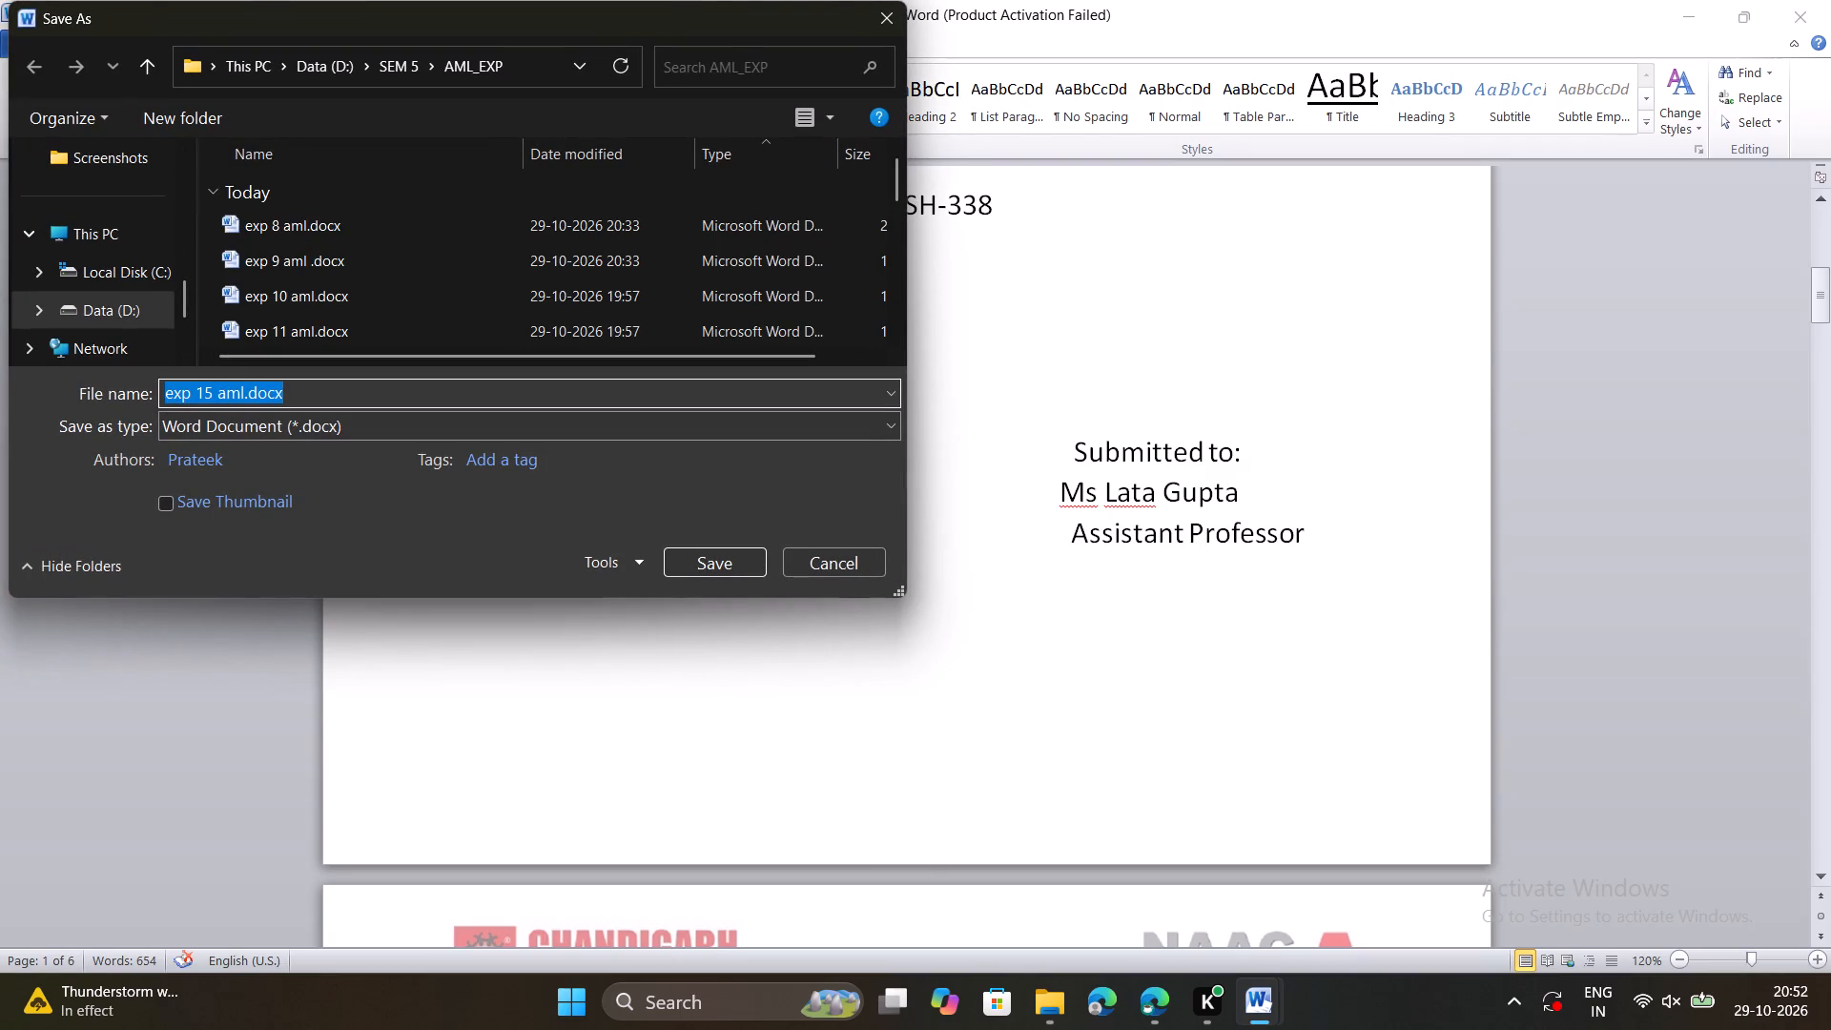
{"action": "left_click", "coordinate": [170, 395]}
{"action": "key", "text": "Left"}
{"action": "type", "text": "prem"}
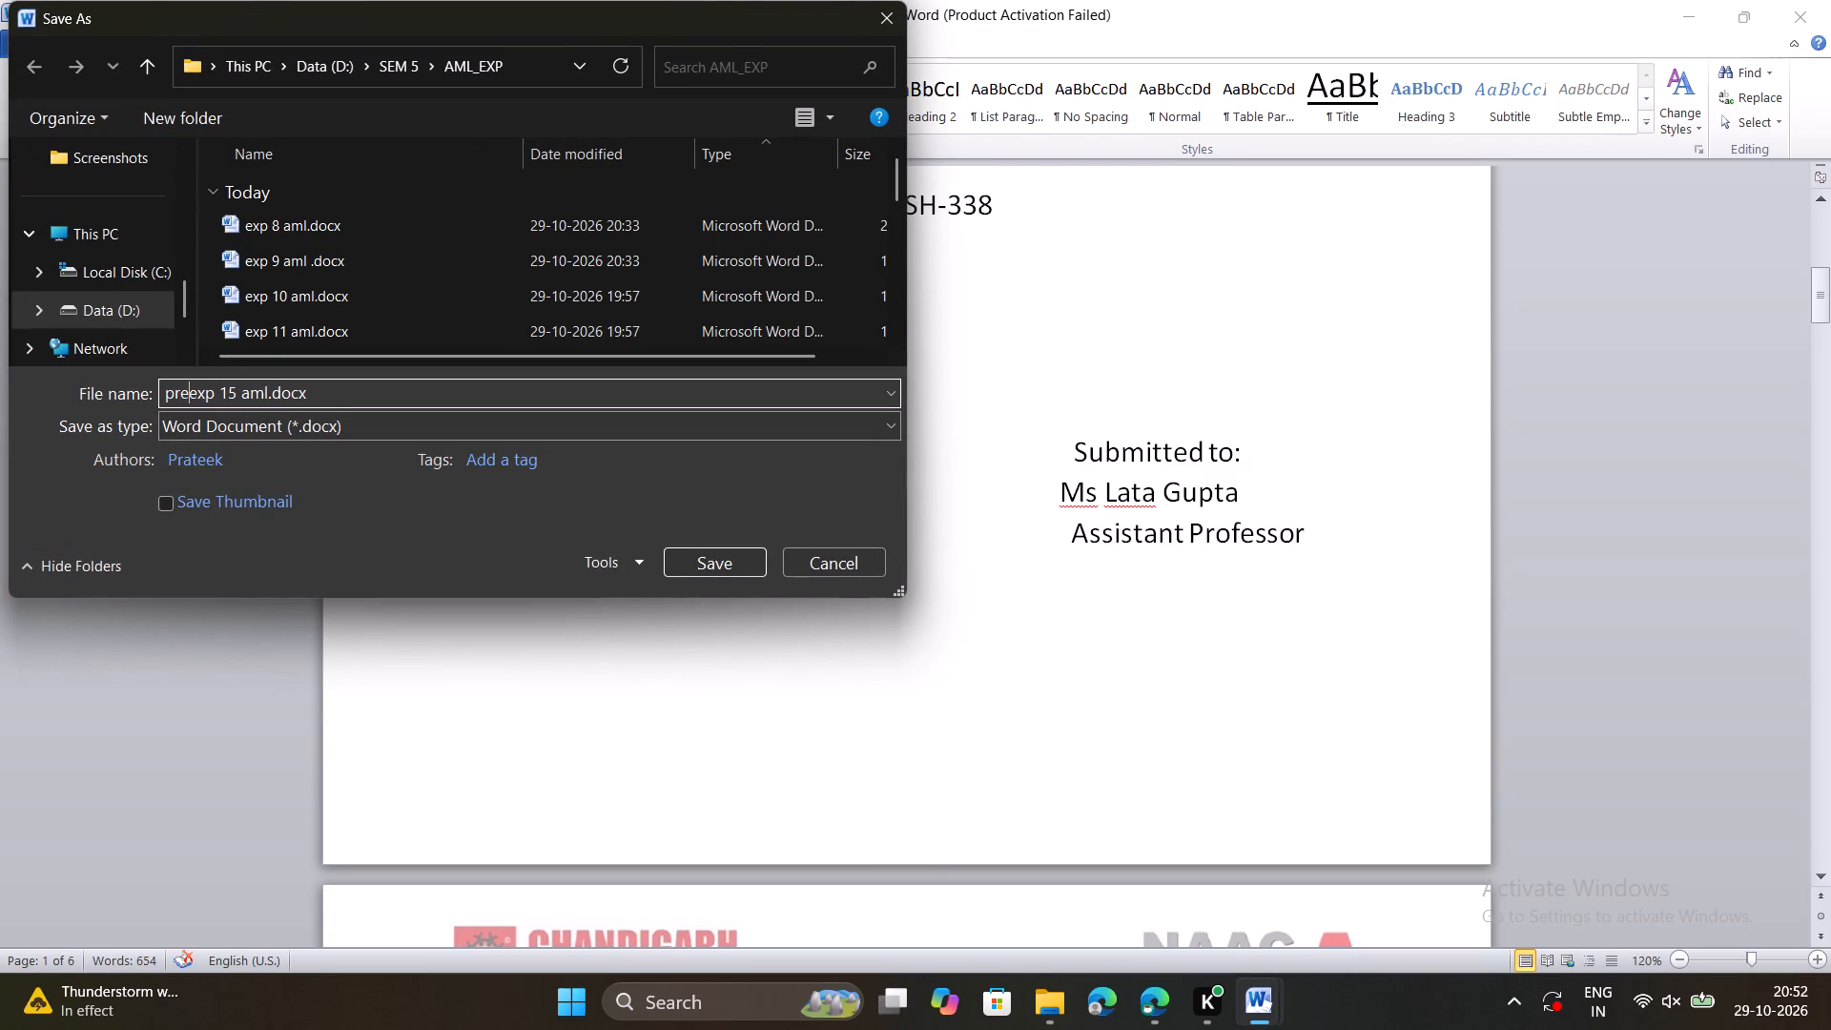
{"action": "key", "text": "space"}
{"action": "left_click", "coordinate": [216, 437]}
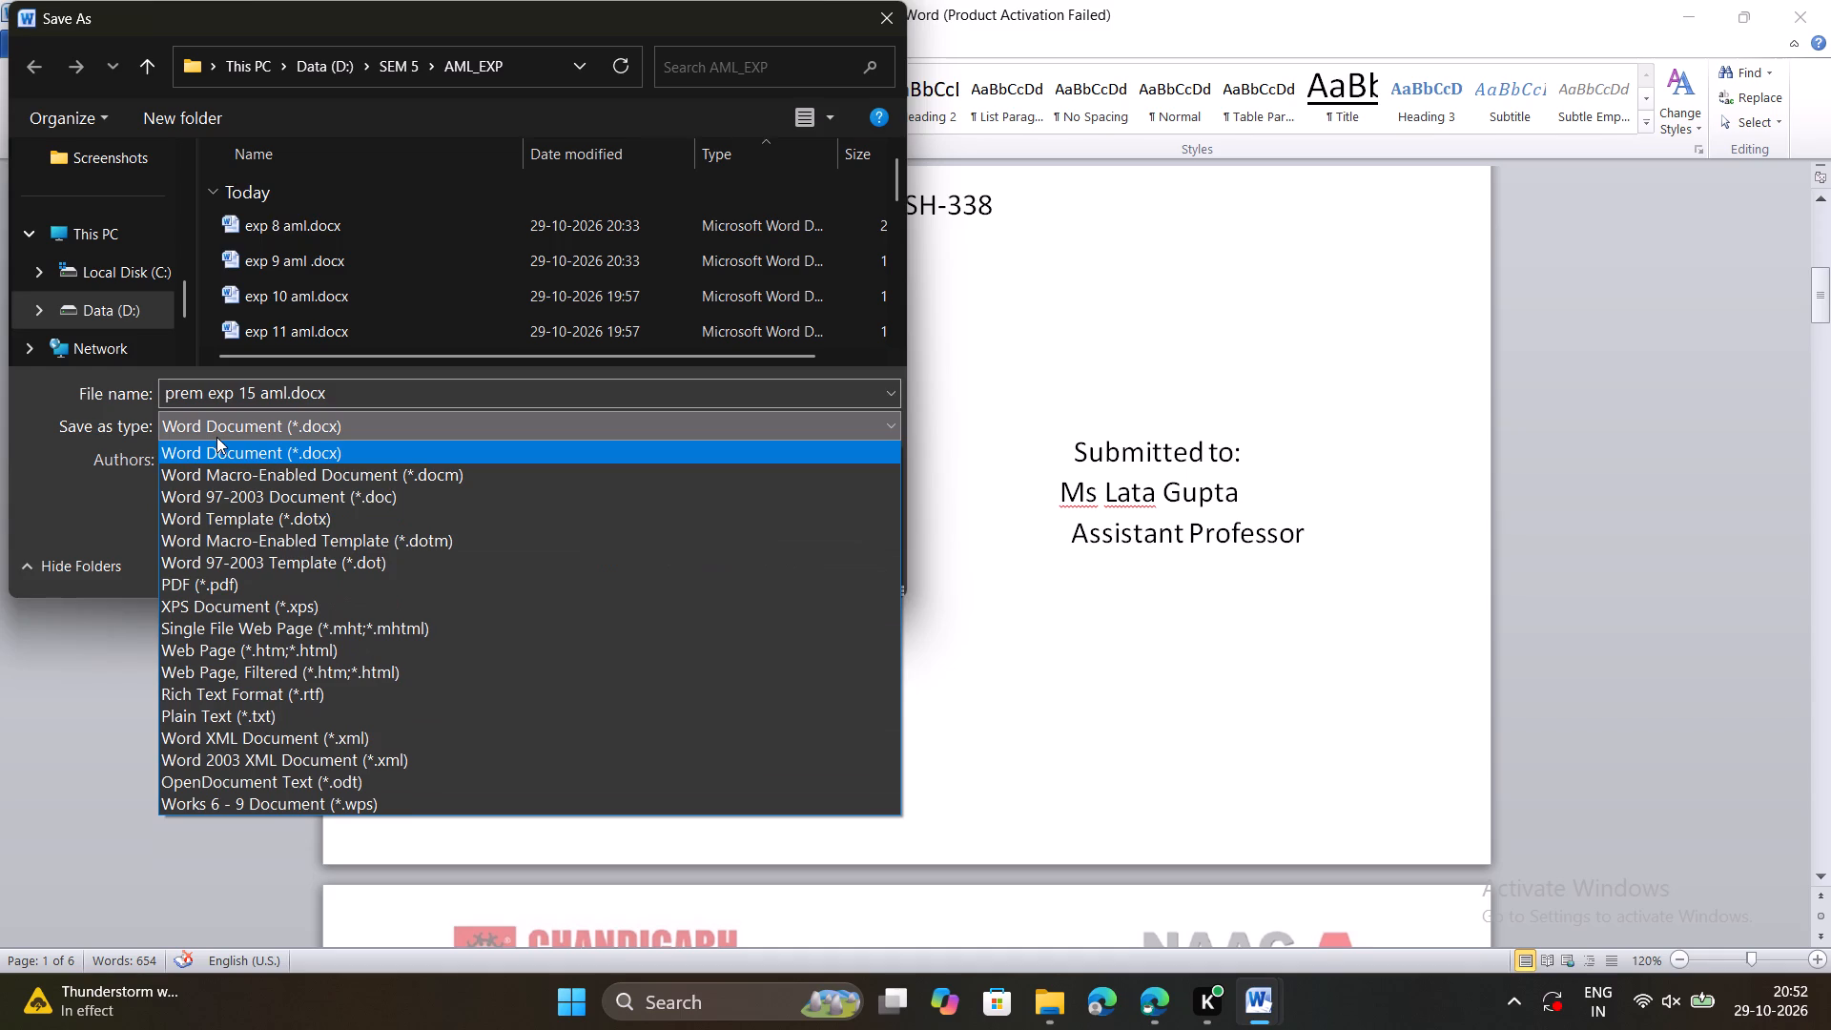
{"action": "left_click", "coordinate": [215, 575]}
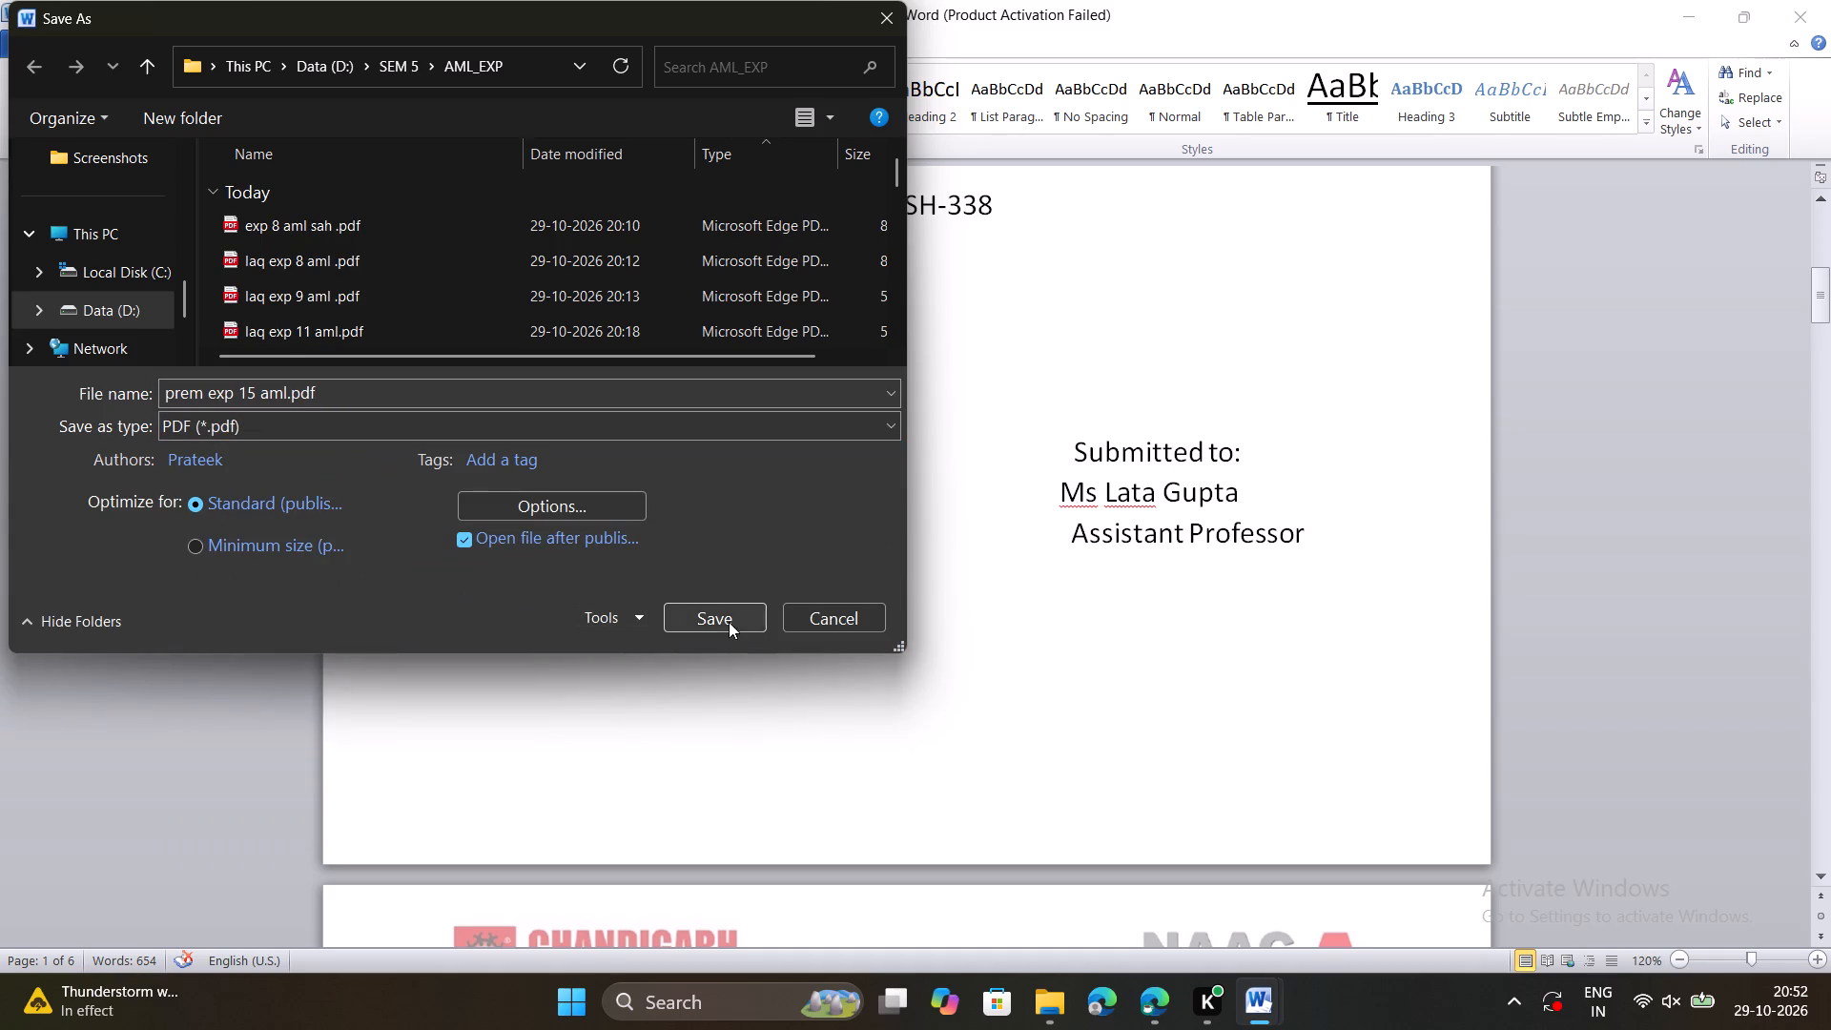
{"action": "left_click", "coordinate": [725, 620]}
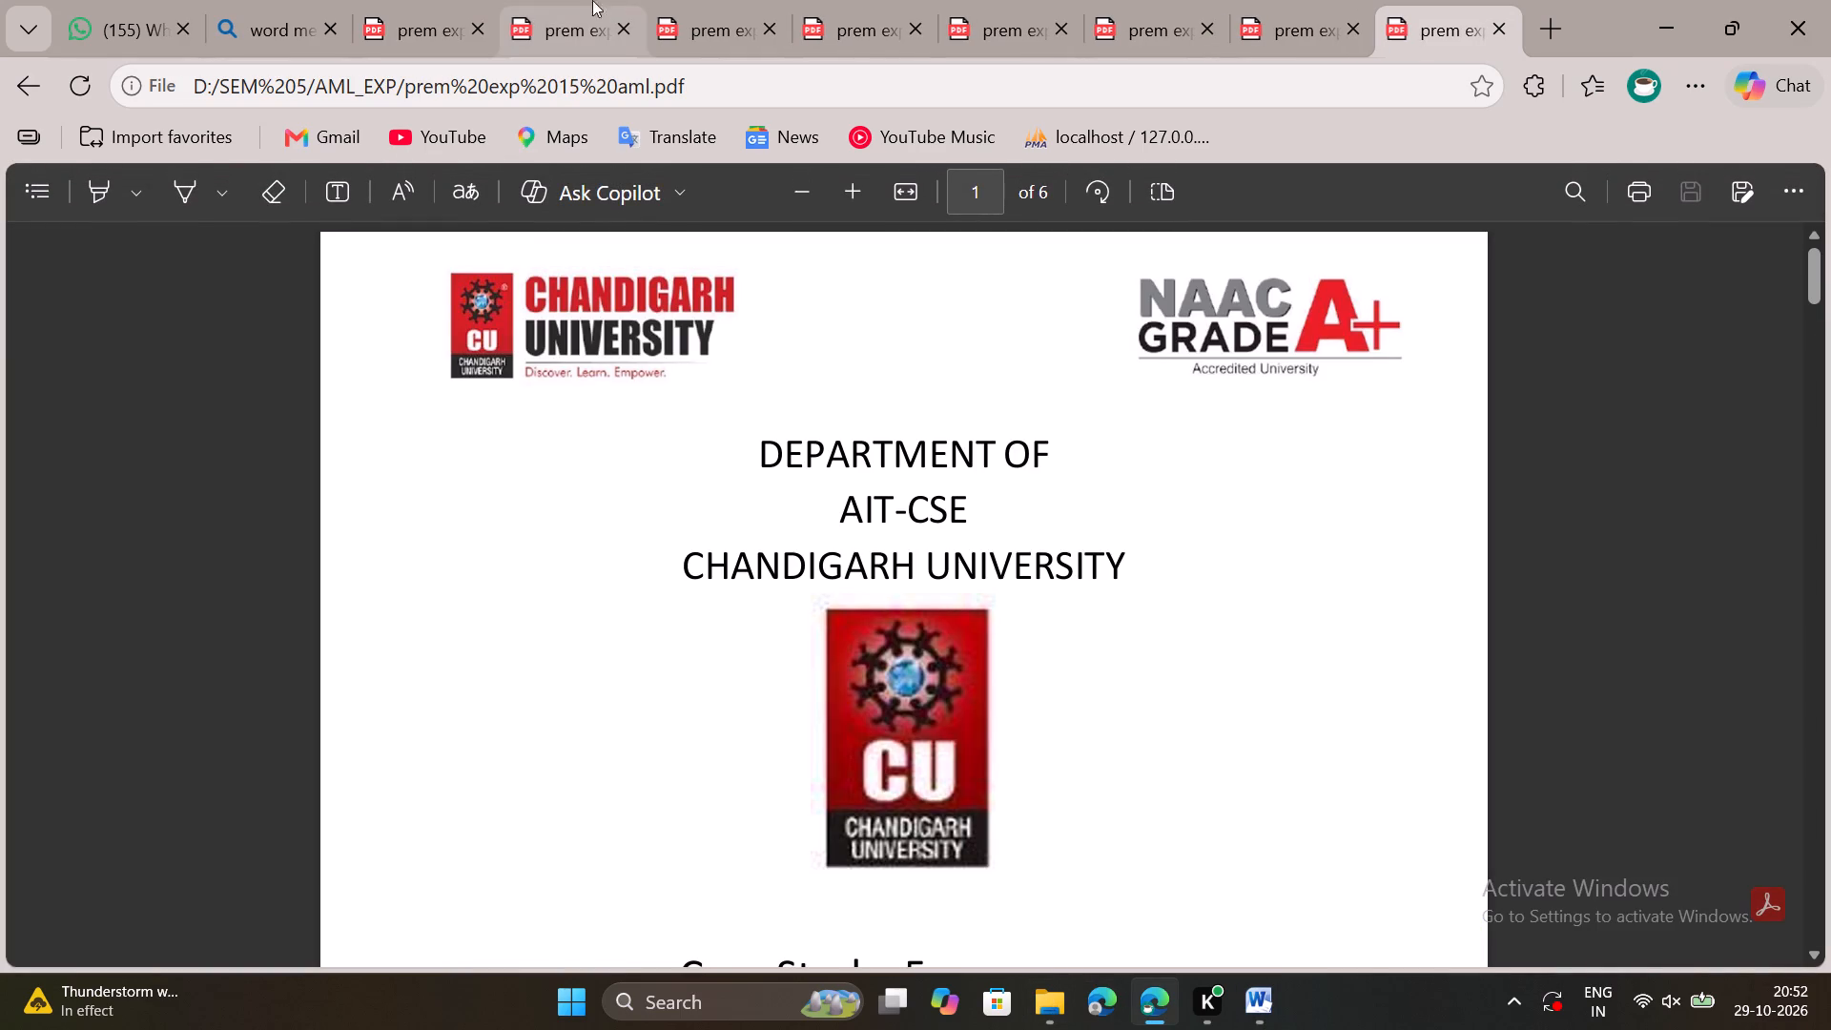
Close all the open prem experiment PDF tabs in Edge, keeping the WhatsApp and word merge search tabs.
{"action": "triple_click", "coordinate": [478, 26]}
{"action": "triple_click", "coordinate": [478, 26]}
{"action": "double_click", "coordinate": [478, 26]}
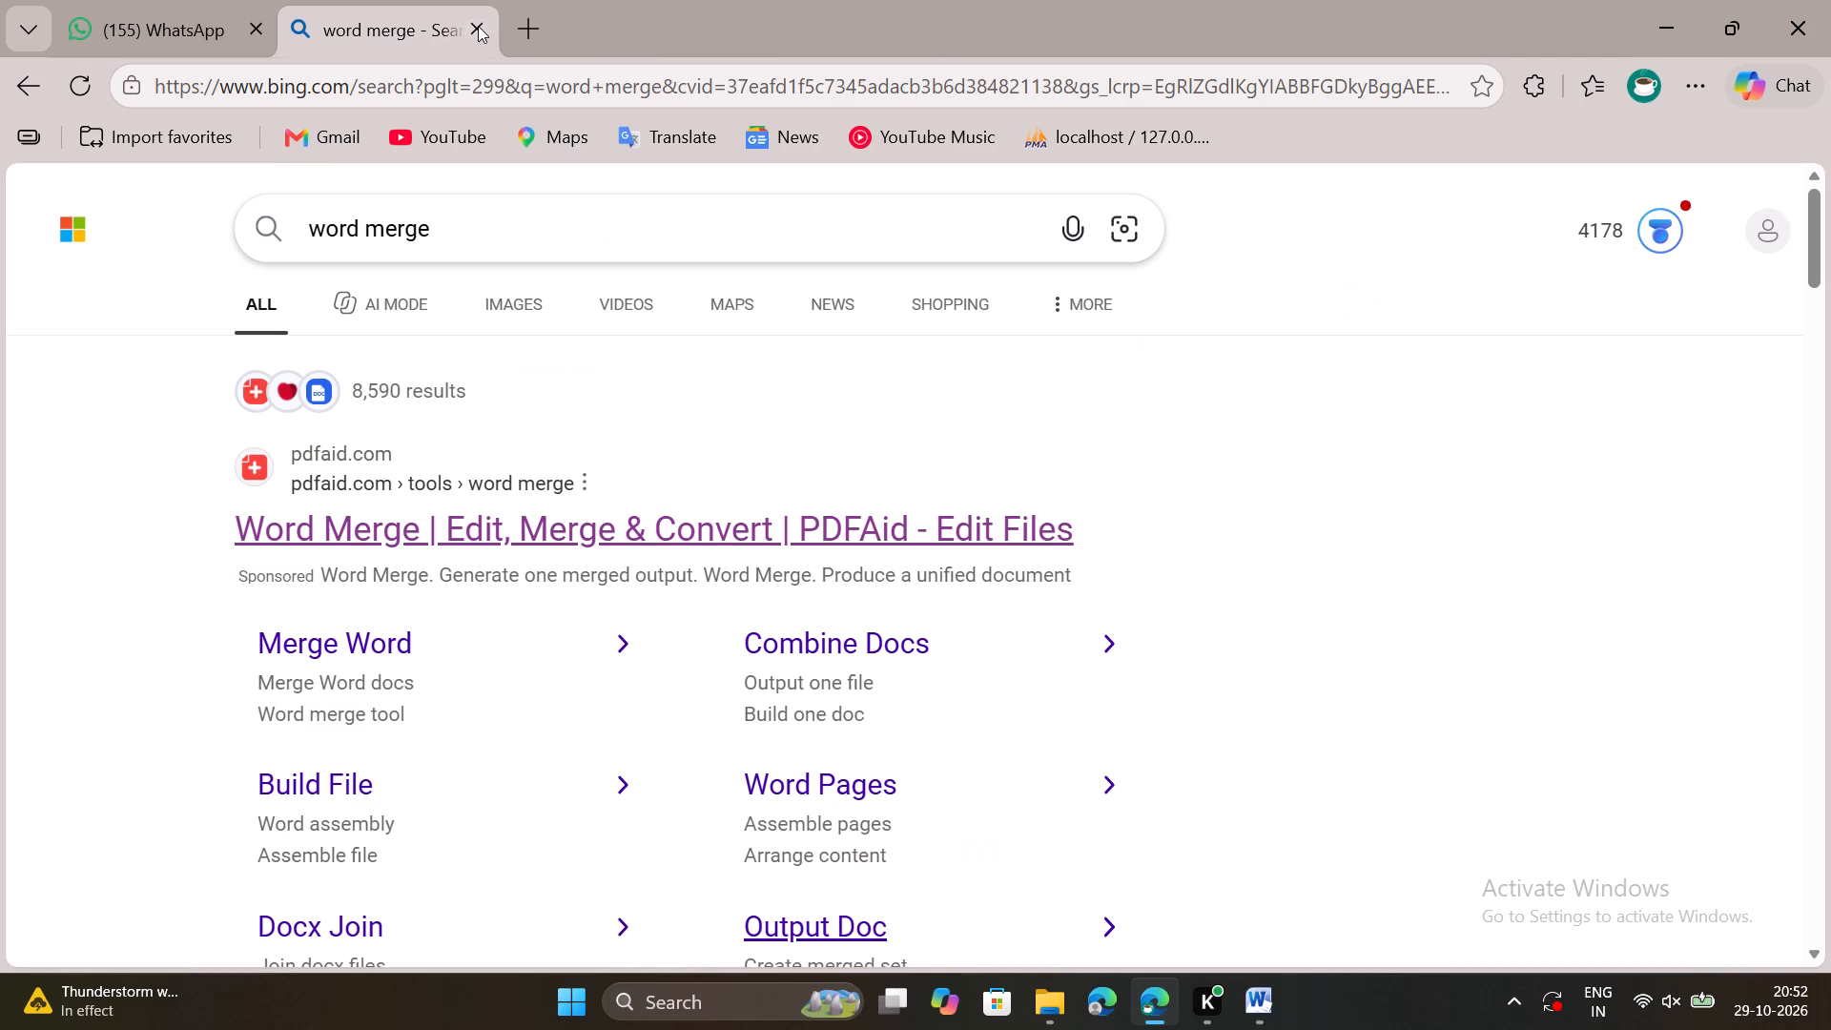
Search the web for "pdf merge" and open iLovePDF's Merge PDF page.
{"action": "scroll", "coordinate": [693, 520], "scroll_direction": "down", "scroll_amount": 2}
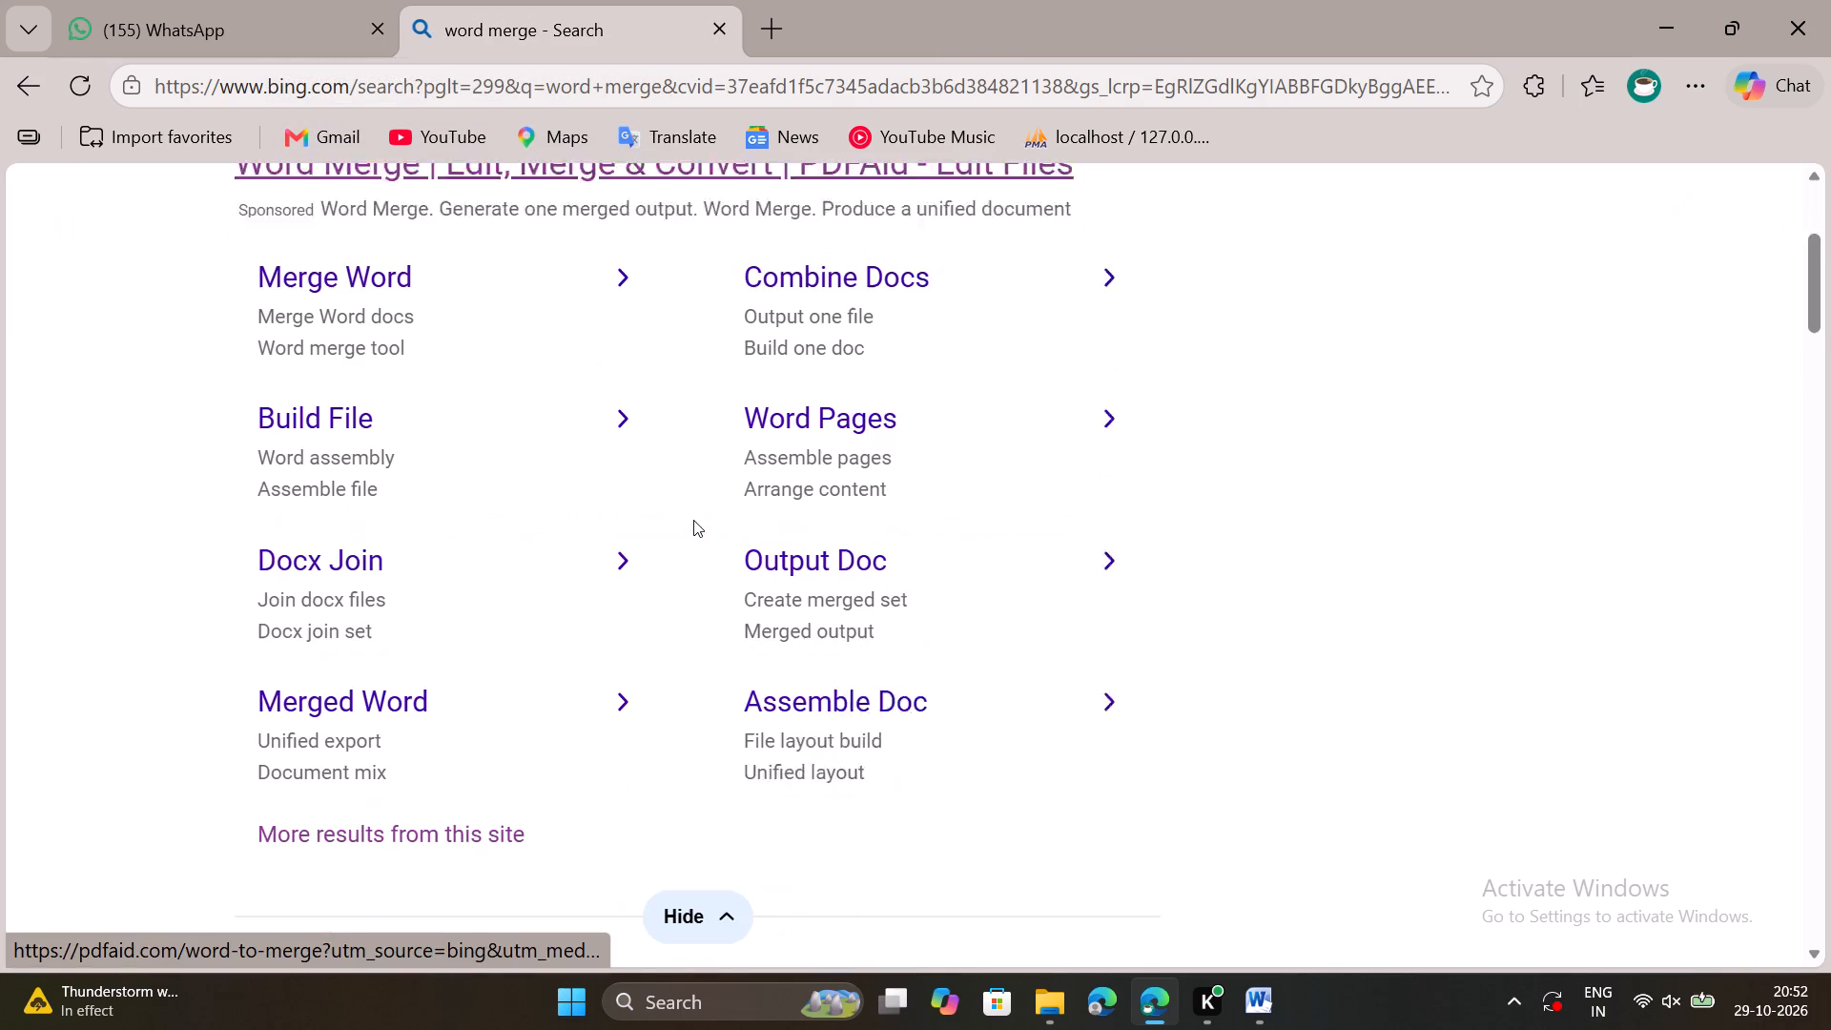
{"action": "scroll", "coordinate": [693, 520], "scroll_direction": "down", "scroll_amount": 1}
{"action": "scroll", "coordinate": [622, 627], "scroll_direction": "down", "scroll_amount": 4}
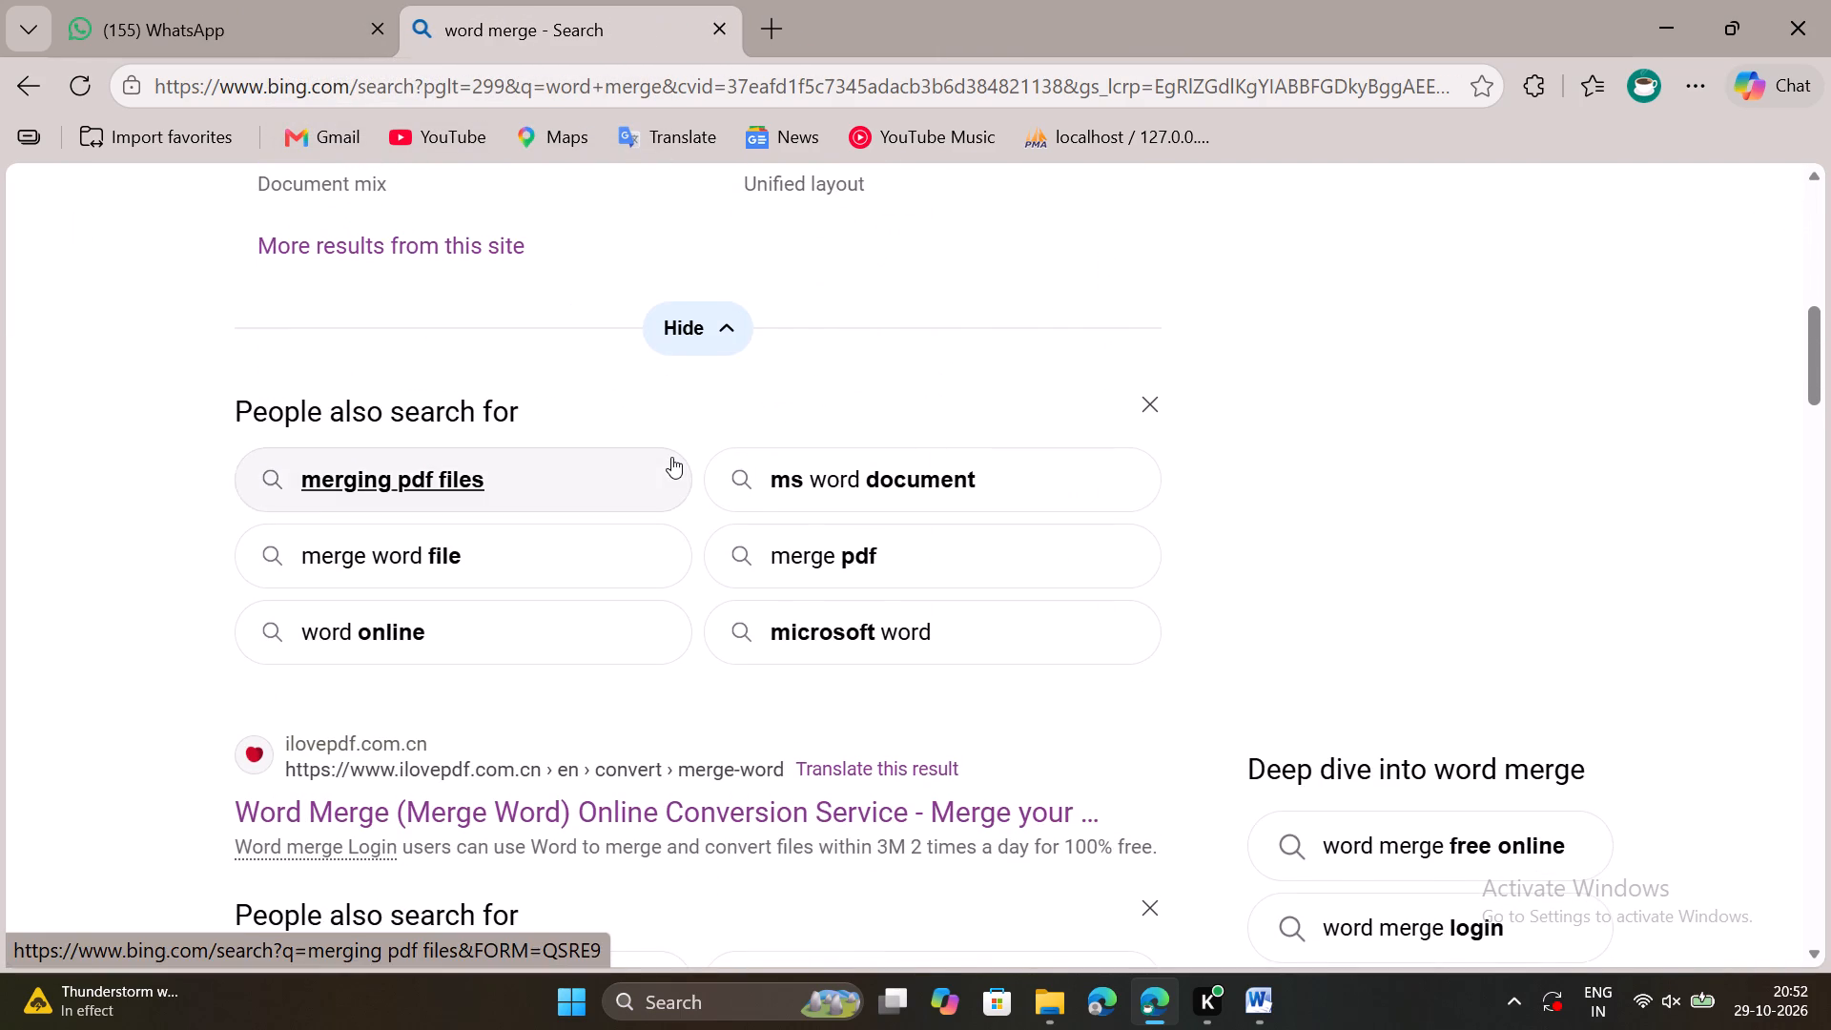
{"action": "scroll", "coordinate": [671, 457], "scroll_direction": "up", "scroll_amount": 8}
{"action": "left_click", "coordinate": [1018, 226]}
{"action": "type", "text": "pdf merge"}
{"action": "key", "text": "Return"}
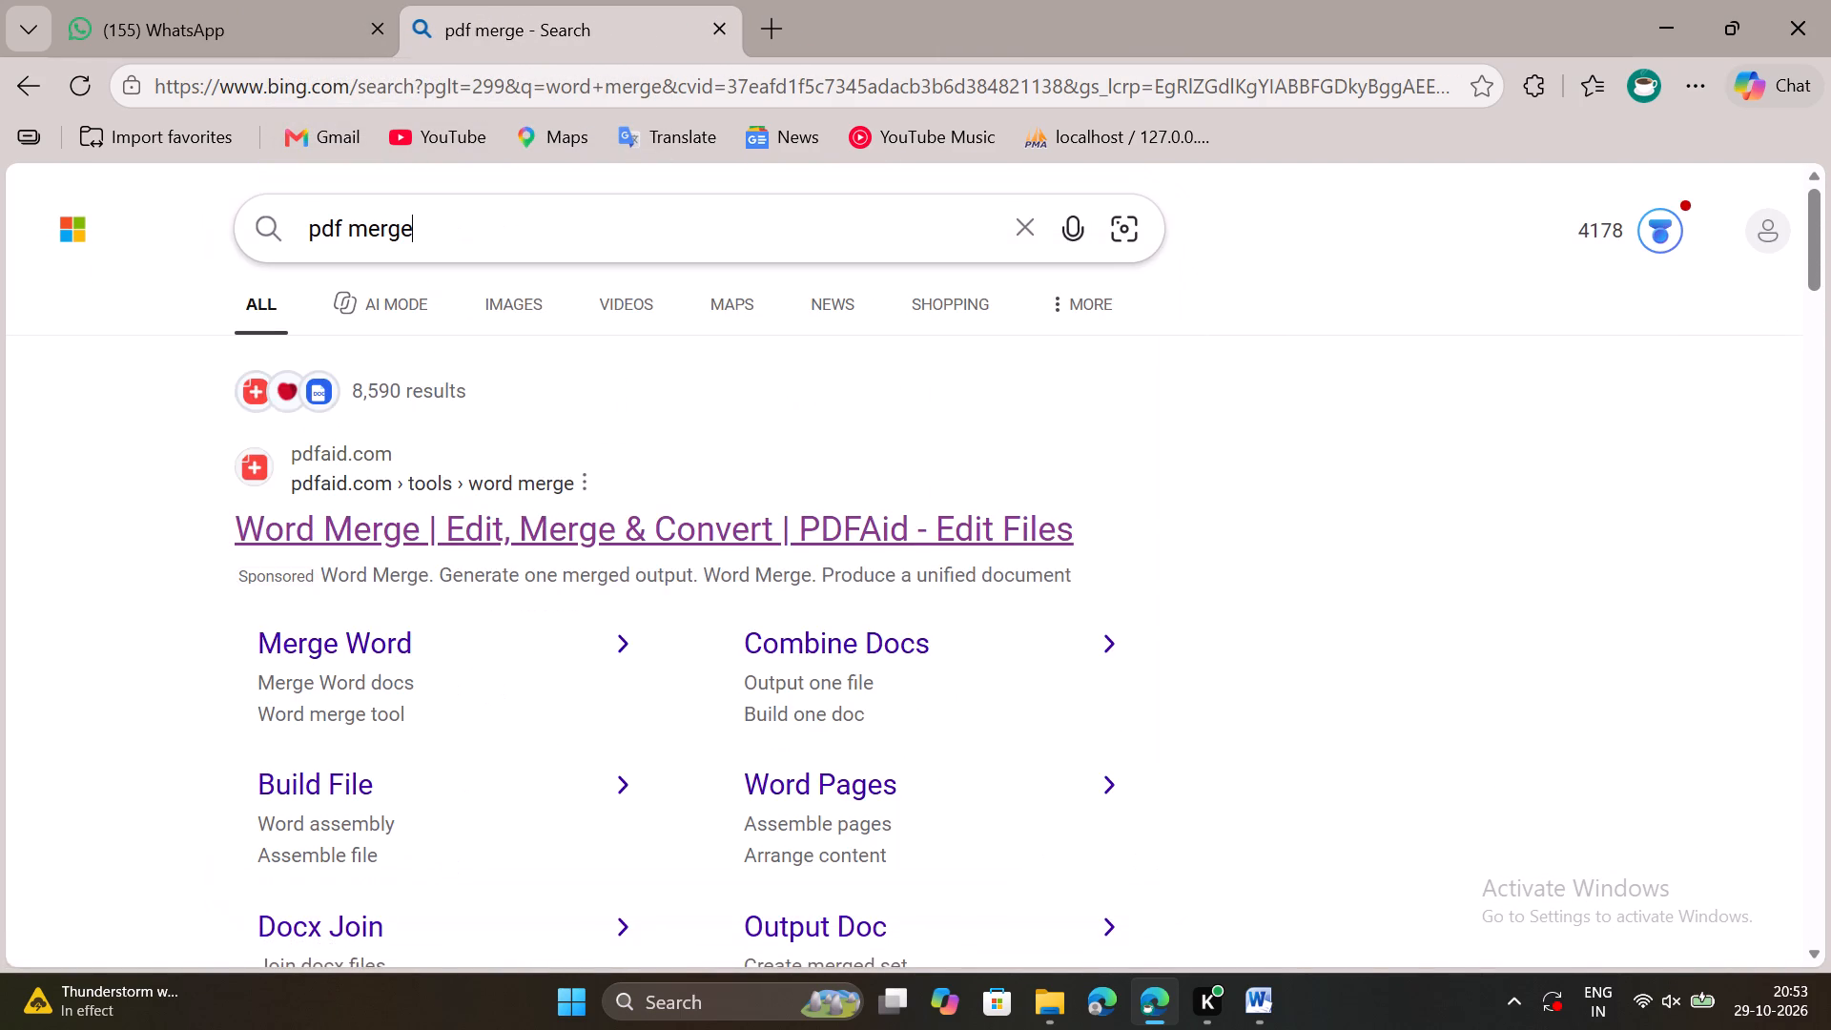
{"action": "scroll", "coordinate": [921, 532], "scroll_direction": "down", "scroll_amount": 2}
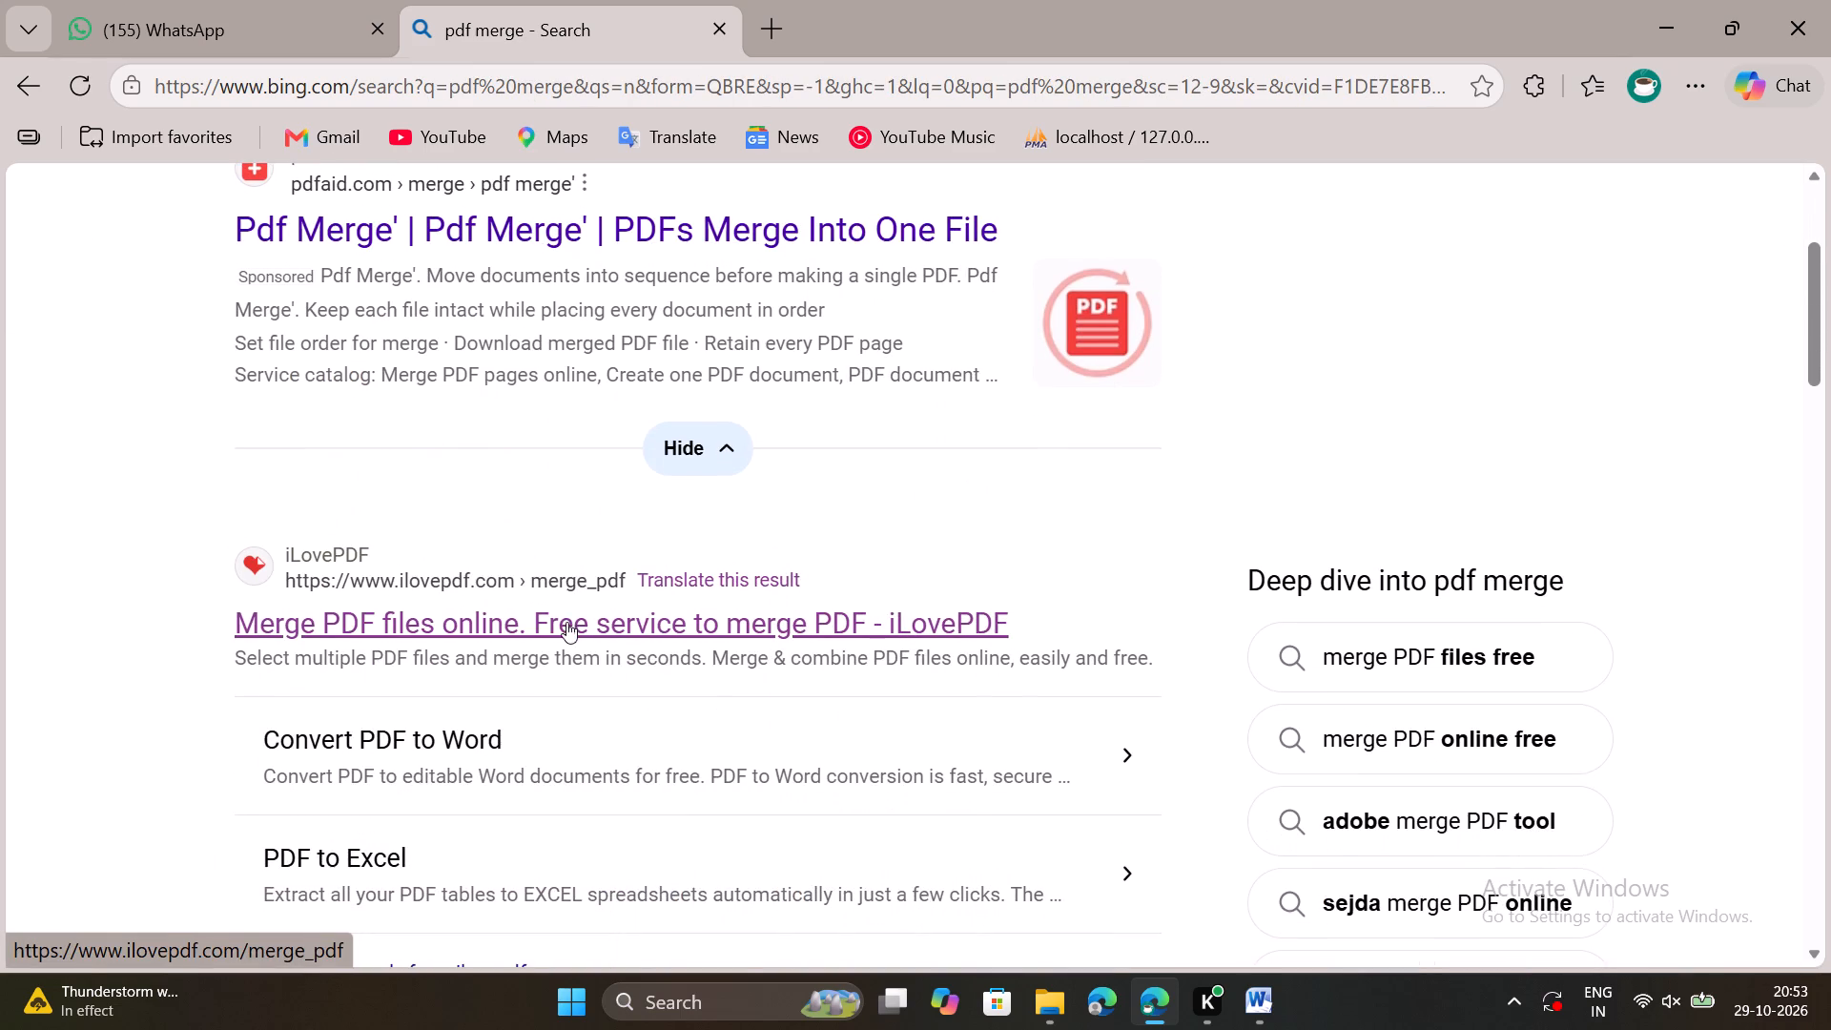
{"action": "left_click", "coordinate": [566, 624]}
Load the prem exp 8 aml through prem exp 14 aml PDFs from the AML_EXP folder into the merge tool.
{"action": "left_click", "coordinate": [824, 542]}
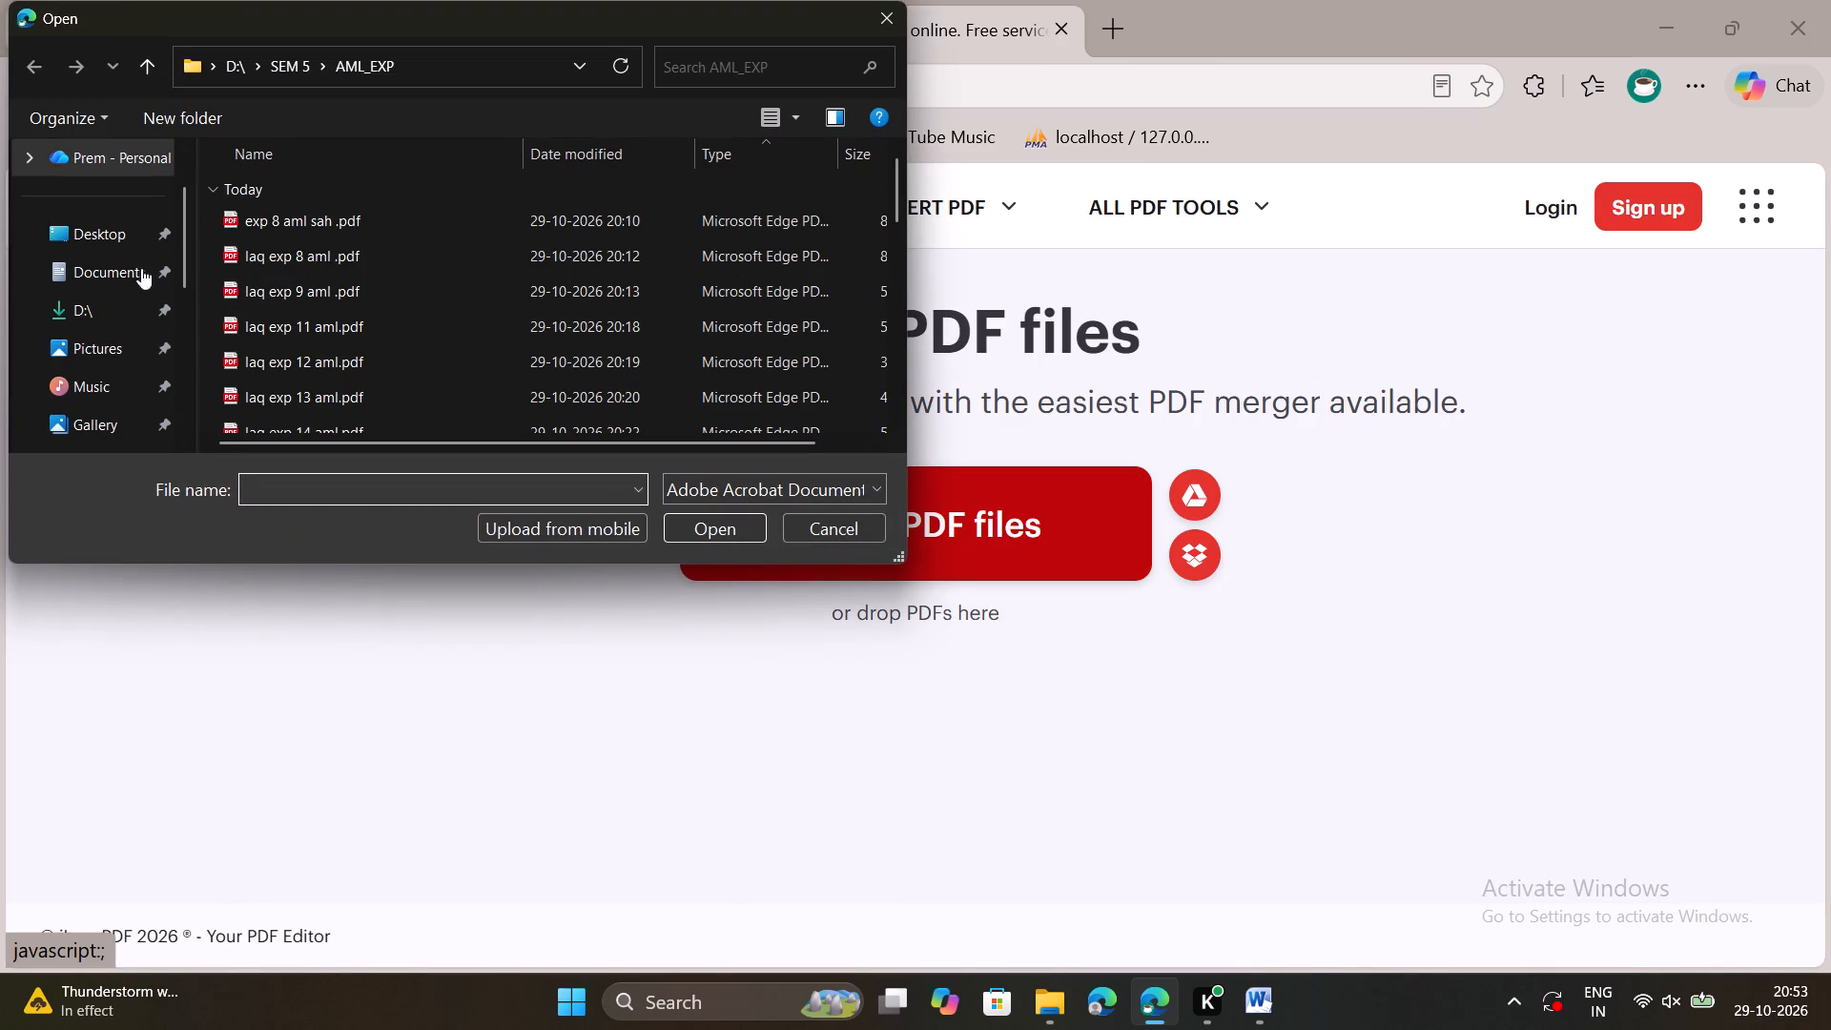
{"action": "scroll", "coordinate": [347, 247], "scroll_direction": "down", "scroll_amount": 1}
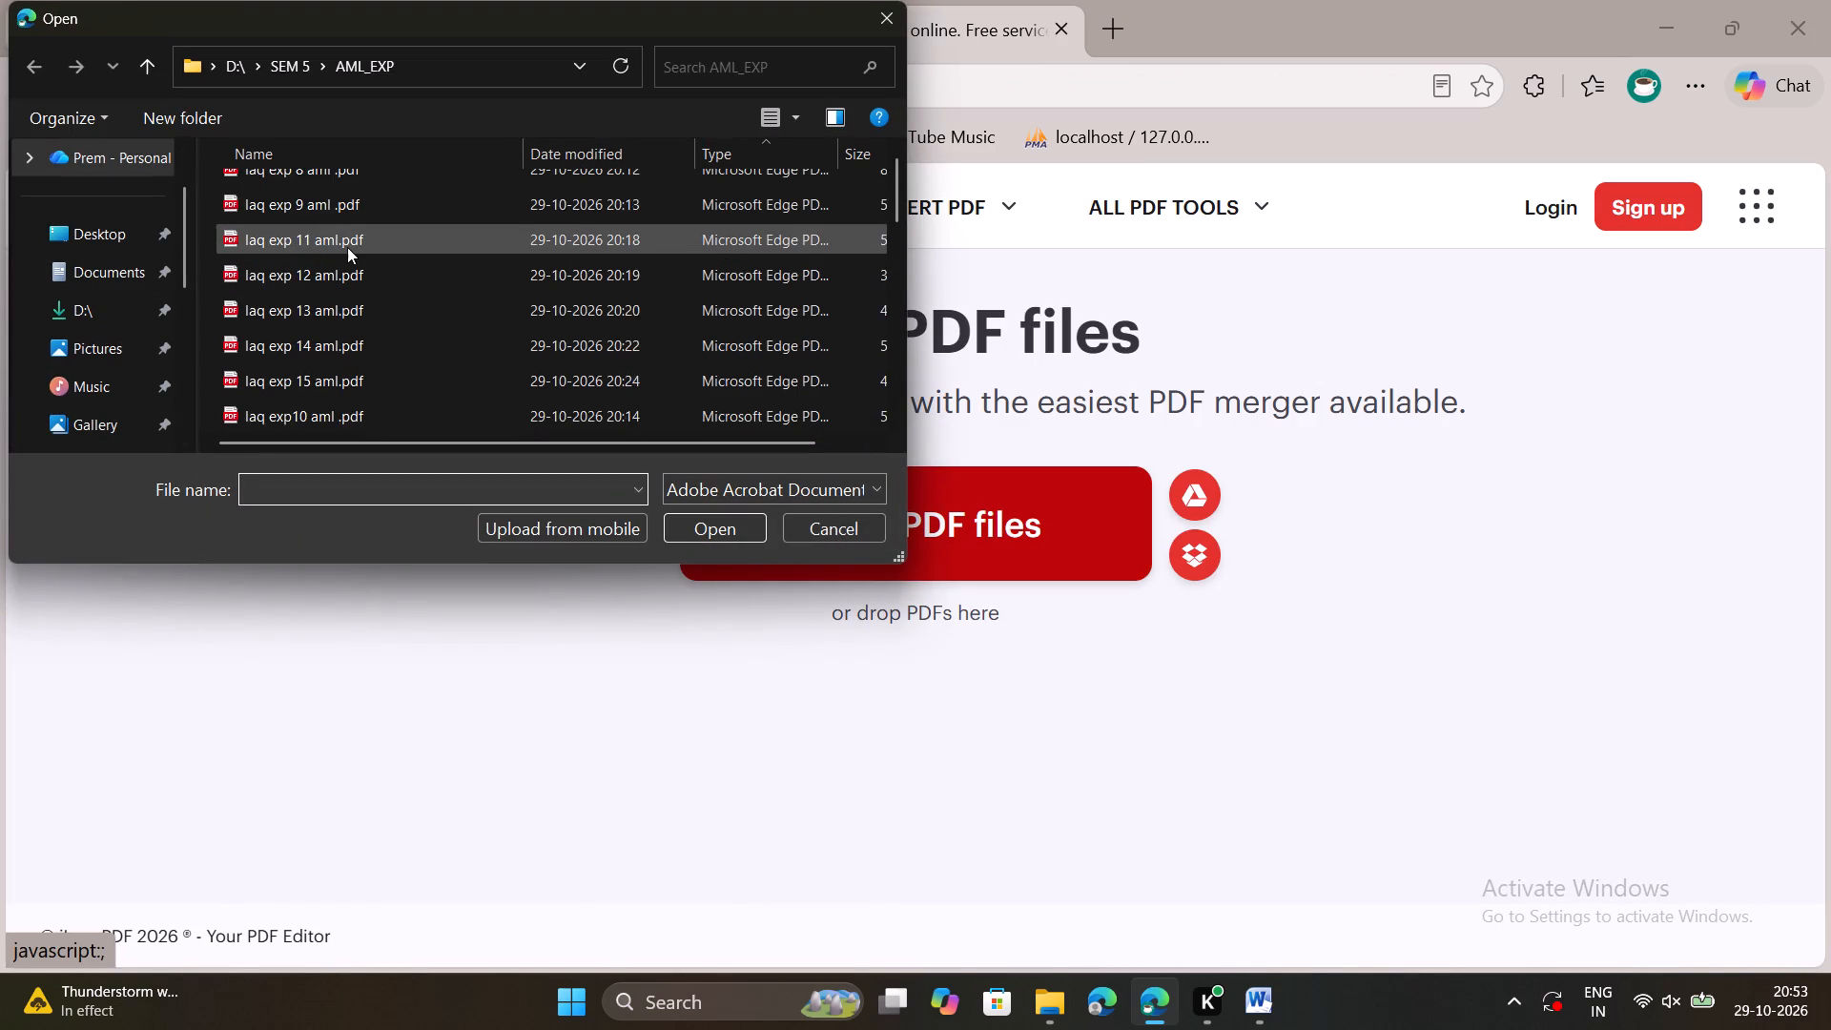
{"action": "scroll", "coordinate": [347, 247], "scroll_direction": "down", "scroll_amount": 2}
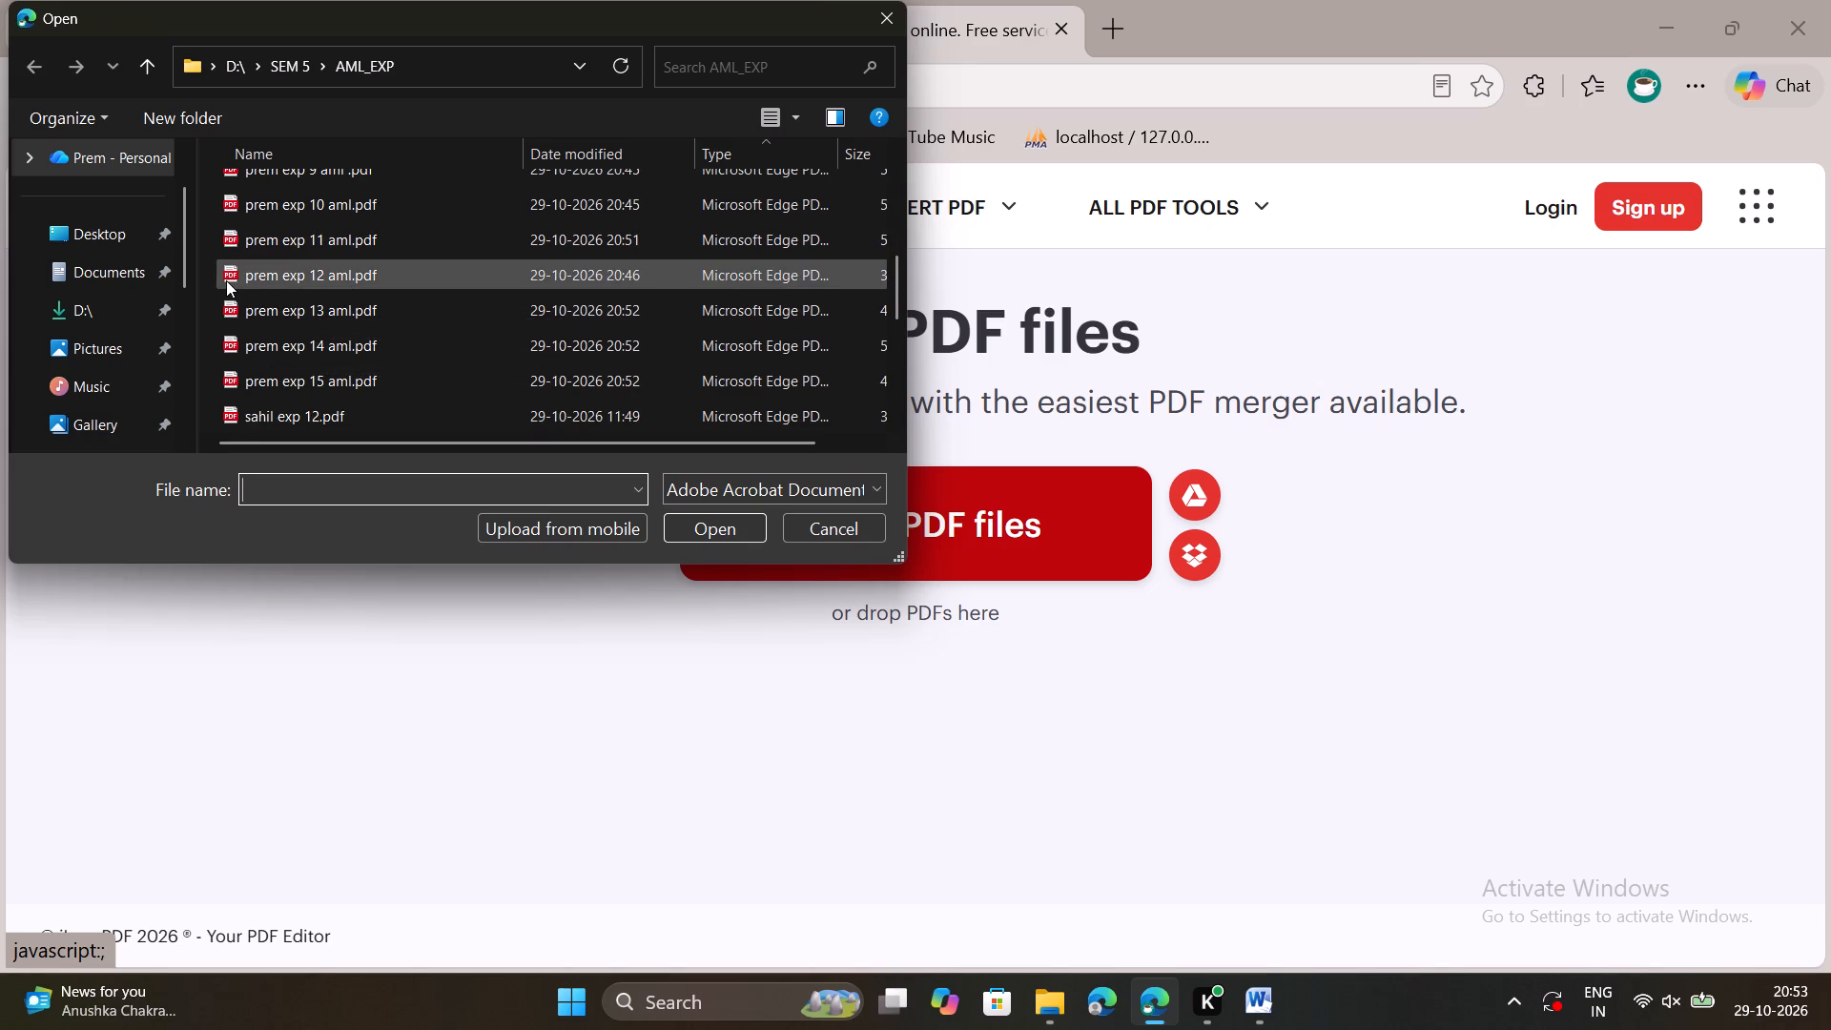
{"action": "scroll", "coordinate": [226, 280], "scroll_direction": "up", "scroll_amount": 2}
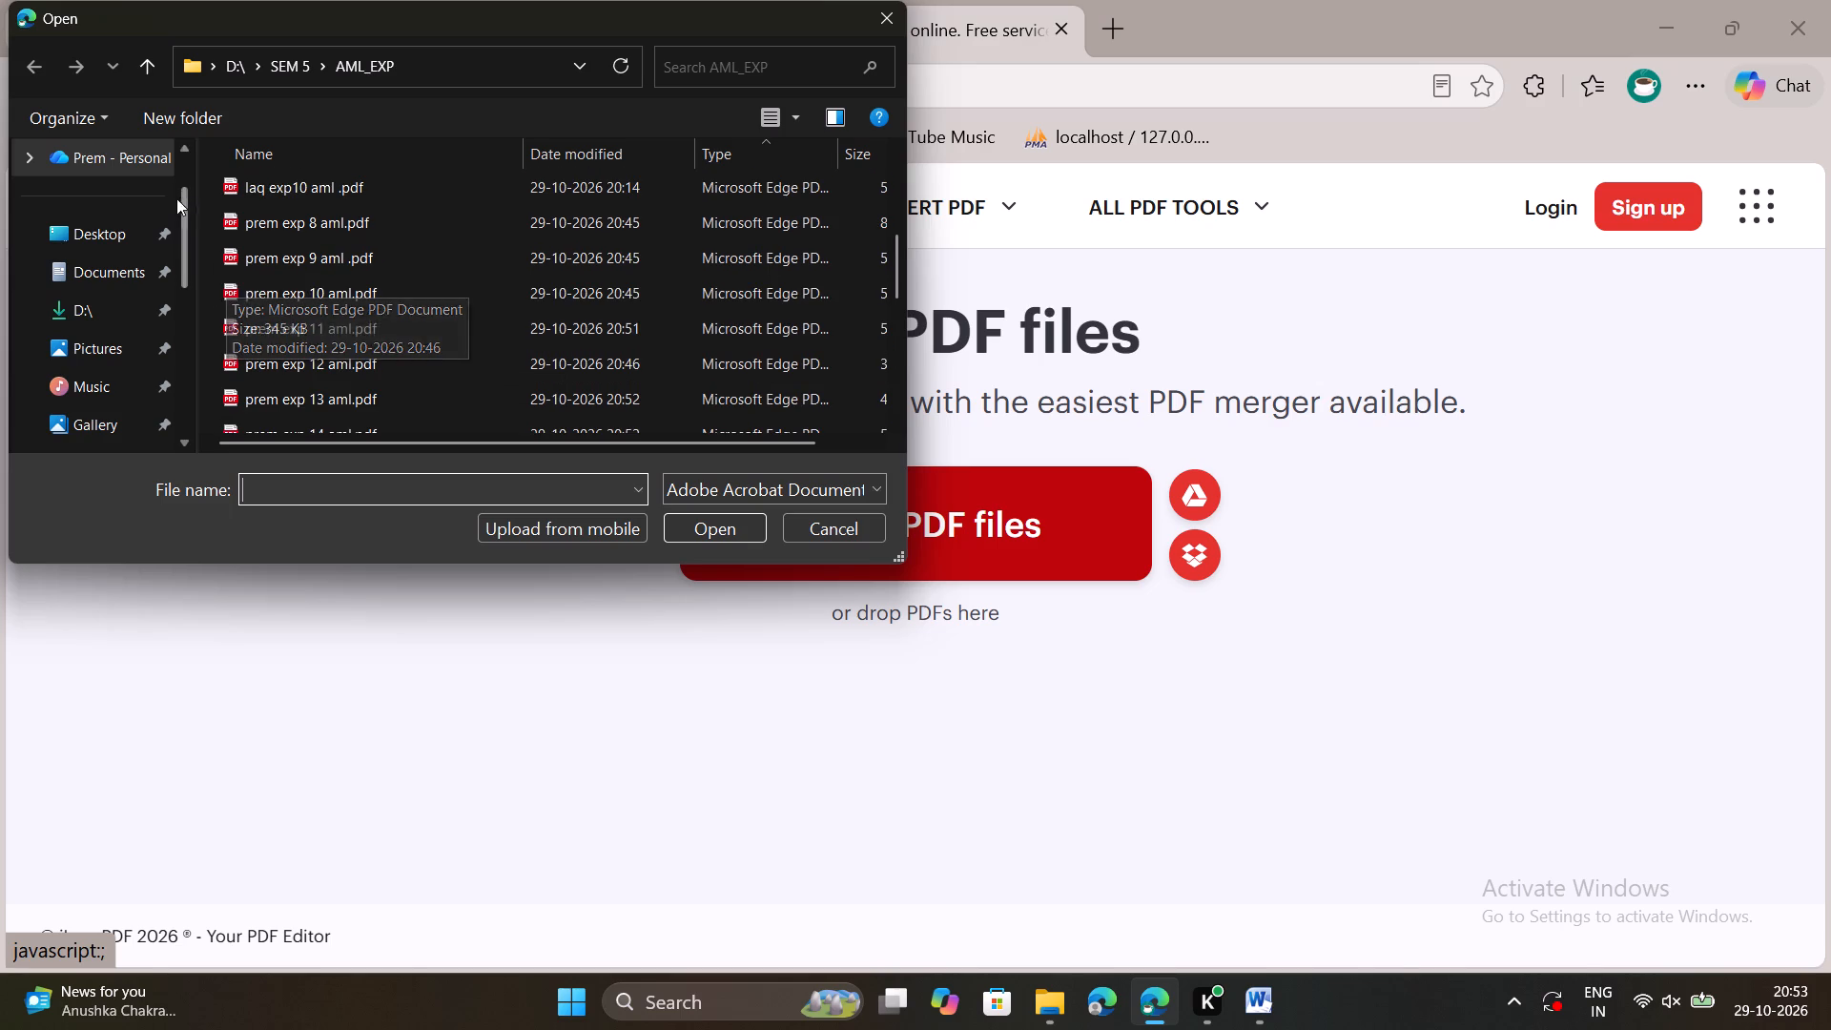
{"action": "left_click_drag", "start_coordinate": [210, 222], "coordinate": [320, 400]}
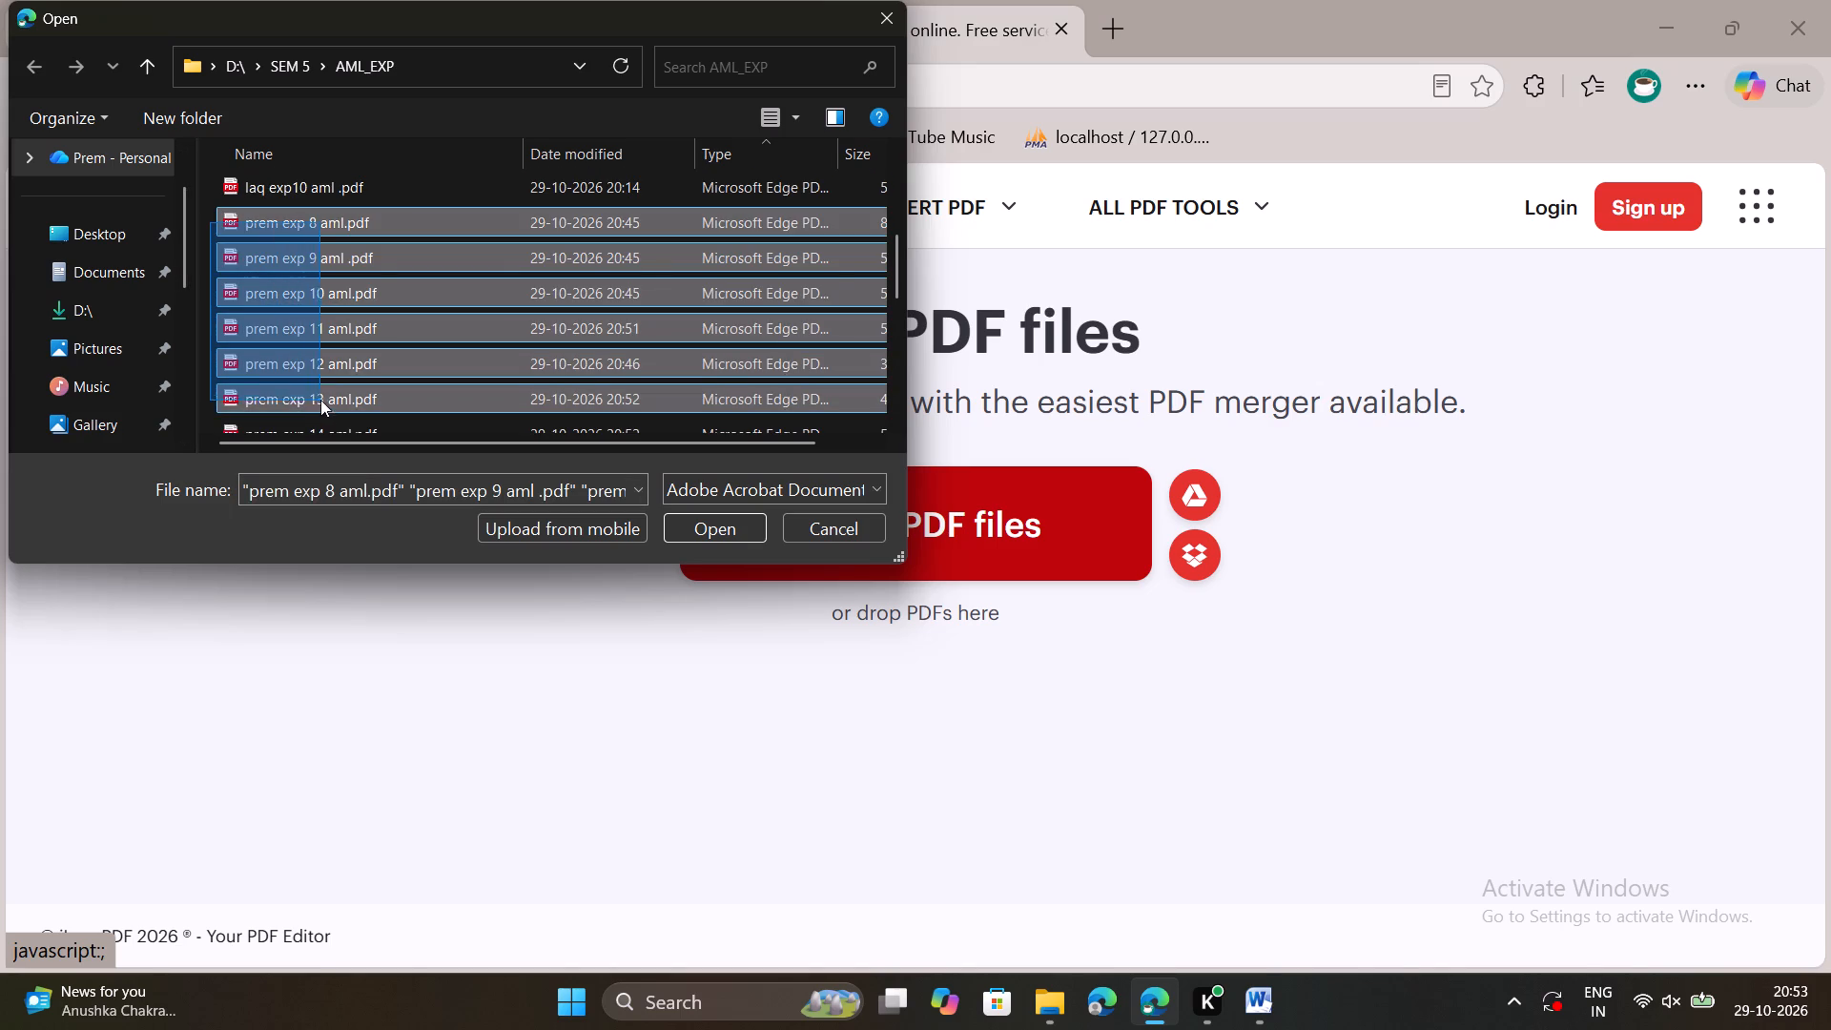
{"action": "left_click_drag", "start_coordinate": [320, 400], "coordinate": [341, 423]}
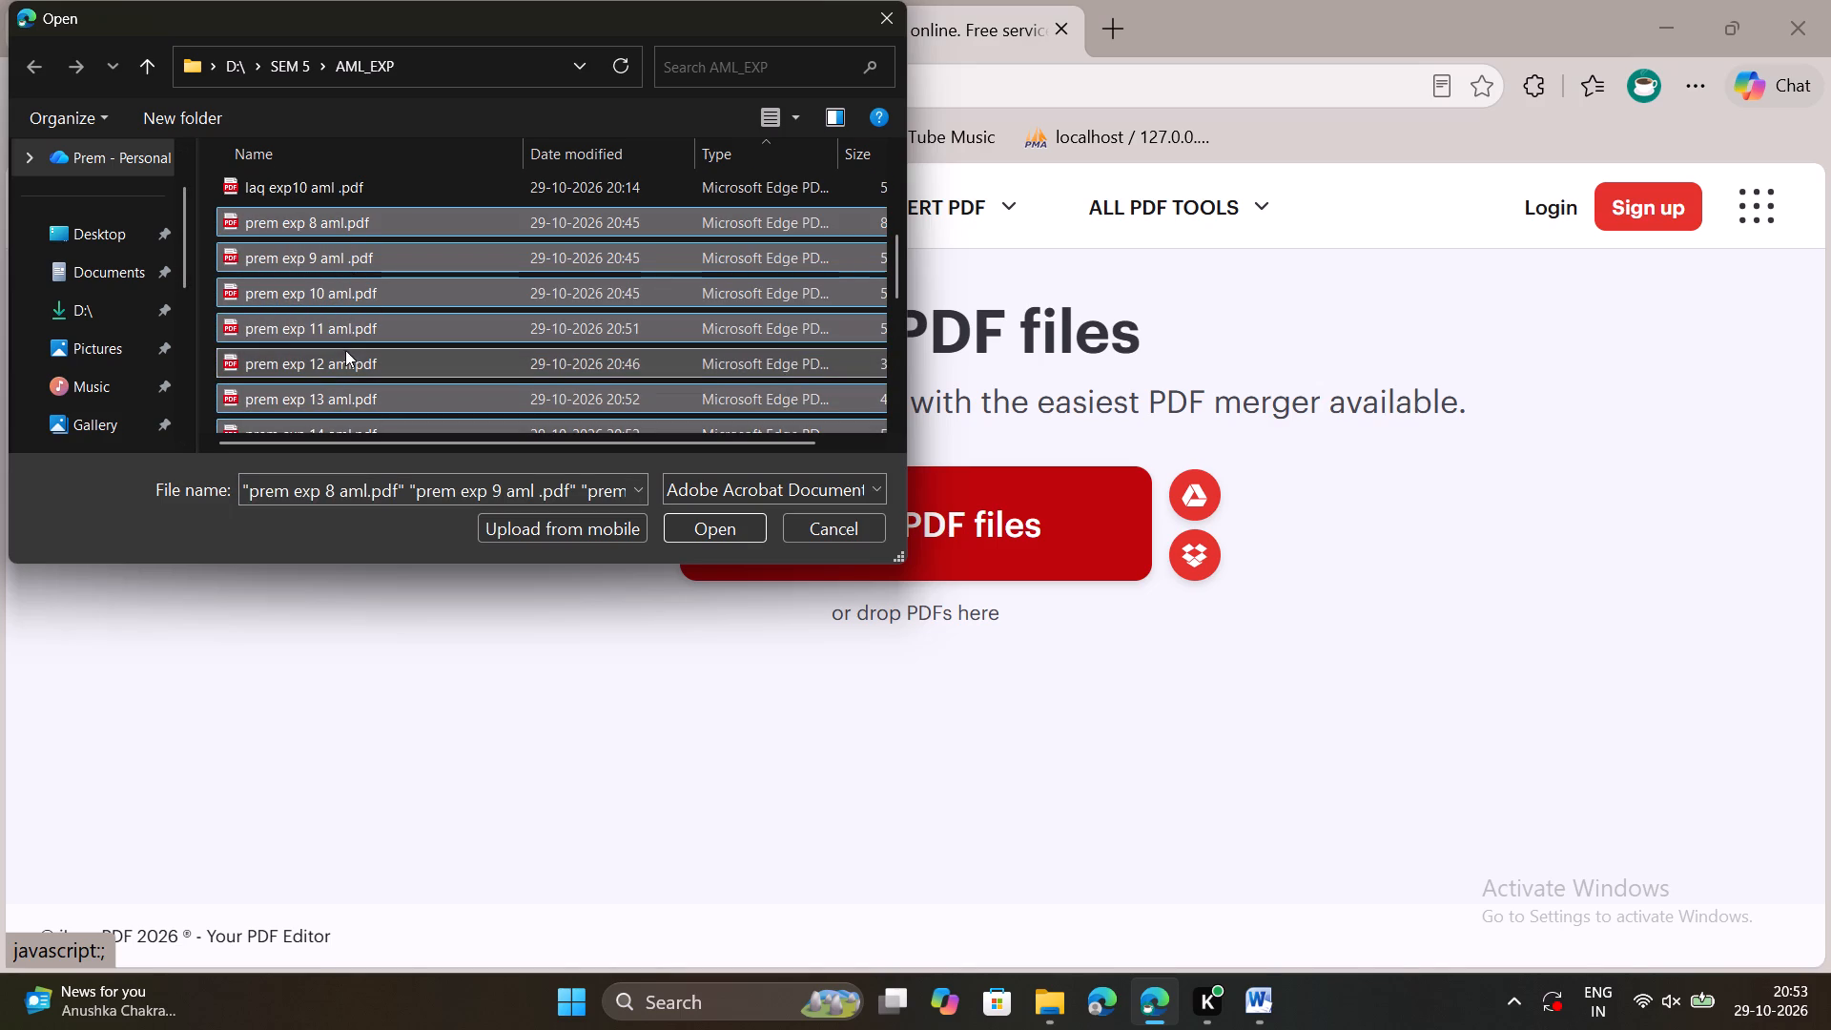
{"action": "left_click", "coordinate": [712, 529]}
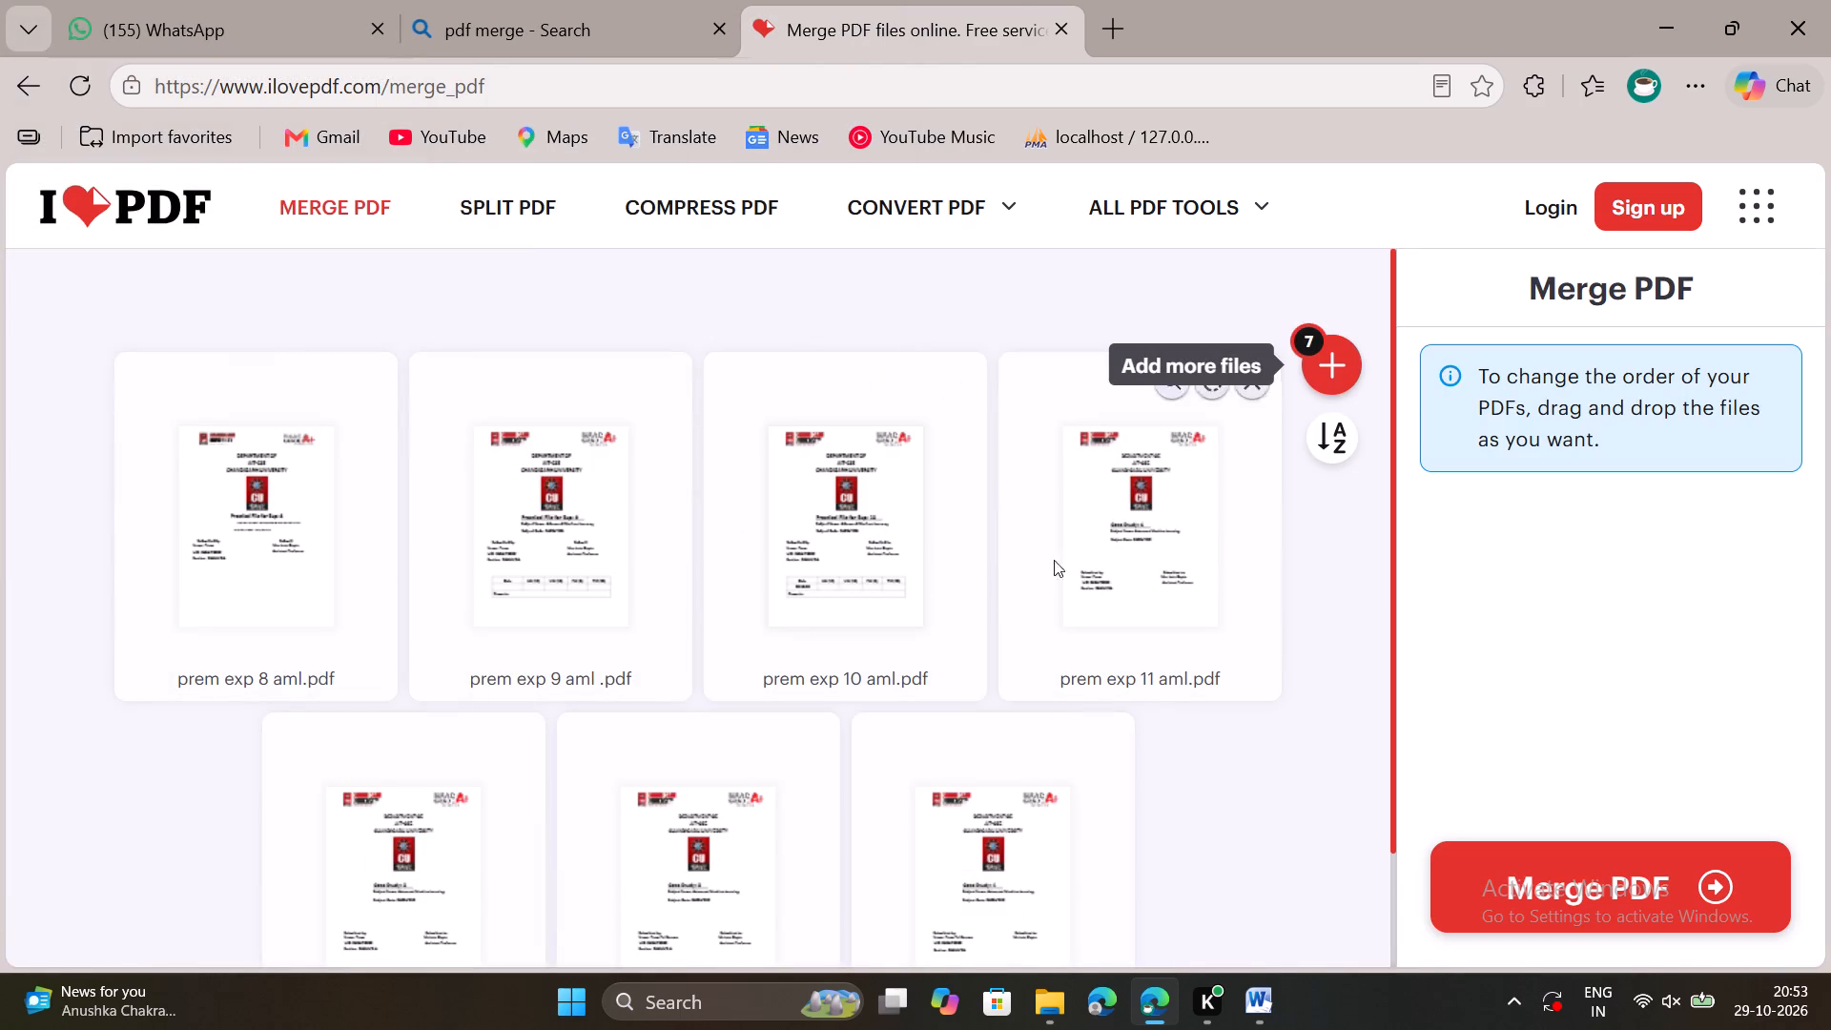
Merge the loaded experiment PDFs into one file and download the merged PDF.
{"action": "scroll", "coordinate": [1184, 812], "scroll_direction": "down", "scroll_amount": 3}
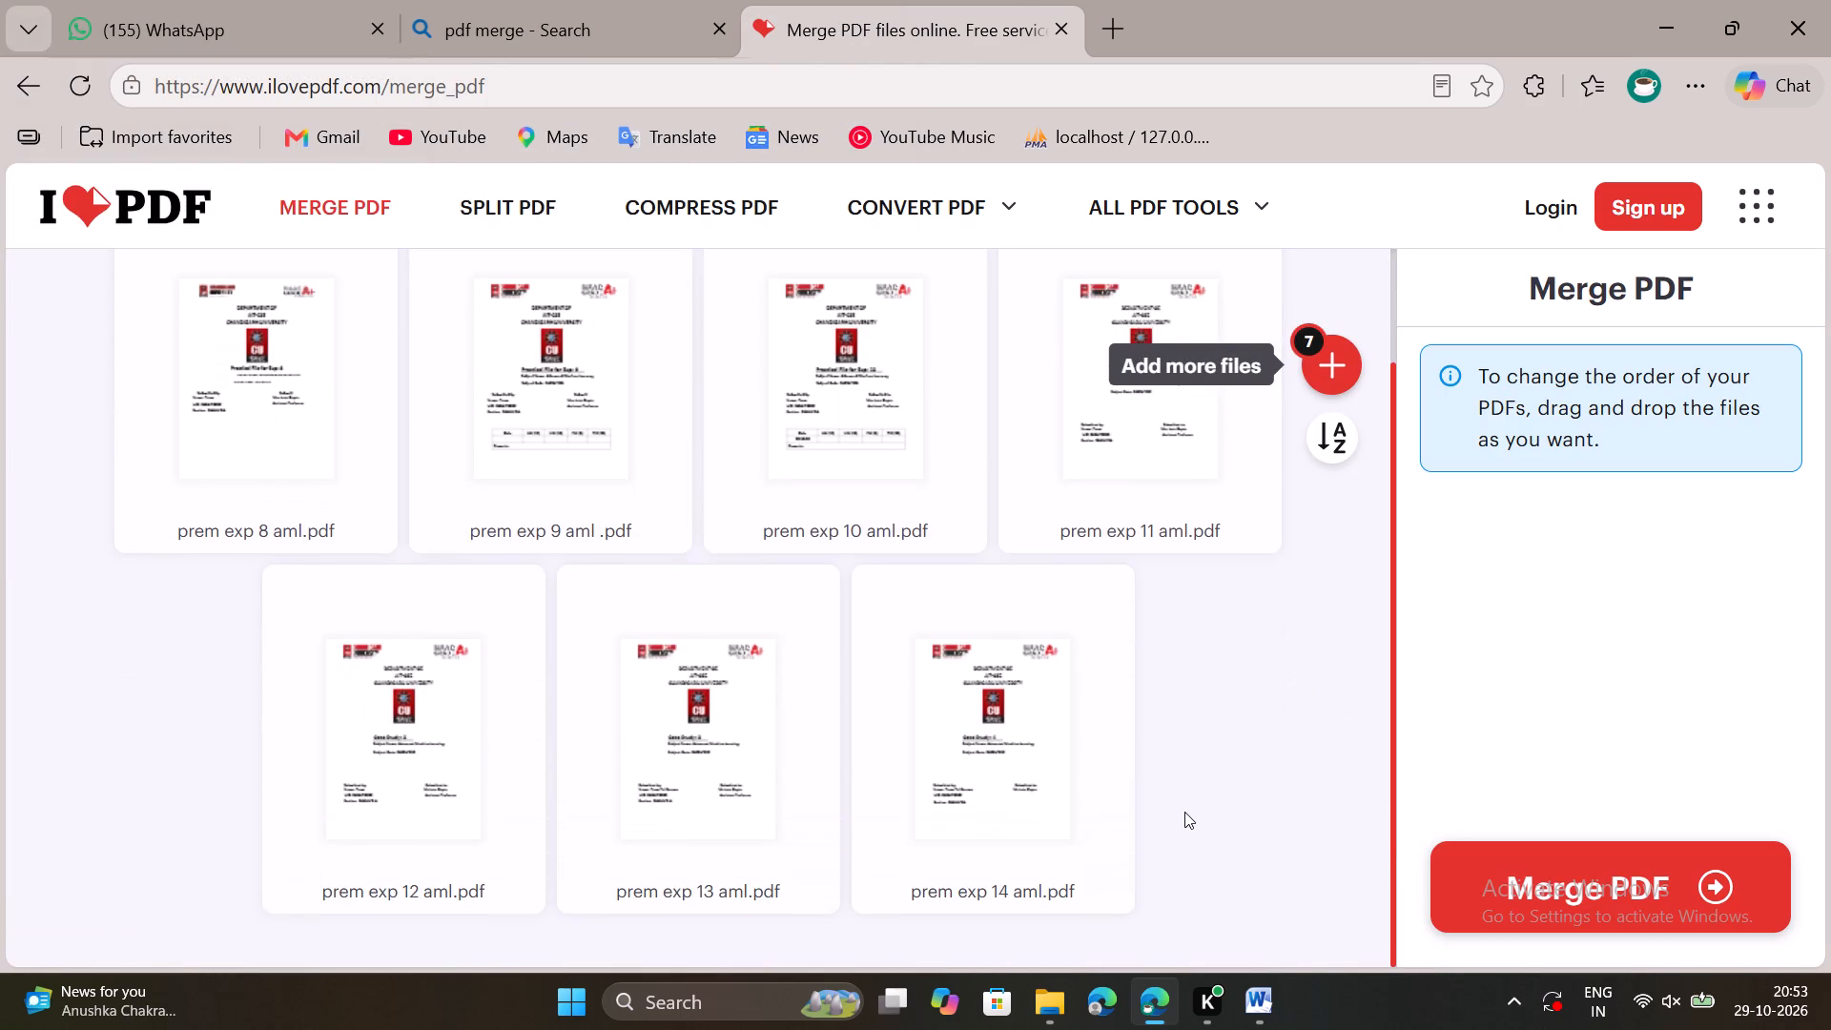
{"action": "left_click", "coordinate": [1573, 894]}
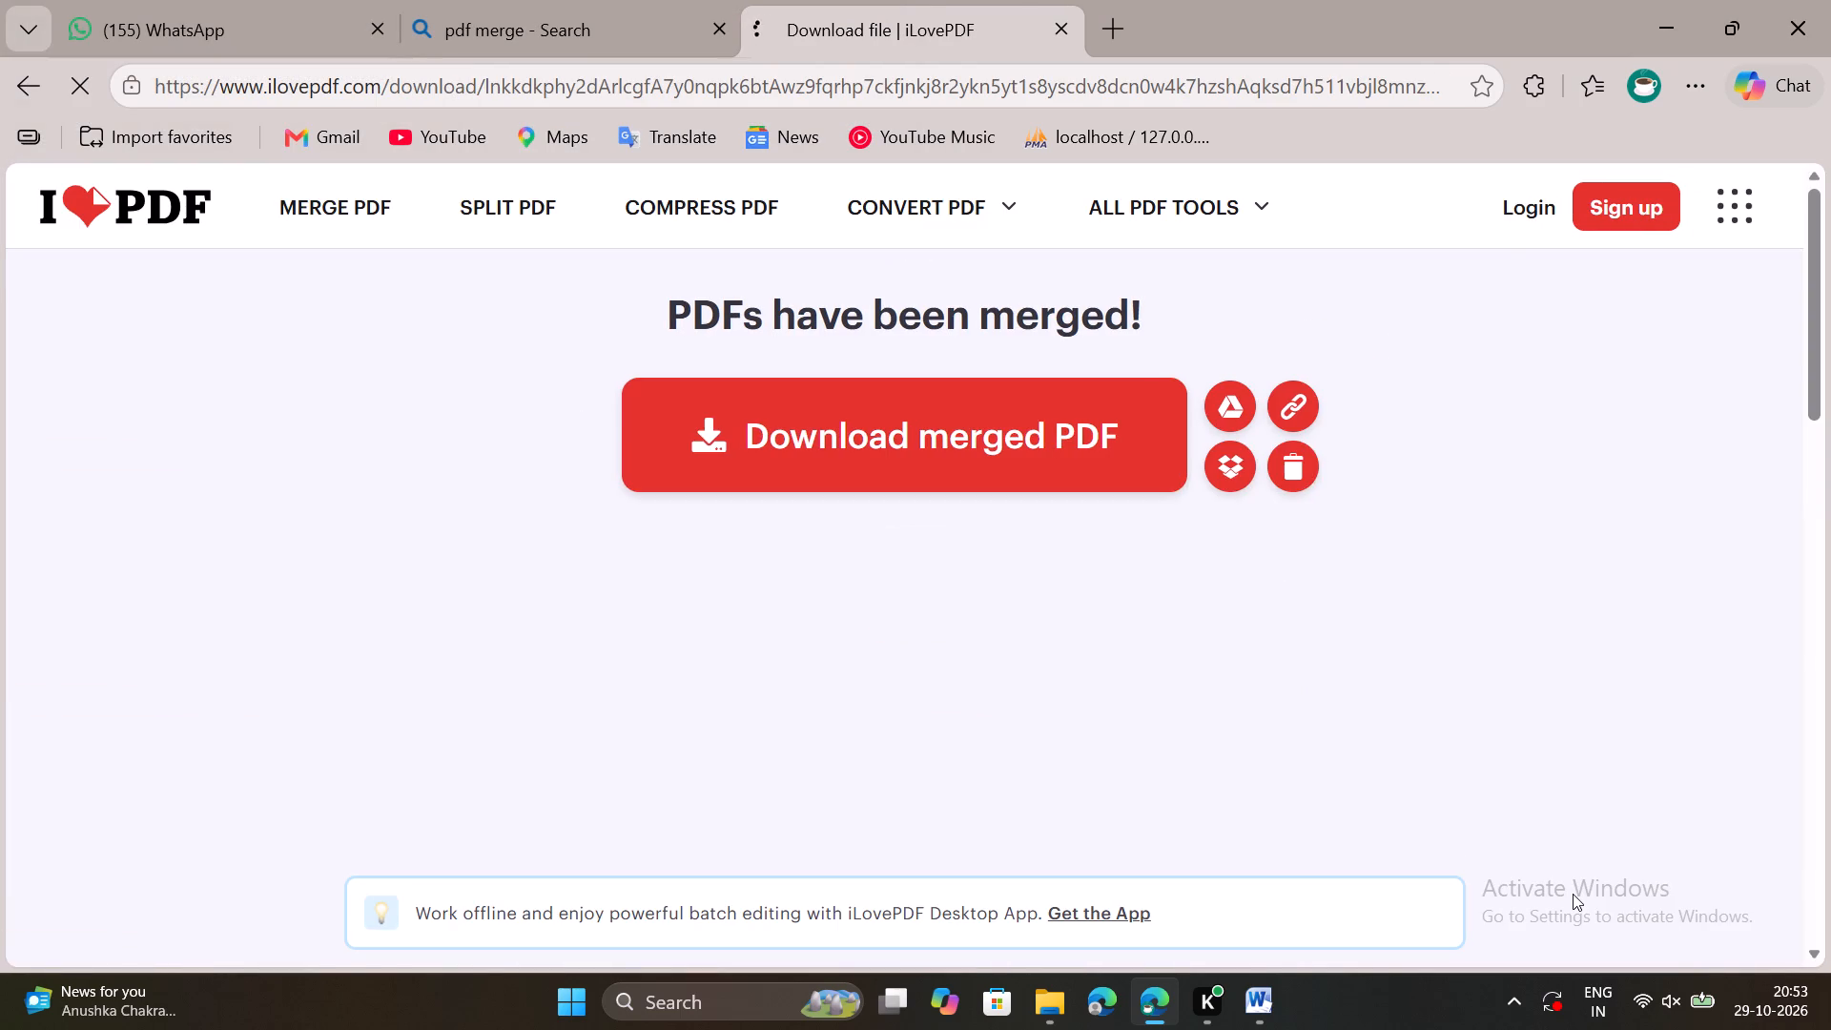
{"action": "left_click", "coordinate": [1018, 447]}
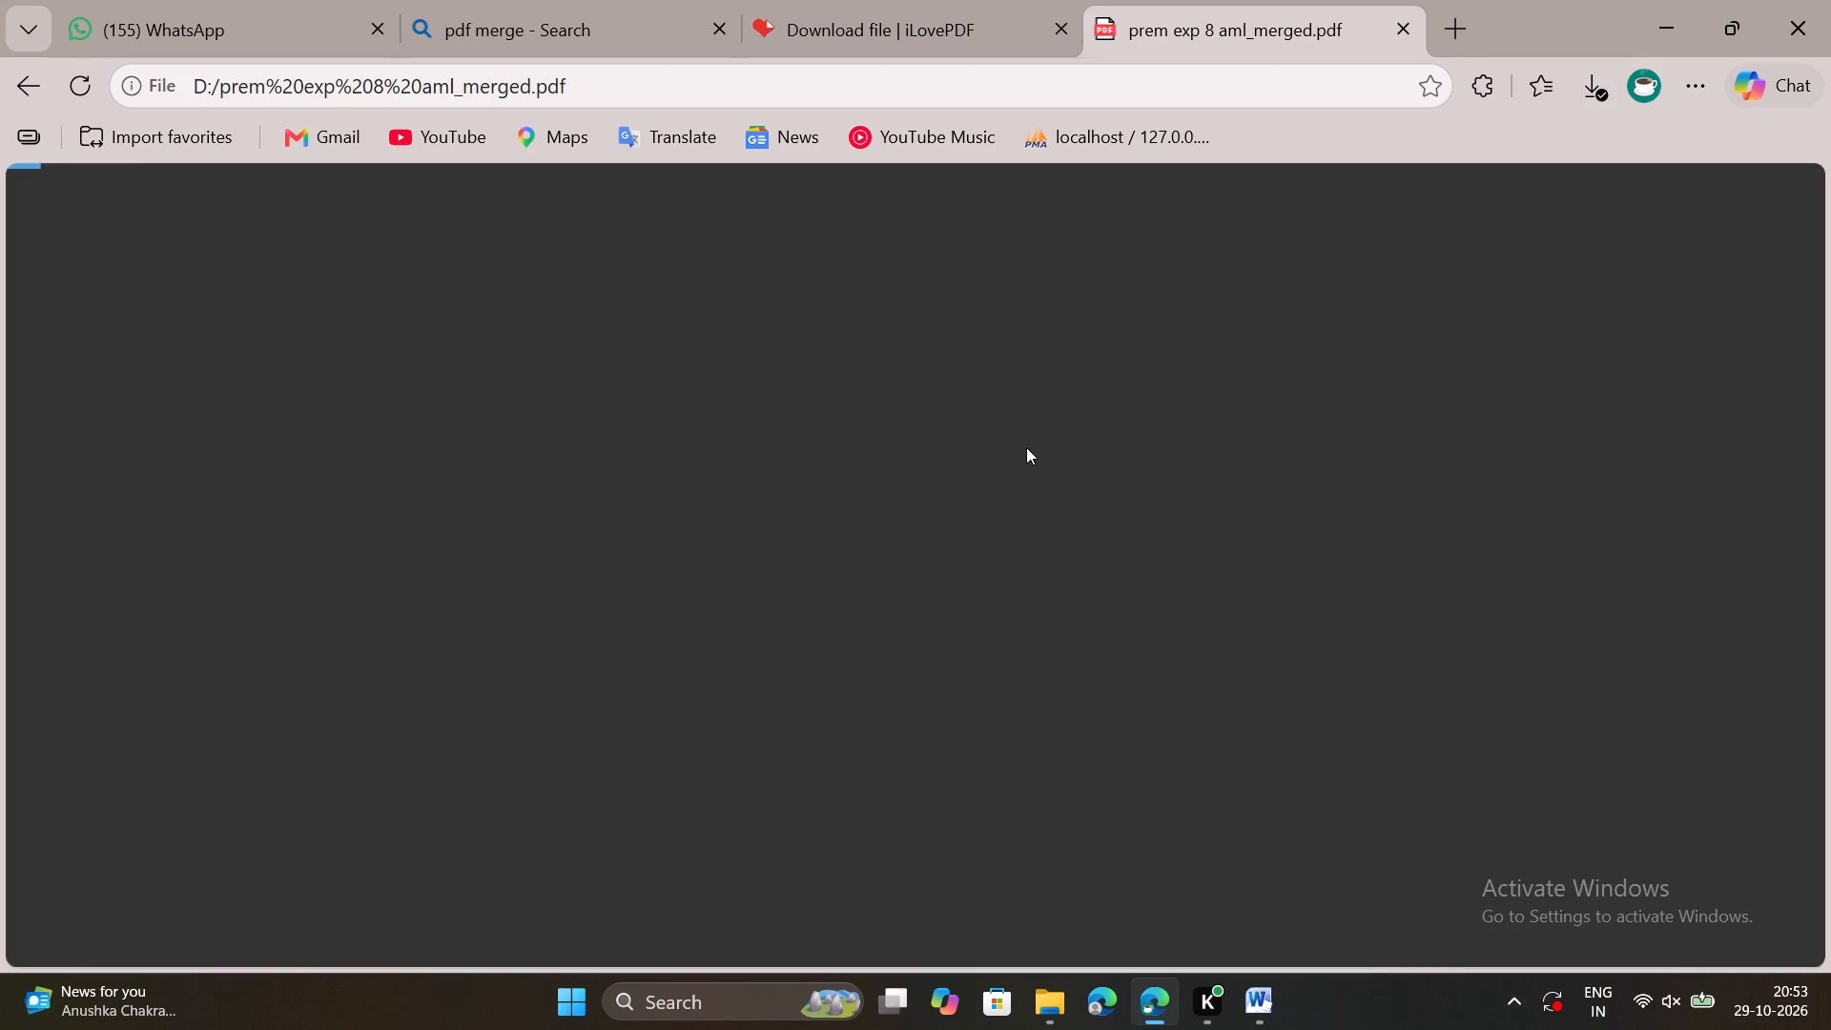
Look through the pages of the merged PDF to check the experiments, their order and the cover page details.
{"action": "scroll", "coordinate": [1109, 481], "scroll_direction": "down", "scroll_amount": 2}
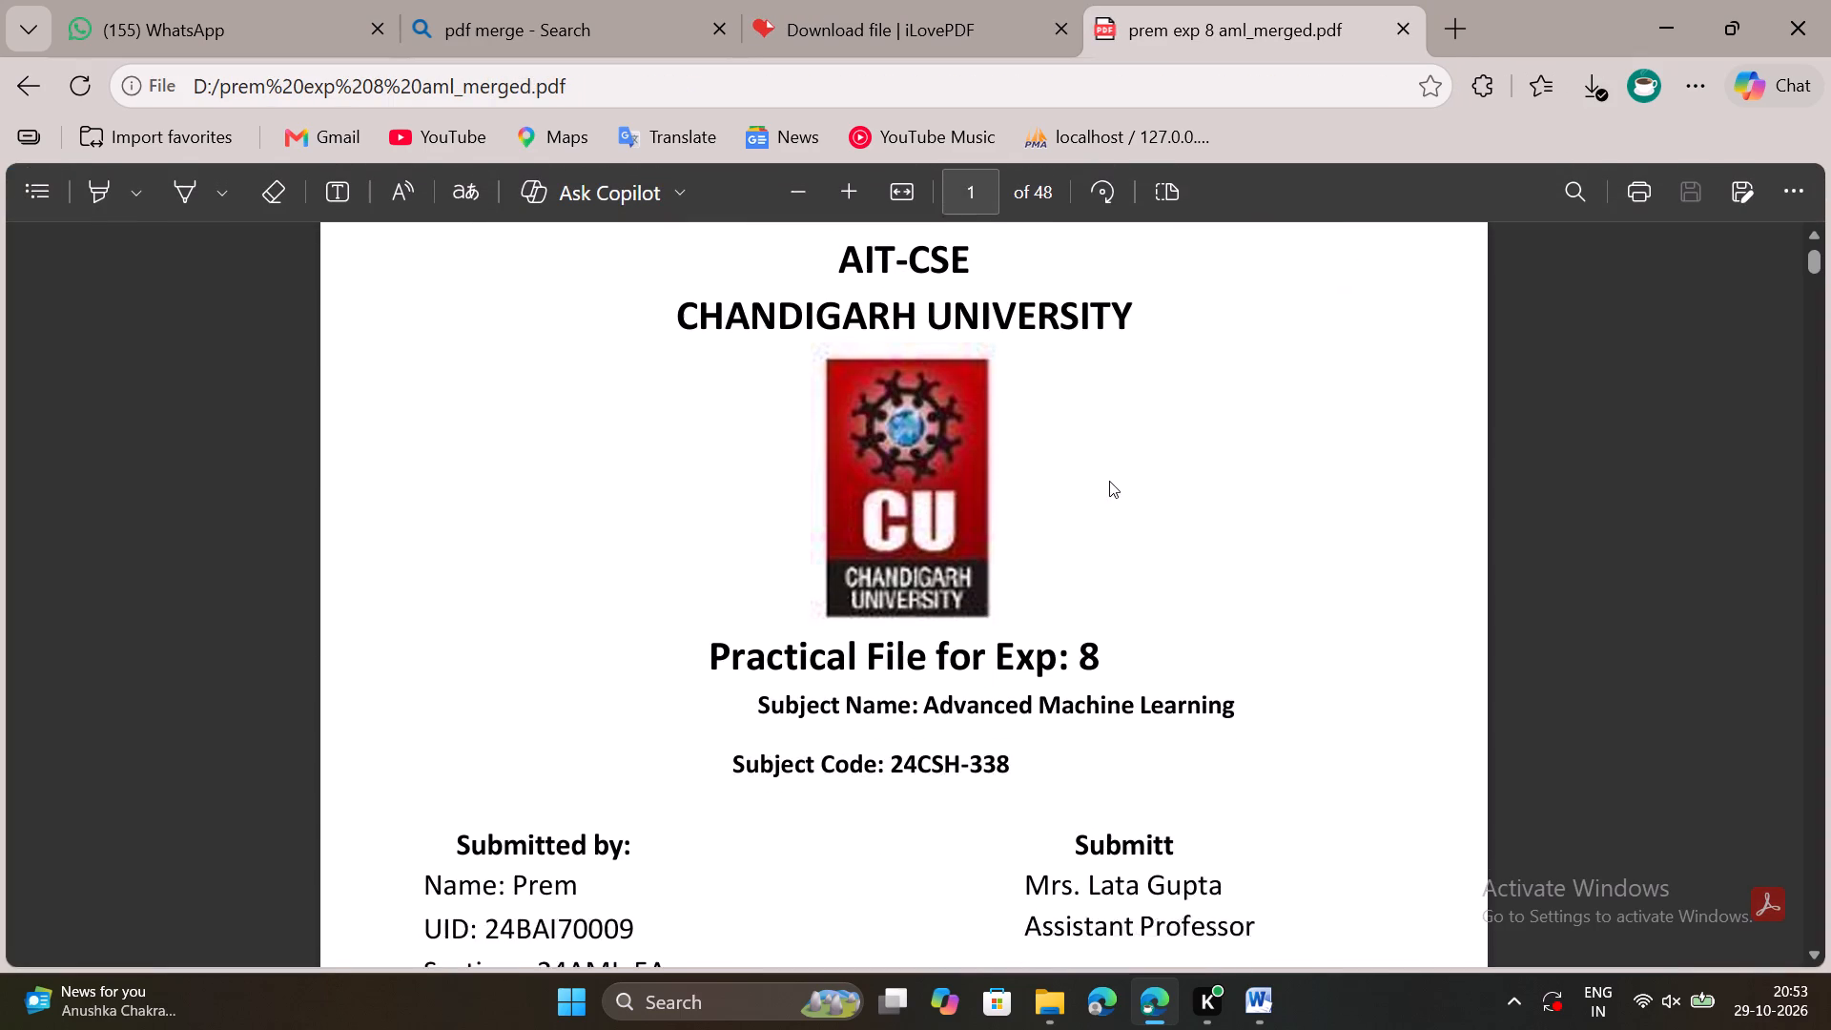
{"action": "scroll", "coordinate": [1109, 481], "scroll_direction": "down", "scroll_amount": 9}
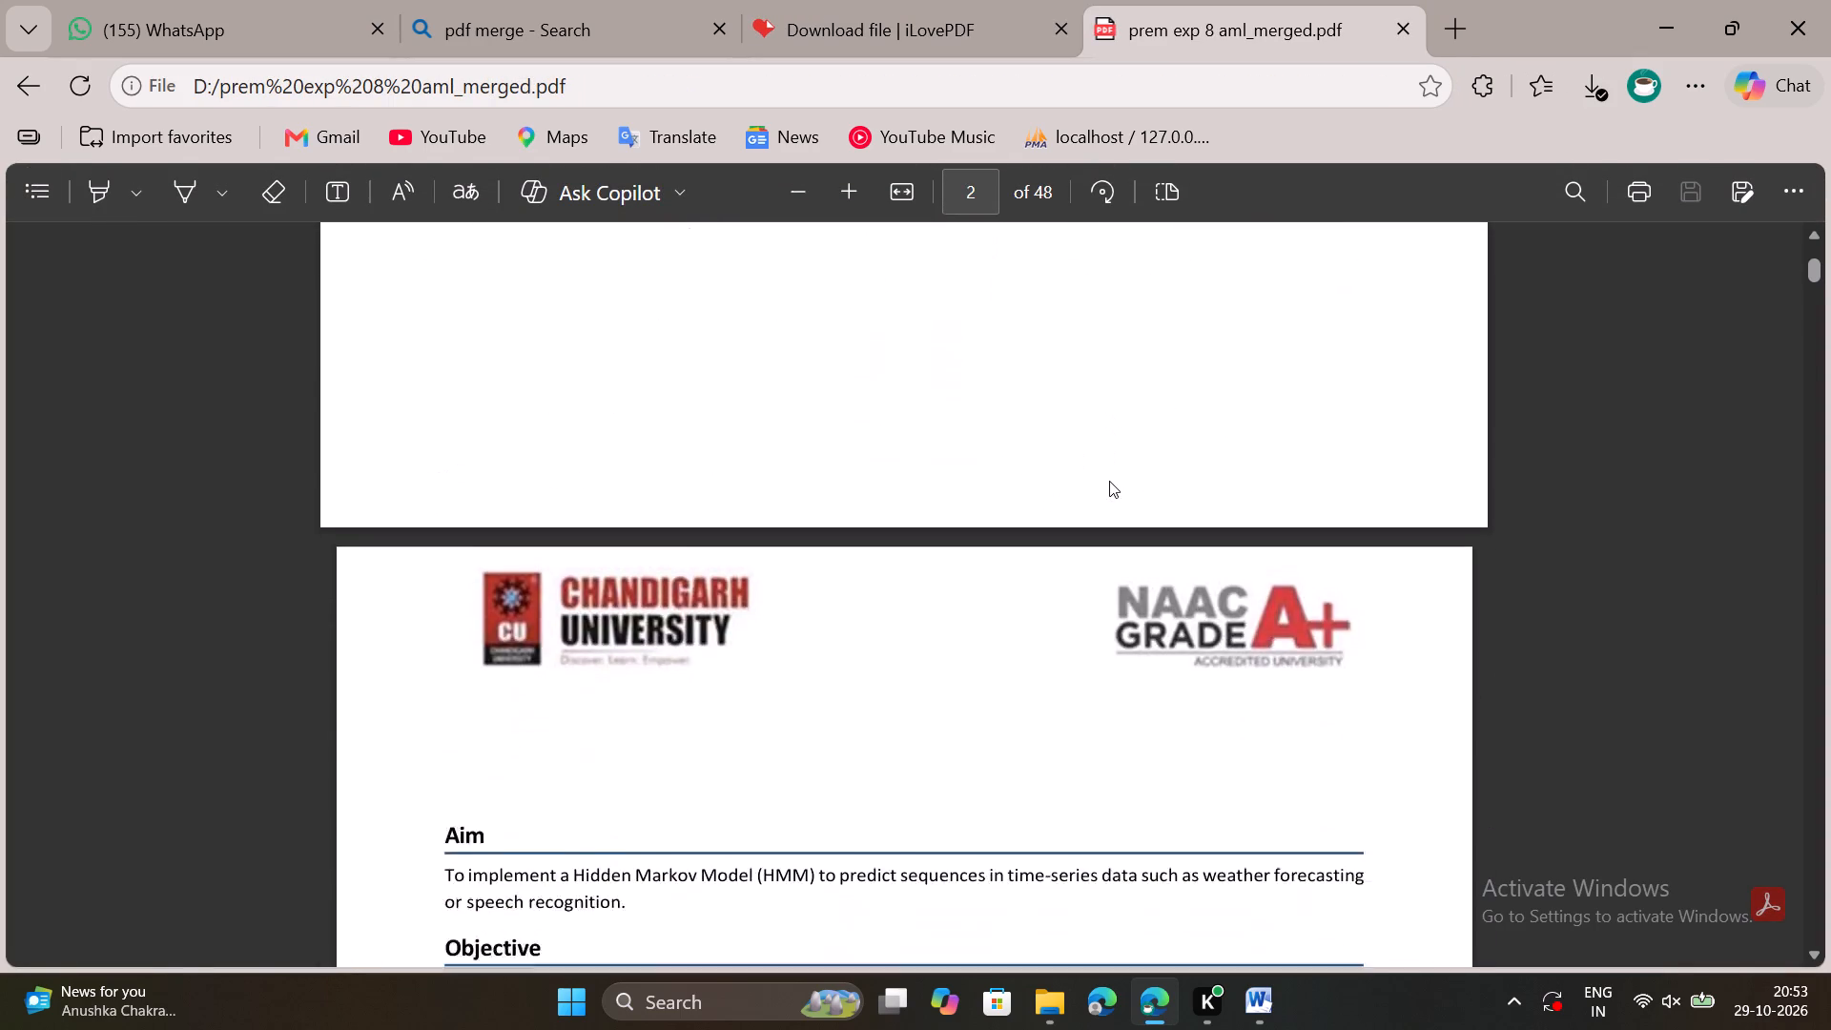
{"action": "scroll", "coordinate": [1109, 481], "scroll_direction": "down", "scroll_amount": 3}
{"action": "scroll", "coordinate": [1109, 481], "scroll_direction": "down", "scroll_amount": 20}
{"action": "scroll", "coordinate": [1109, 481], "scroll_direction": "down", "scroll_amount": 1}
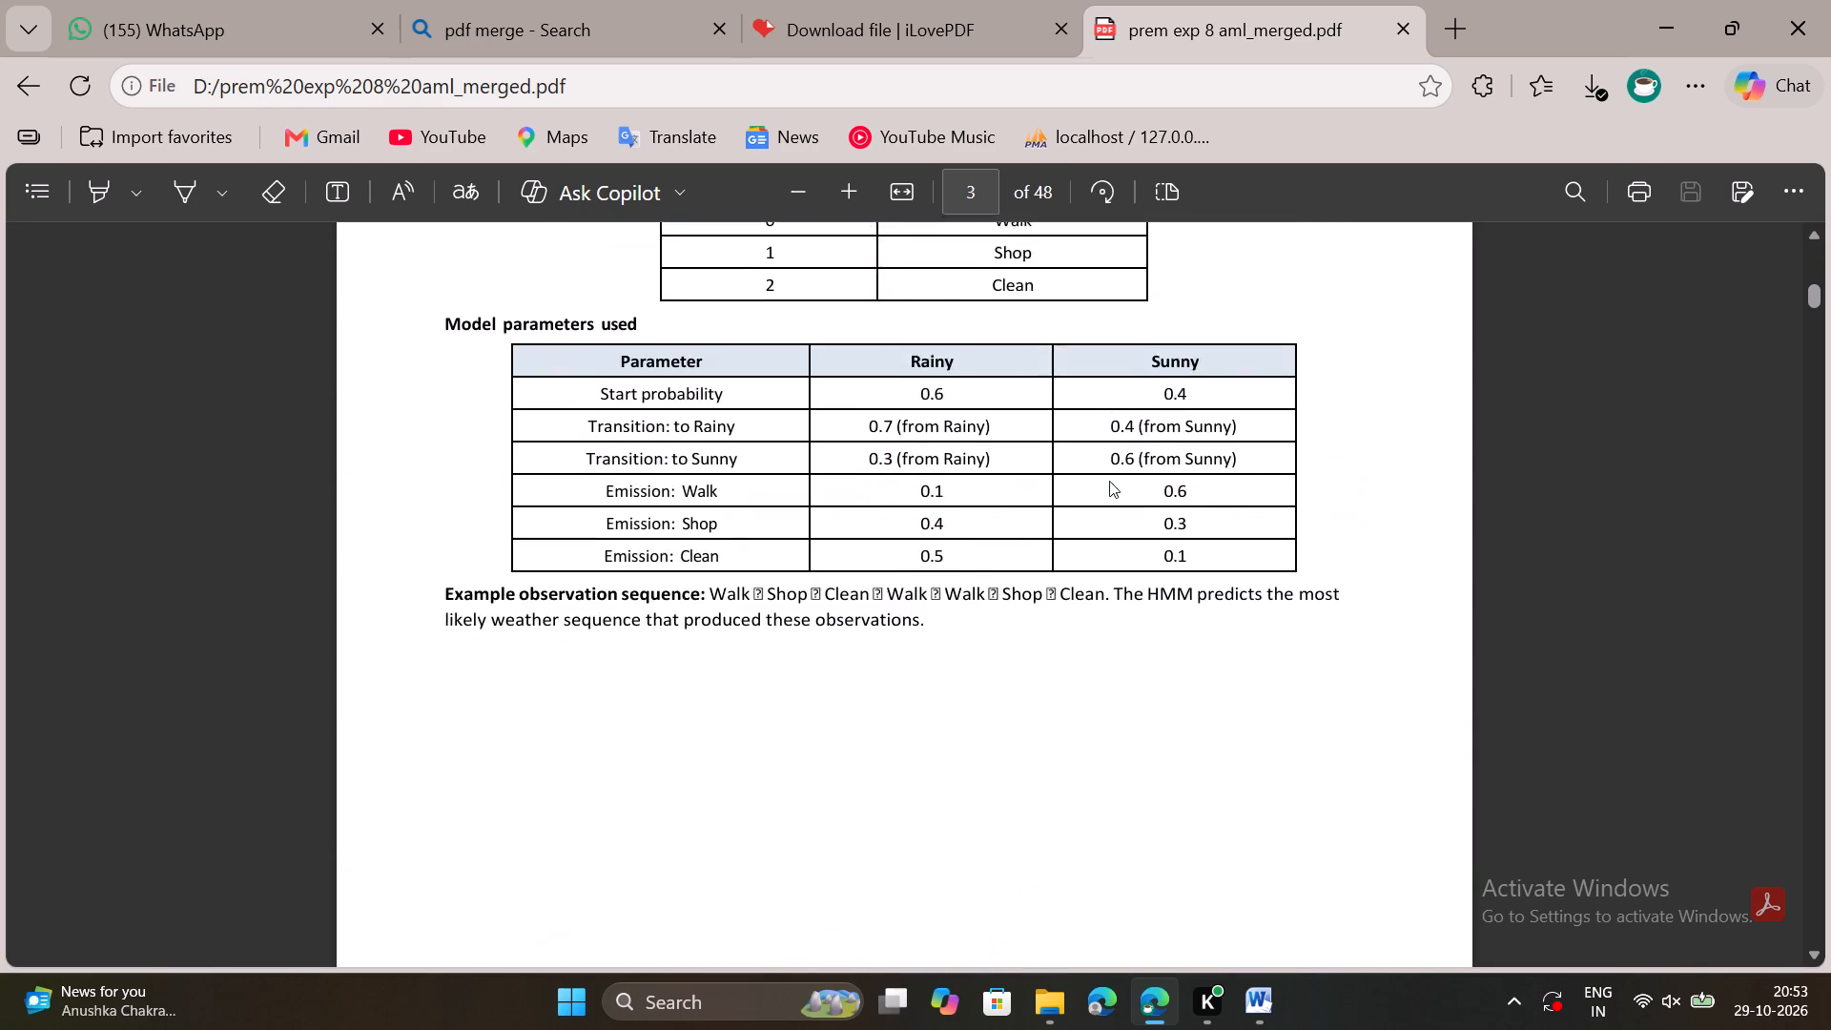
{"action": "scroll", "coordinate": [1109, 481], "scroll_direction": "down", "scroll_amount": 20}
{"action": "scroll", "coordinate": [1109, 481], "scroll_direction": "down", "scroll_amount": 12}
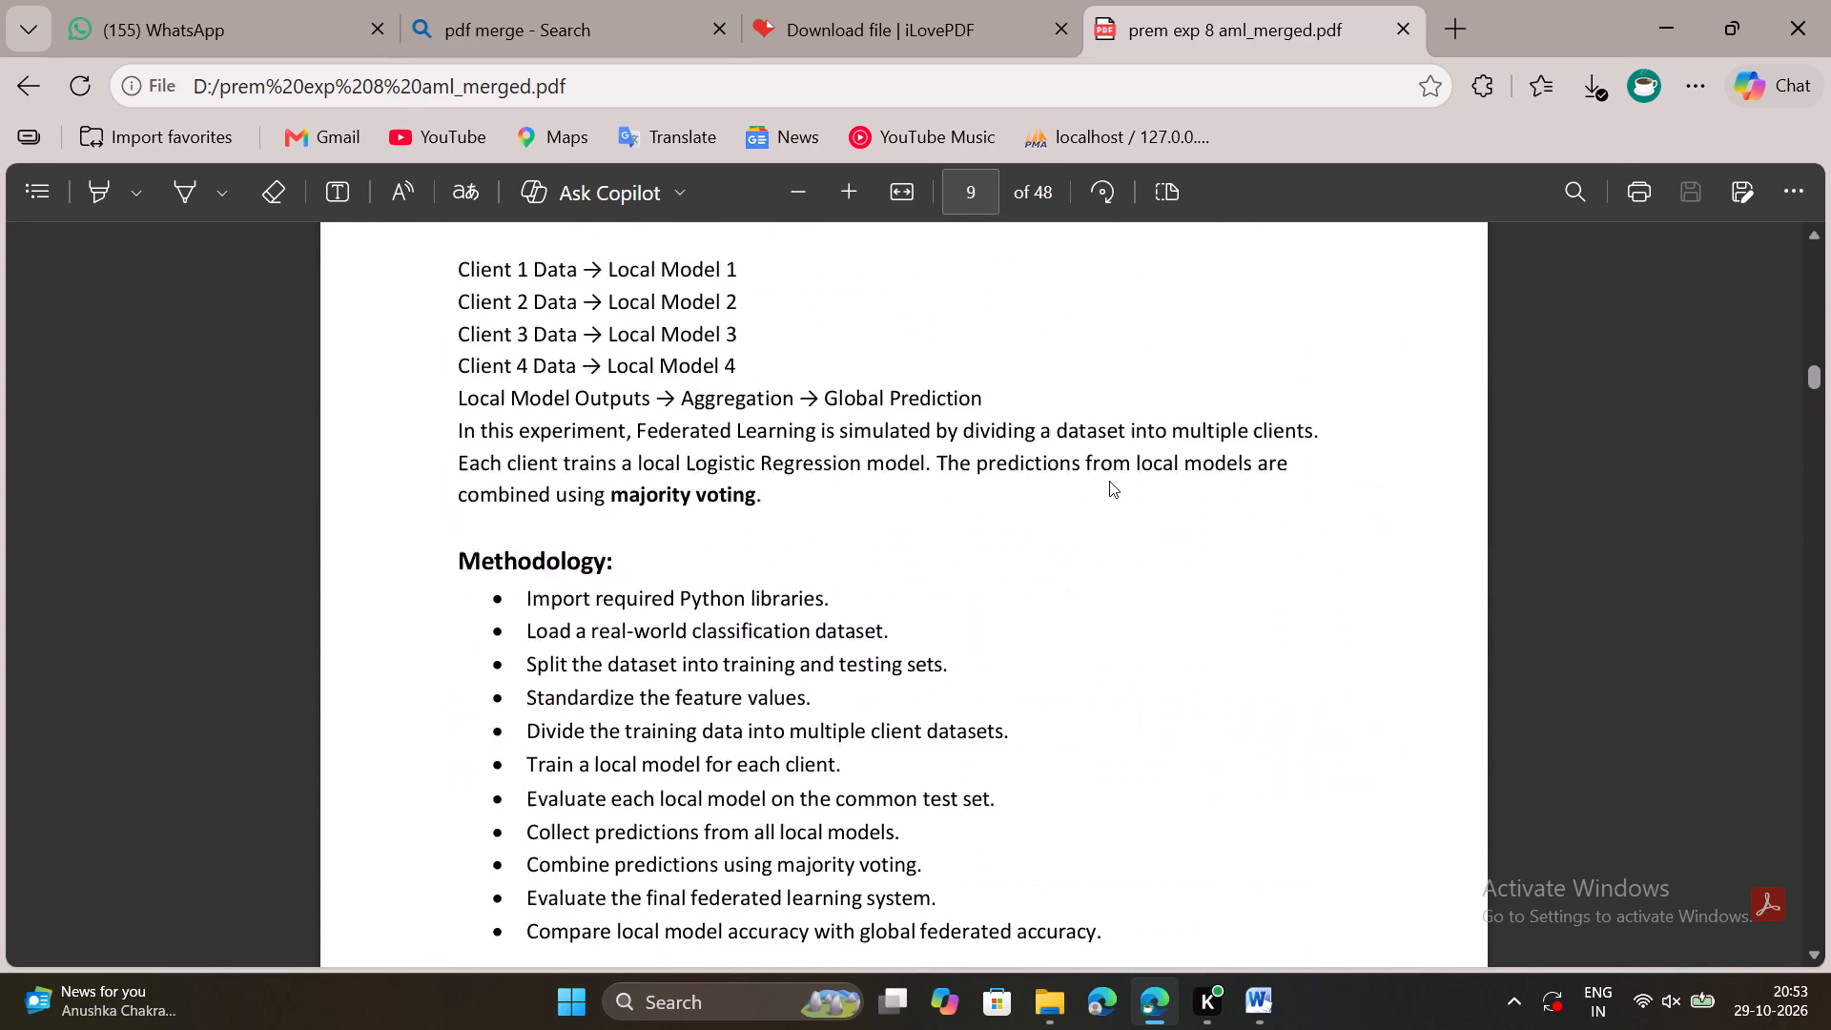
{"action": "scroll", "coordinate": [1109, 481], "scroll_direction": "down", "scroll_amount": 20}
{"action": "scroll", "coordinate": [1109, 481], "scroll_direction": "down", "scroll_amount": 12}
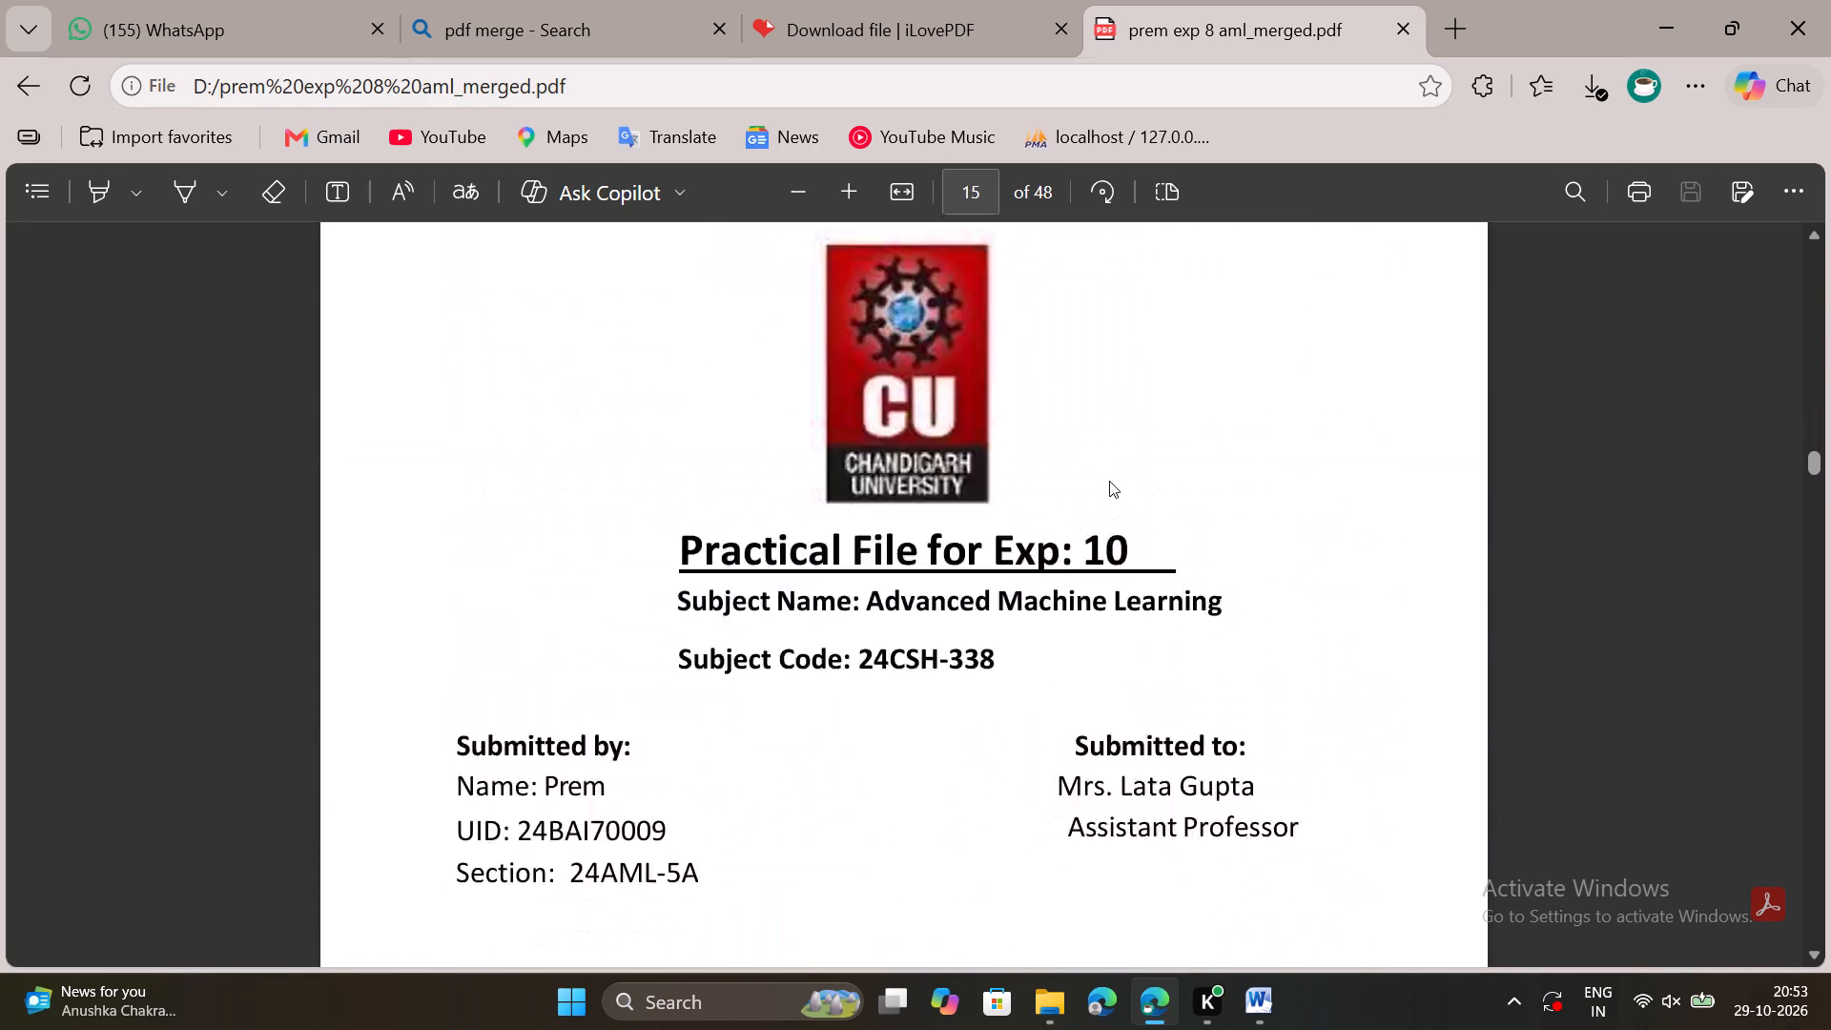
{"action": "scroll", "coordinate": [1109, 481], "scroll_direction": "down", "scroll_amount": 20}
{"action": "scroll", "coordinate": [1109, 481], "scroll_direction": "down", "scroll_amount": 13}
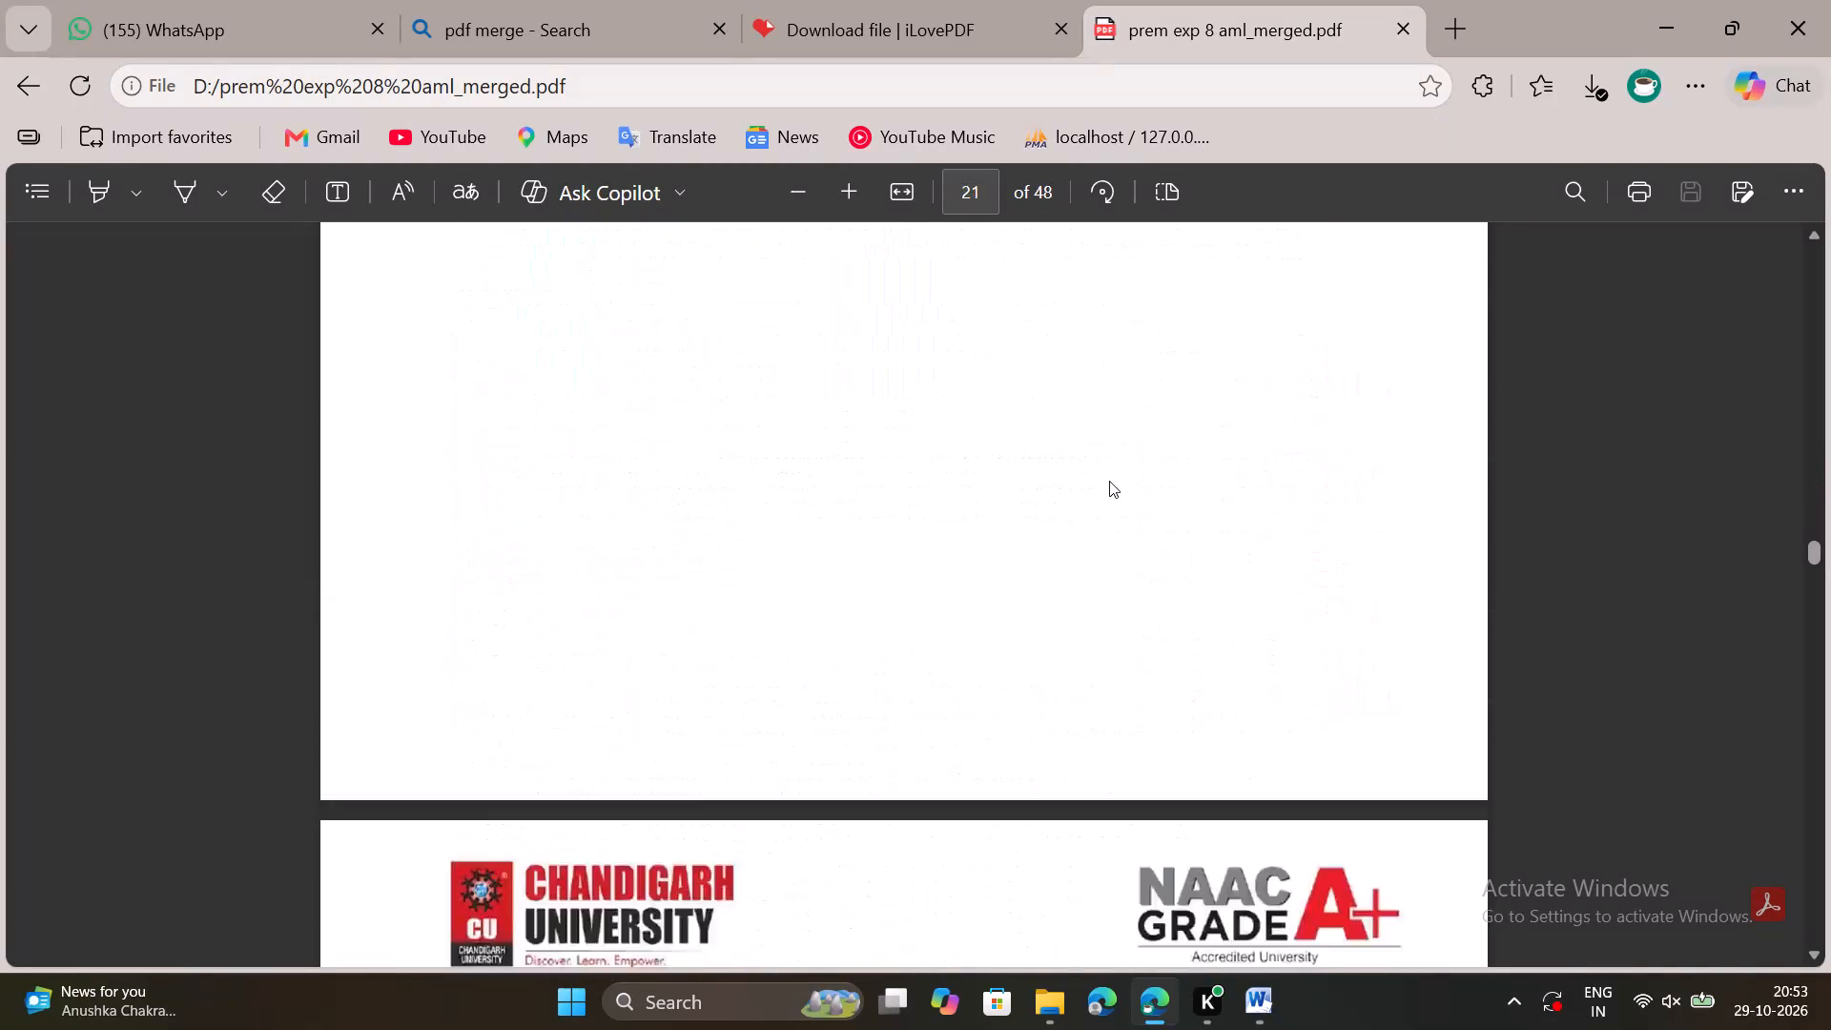
{"action": "scroll", "coordinate": [1109, 481], "scroll_direction": "down", "scroll_amount": 14}
{"action": "scroll", "coordinate": [1109, 481], "scroll_direction": "down", "scroll_amount": 14}
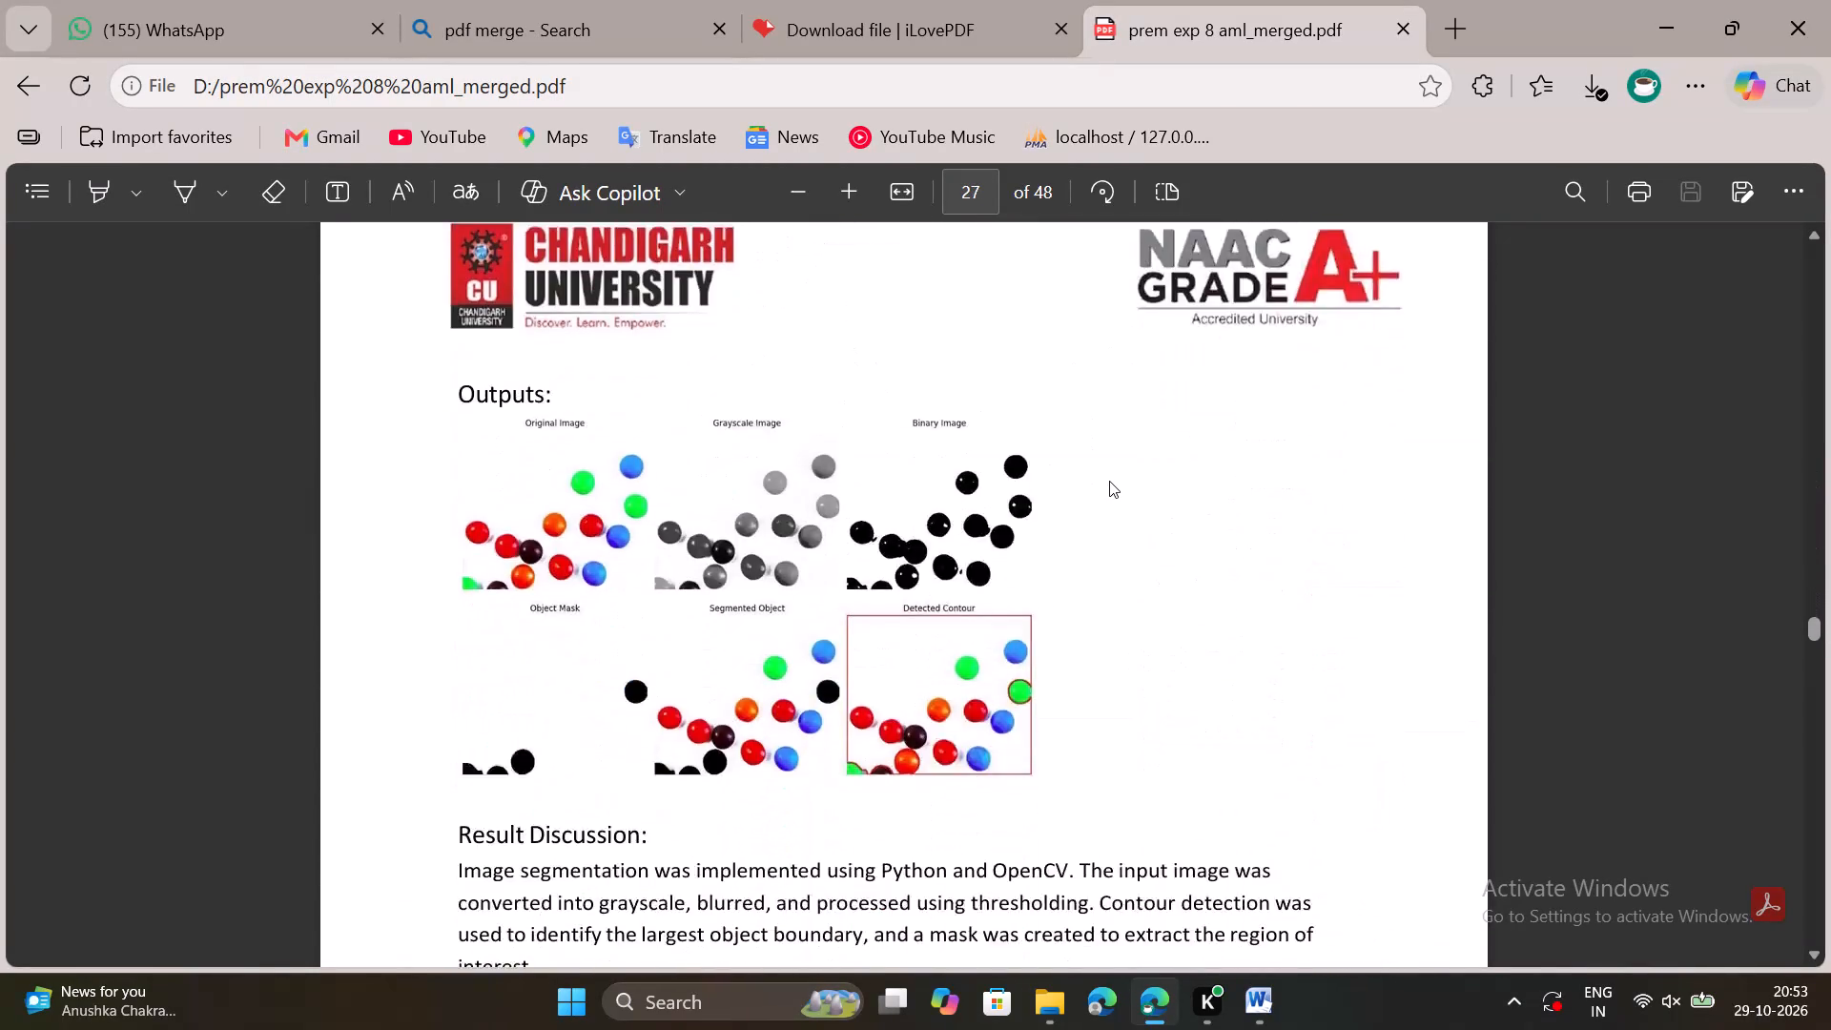
{"action": "scroll", "coordinate": [1109, 481], "scroll_direction": "down", "scroll_amount": 5}
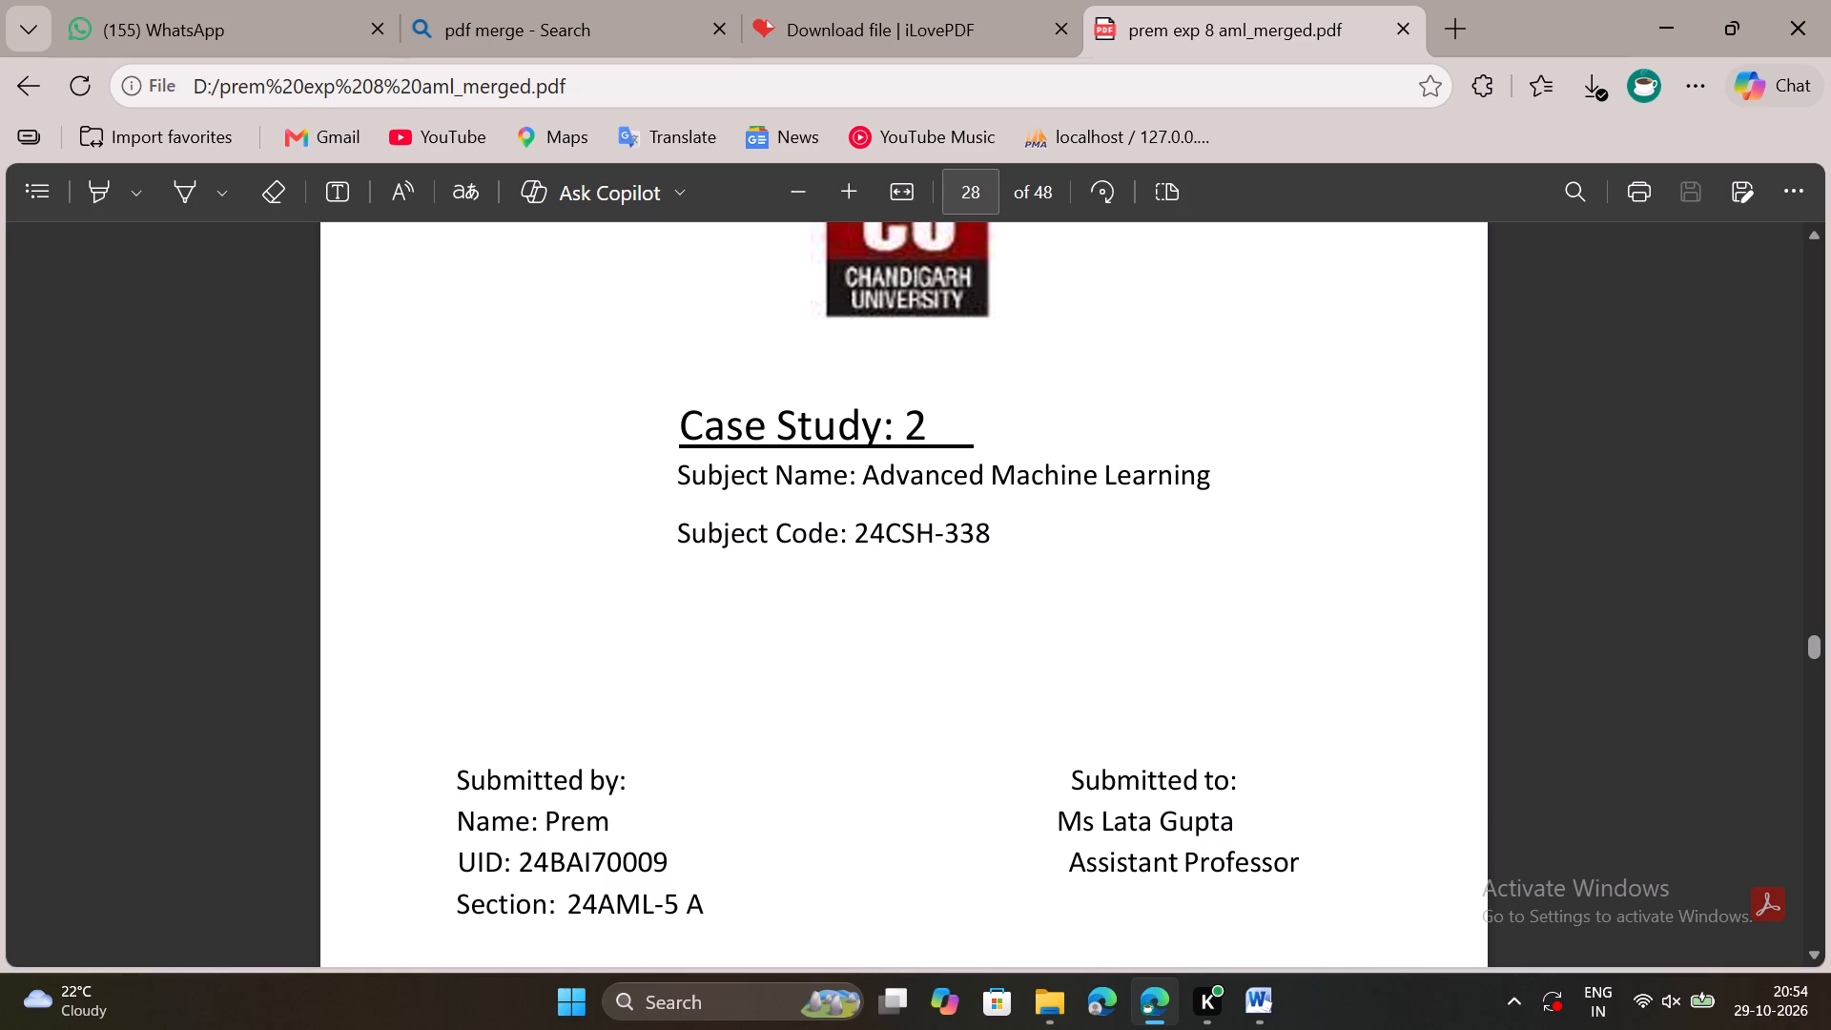
{"action": "scroll", "coordinate": [878, 457], "scroll_direction": "down", "scroll_amount": 1}
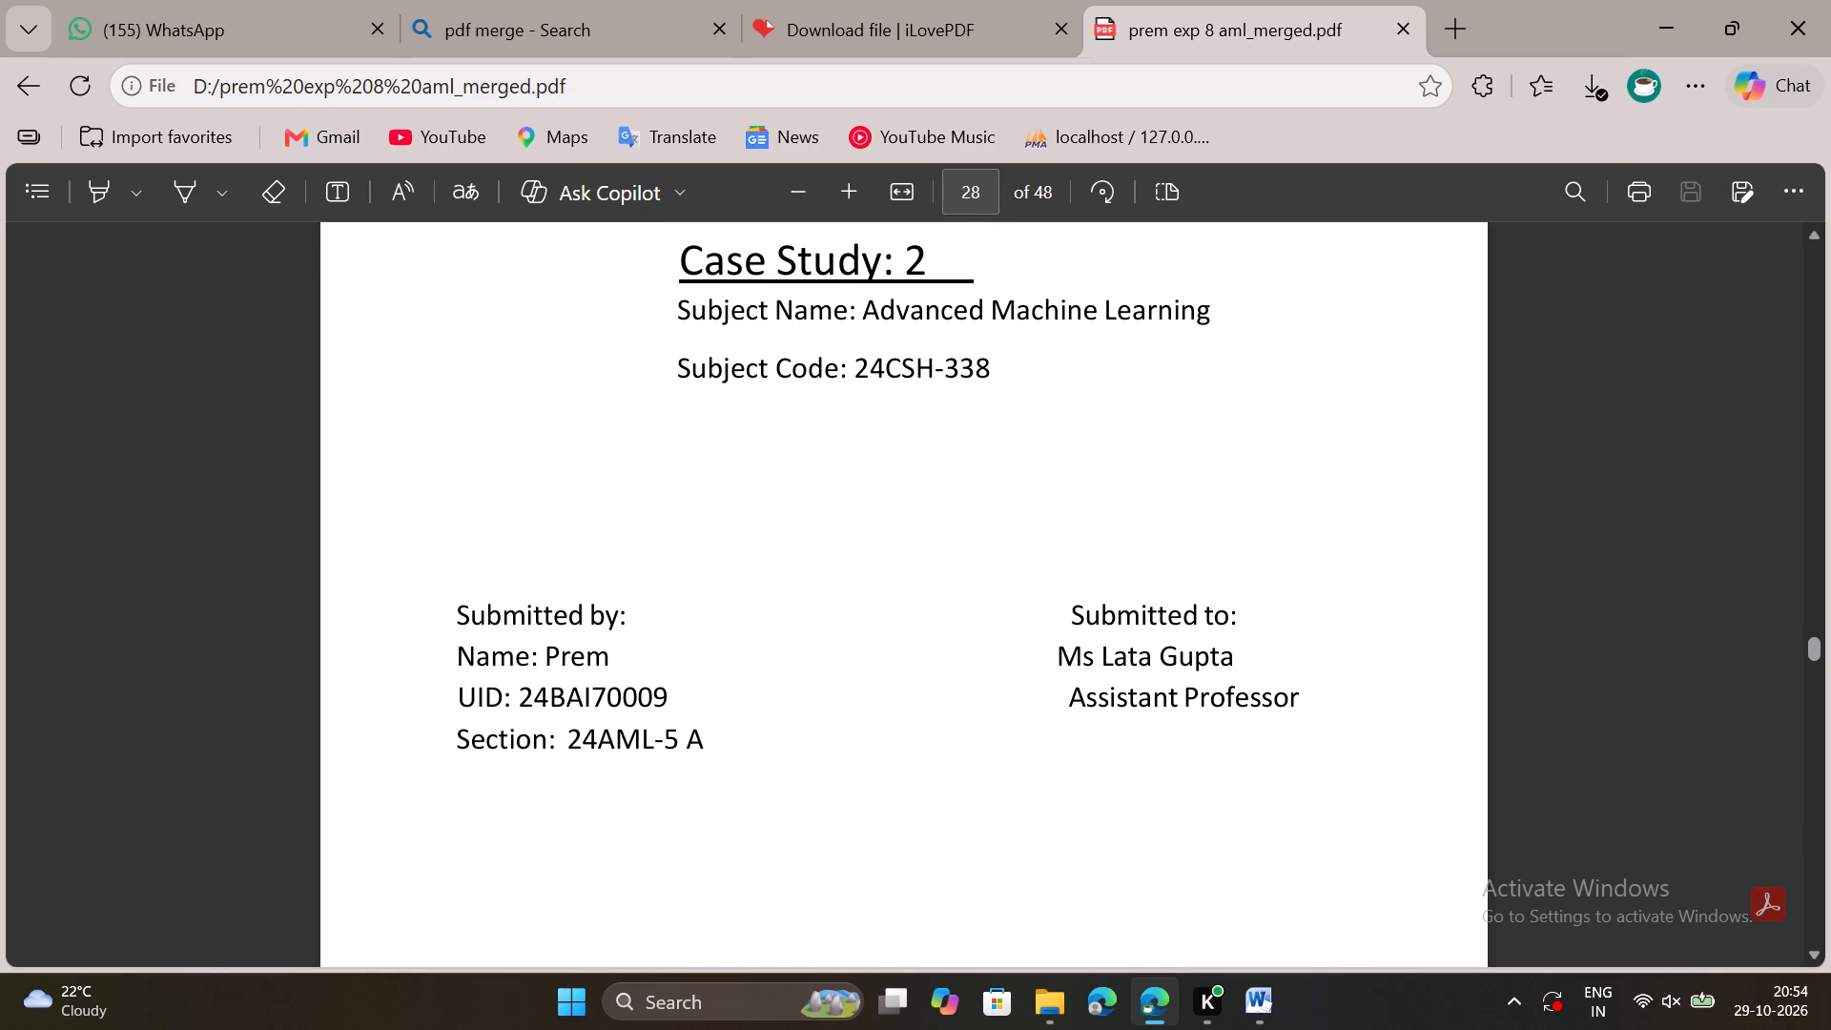
{"action": "scroll", "coordinate": [878, 457], "scroll_direction": "down", "scroll_amount": 1}
Close the iLovePDF download page and return to the pdf merge search results.
{"action": "left_click", "coordinate": [885, 2]}
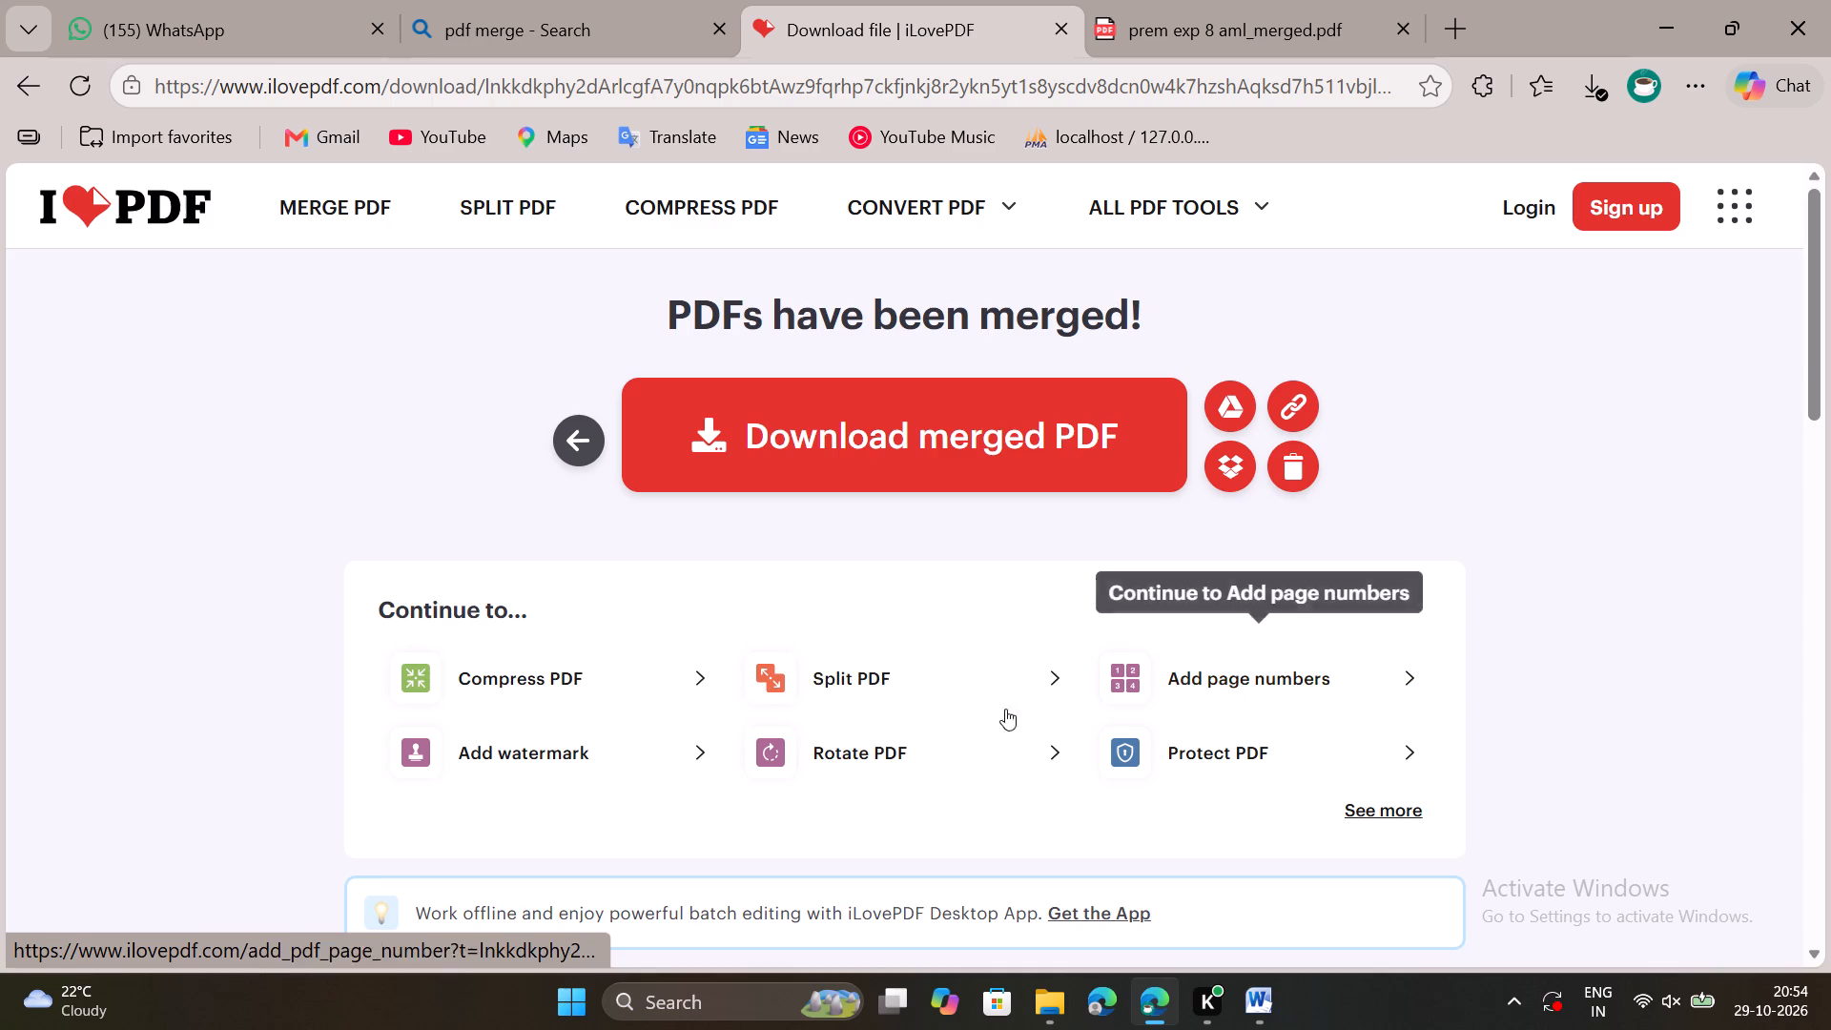
{"action": "left_click", "coordinate": [1061, 32]}
{"action": "left_click", "coordinate": [500, 24]}
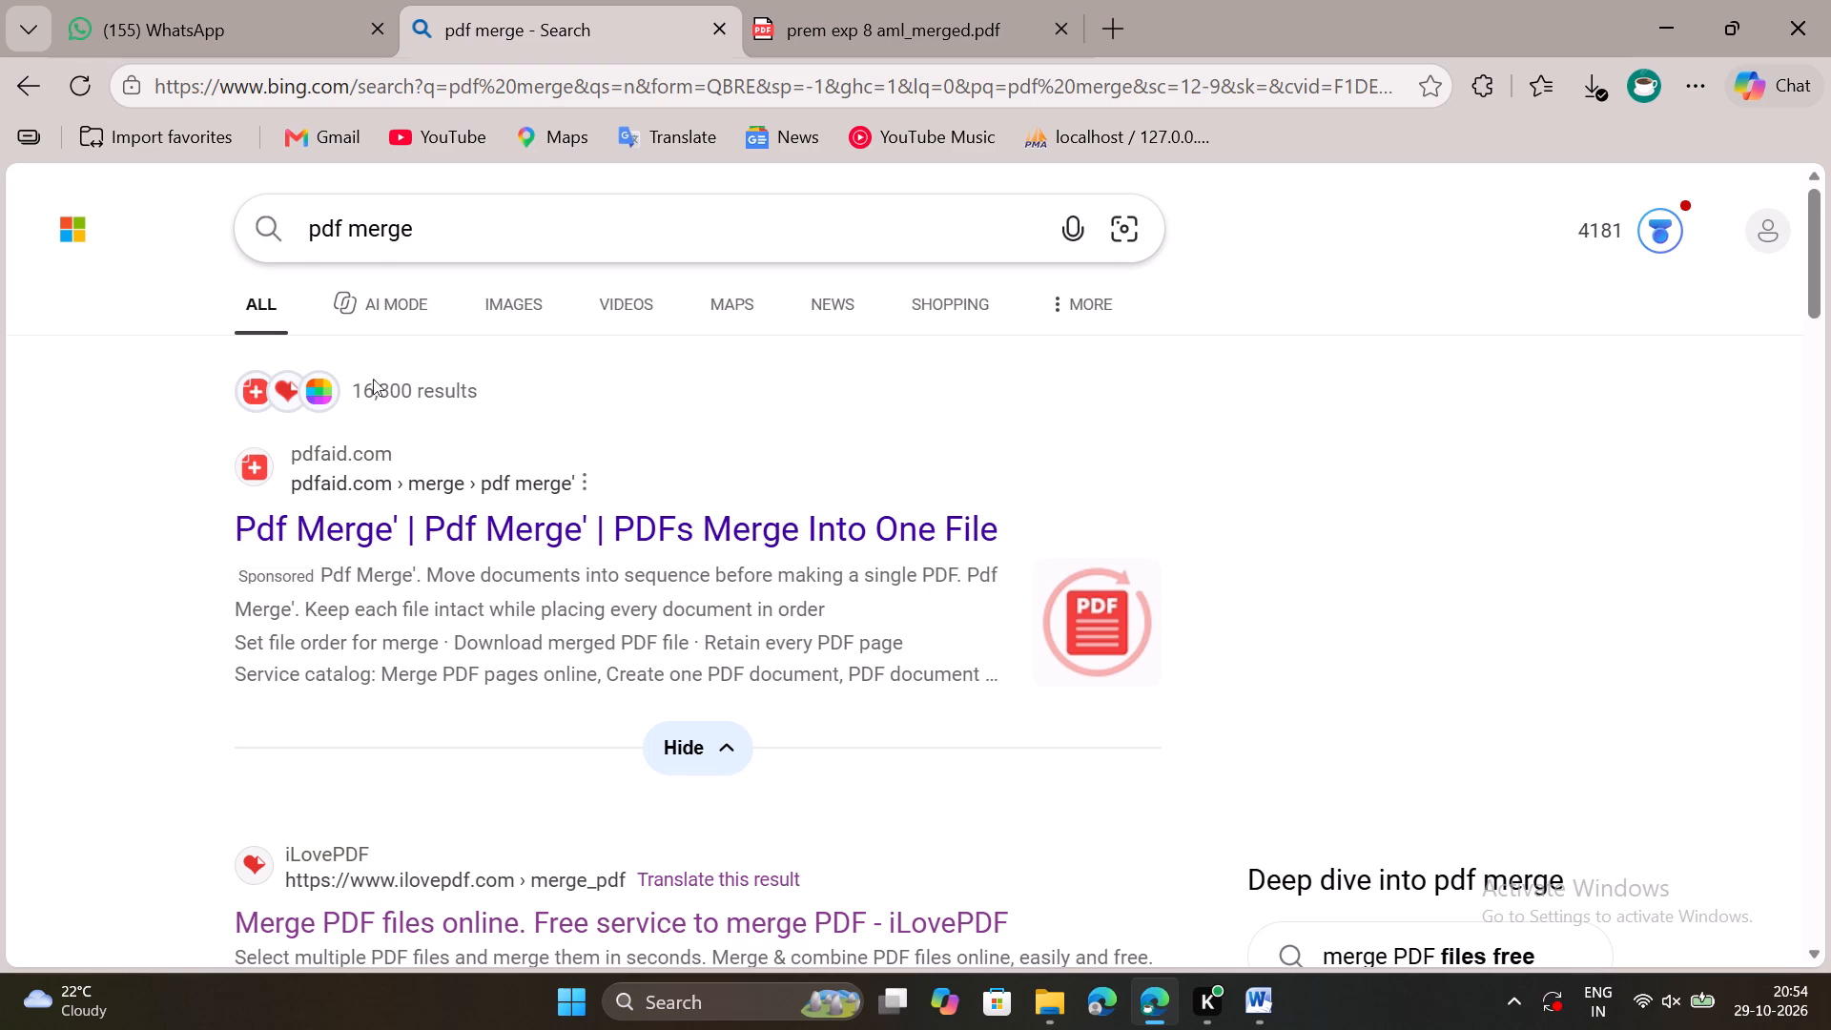
Reopen the iLovePDF merge tool and load prem exp 8 aml_merged.pdf from the D: drive.
{"action": "left_click_drag", "start_coordinate": [476, 517], "coordinate": [737, 627]}
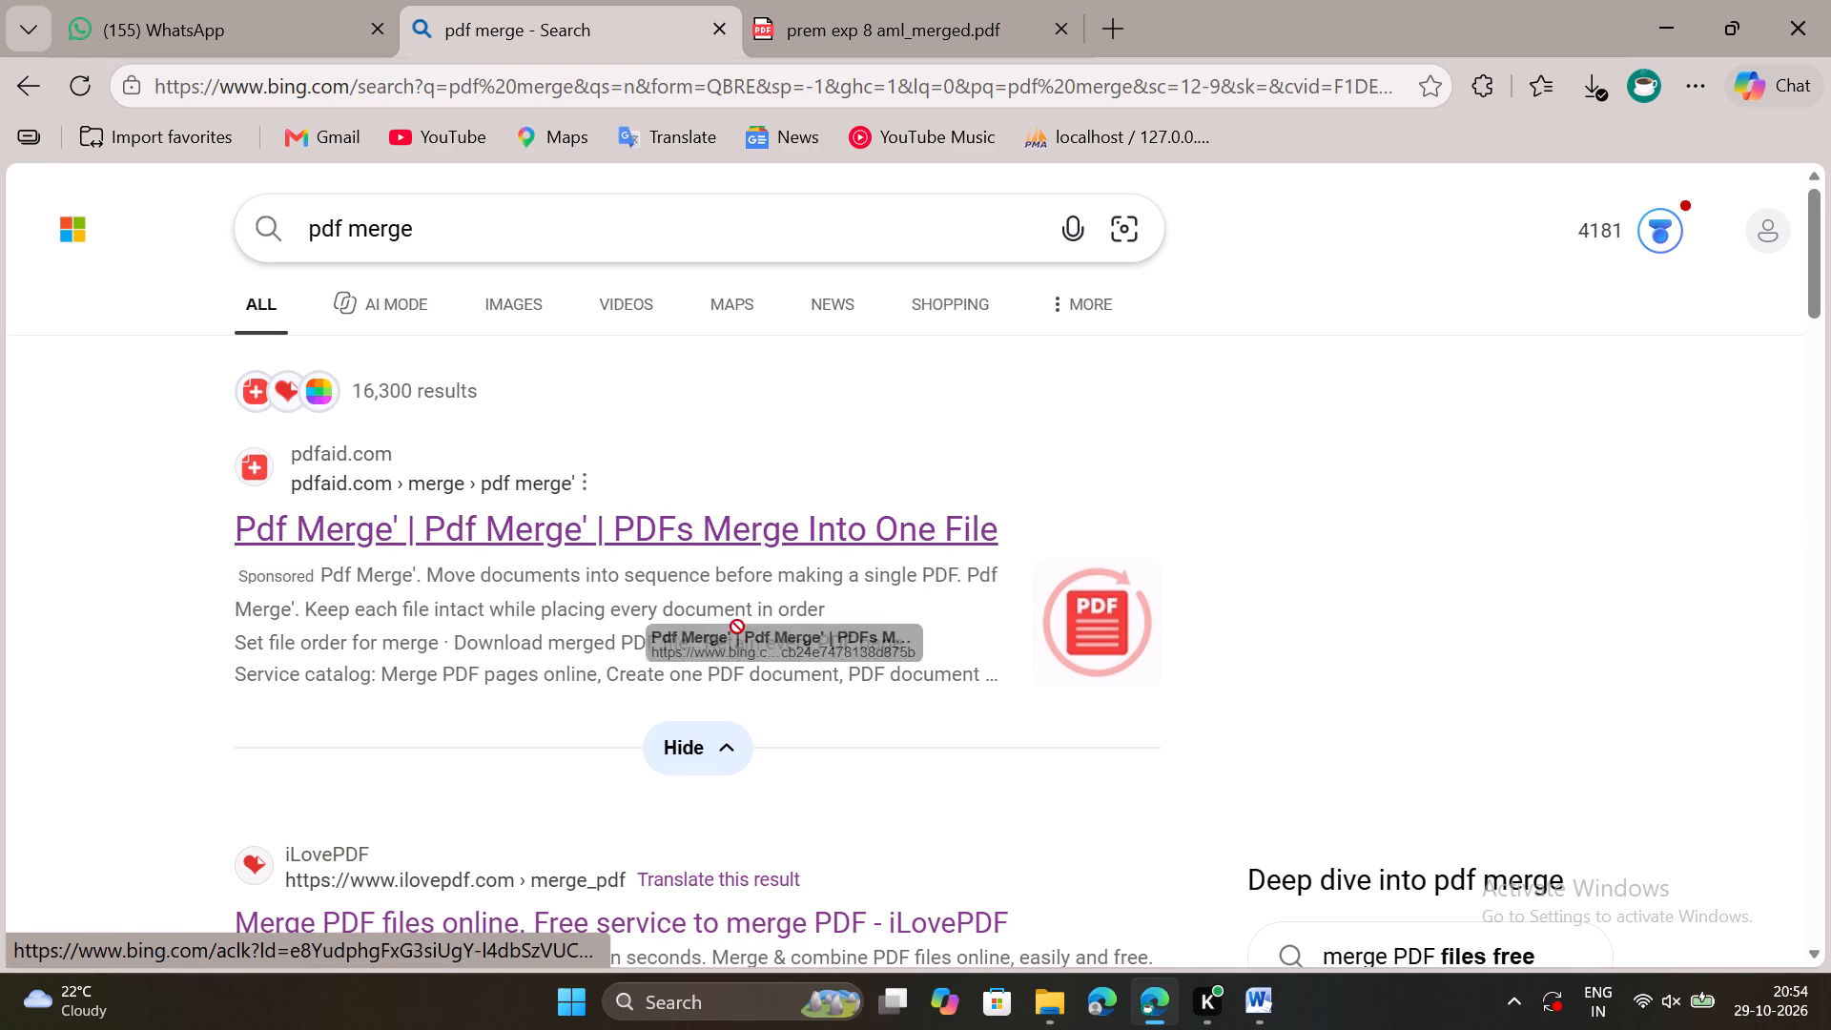
{"action": "left_click_drag", "start_coordinate": [737, 627], "coordinate": [733, 632]}
{"action": "scroll", "coordinate": [733, 632], "scroll_direction": "down", "scroll_amount": 1}
{"action": "left_click", "coordinate": [569, 775]}
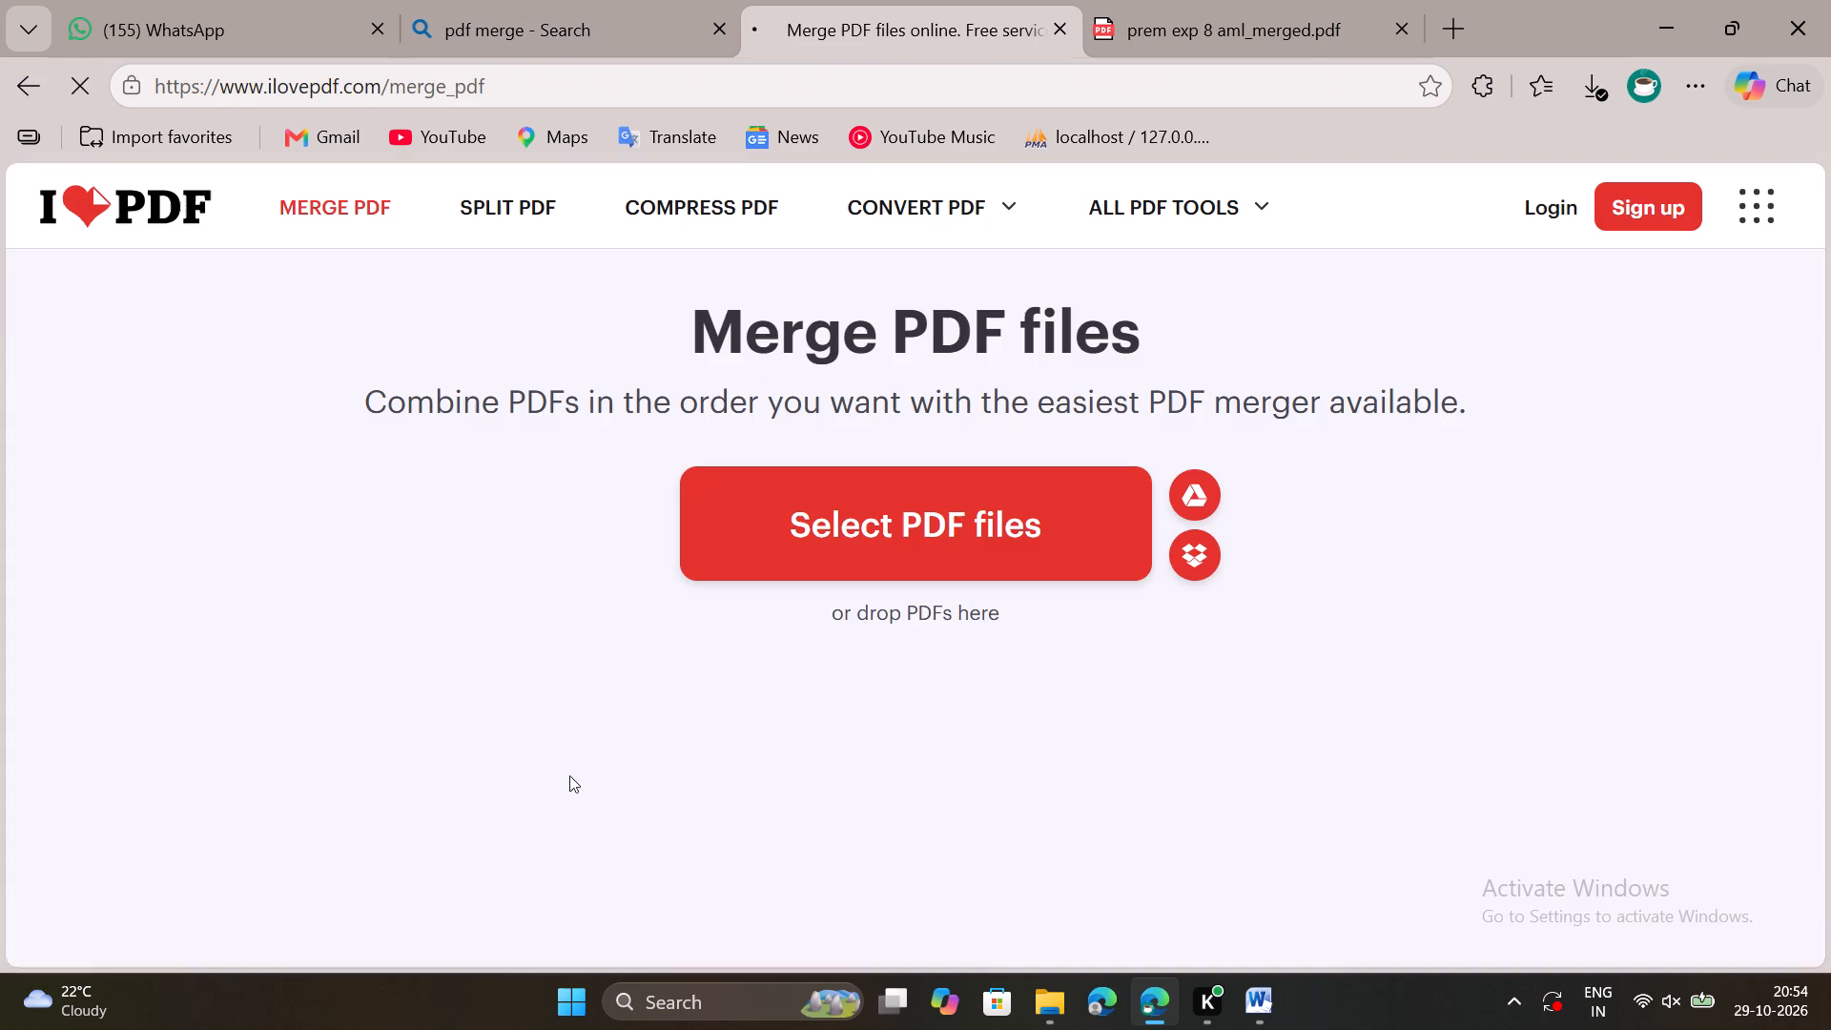
{"action": "left_click", "coordinate": [1017, 514]}
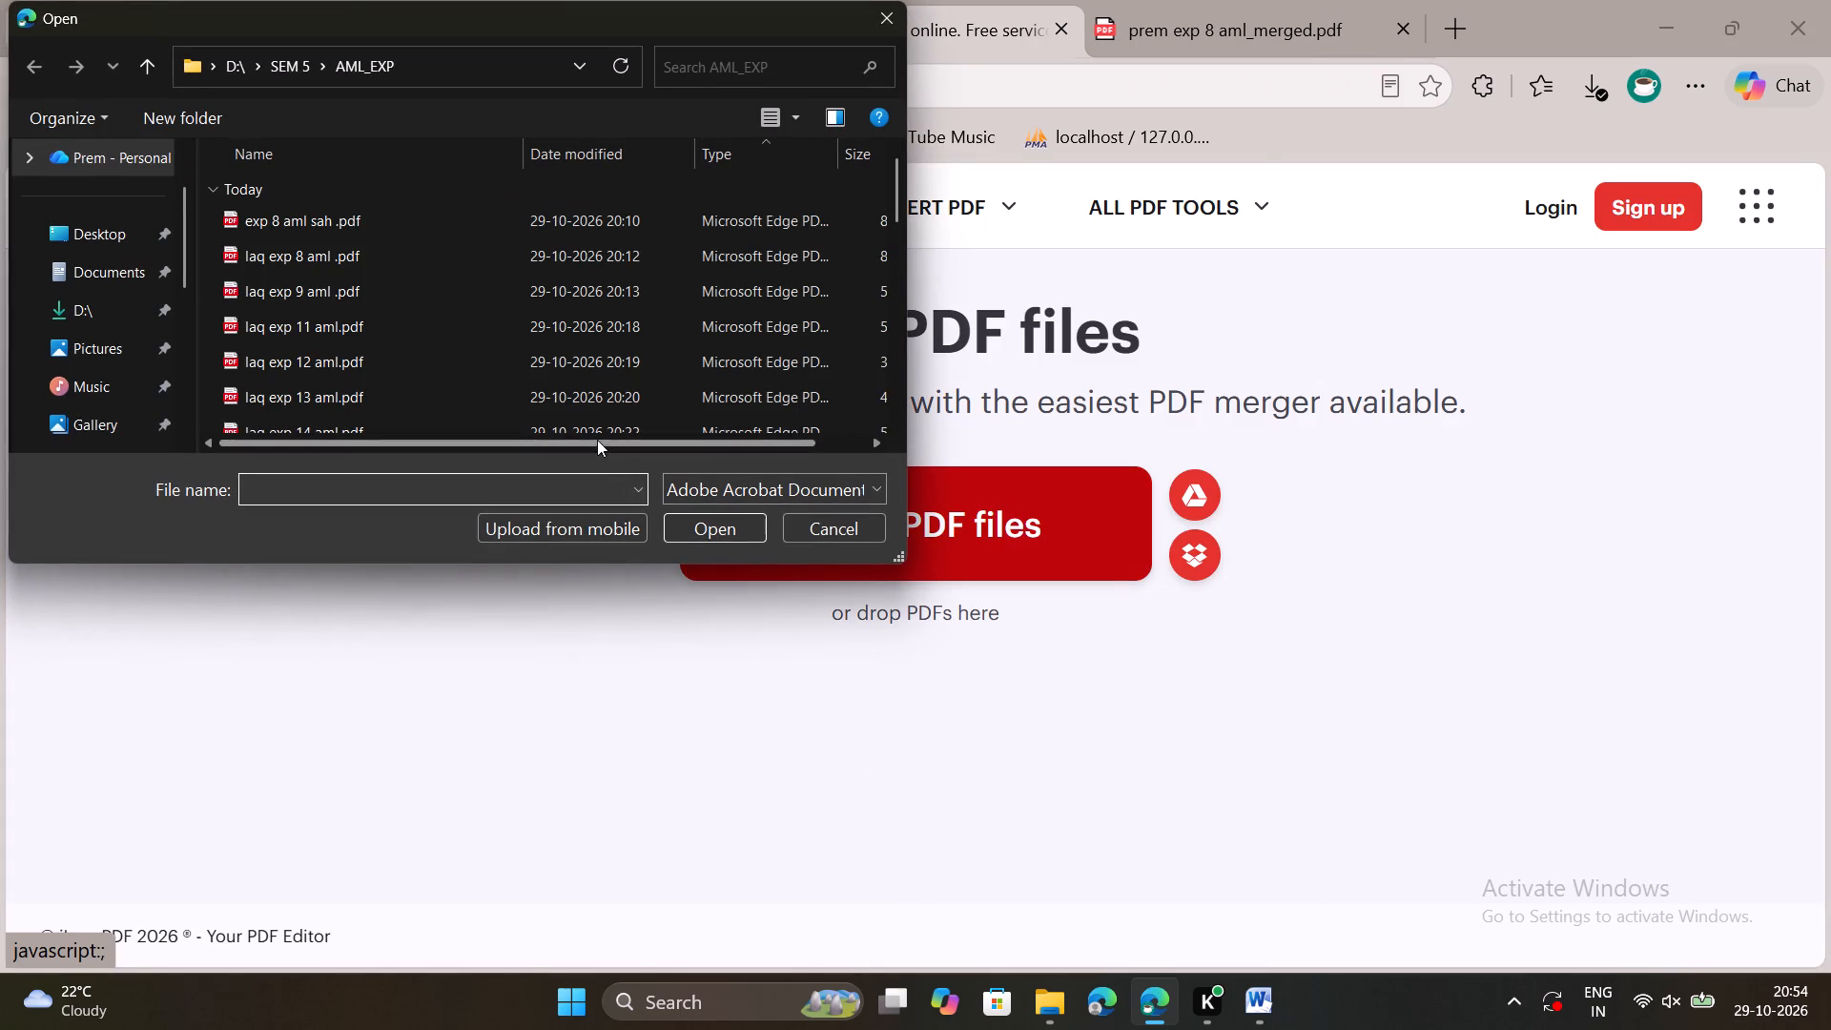
{"action": "left_click", "coordinate": [56, 293]}
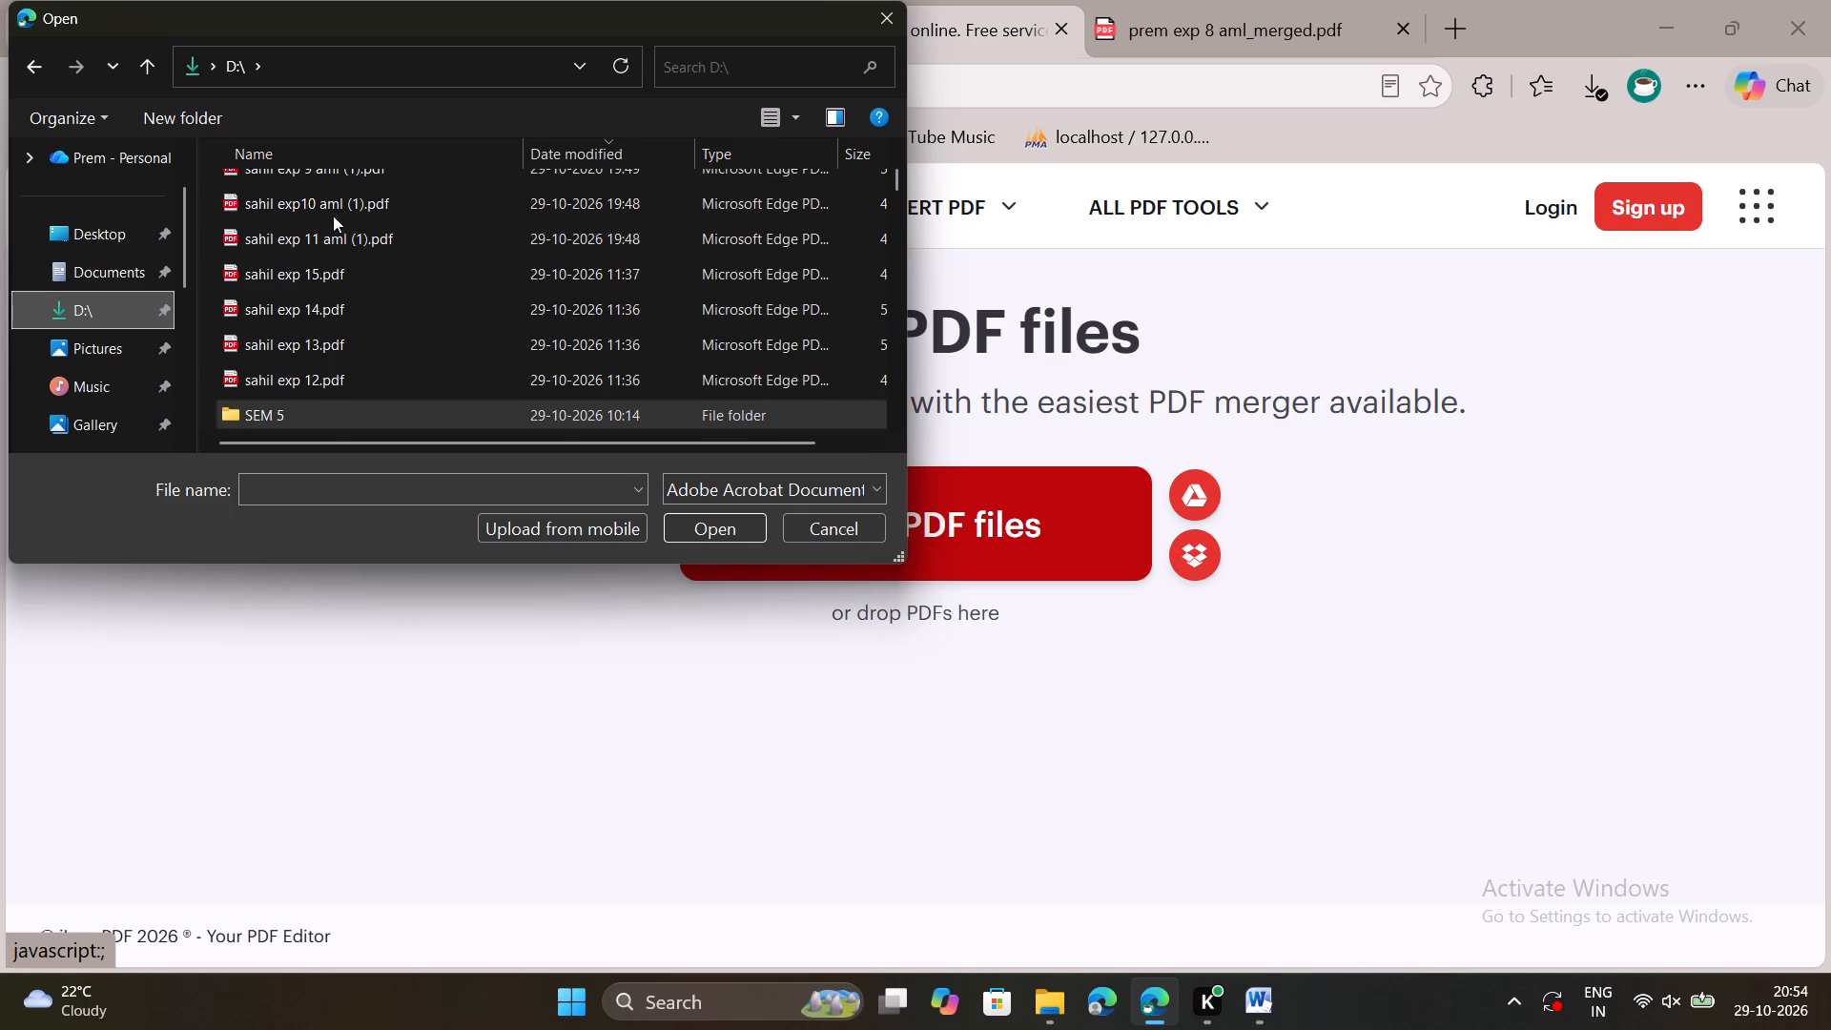
{"action": "scroll", "coordinate": [340, 211], "scroll_direction": "up", "scroll_amount": 4}
{"action": "left_click", "coordinate": [340, 211]}
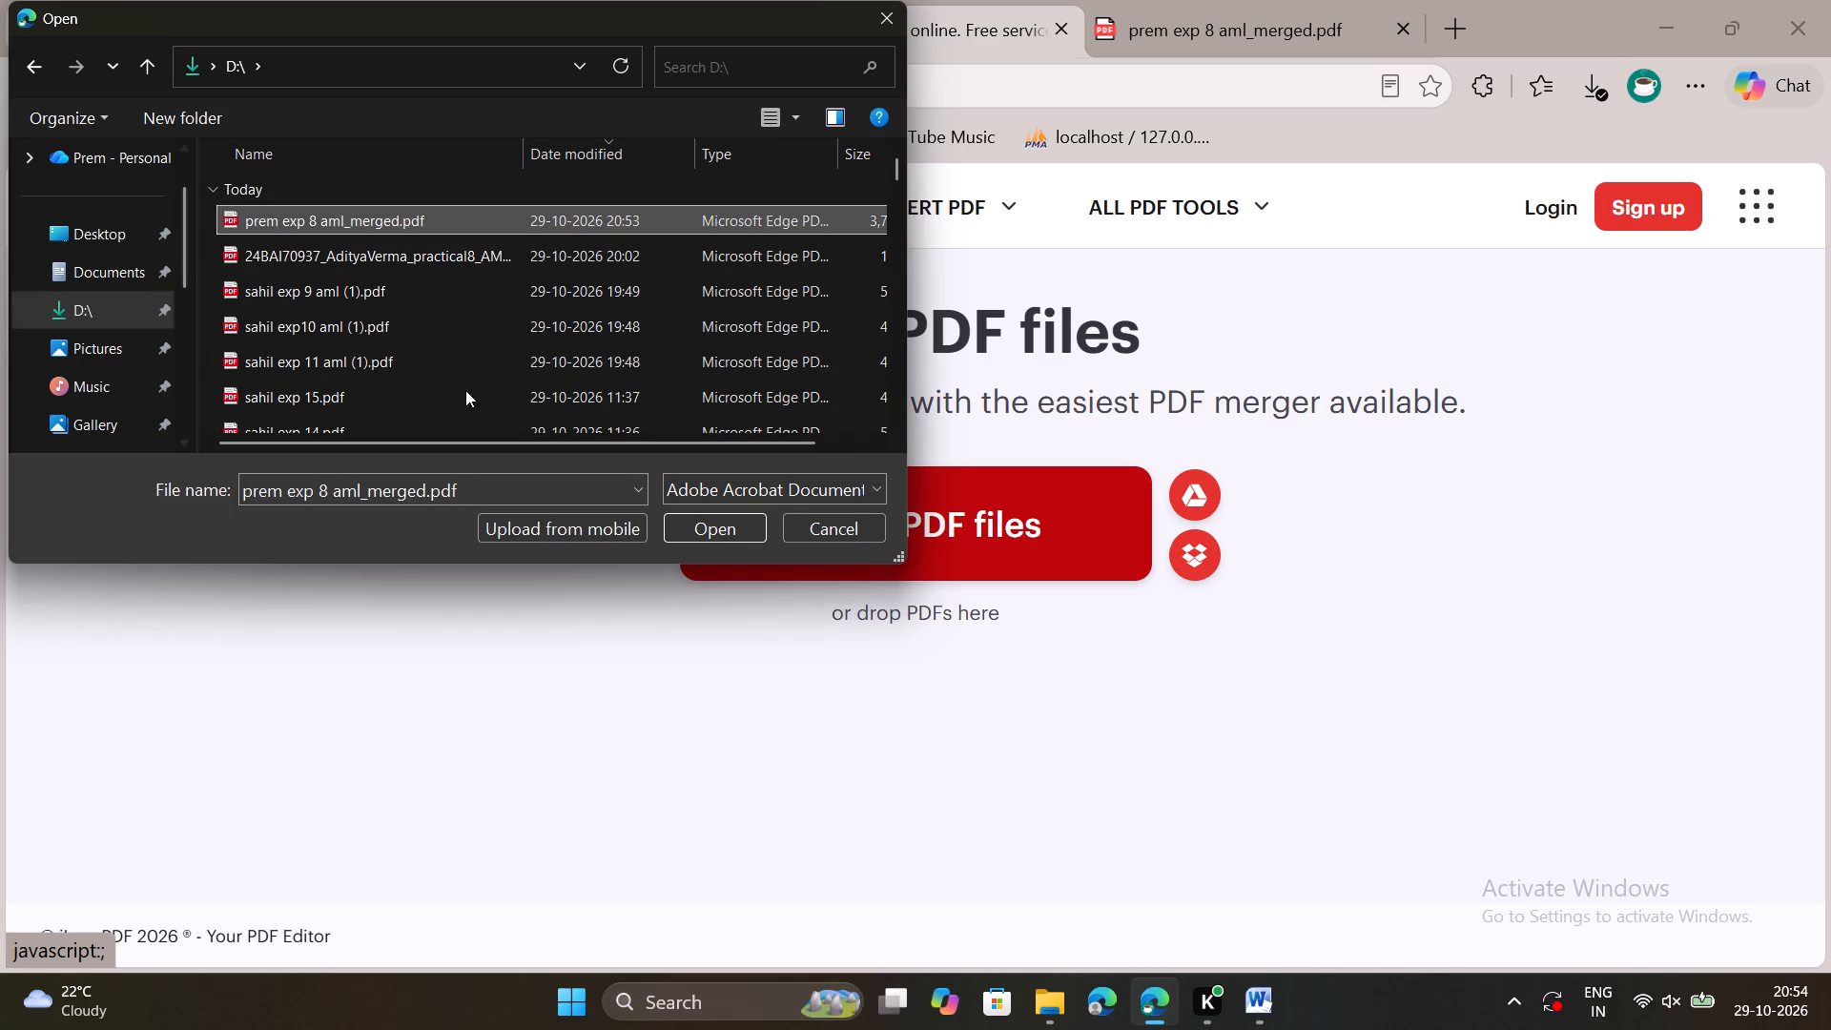
{"action": "left_click", "coordinate": [720, 539]}
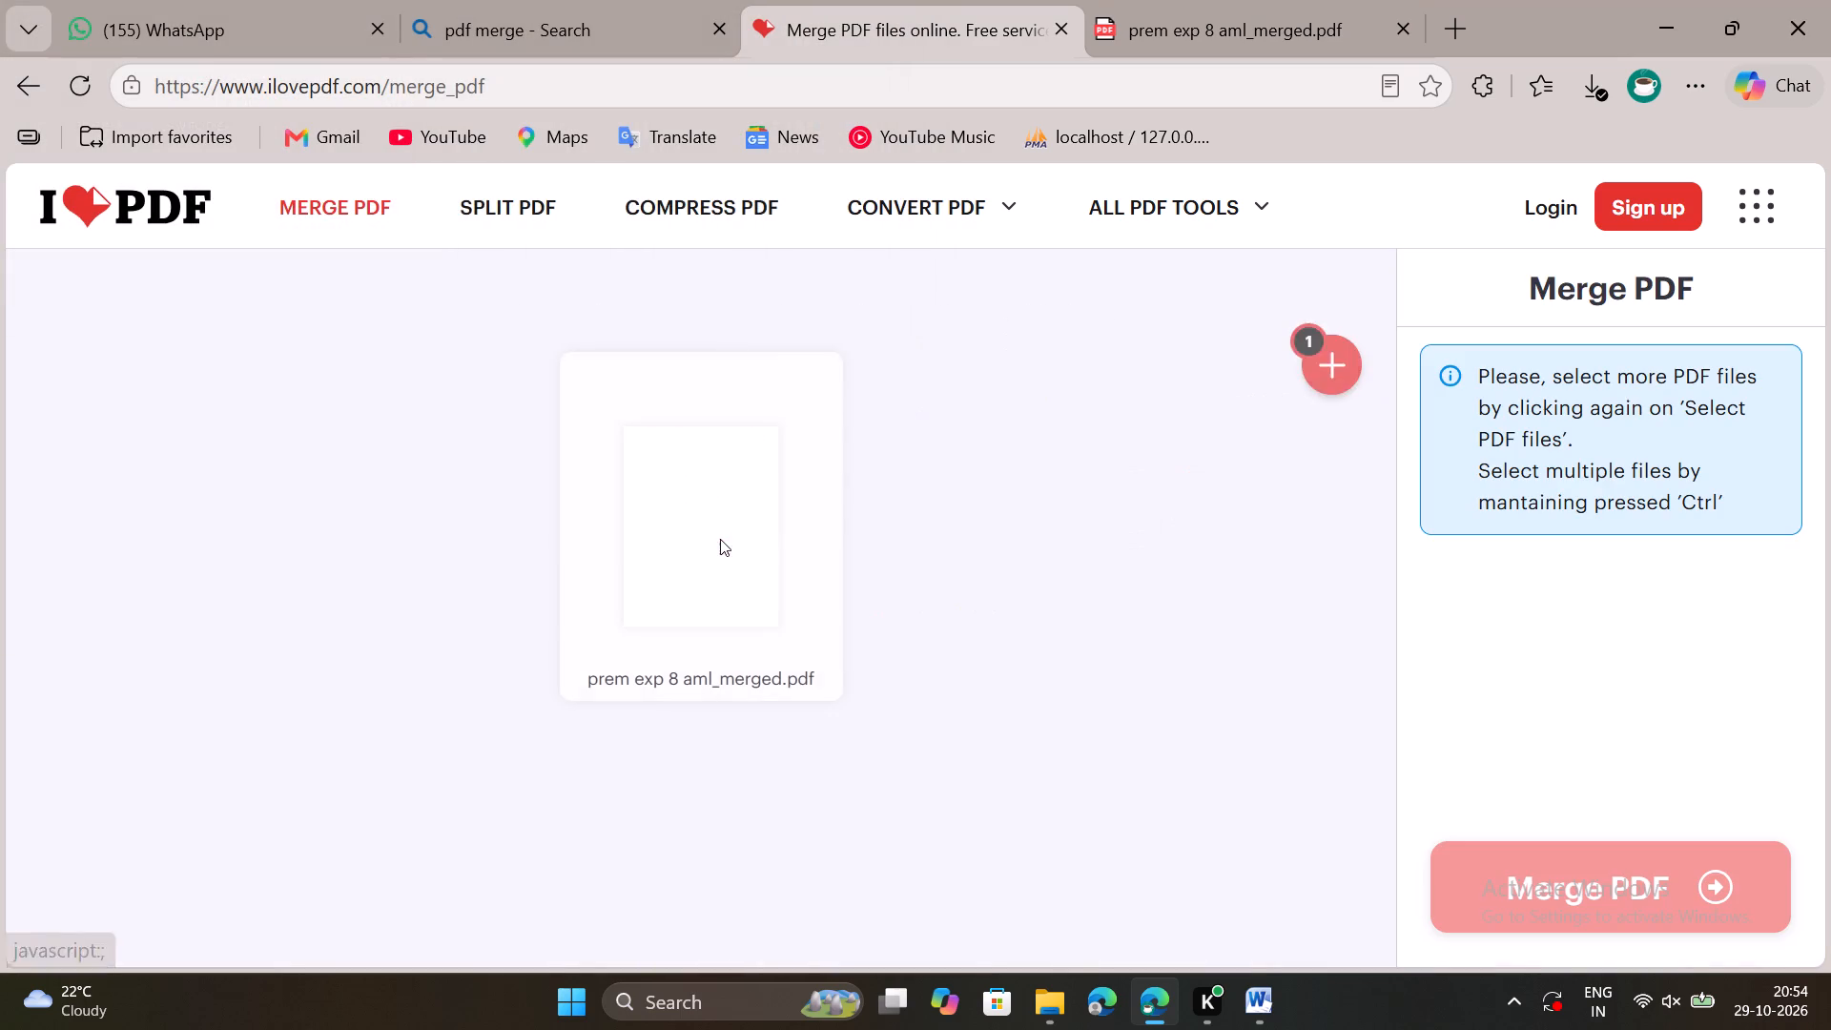
Add prem exp 15 aml.pdf from the AML_EXP folder to the files being merged.
{"action": "left_click", "coordinate": [1327, 369]}
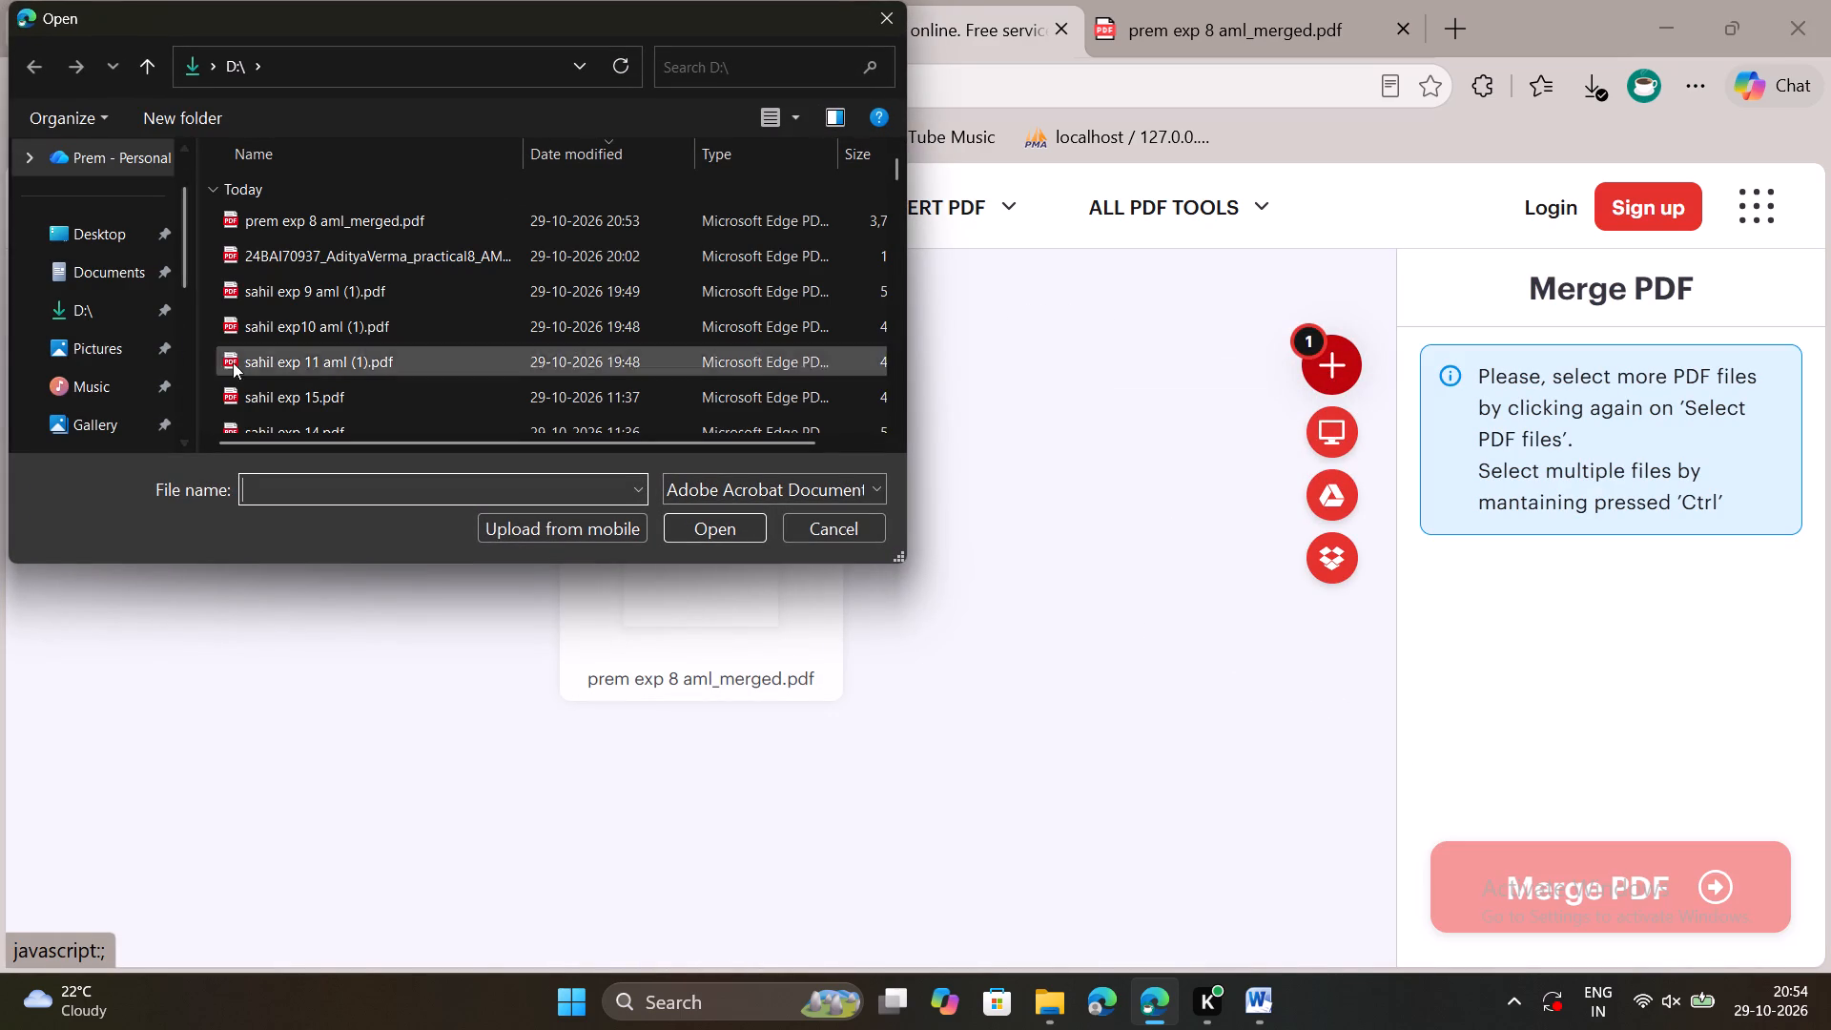
{"action": "scroll", "coordinate": [104, 371], "scroll_direction": "down", "scroll_amount": 2}
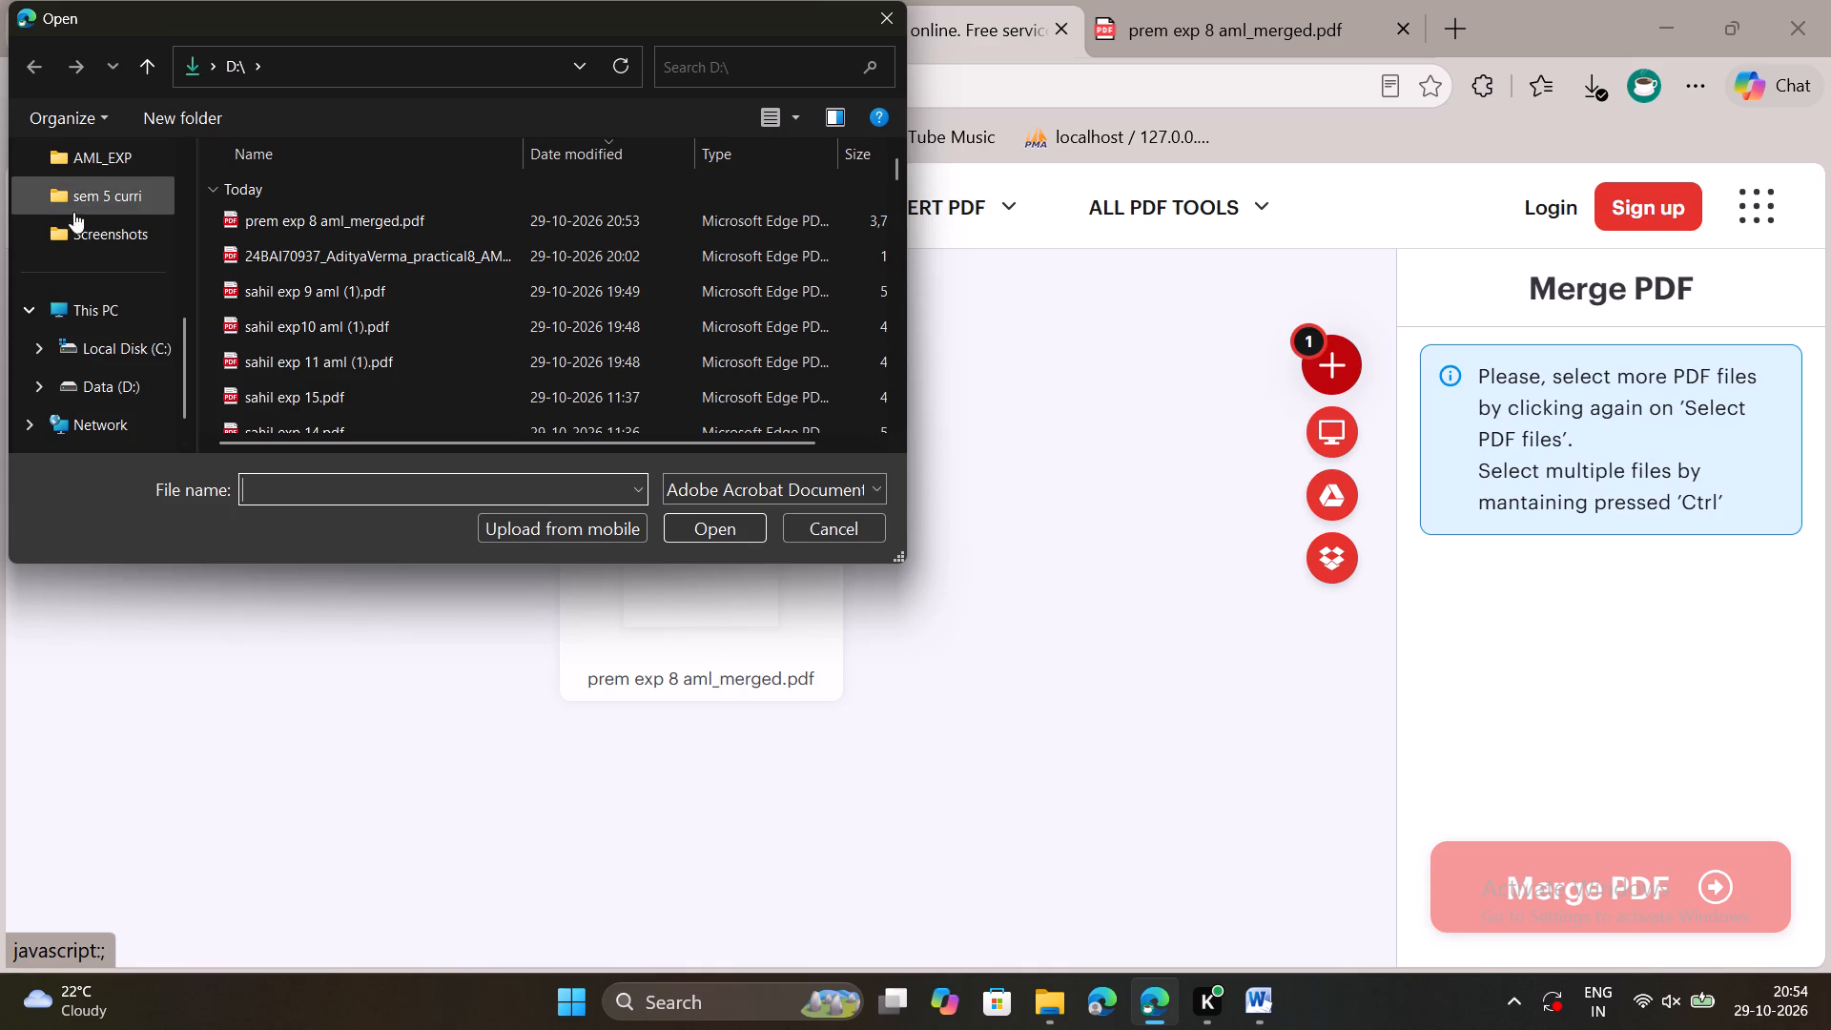
{"action": "left_click", "coordinate": [88, 167]}
{"action": "scroll", "coordinate": [414, 335], "scroll_direction": "down", "scroll_amount": 1}
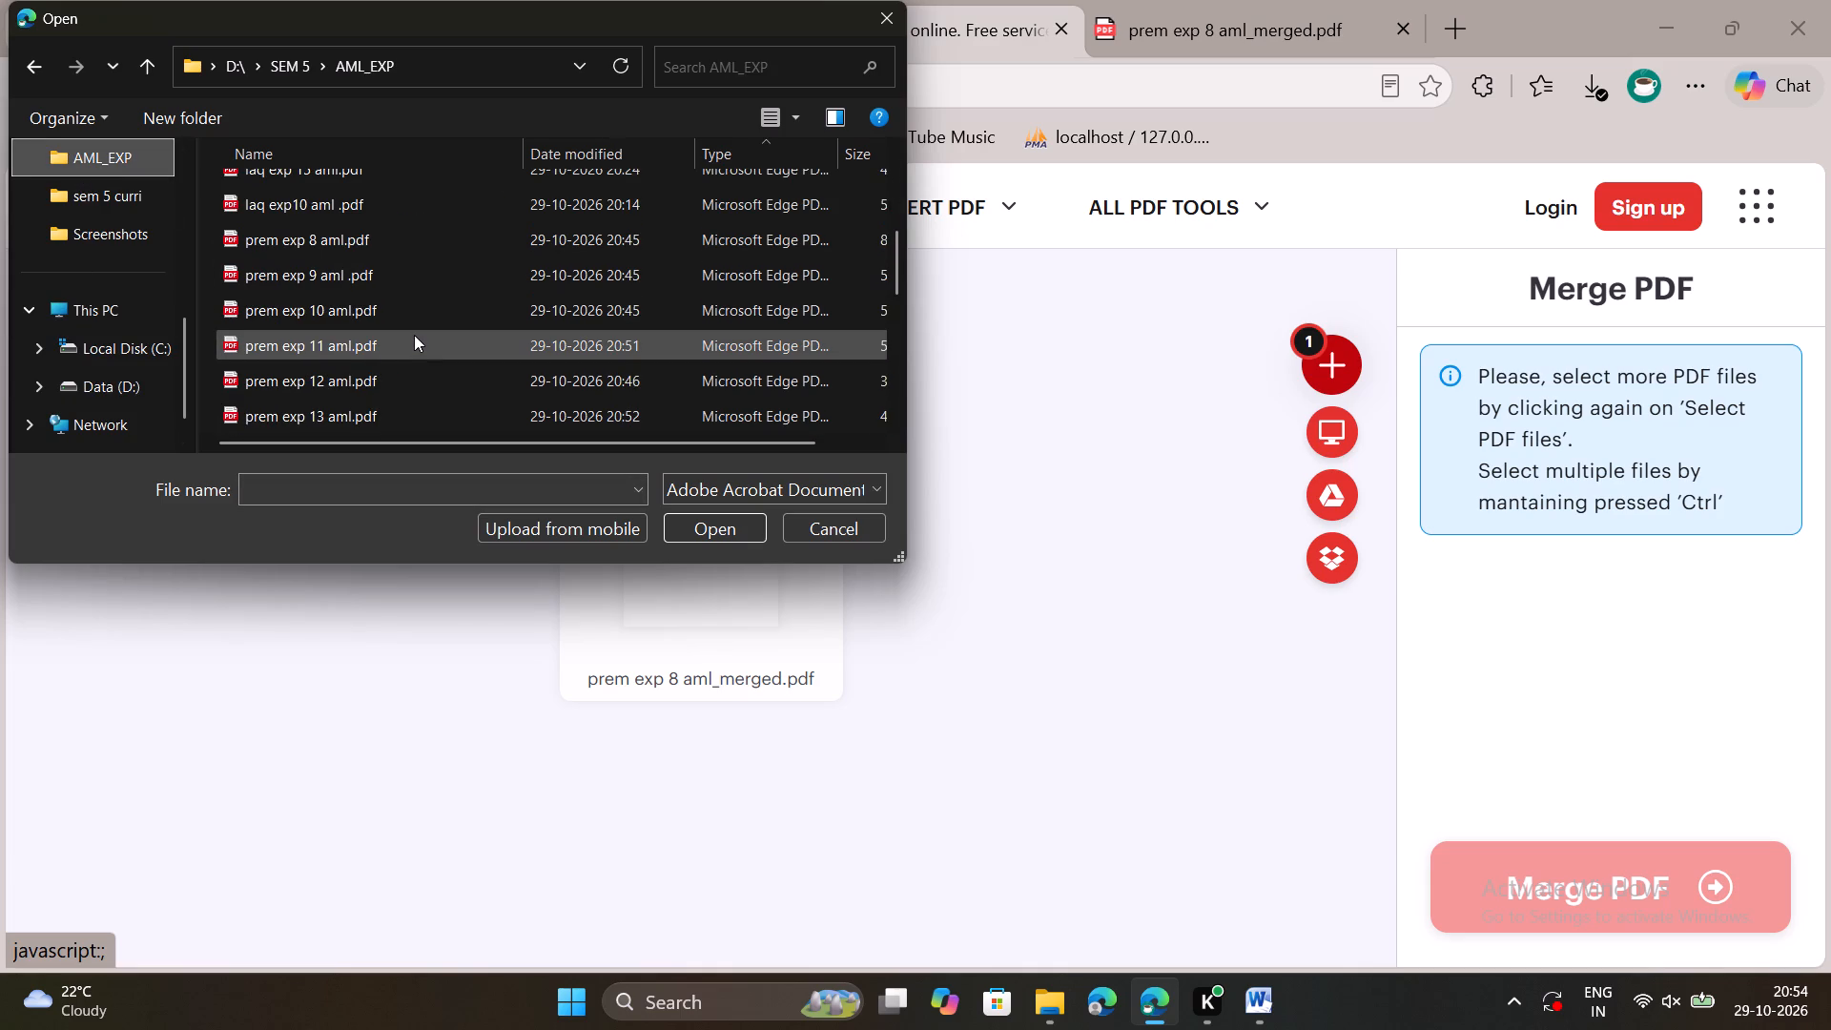
{"action": "scroll", "coordinate": [414, 335], "scroll_direction": "down", "scroll_amount": 2}
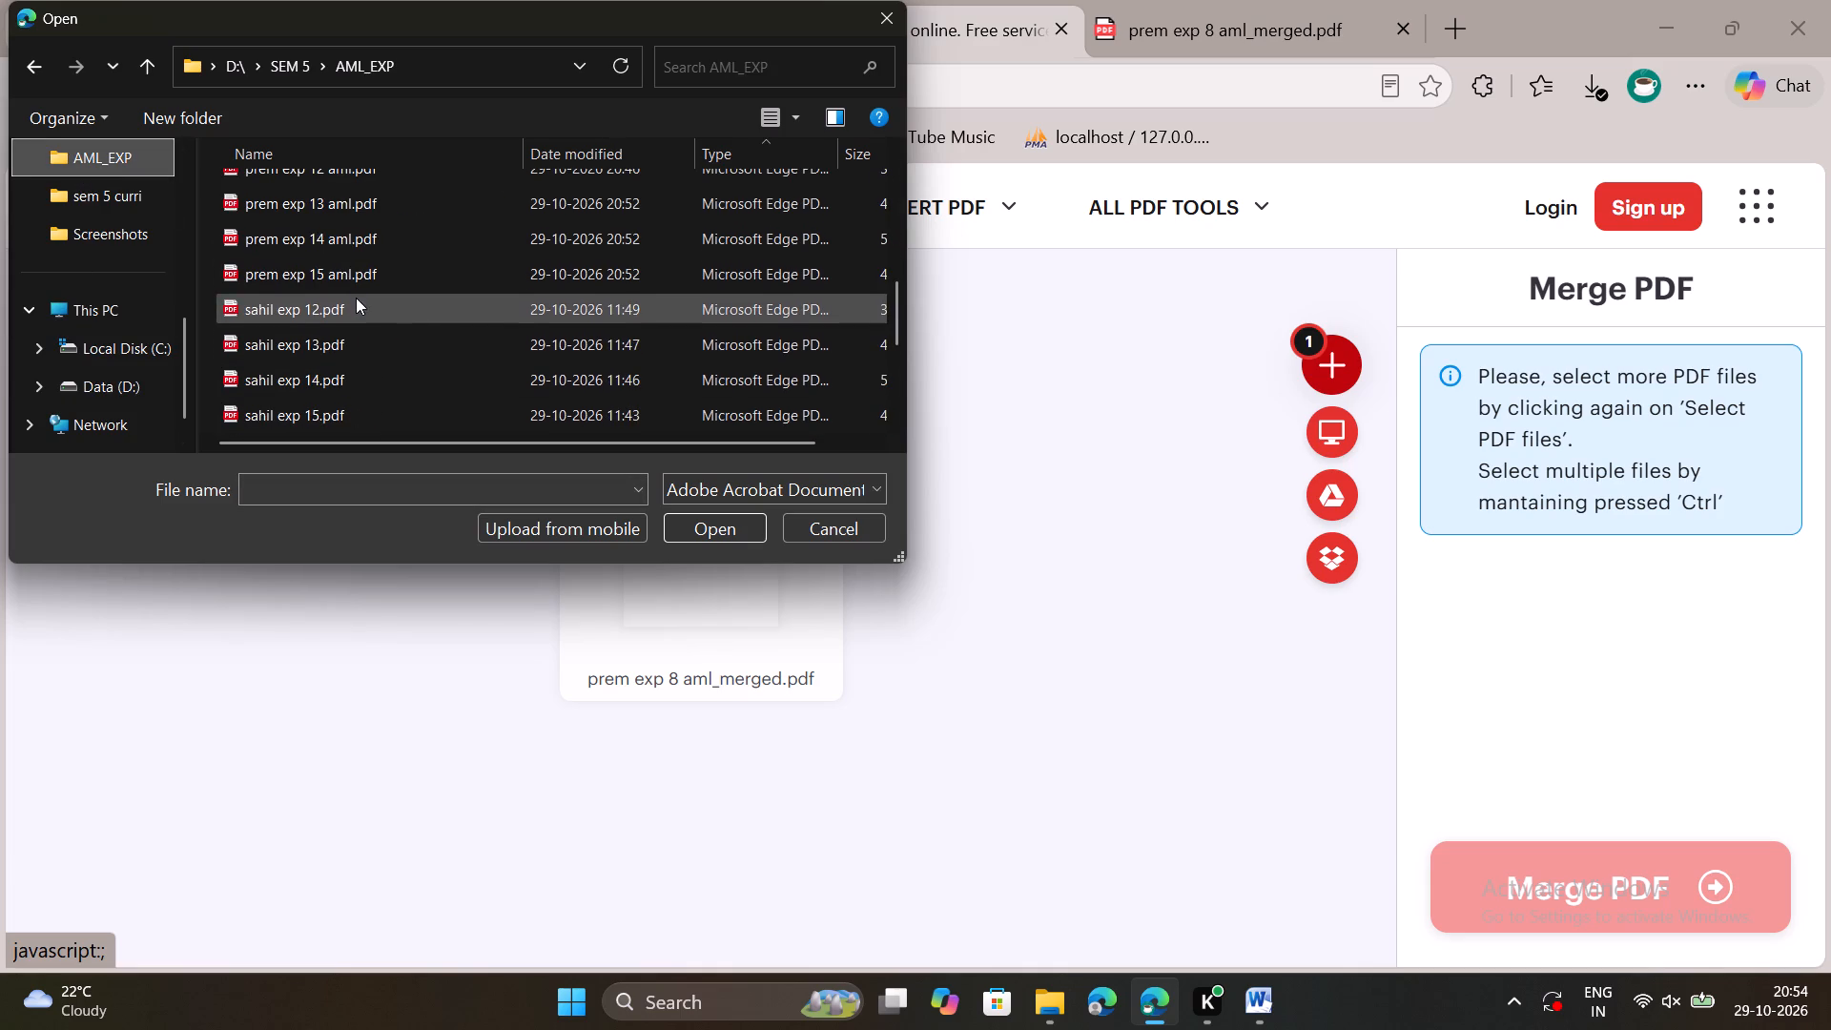
{"action": "left_click", "coordinate": [349, 278]}
{"action": "left_click", "coordinate": [717, 519]}
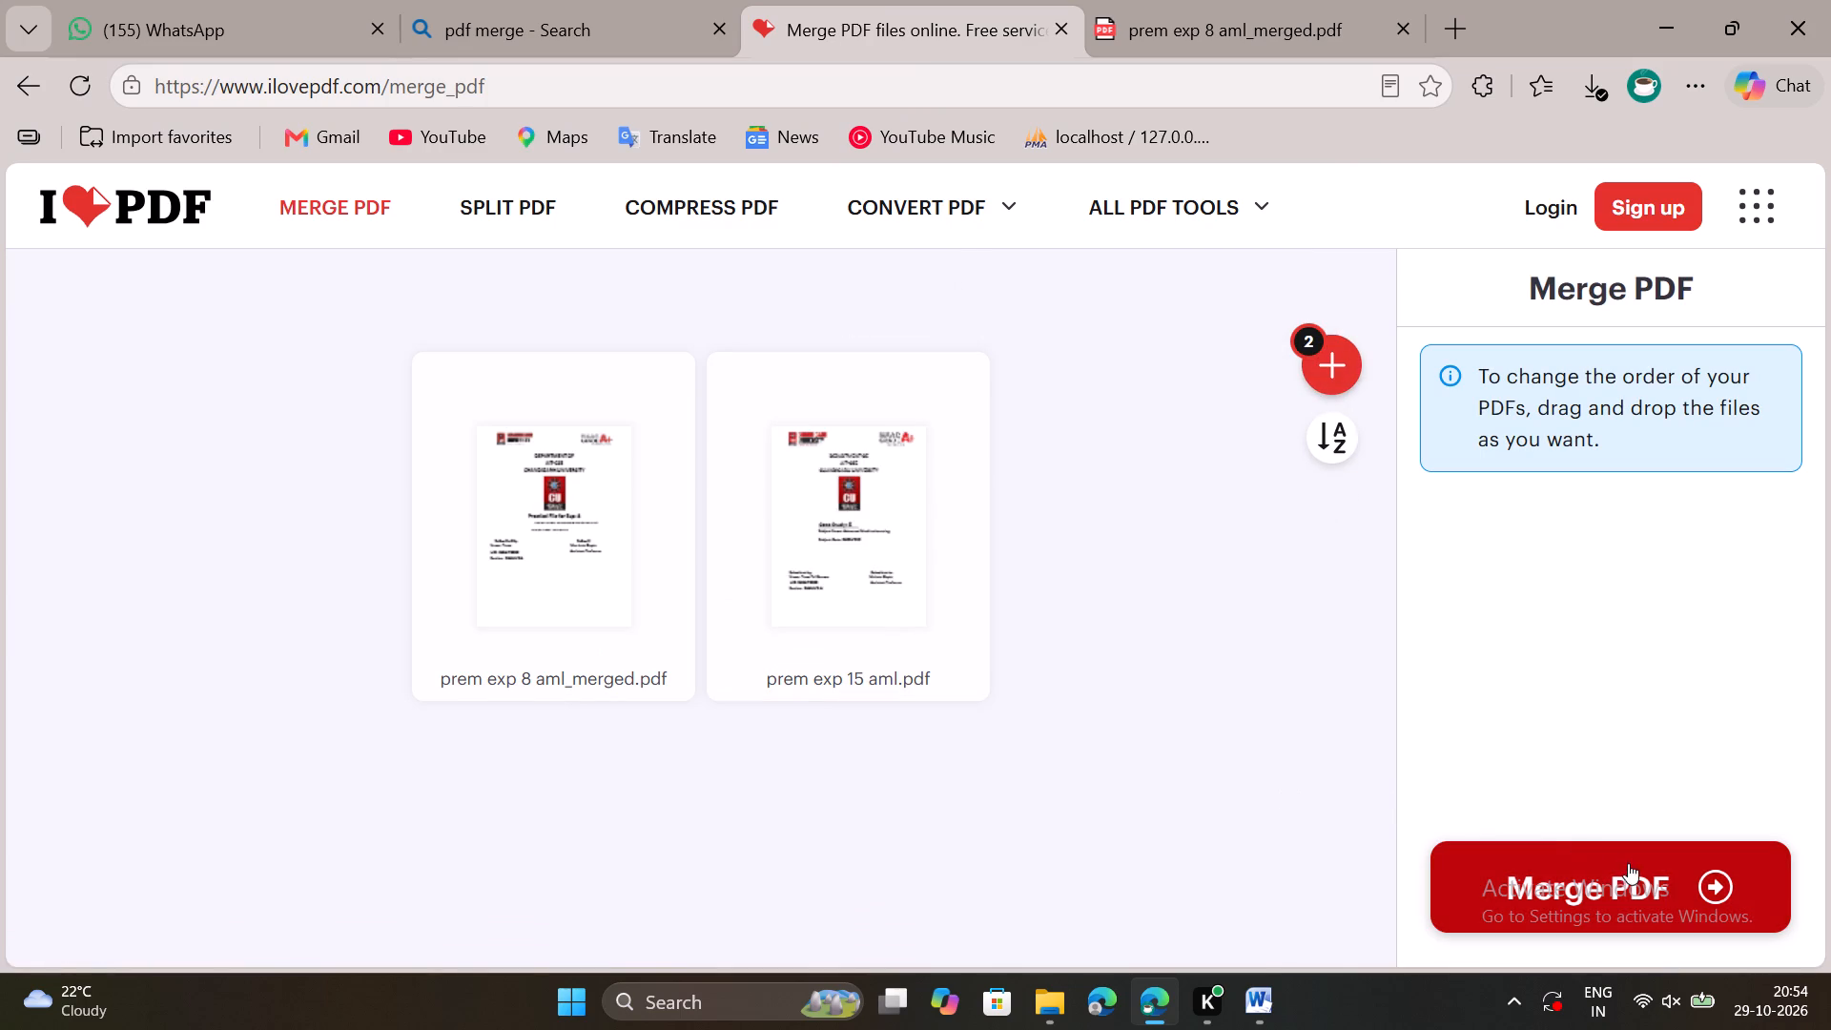
Merge the two loaded PDFs into one file and download the result.
{"action": "left_click", "coordinate": [1628, 863]}
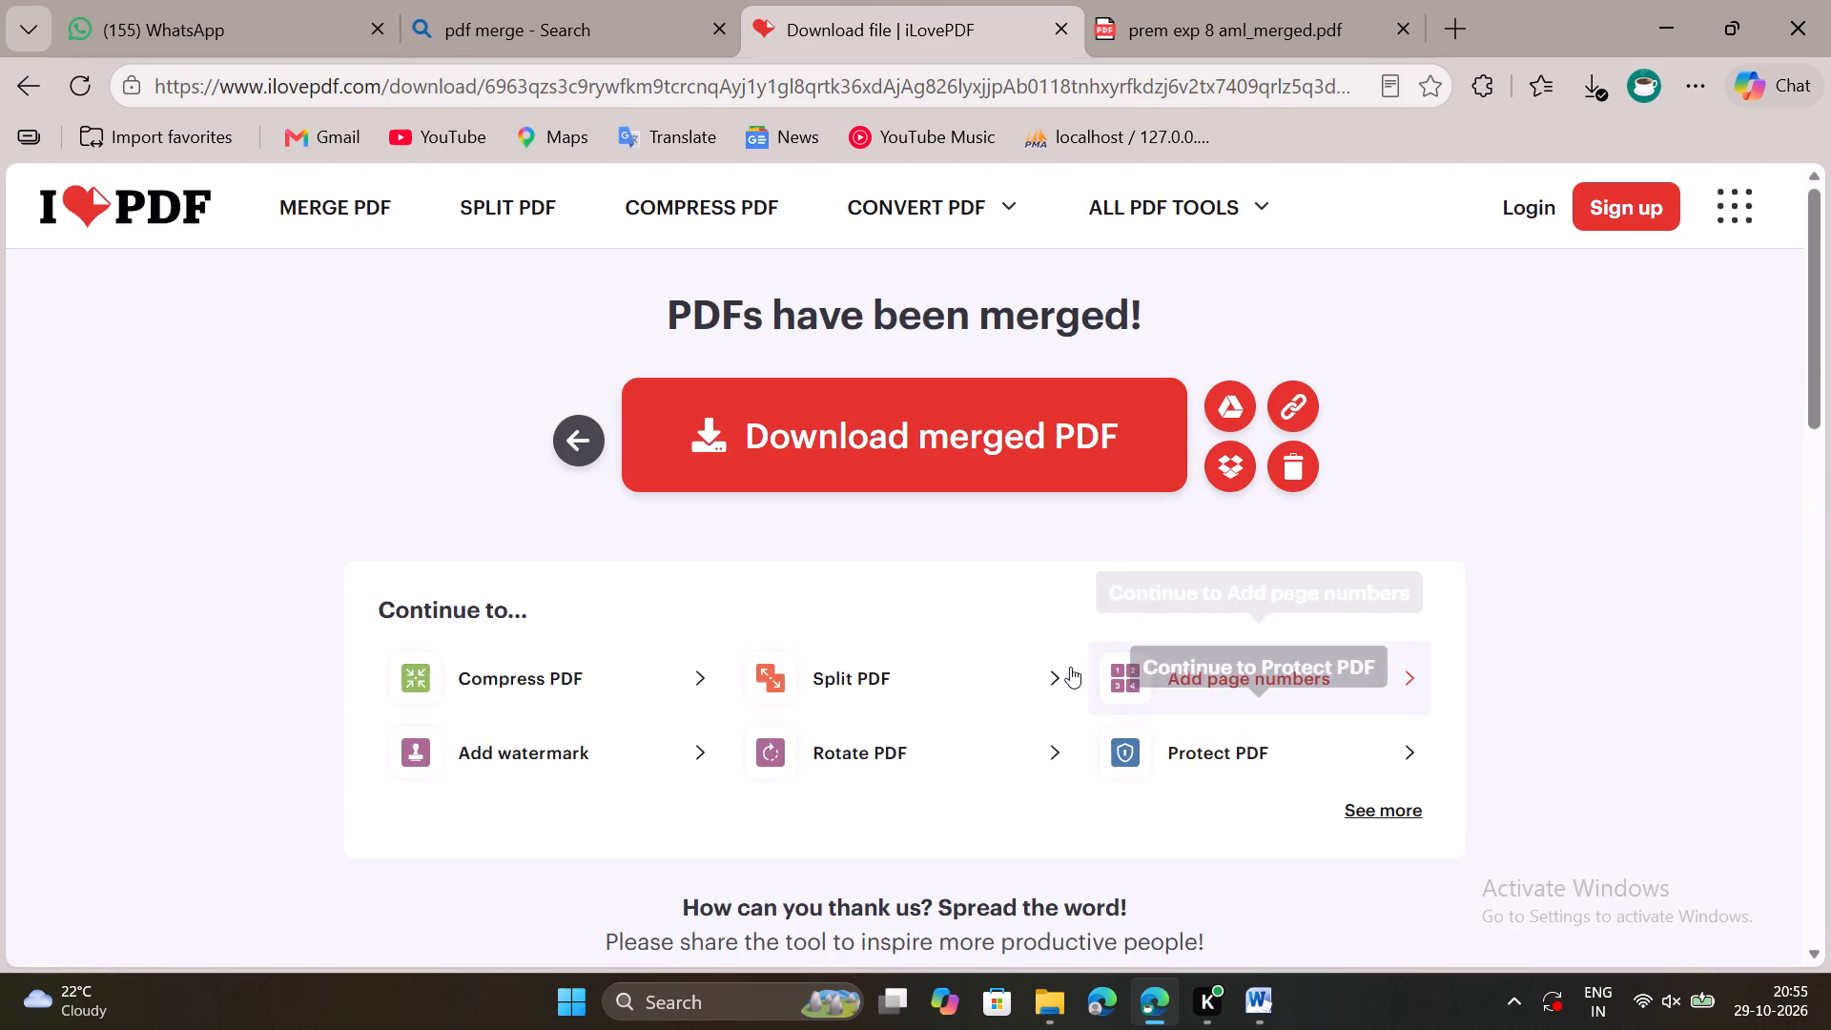
{"action": "left_click", "coordinate": [982, 478]}
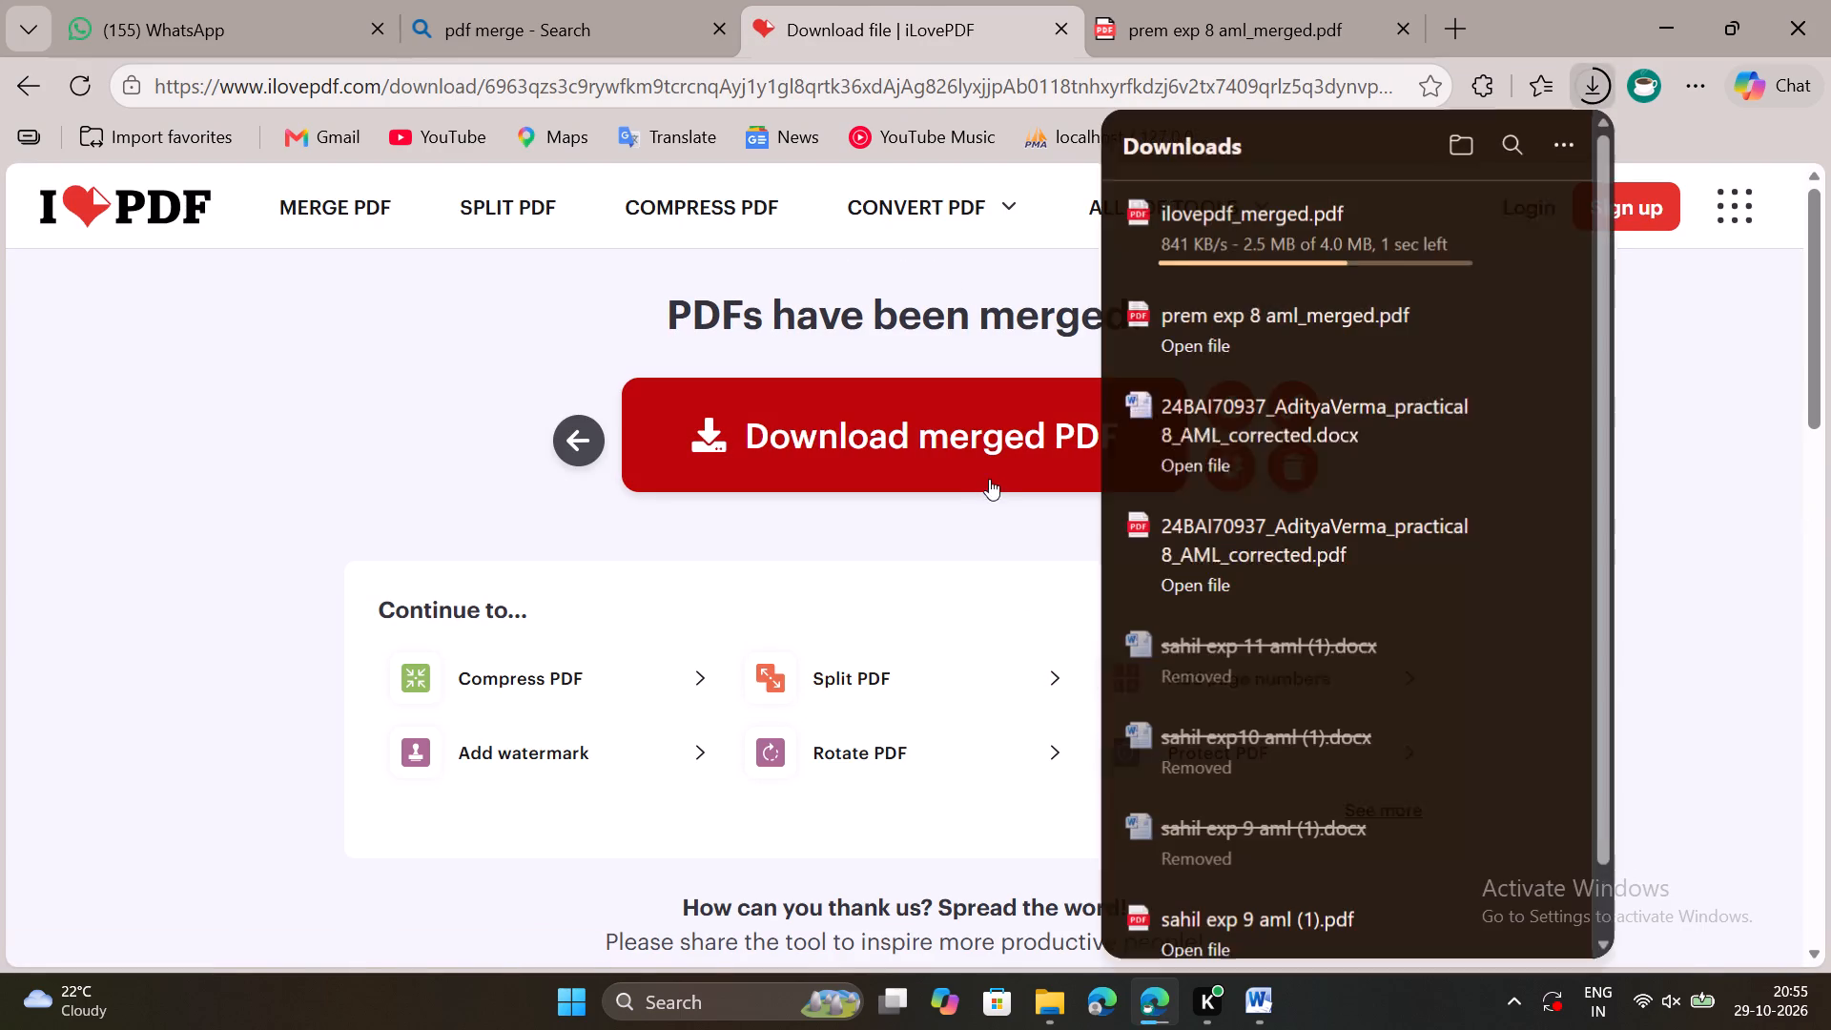
Open the newly downloaded merged PDF and look through its pages.
{"action": "left_click", "coordinate": [1197, 249]}
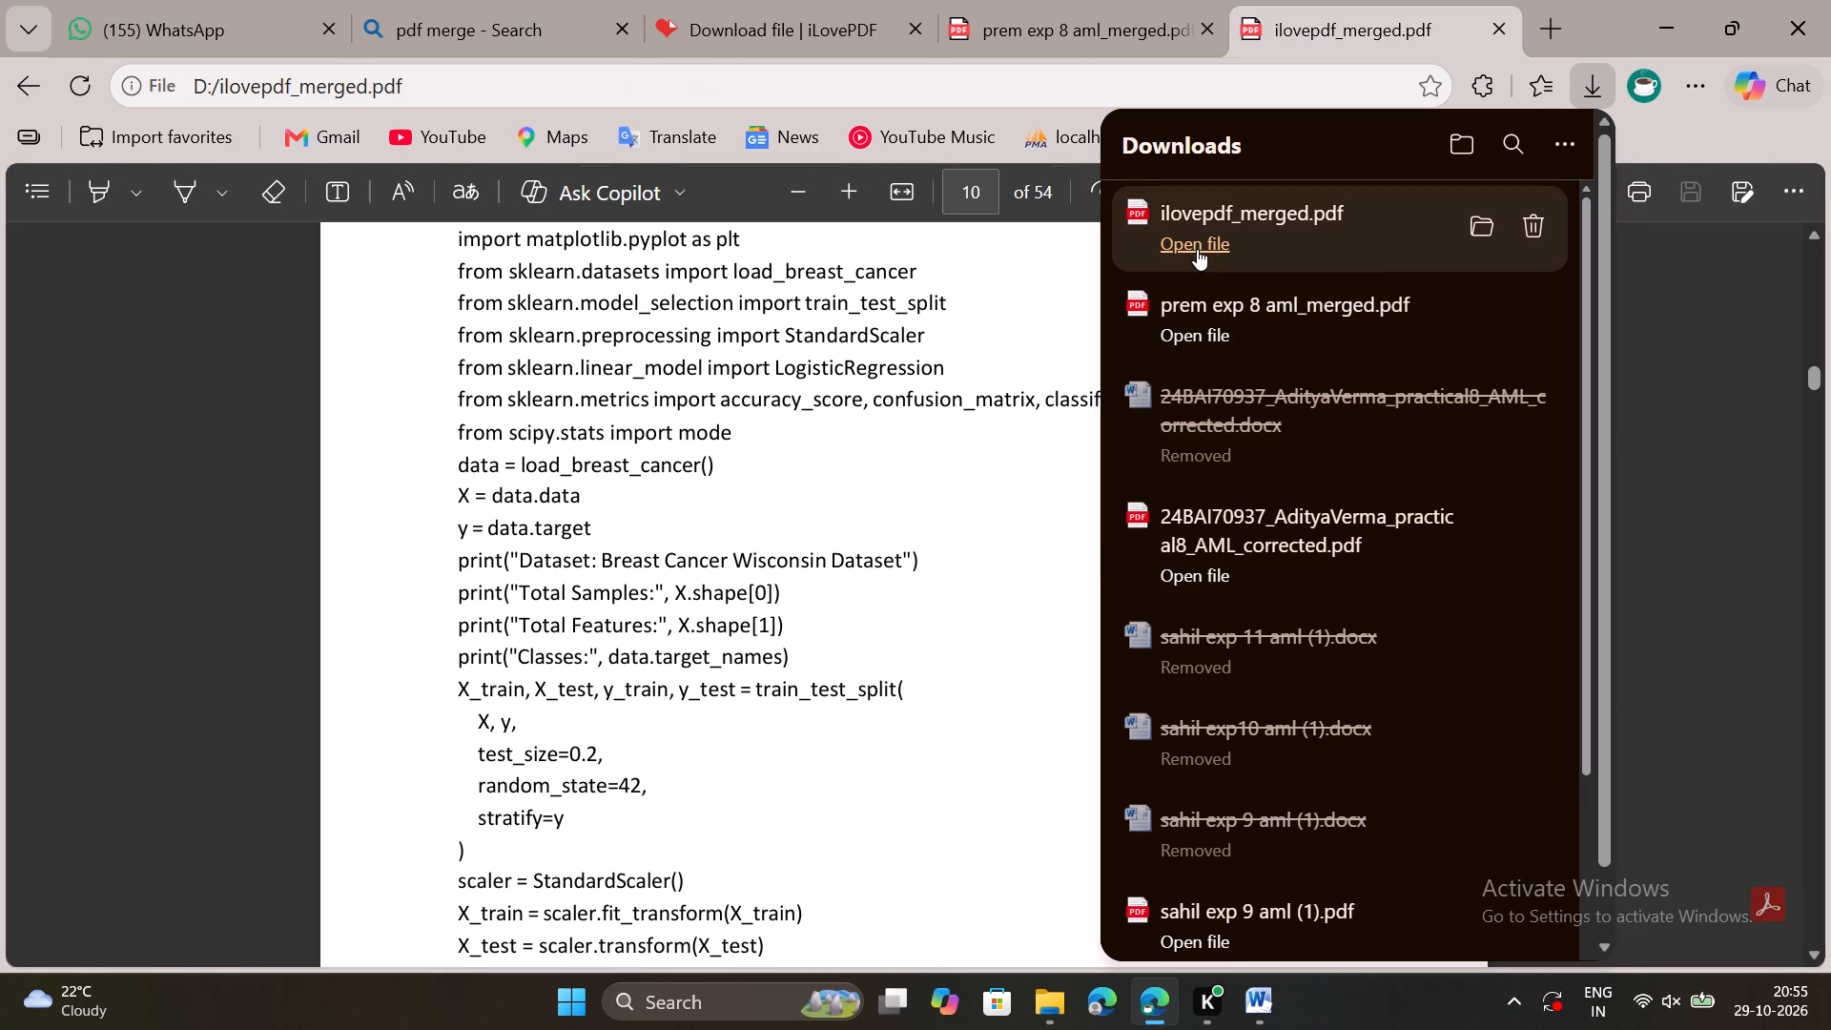
{"action": "scroll", "coordinate": [978, 510], "scroll_direction": "down", "scroll_amount": 8}
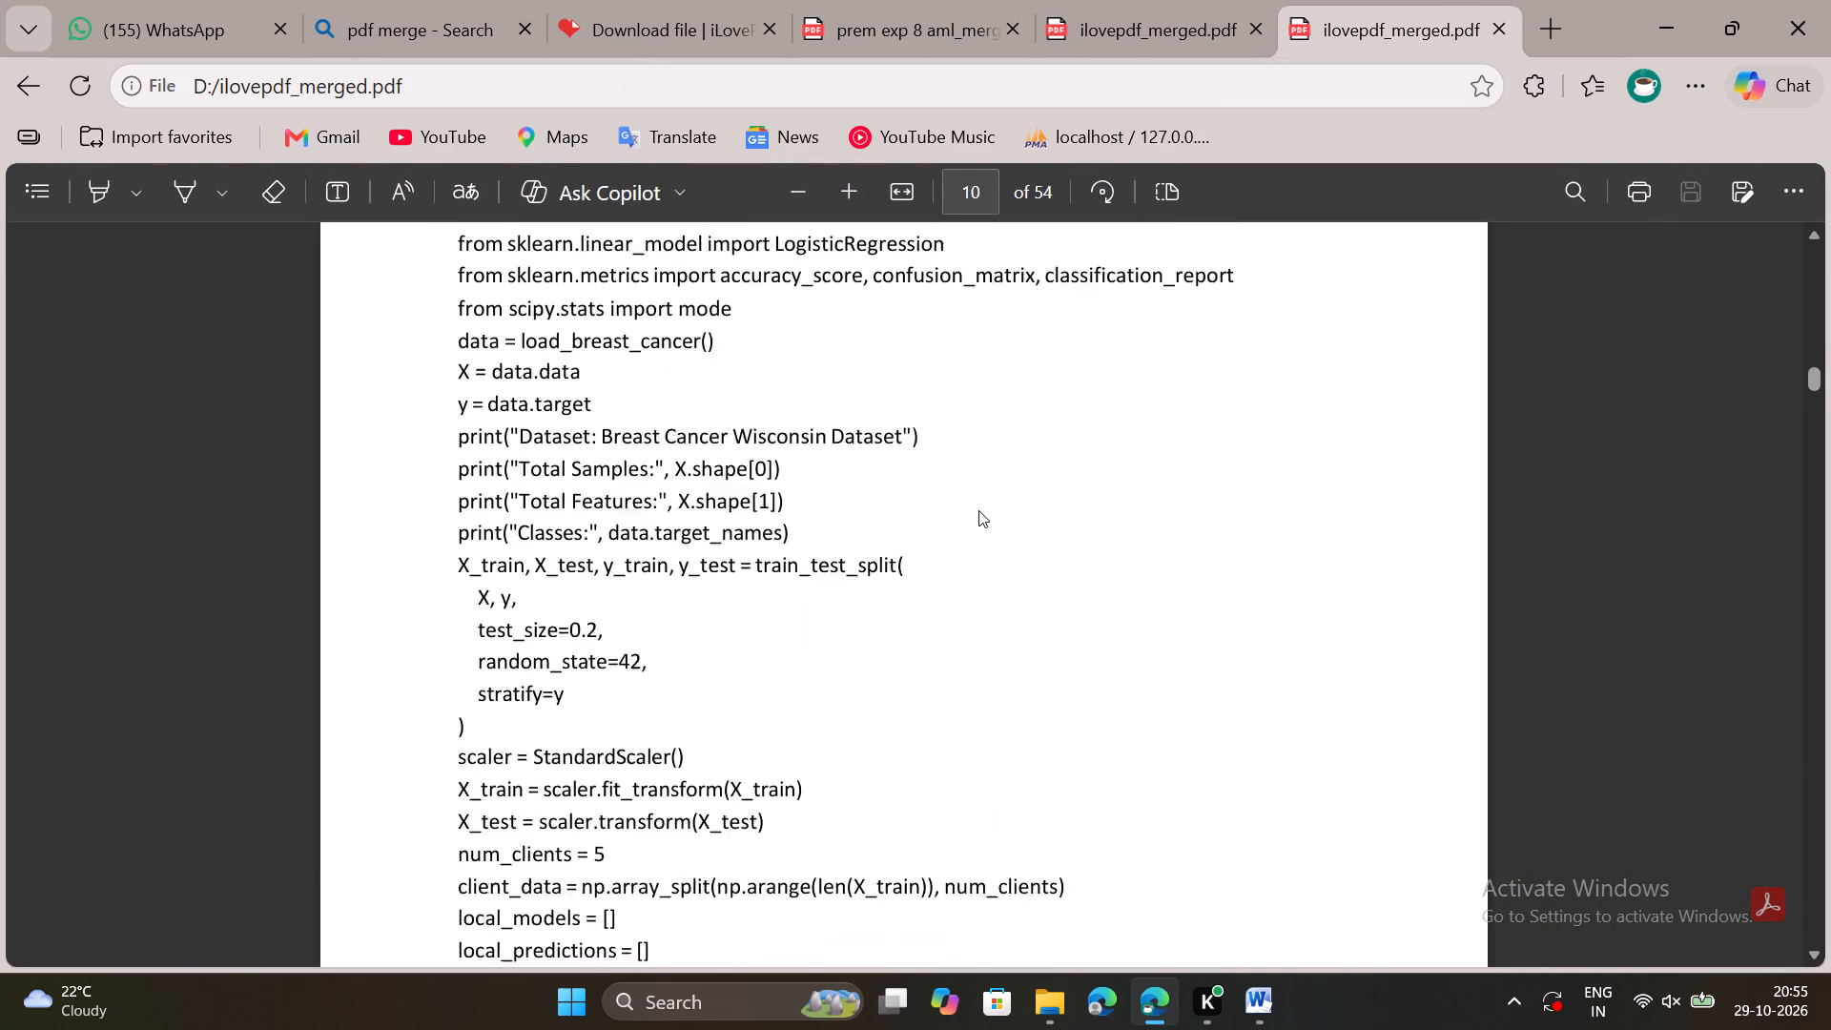
{"action": "scroll", "coordinate": [978, 510], "scroll_direction": "down", "scroll_amount": 20}
{"action": "scroll", "coordinate": [978, 510], "scroll_direction": "down", "scroll_amount": 2}
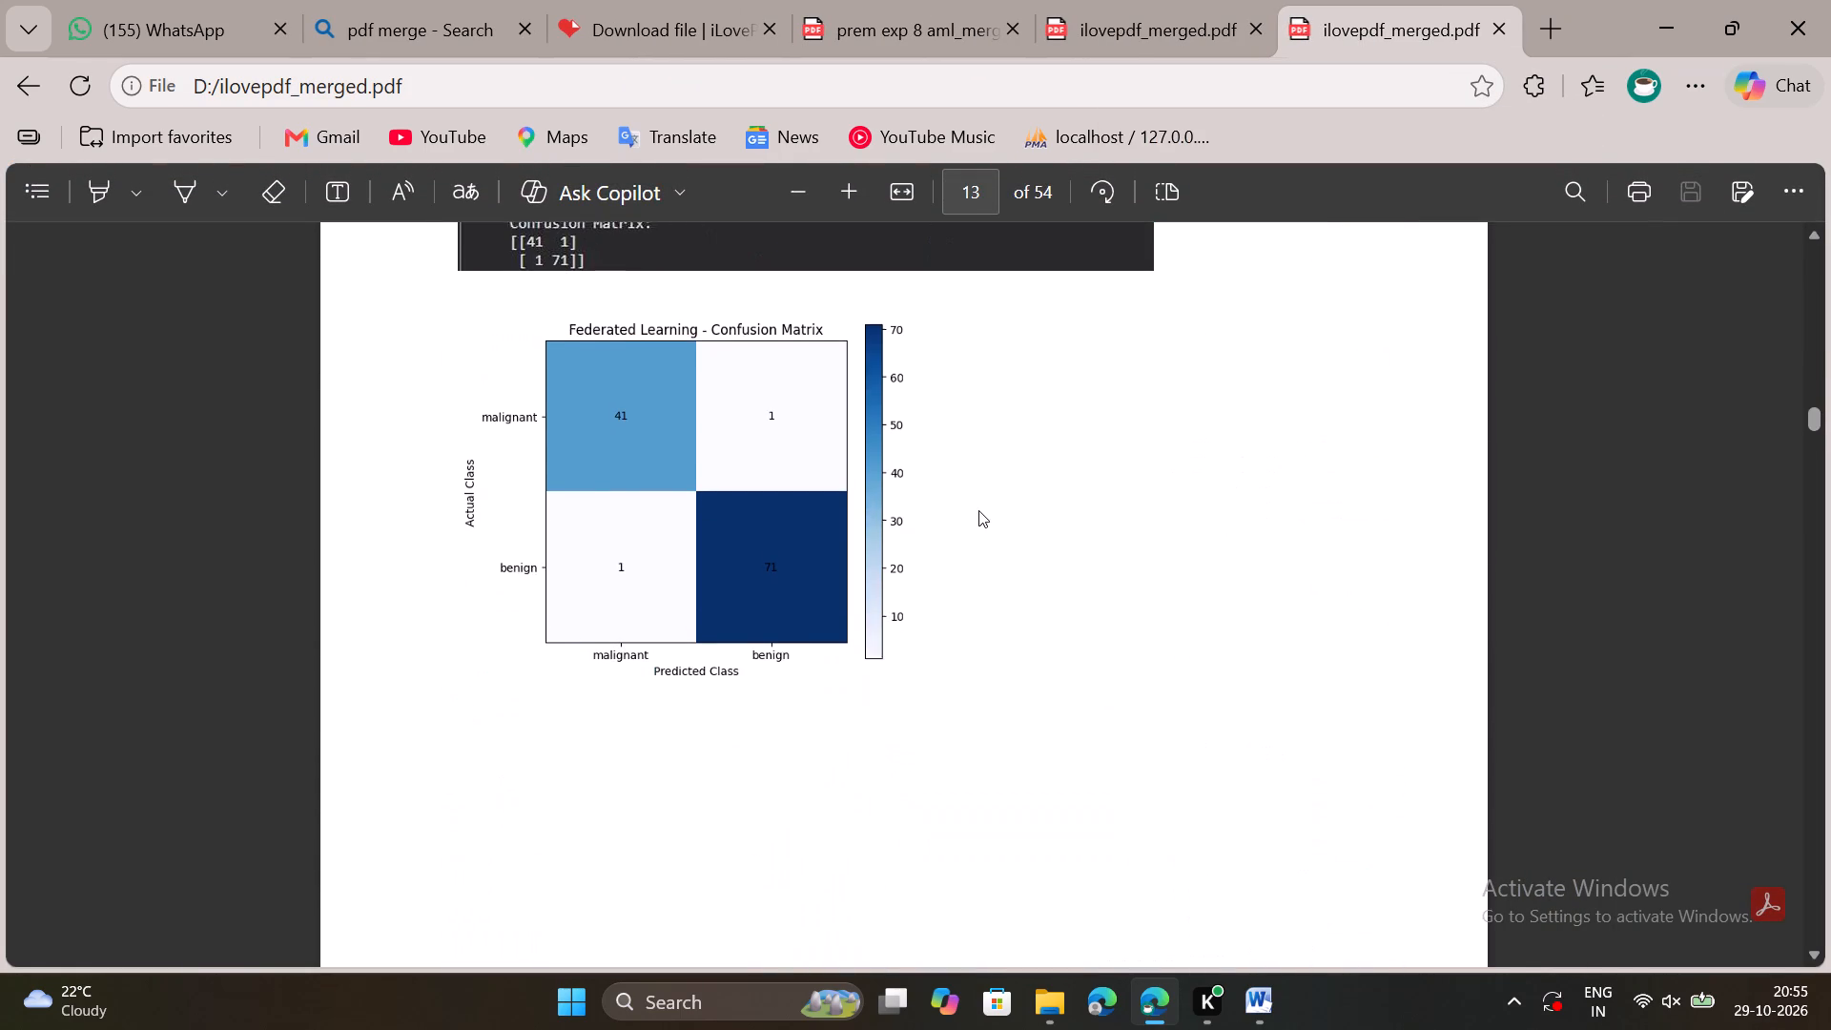
Open the print settings for the merged PDF and view the pages-per-sheet options.
{"action": "left_click", "coordinate": [1647, 200]}
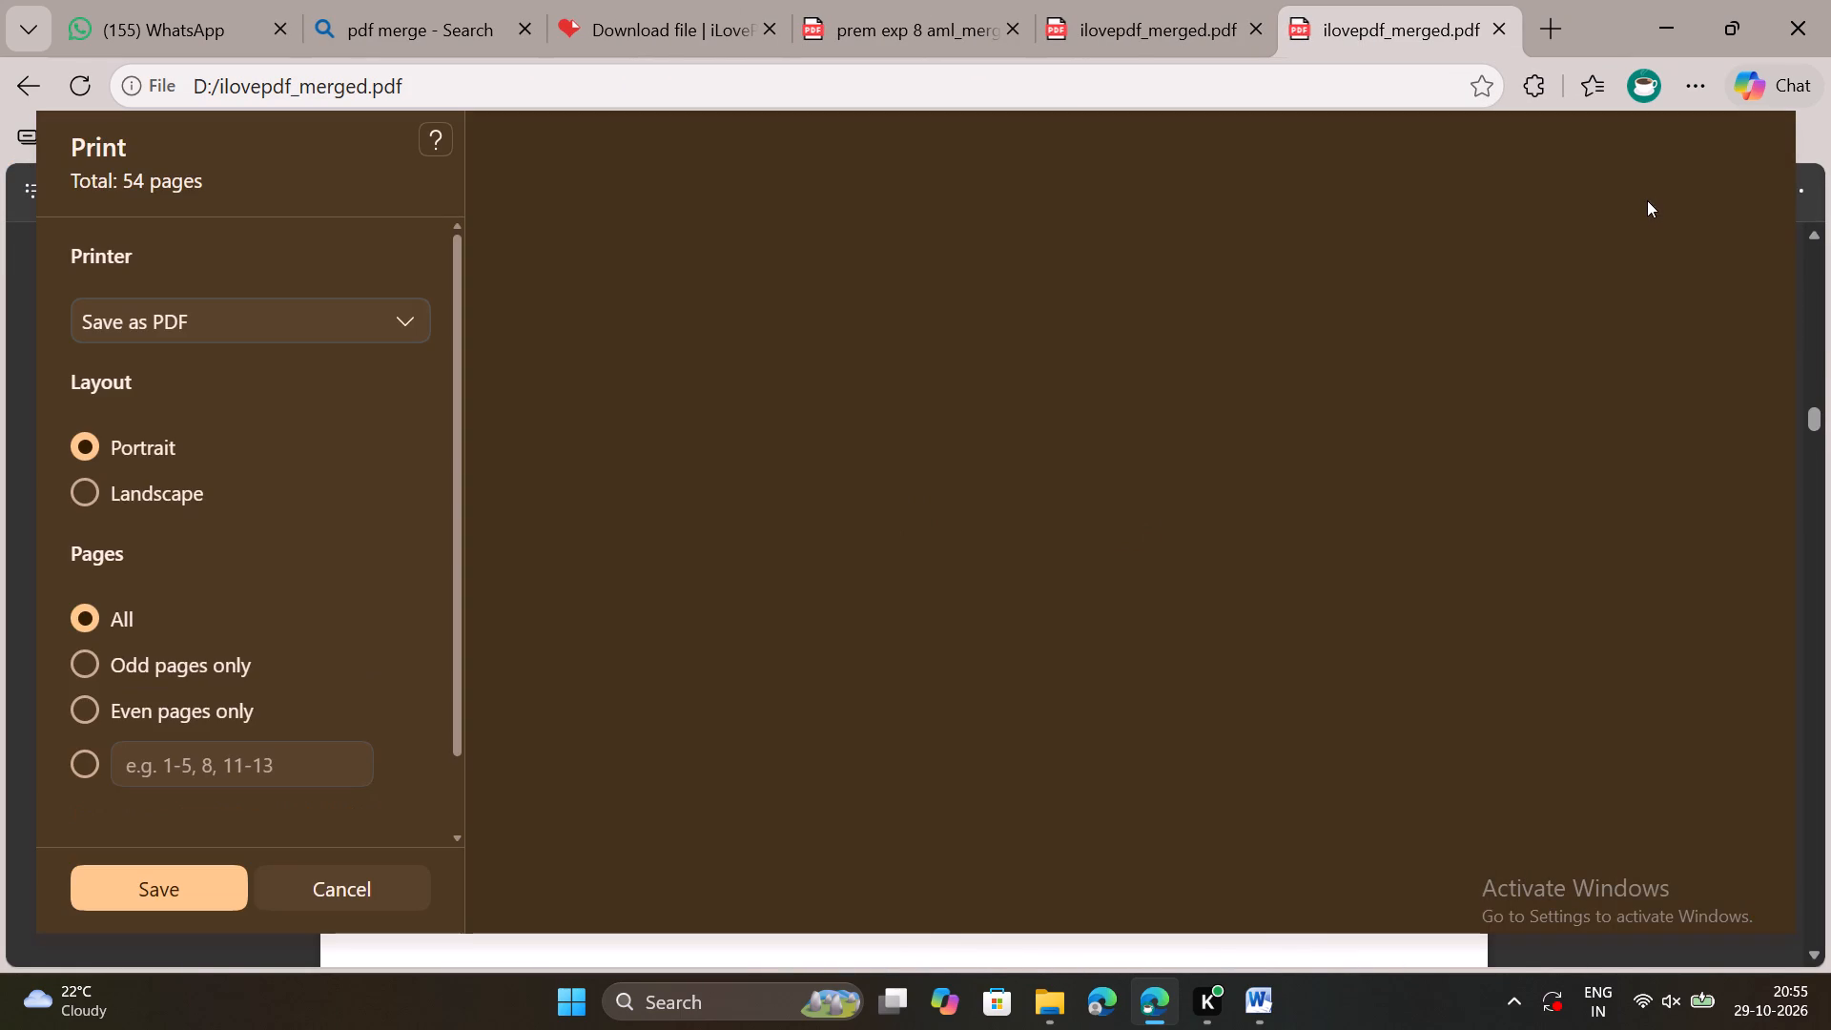
{"action": "scroll", "coordinate": [306, 749], "scroll_direction": "down", "scroll_amount": 1}
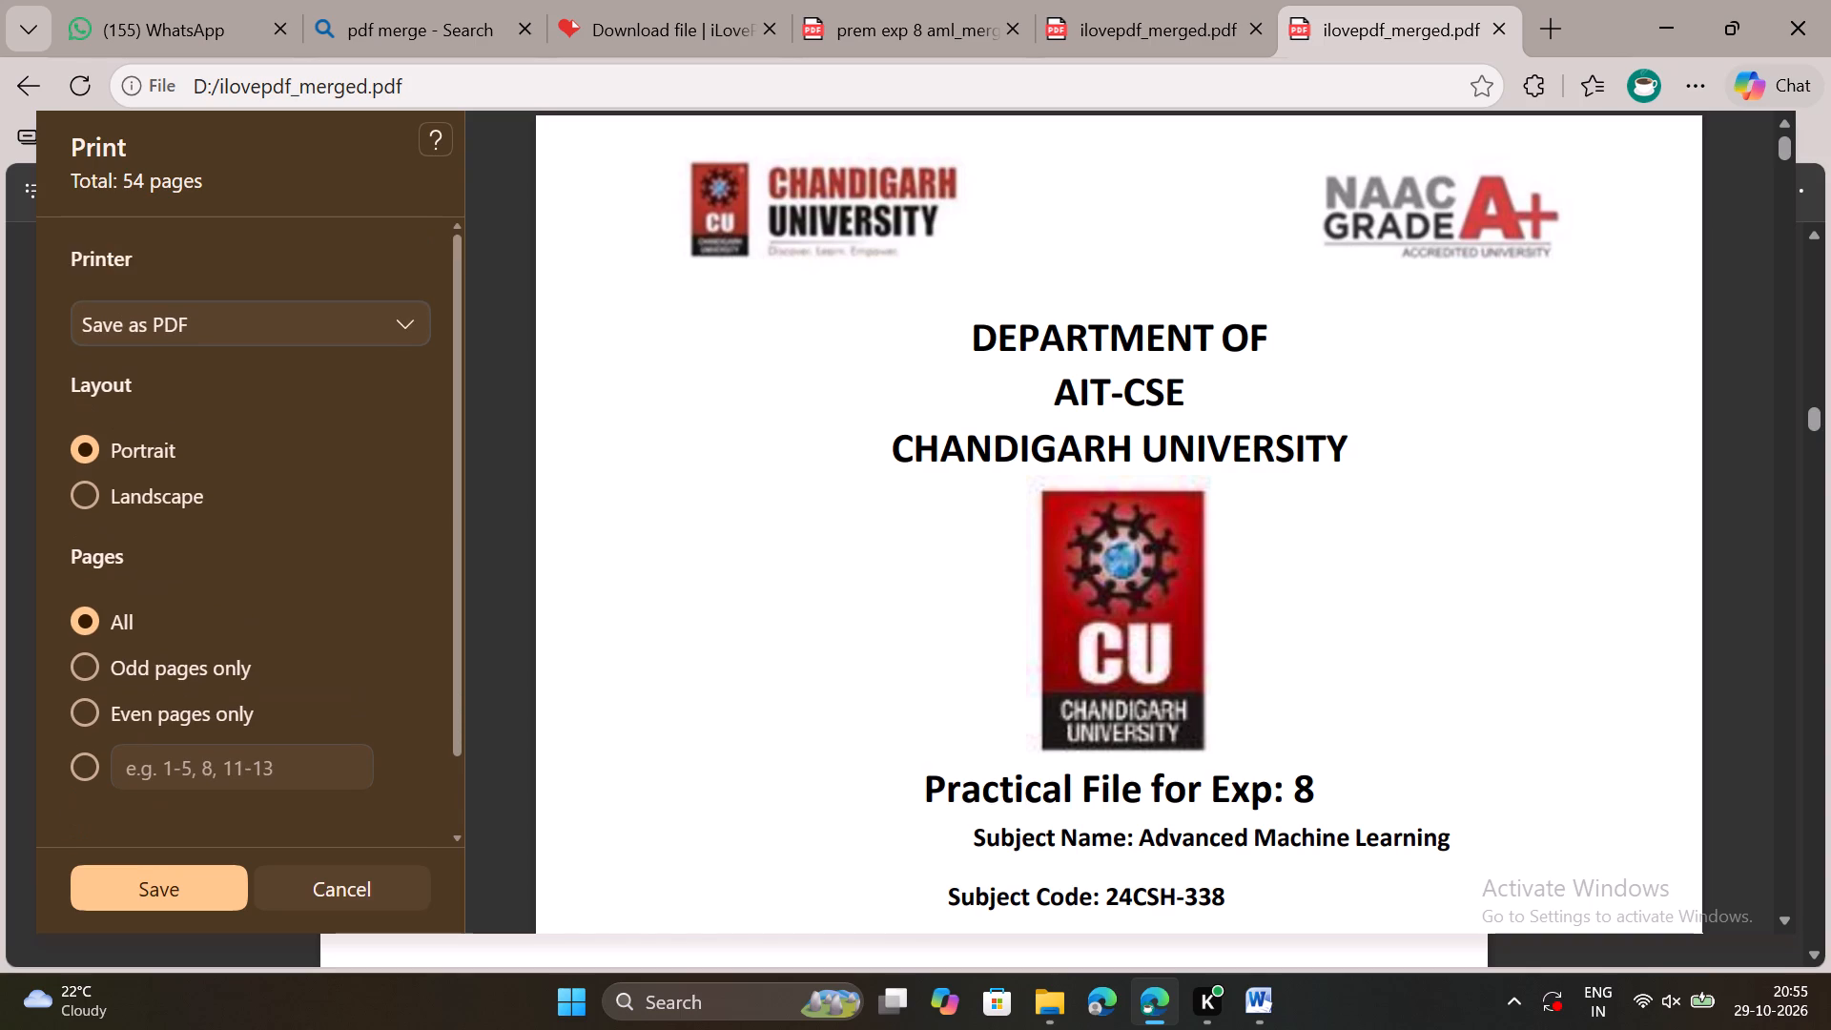
{"action": "scroll", "coordinate": [306, 749], "scroll_direction": "down", "scroll_amount": 2}
{"action": "left_click", "coordinate": [171, 766]}
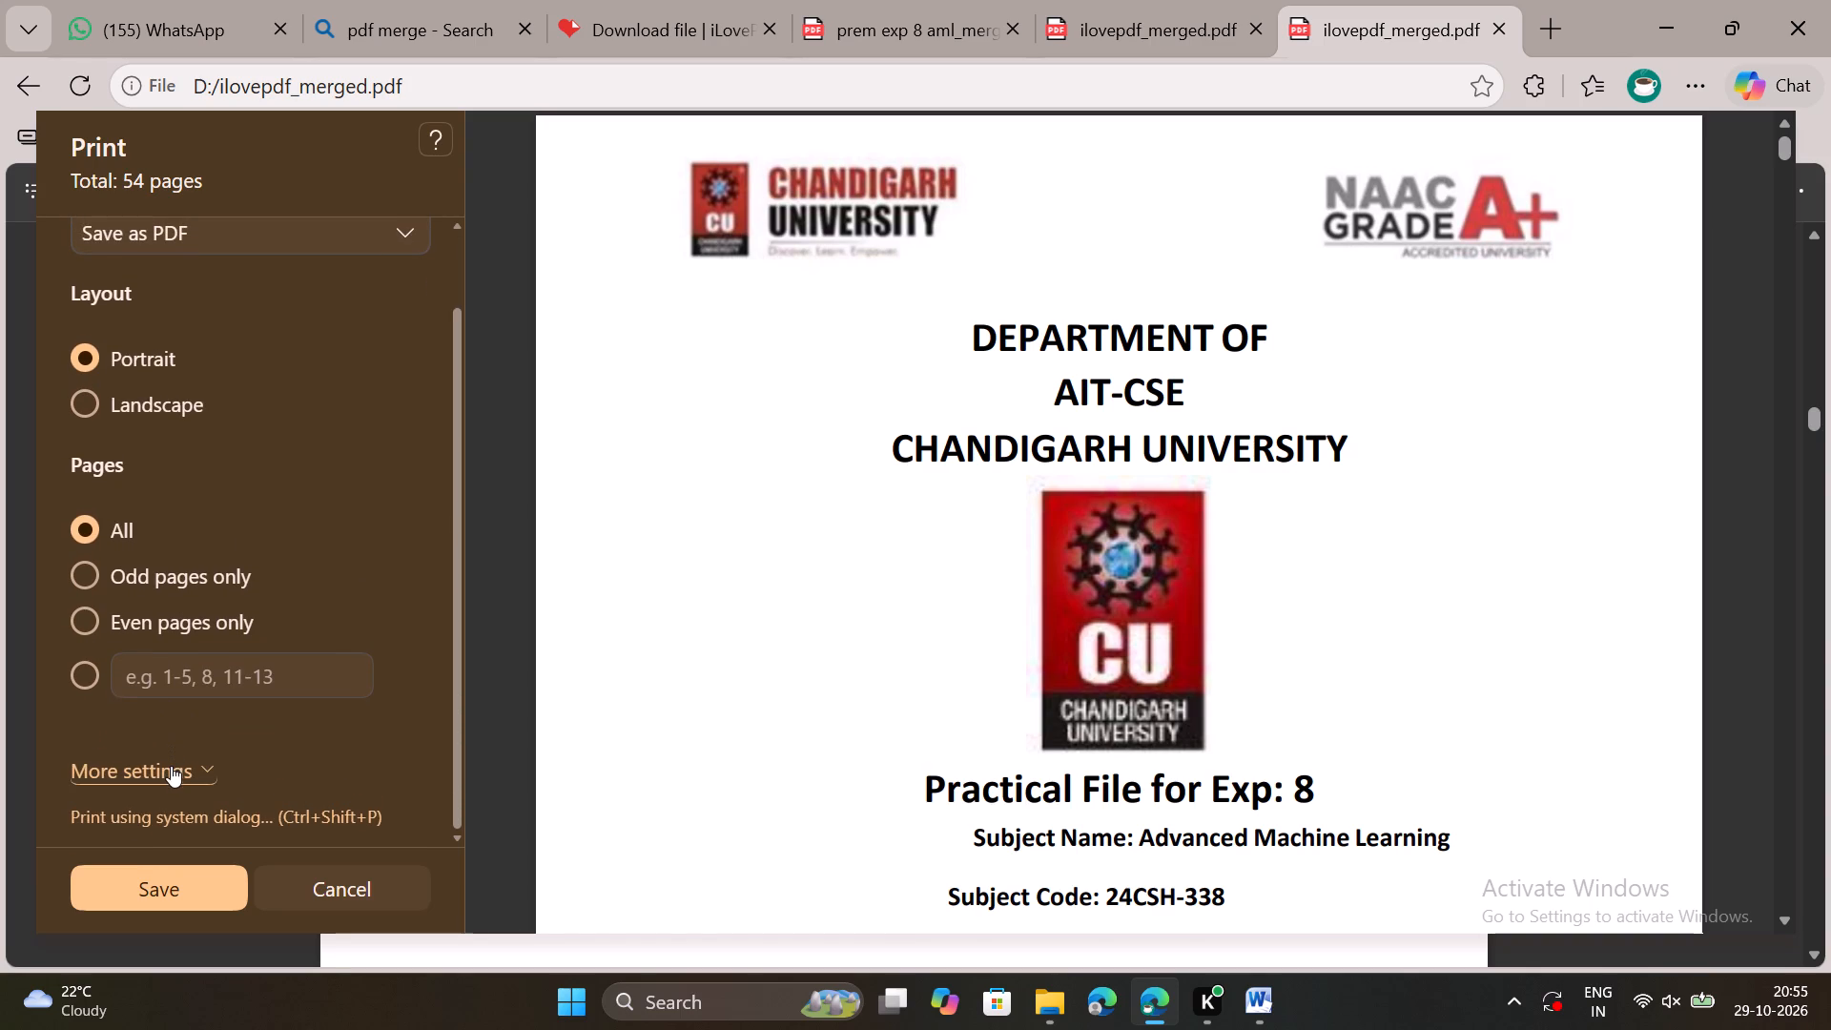
{"action": "scroll", "coordinate": [289, 652], "scroll_direction": "down", "scroll_amount": 2}
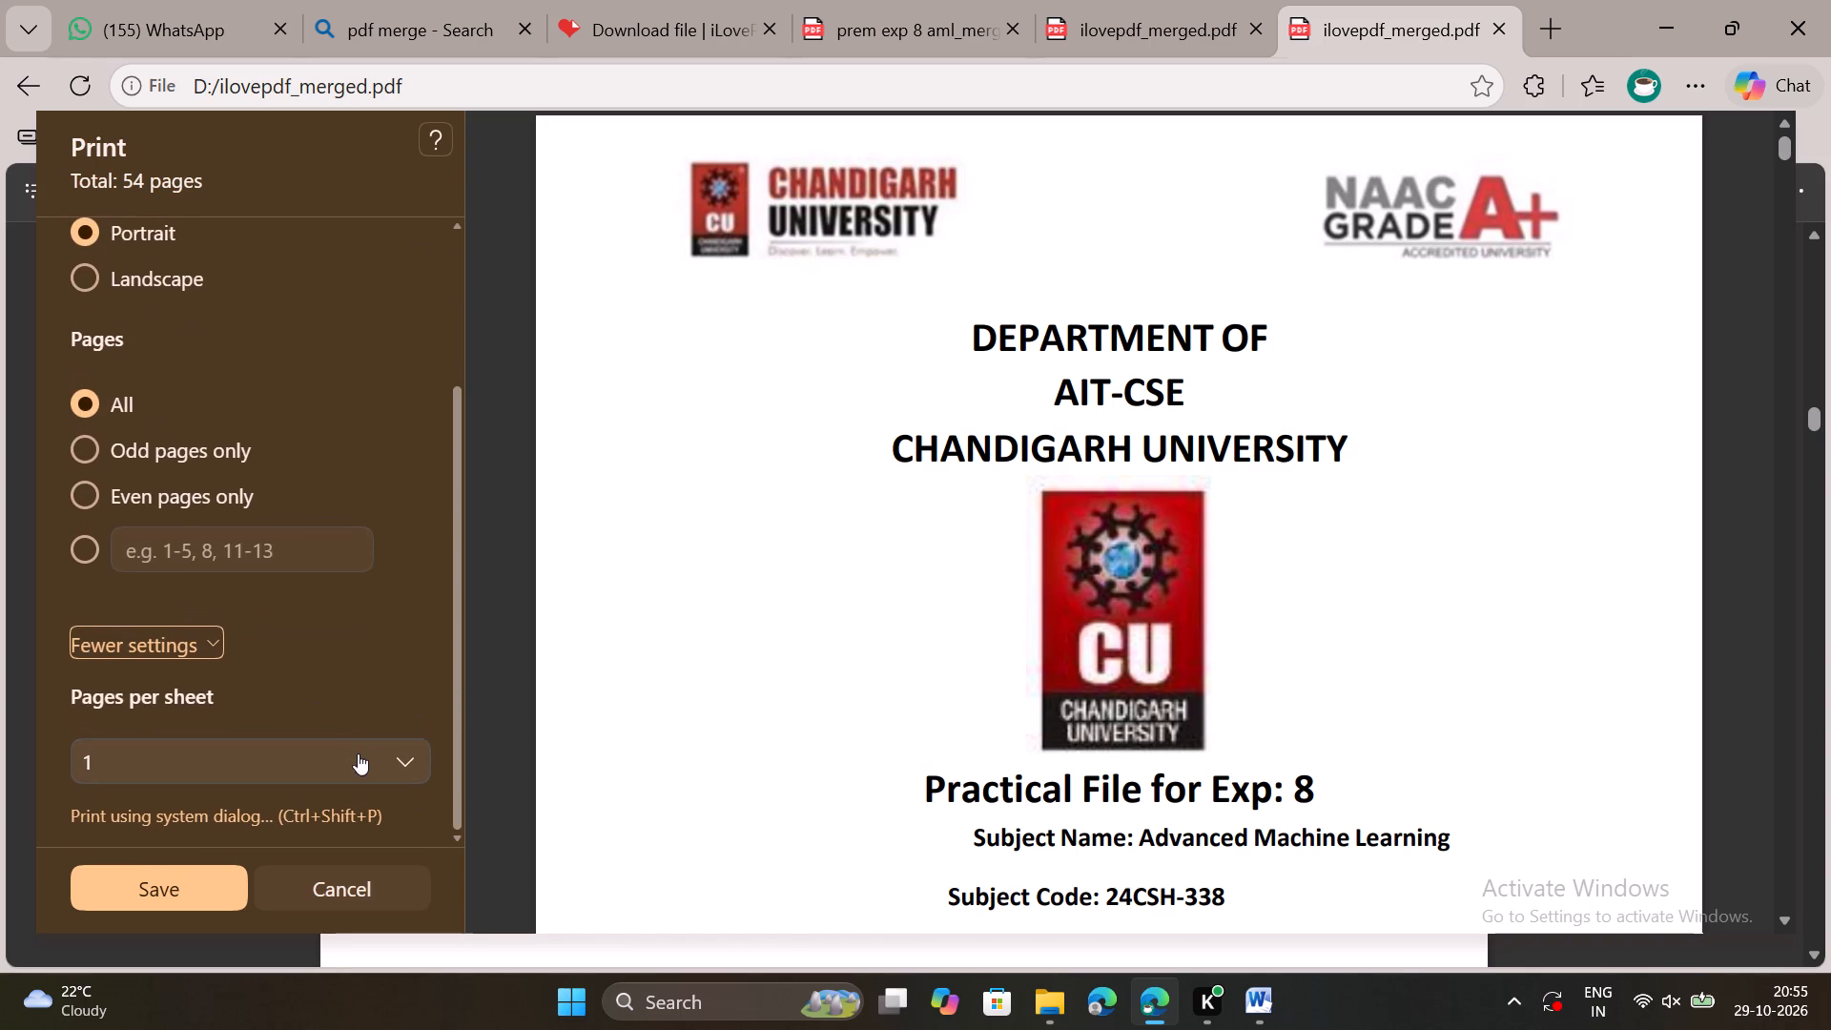
{"action": "left_click", "coordinate": [359, 754]}
{"action": "left_click", "coordinate": [359, 754]}
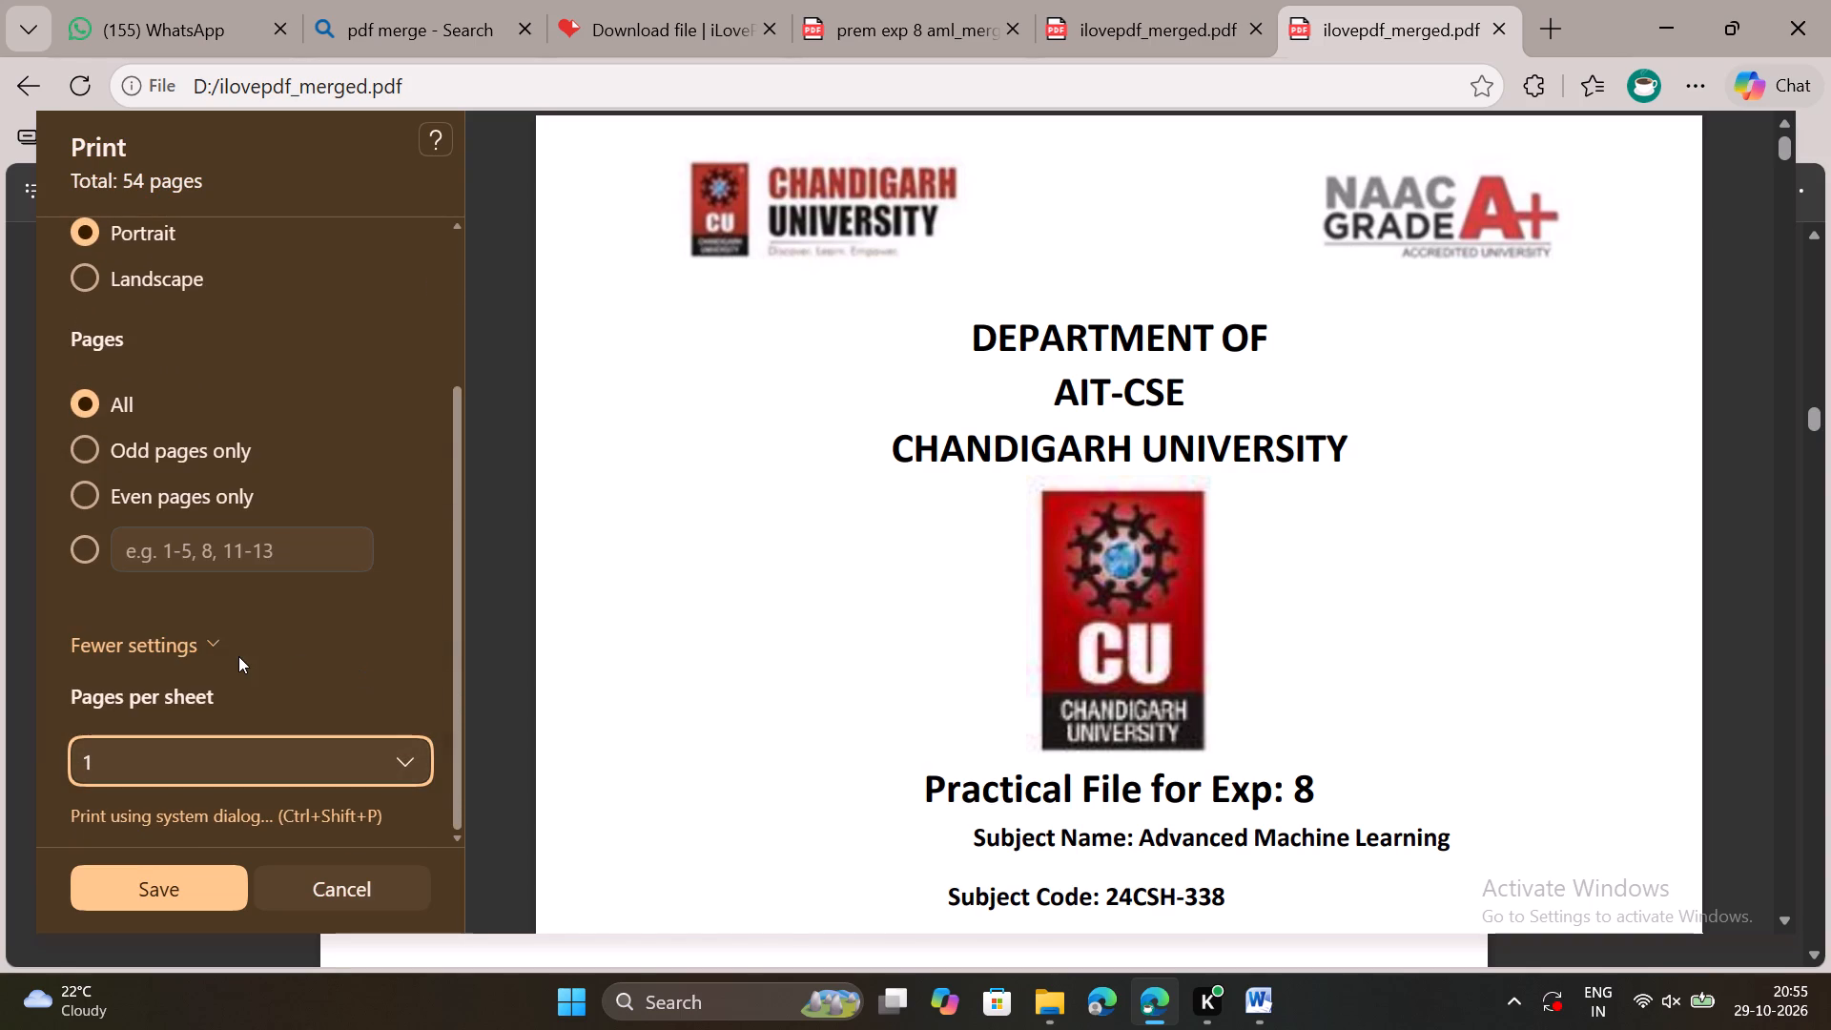
Set the print page range to 1-50 and check the last pages of that range in the preview.
{"action": "scroll", "coordinate": [238, 656], "scroll_direction": "down", "scroll_amount": 3}
{"action": "left_click", "coordinate": [78, 554]}
{"action": "left_click", "coordinate": [190, 554]}
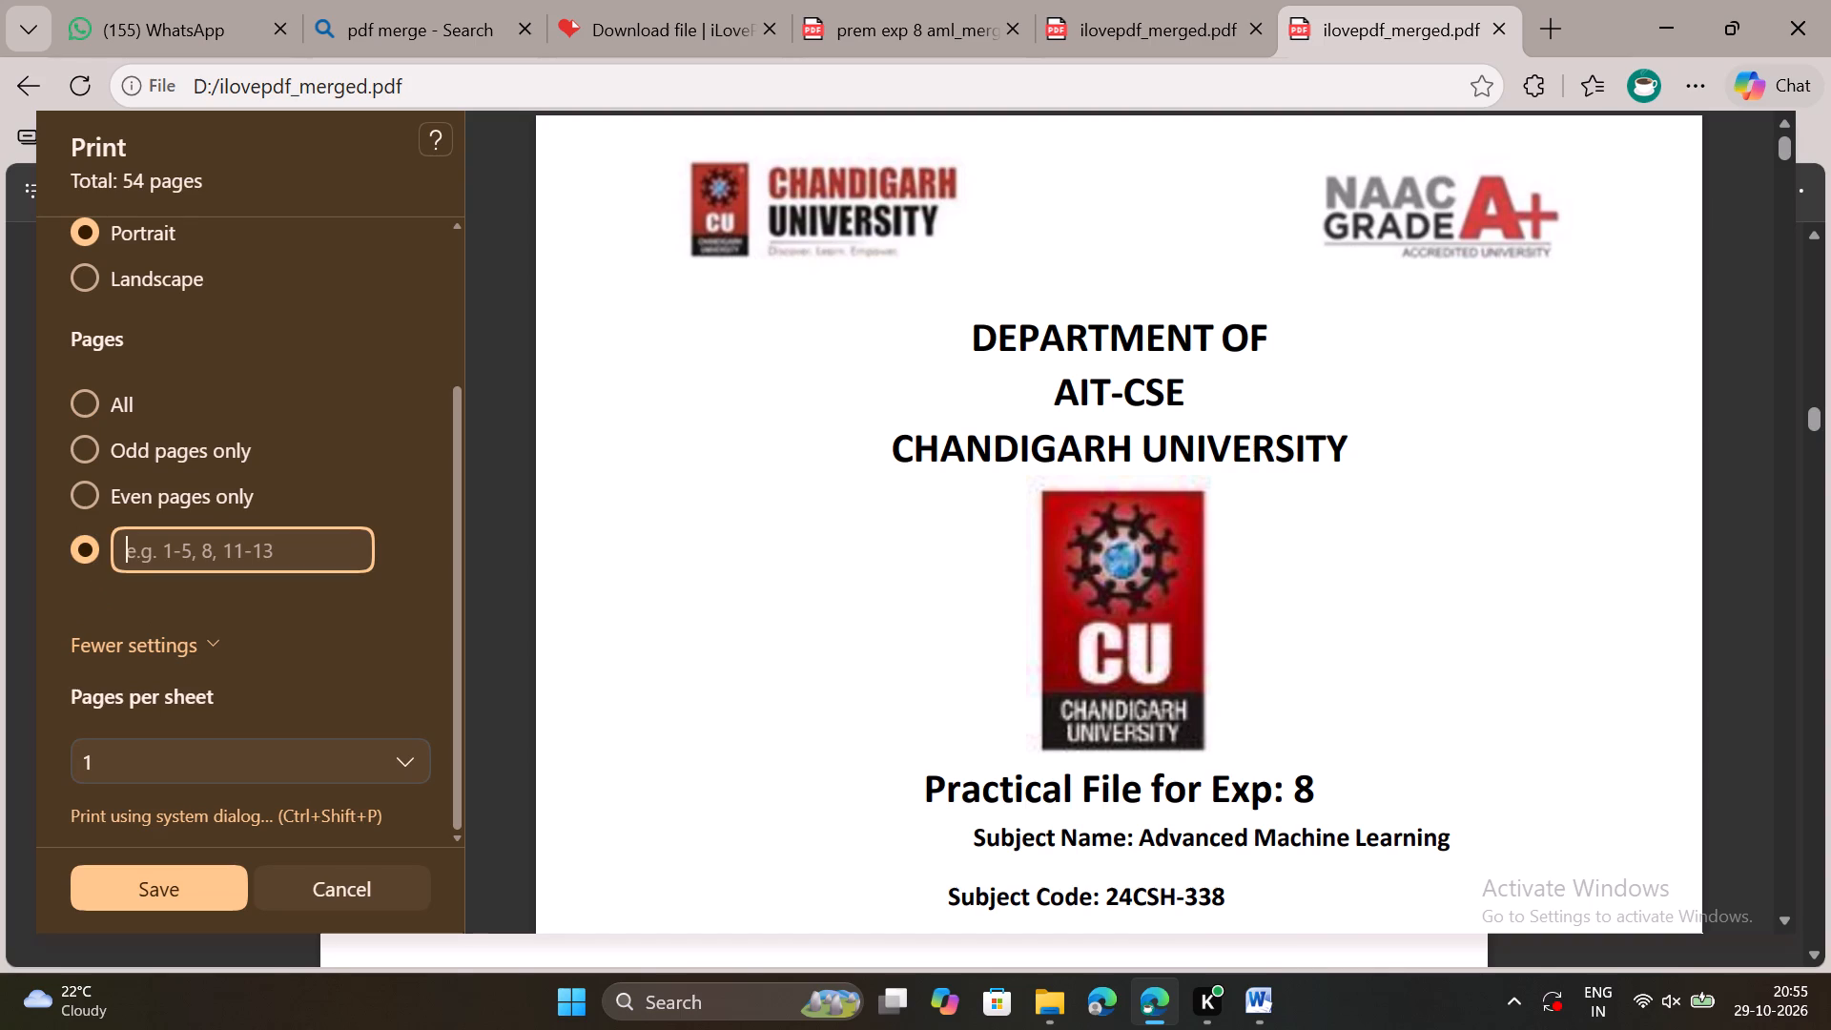
{"action": "key", "text": "1"}
{"action": "type", "text": "-50"}
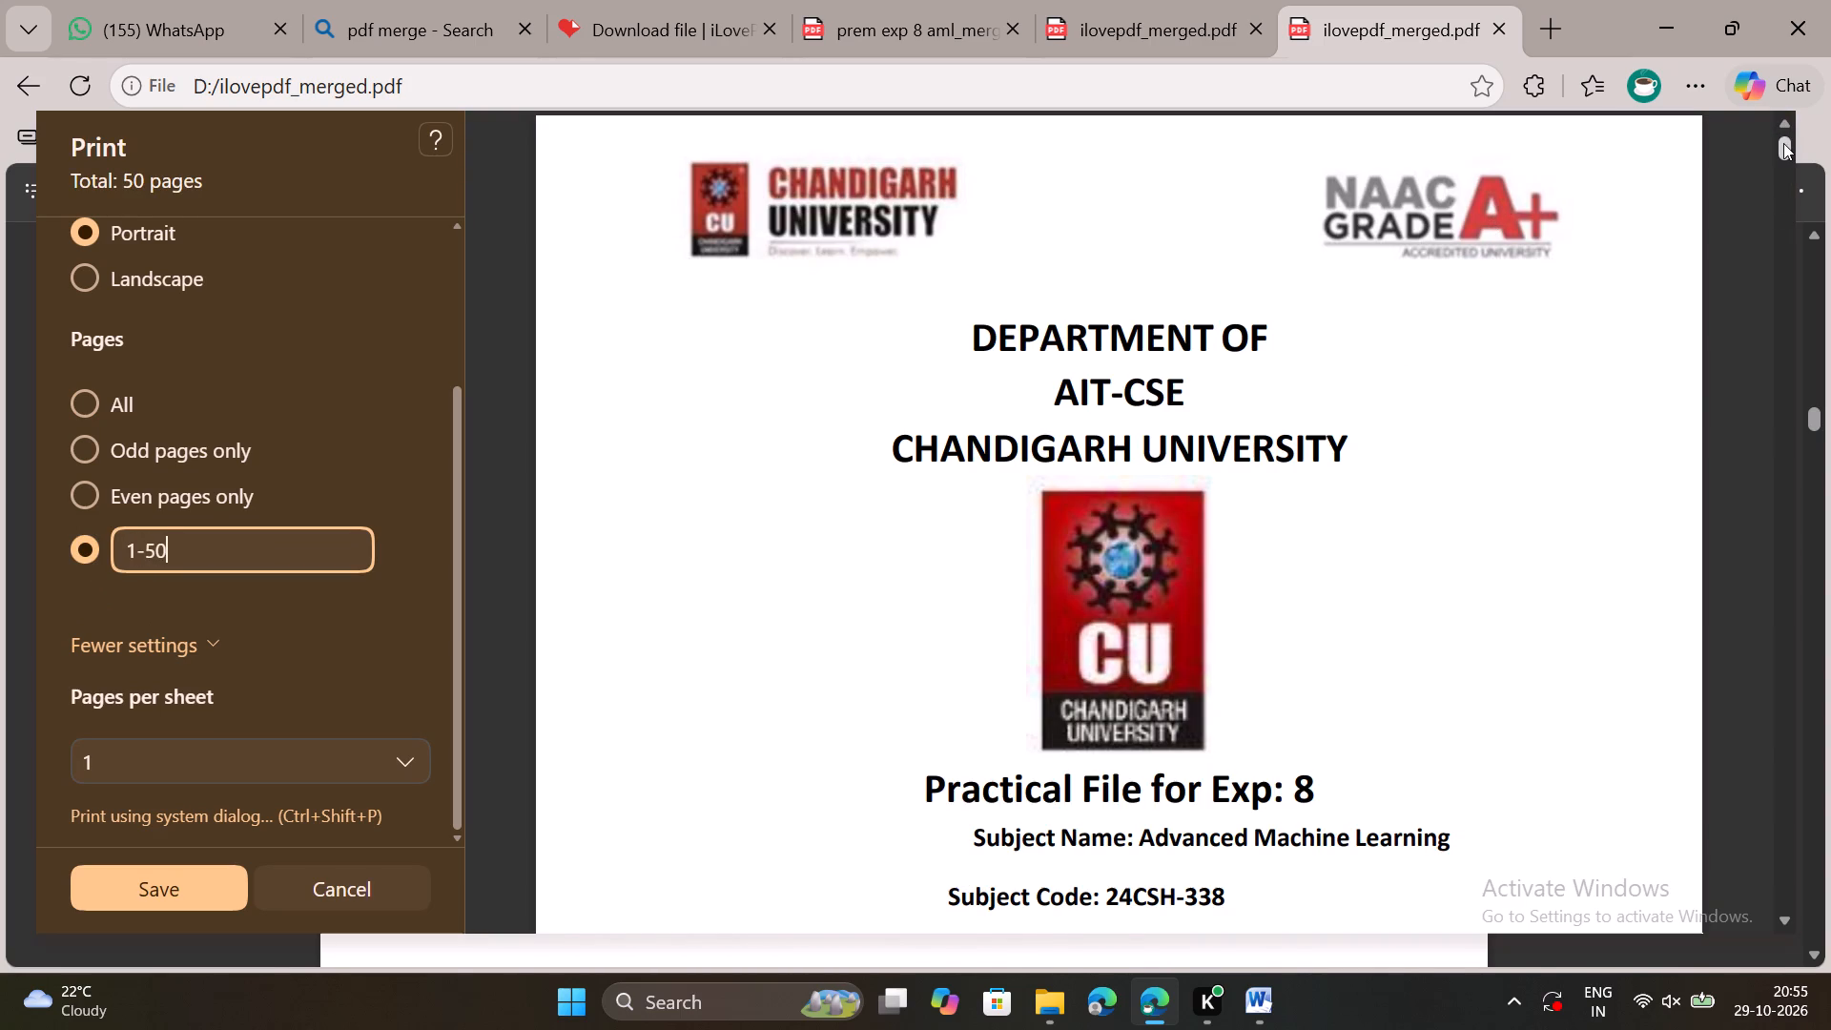
{"action": "left_click_drag", "start_coordinate": [1783, 143], "coordinate": [1830, 943]}
{"action": "scroll", "coordinate": [1461, 741], "scroll_direction": "up", "scroll_amount": 2}
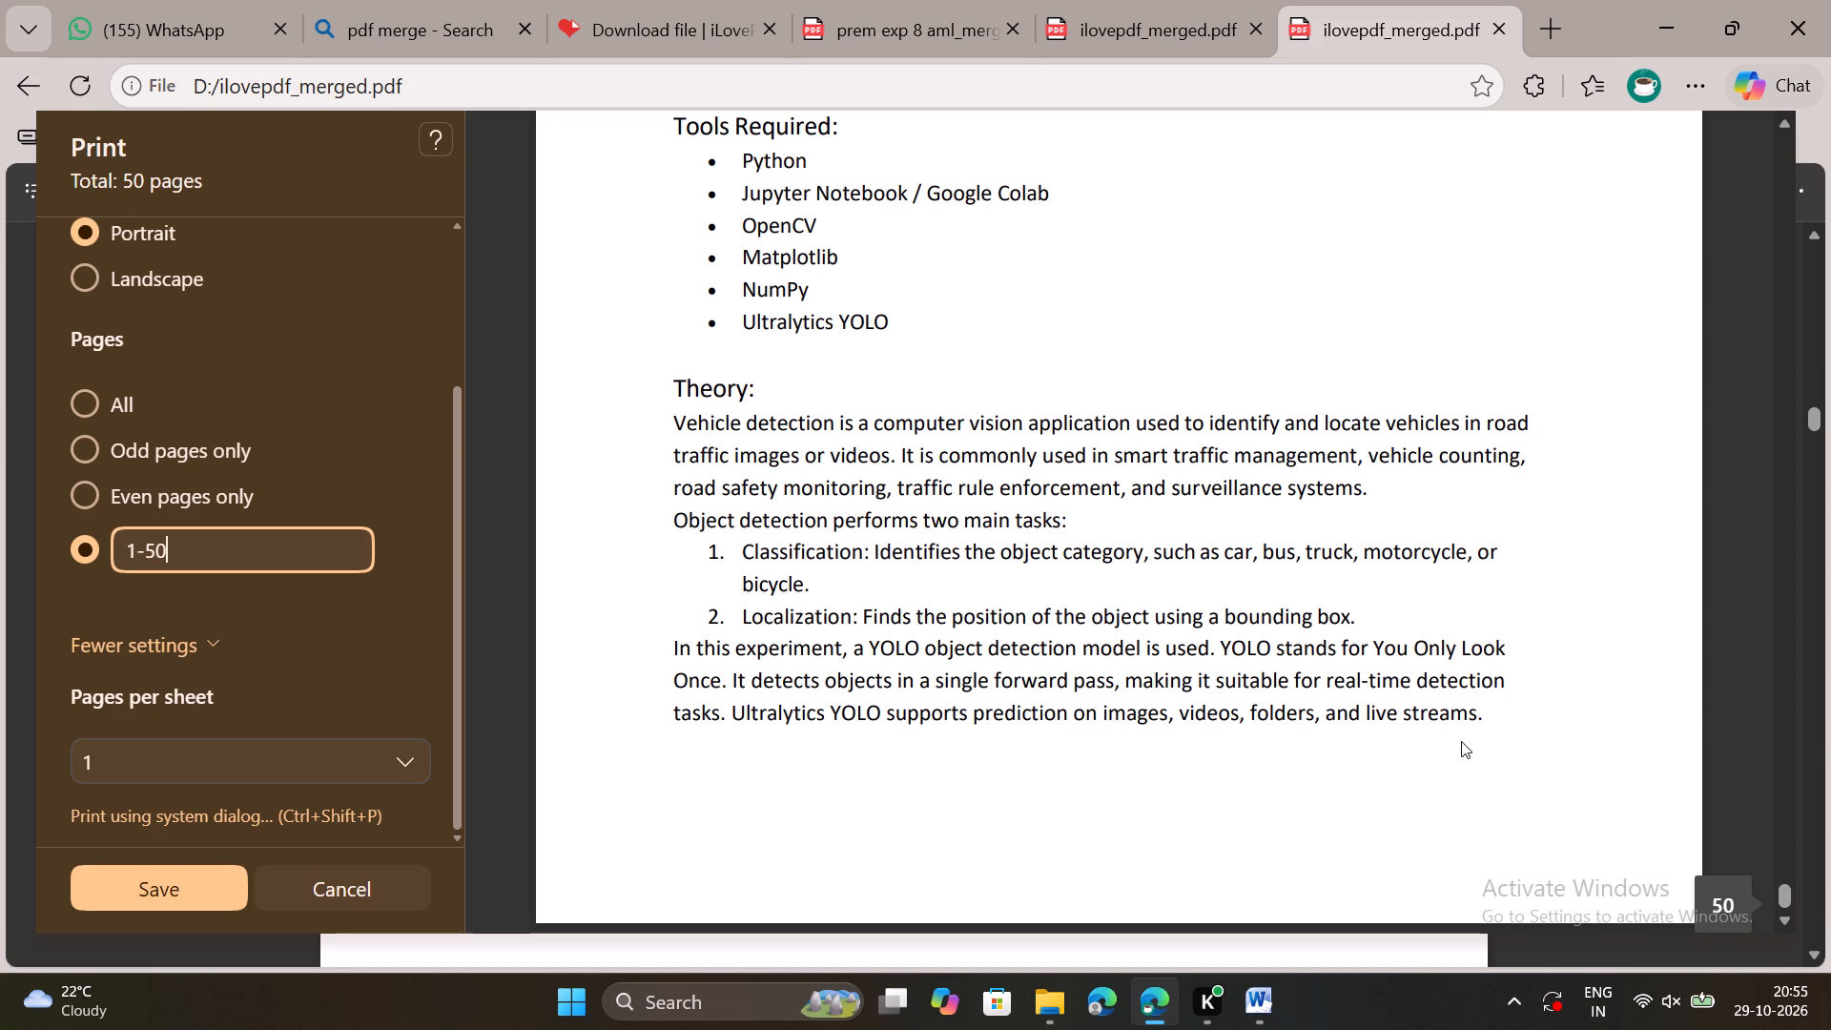
{"action": "scroll", "coordinate": [1461, 741], "scroll_direction": "up", "scroll_amount": 10}
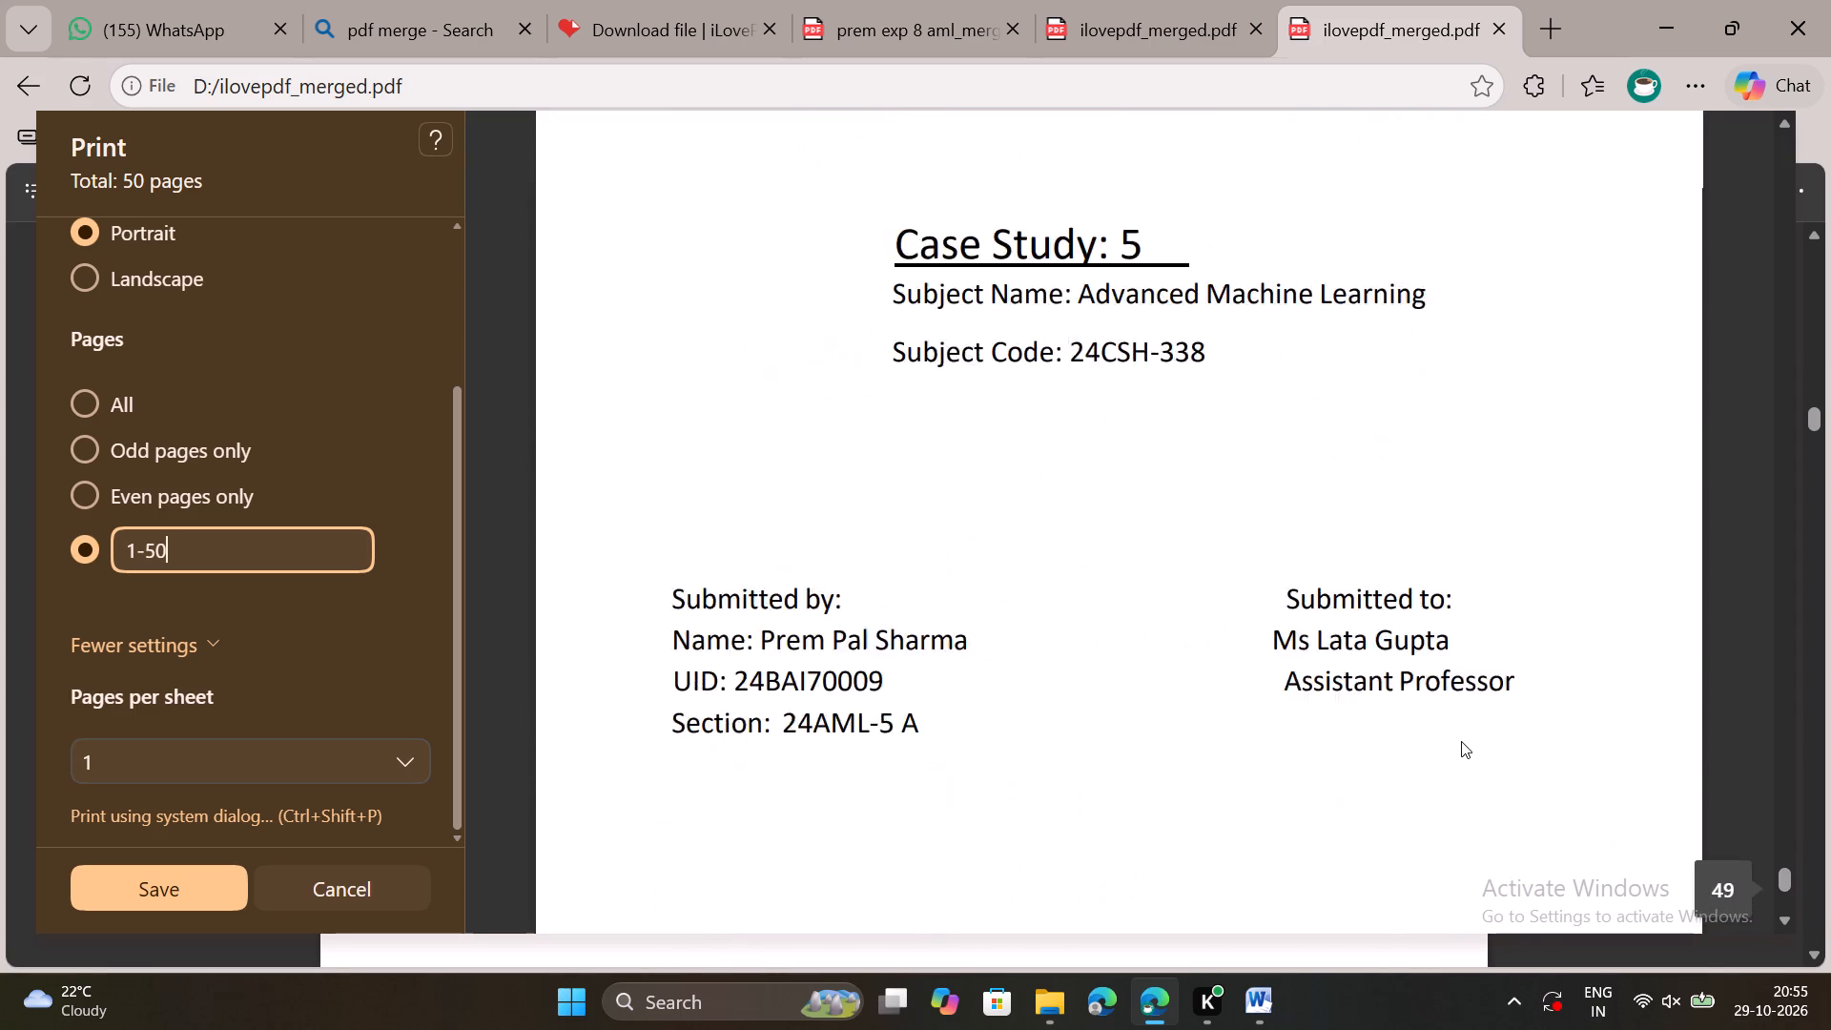
Save the selected page range as a PDF document named "aml prem merge" in the D: drive.
{"action": "scroll", "coordinate": [1461, 741], "scroll_direction": "up", "scroll_amount": 3}
{"action": "left_click", "coordinate": [149, 874]}
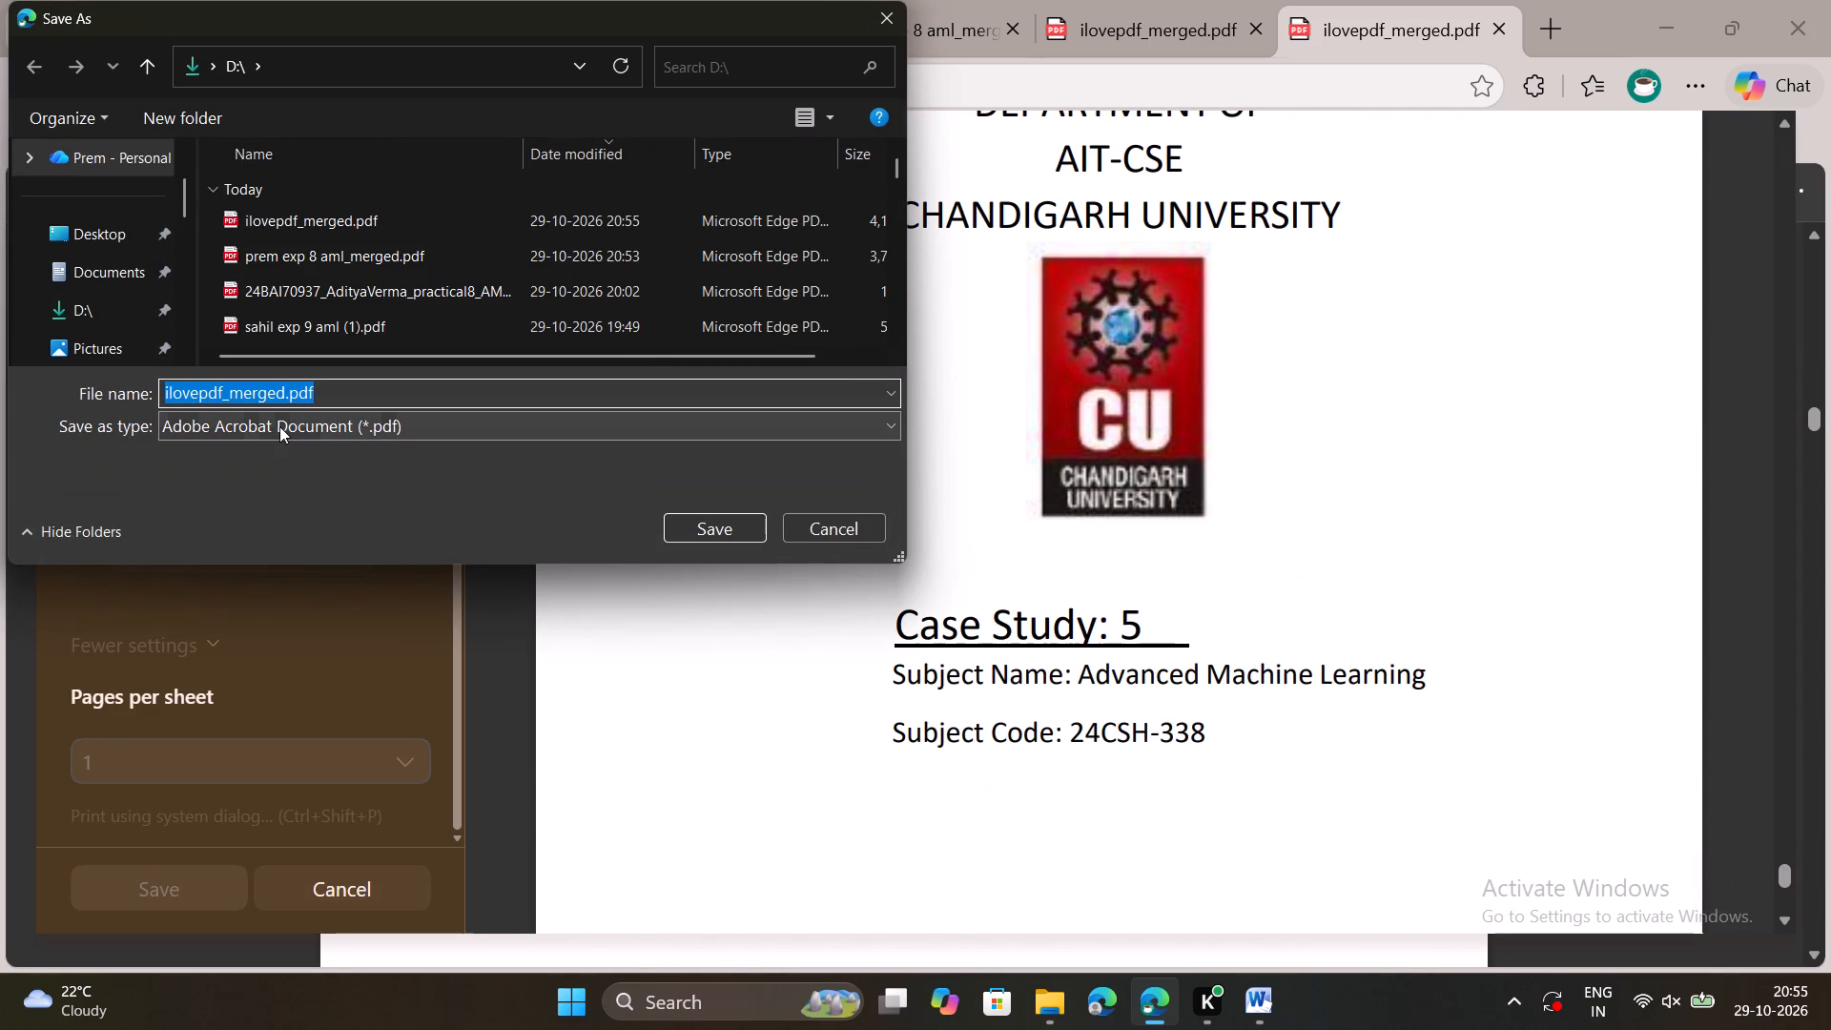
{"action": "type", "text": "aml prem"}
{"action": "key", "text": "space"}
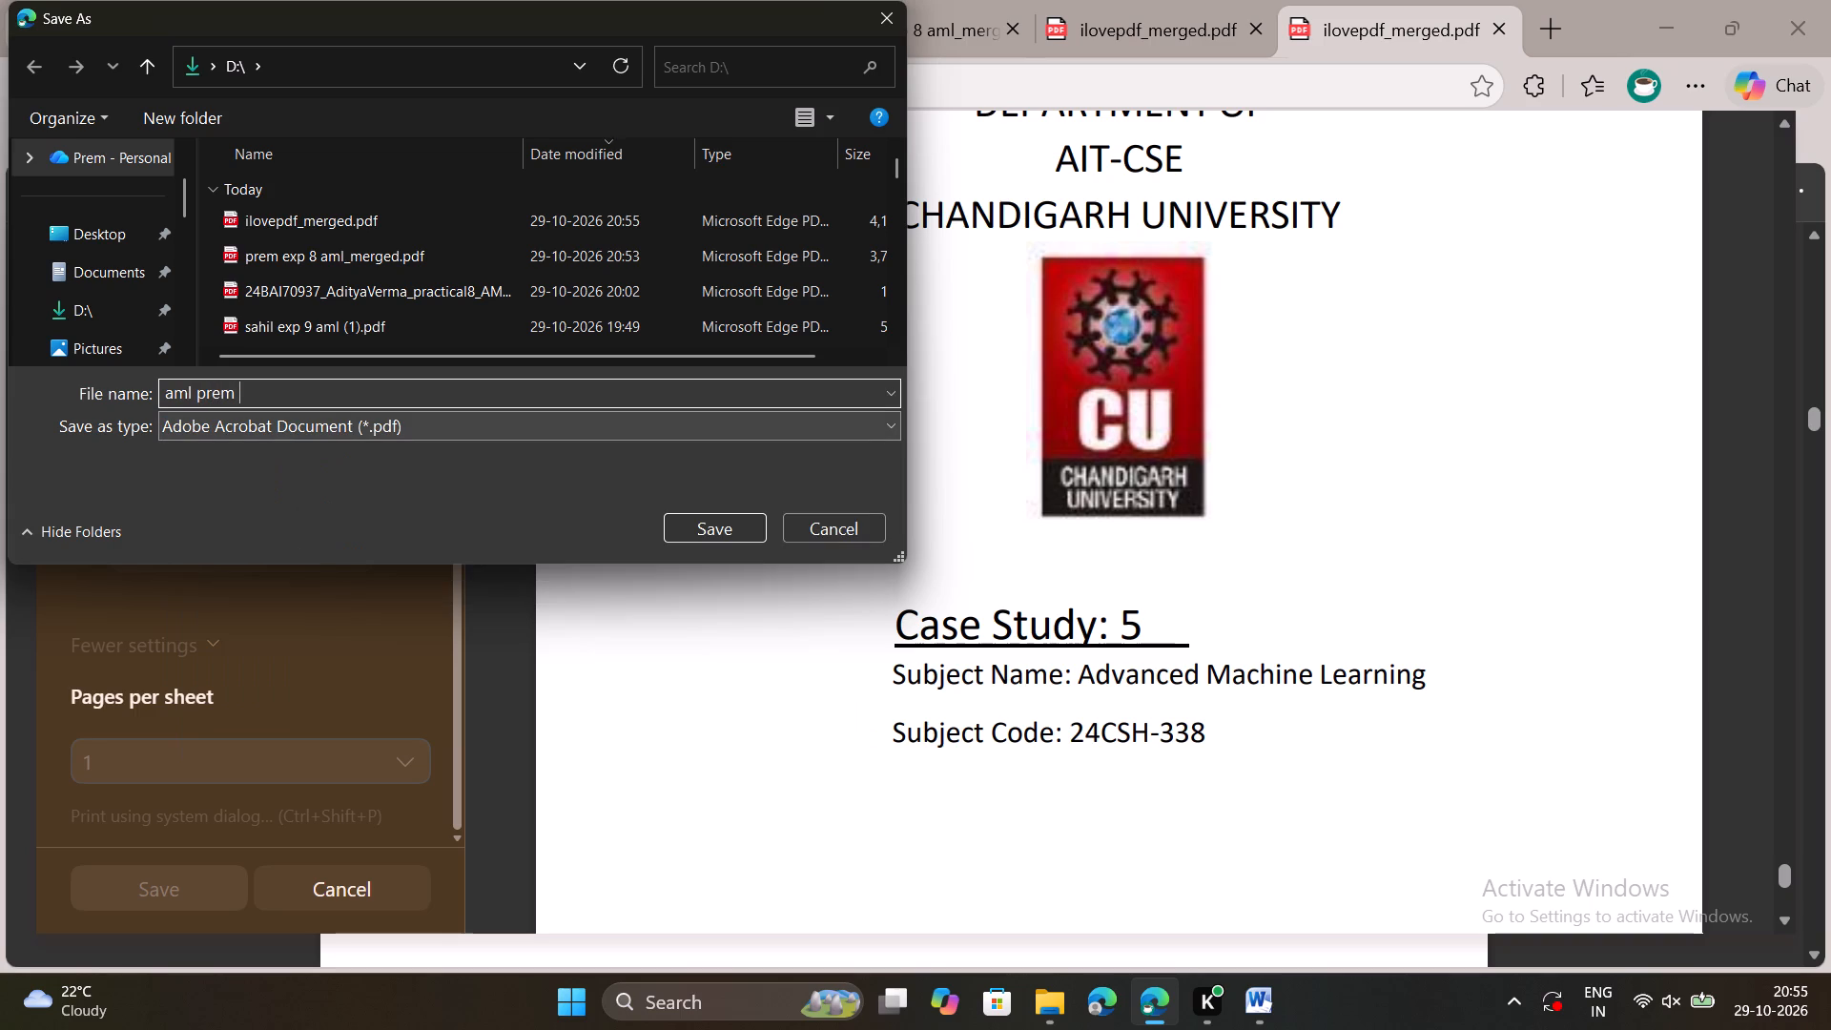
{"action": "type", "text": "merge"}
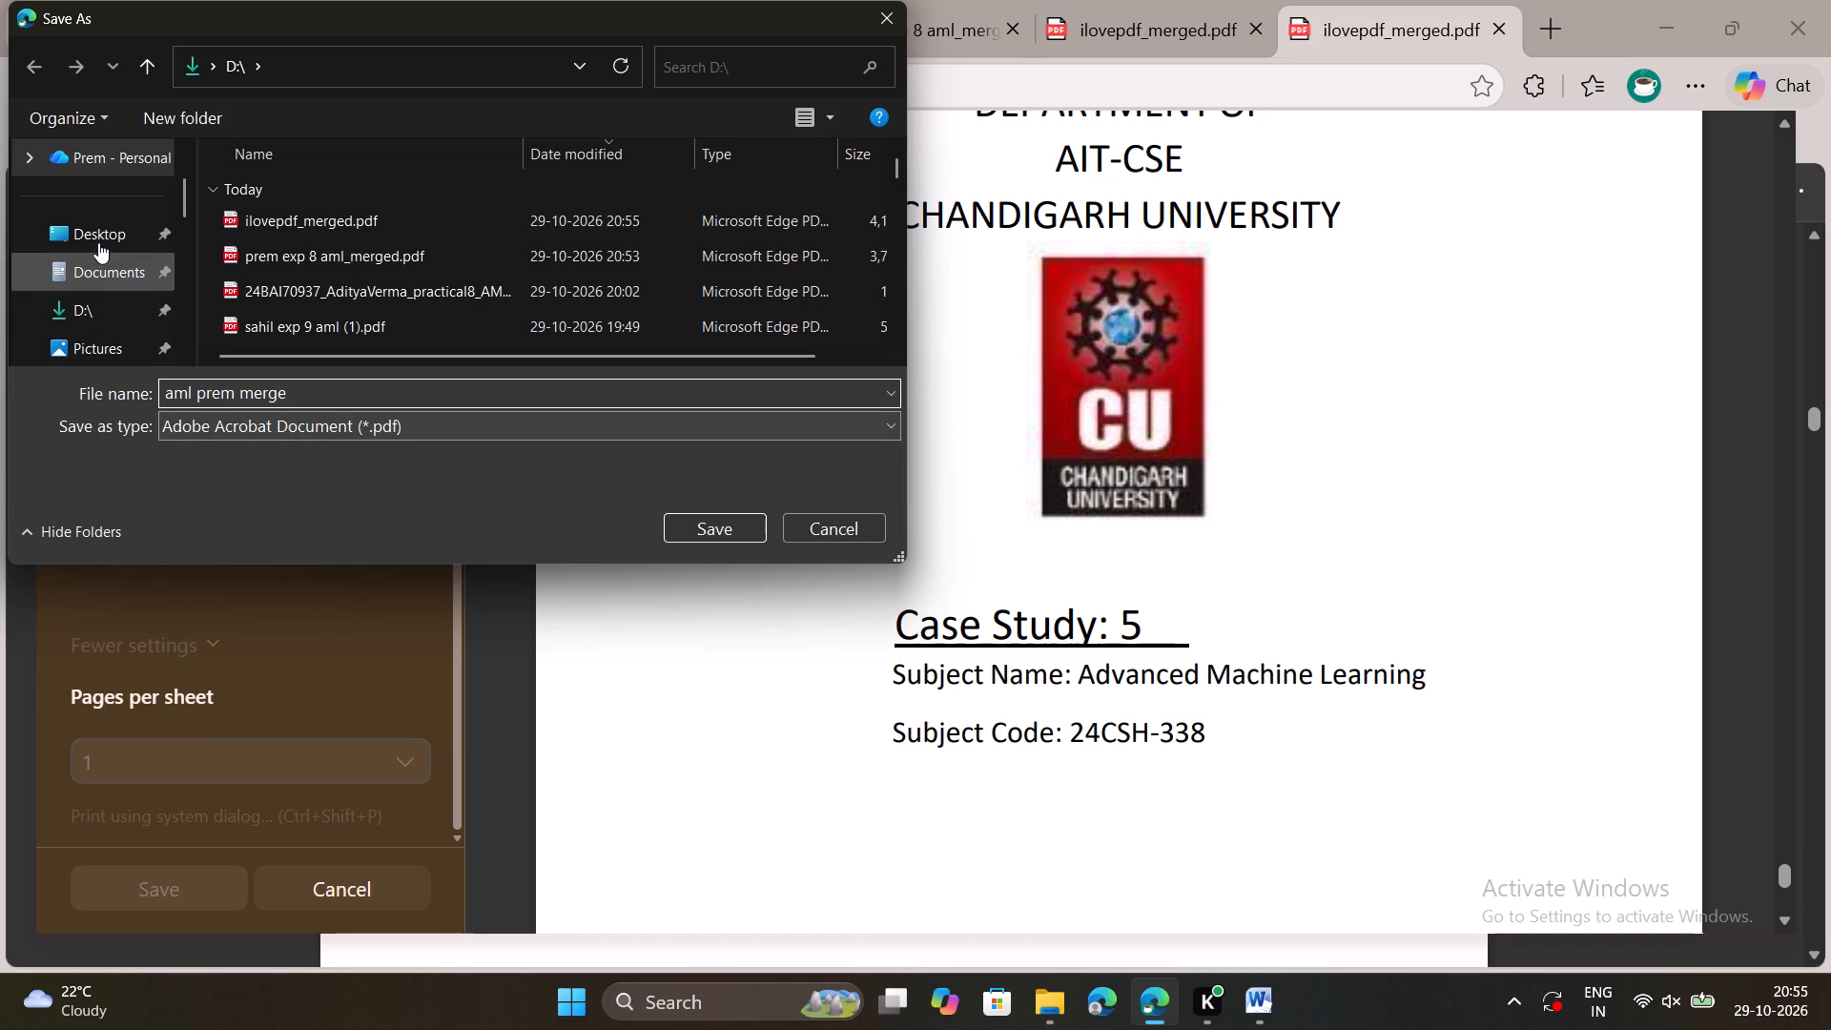
{"action": "left_click", "coordinate": [479, 412]}
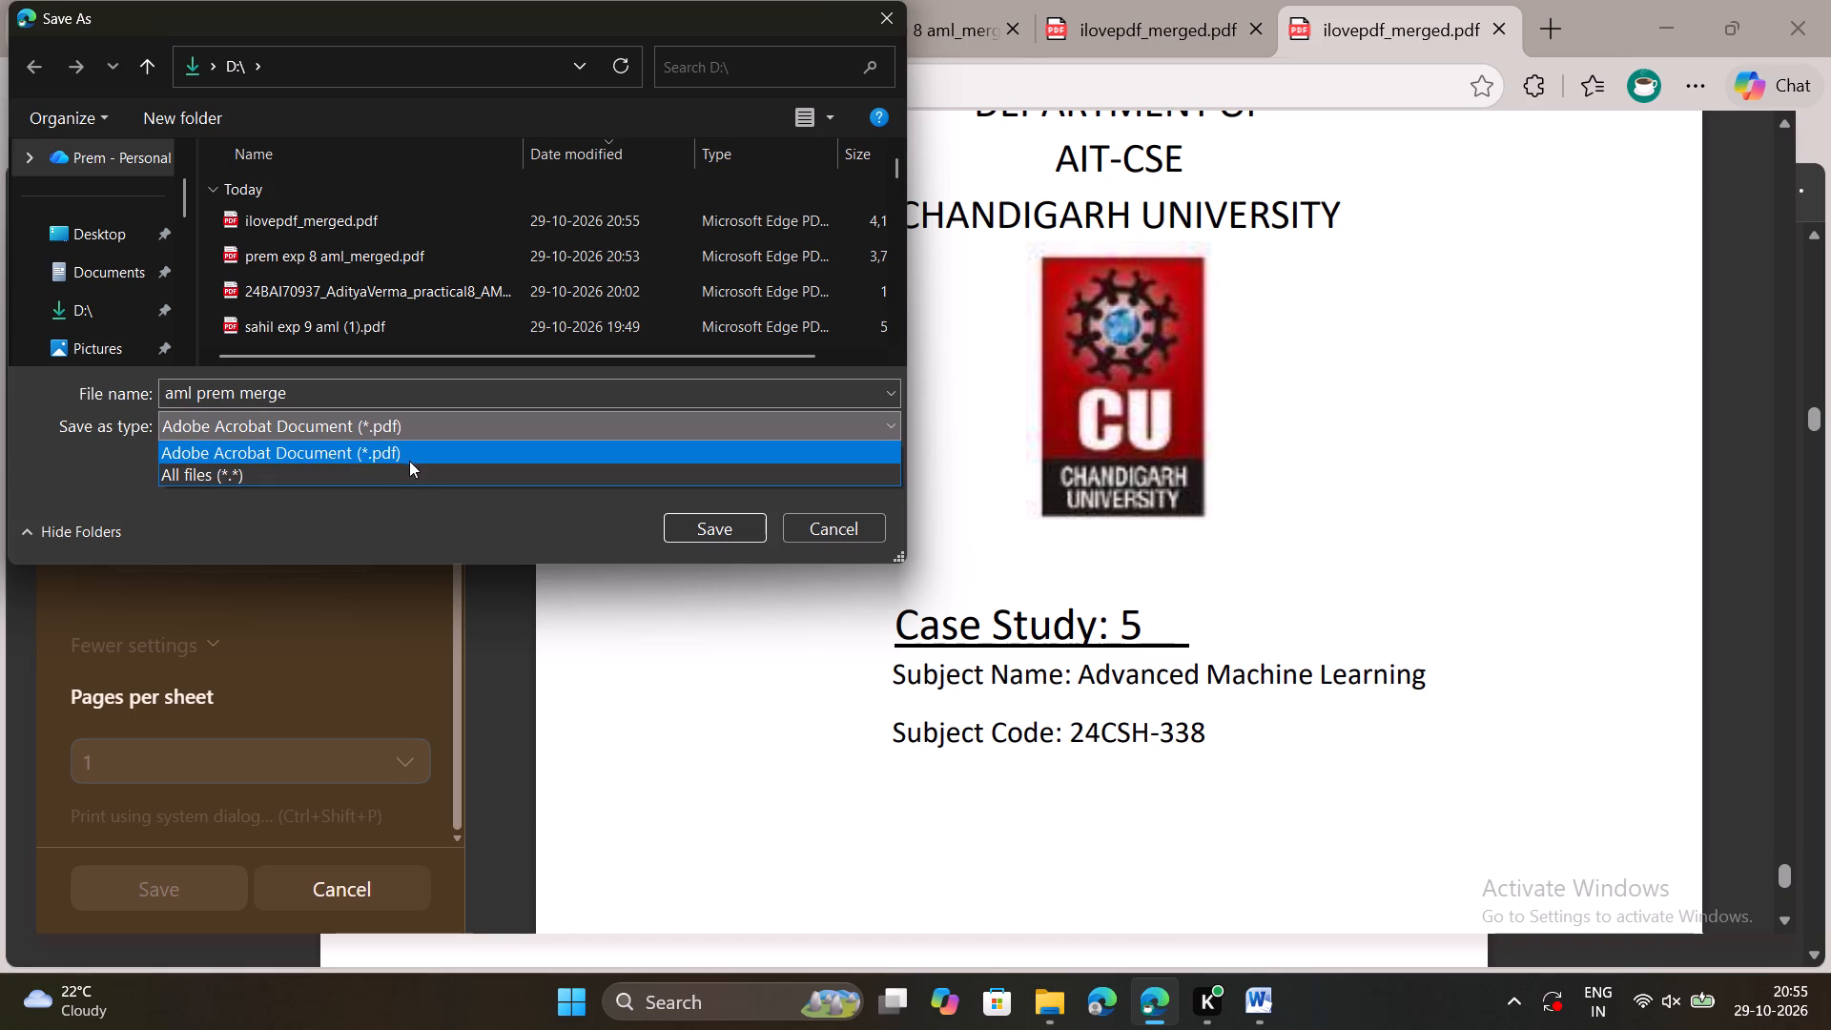
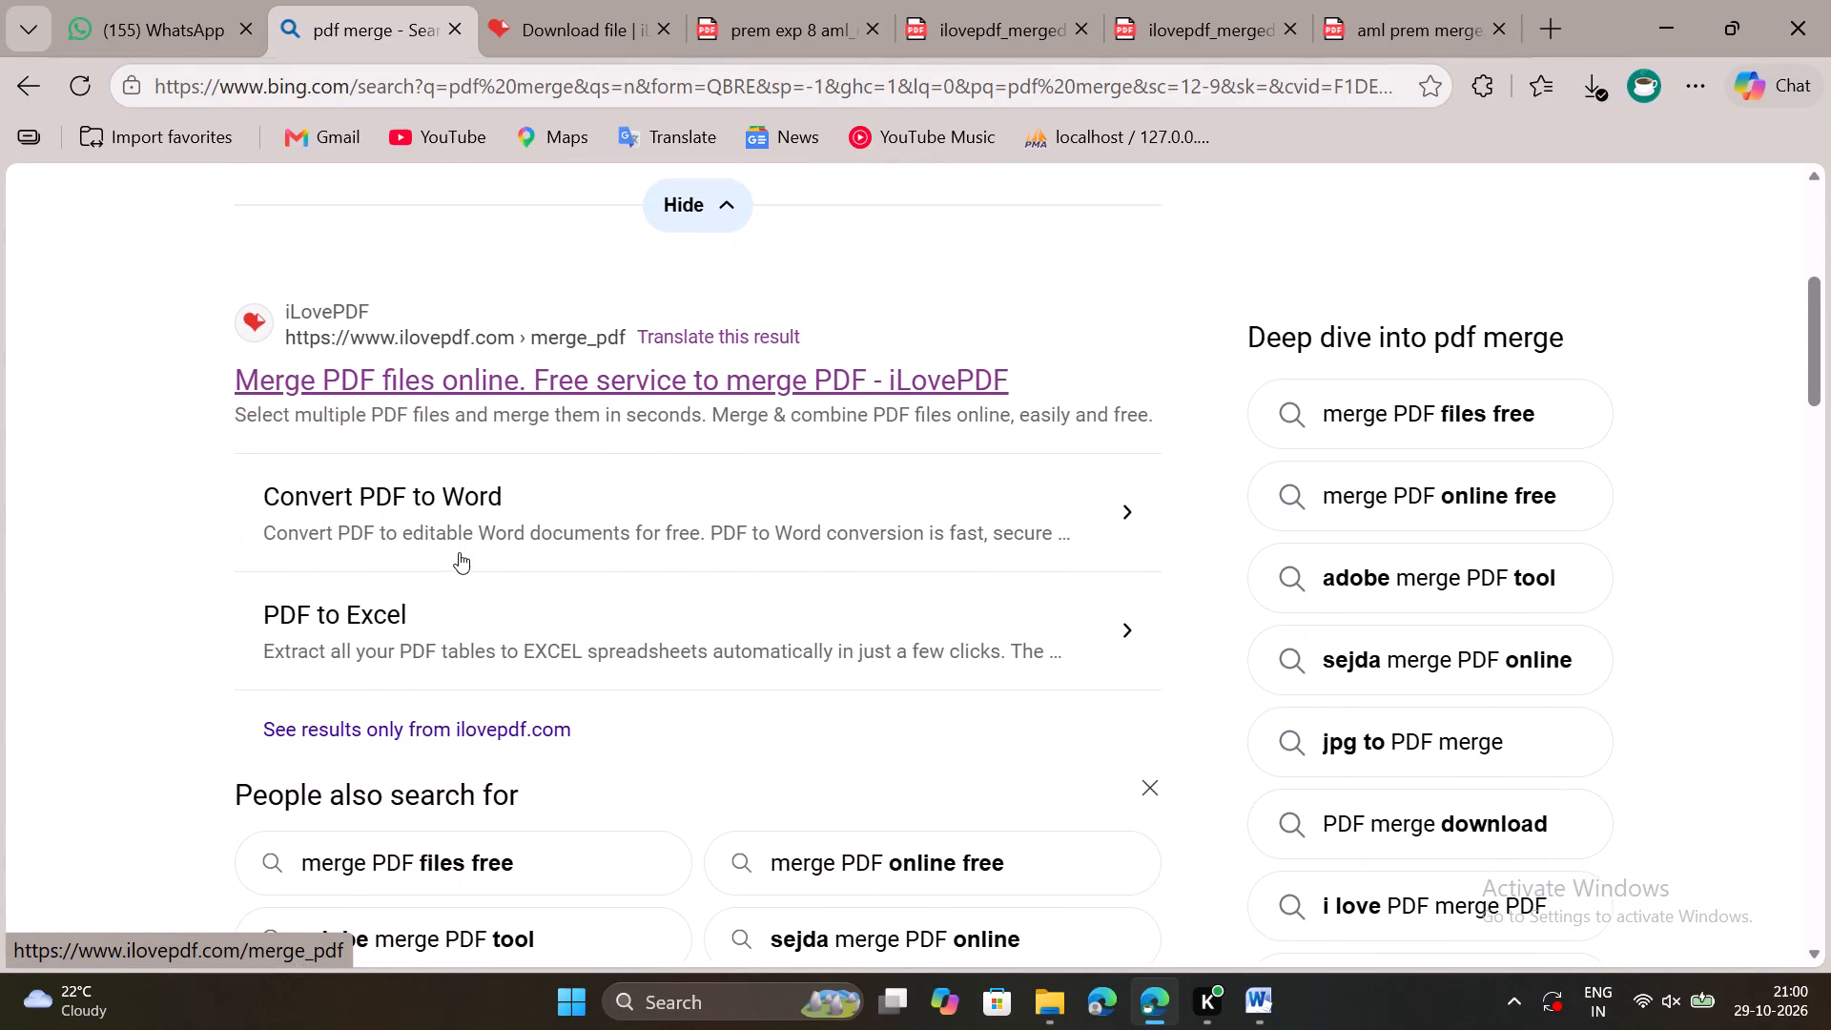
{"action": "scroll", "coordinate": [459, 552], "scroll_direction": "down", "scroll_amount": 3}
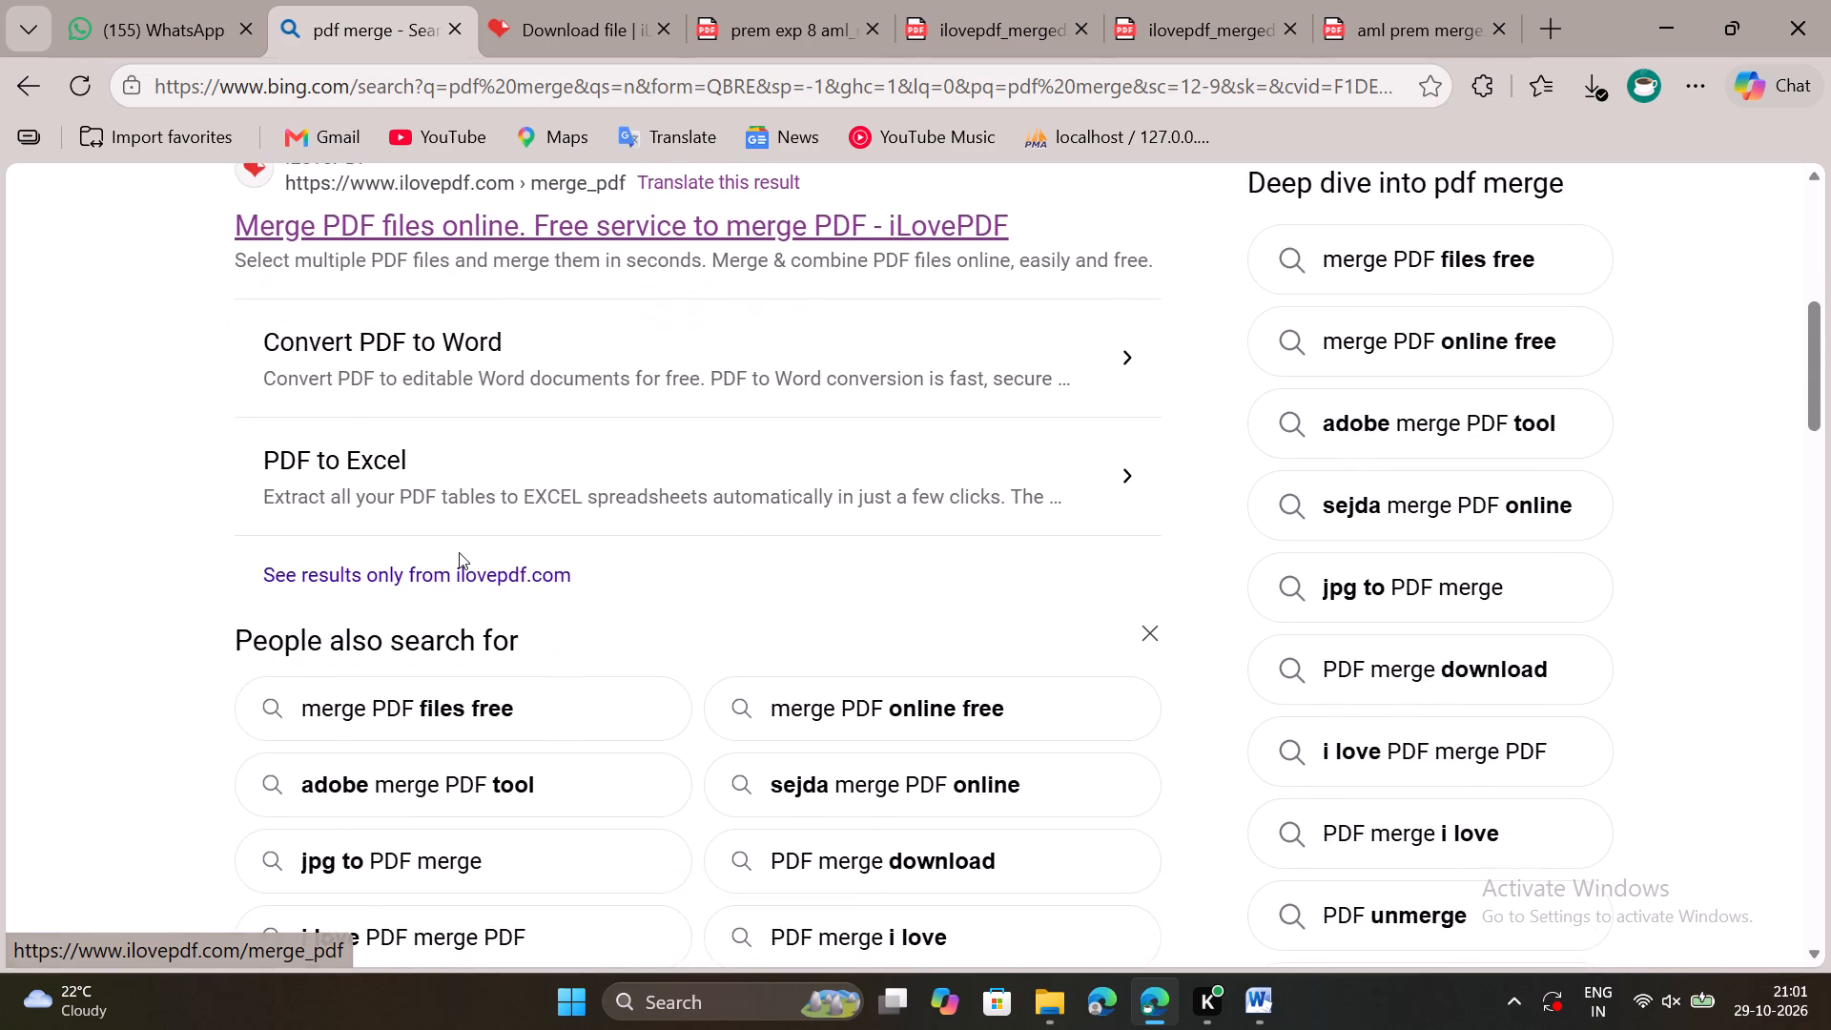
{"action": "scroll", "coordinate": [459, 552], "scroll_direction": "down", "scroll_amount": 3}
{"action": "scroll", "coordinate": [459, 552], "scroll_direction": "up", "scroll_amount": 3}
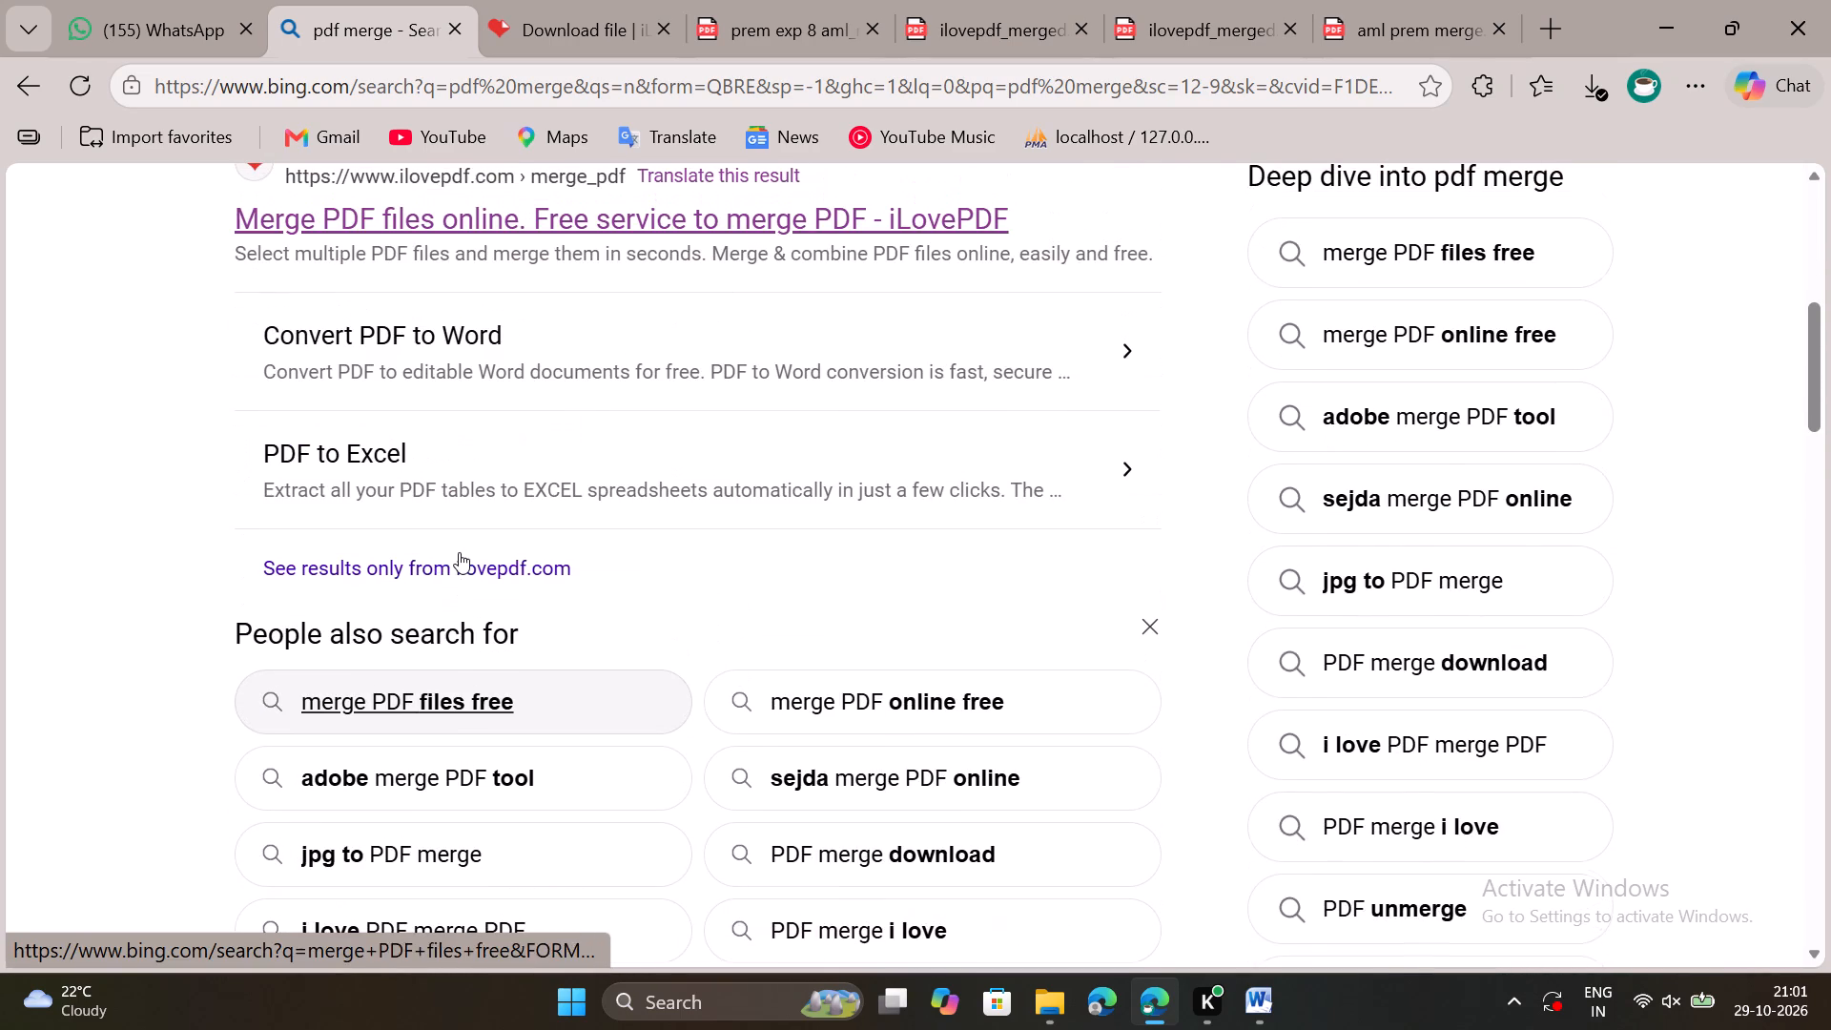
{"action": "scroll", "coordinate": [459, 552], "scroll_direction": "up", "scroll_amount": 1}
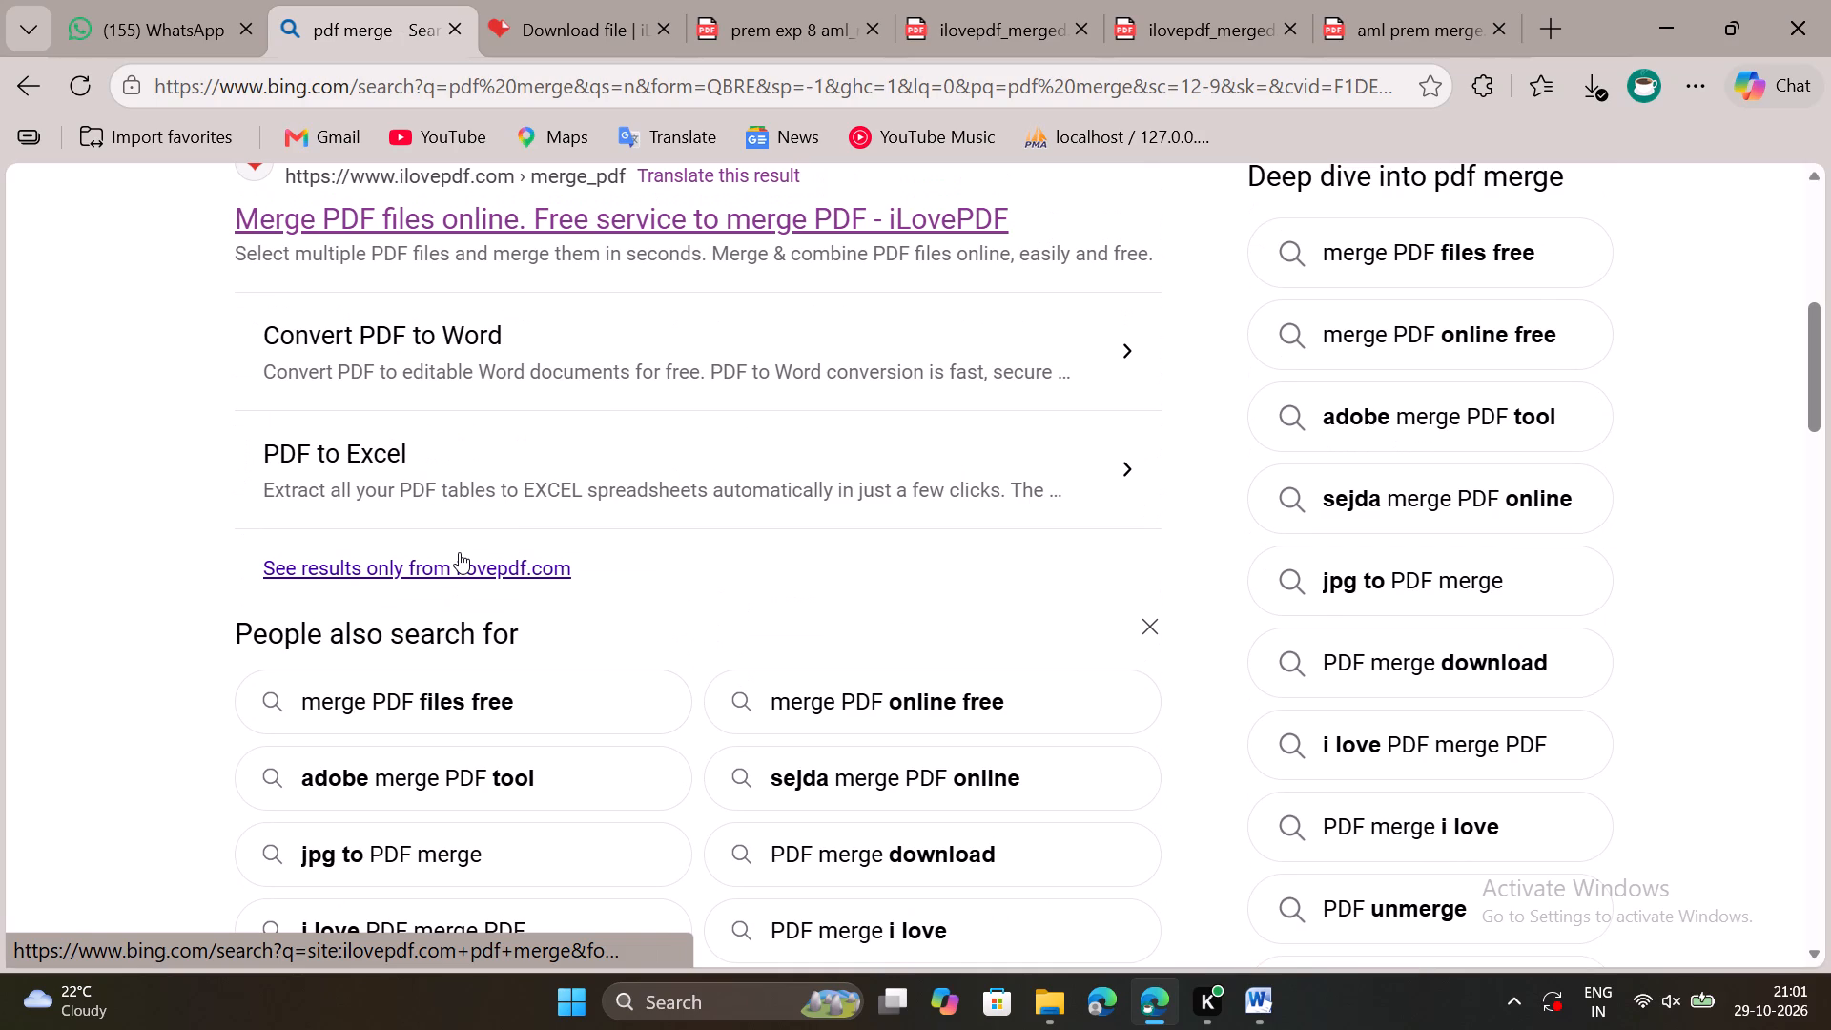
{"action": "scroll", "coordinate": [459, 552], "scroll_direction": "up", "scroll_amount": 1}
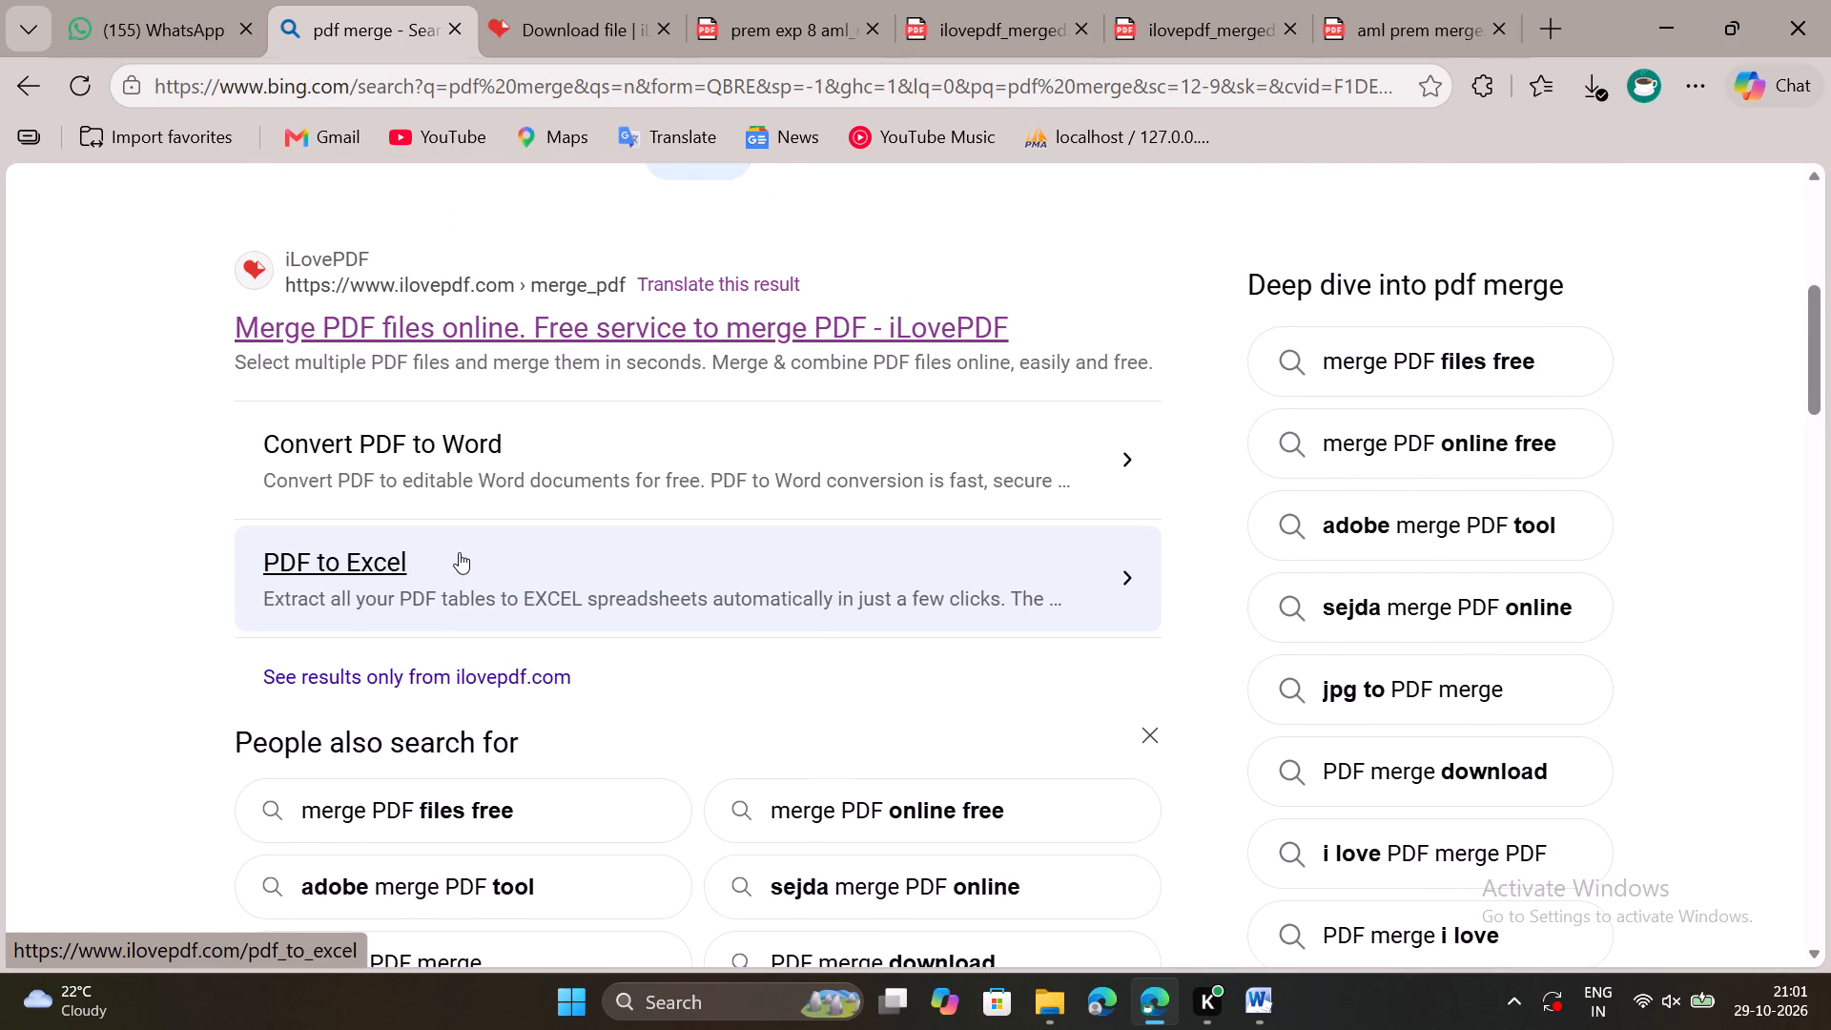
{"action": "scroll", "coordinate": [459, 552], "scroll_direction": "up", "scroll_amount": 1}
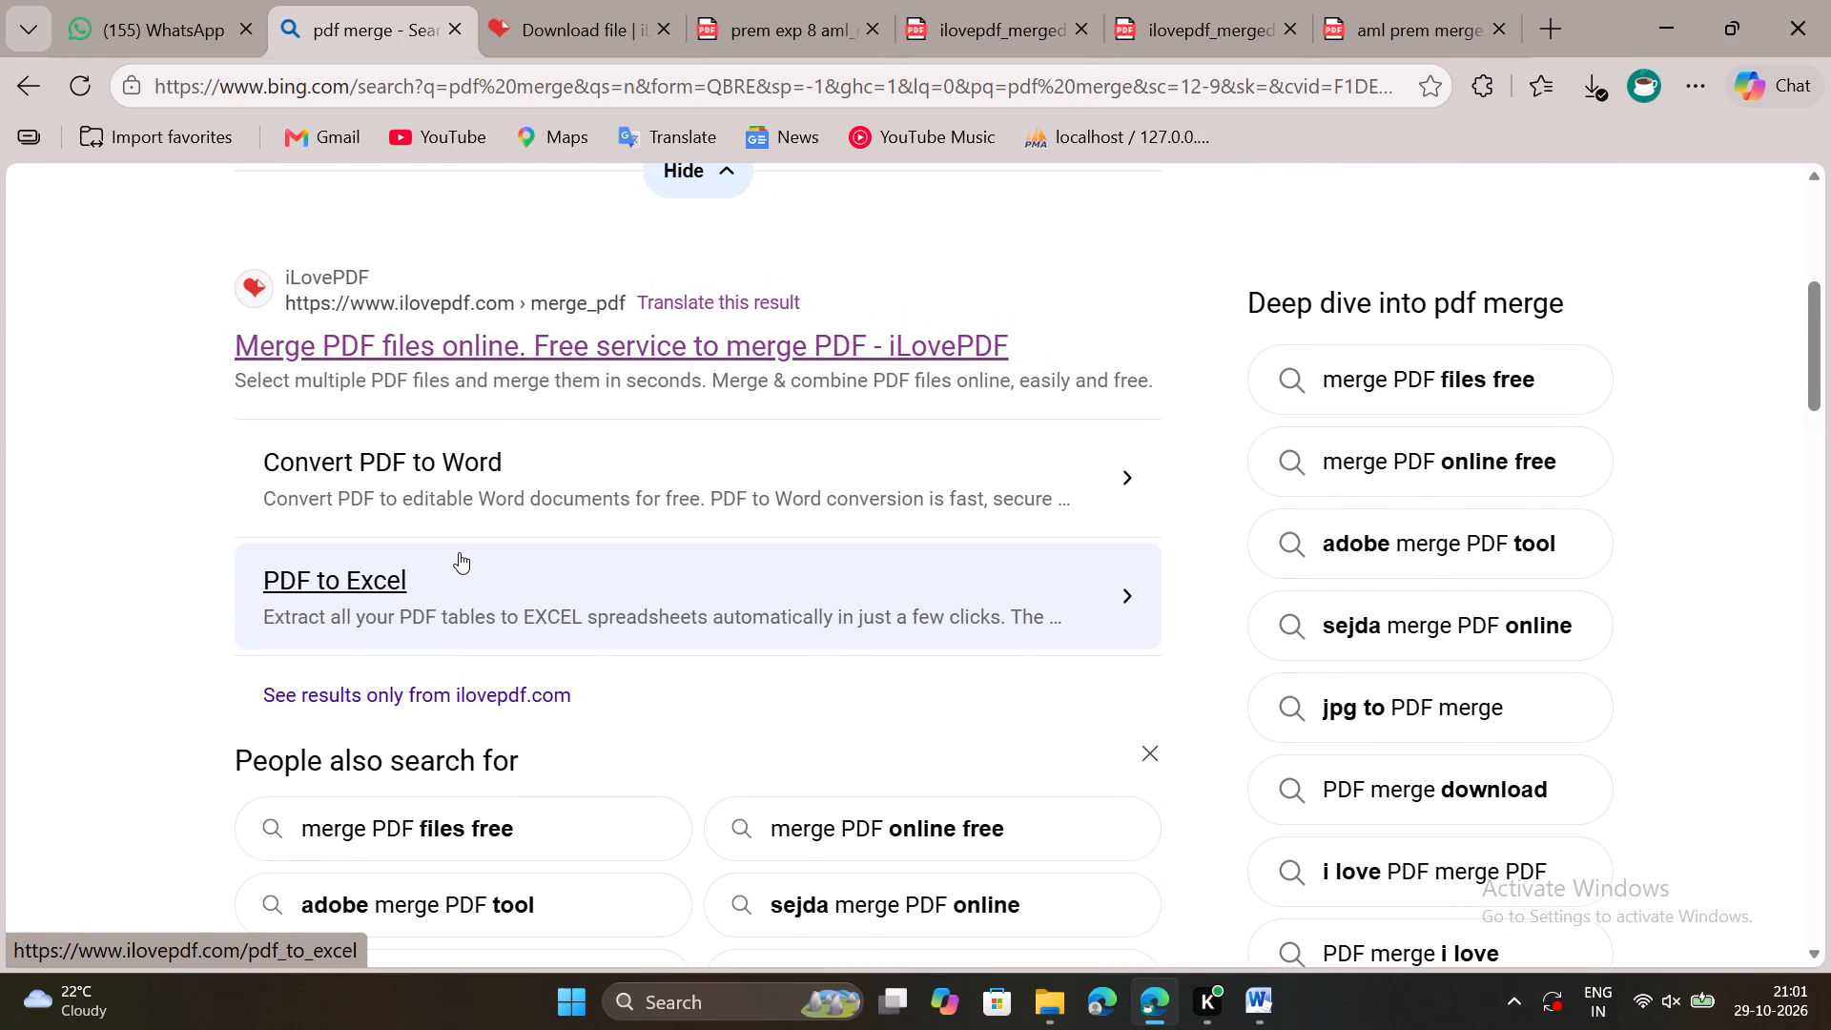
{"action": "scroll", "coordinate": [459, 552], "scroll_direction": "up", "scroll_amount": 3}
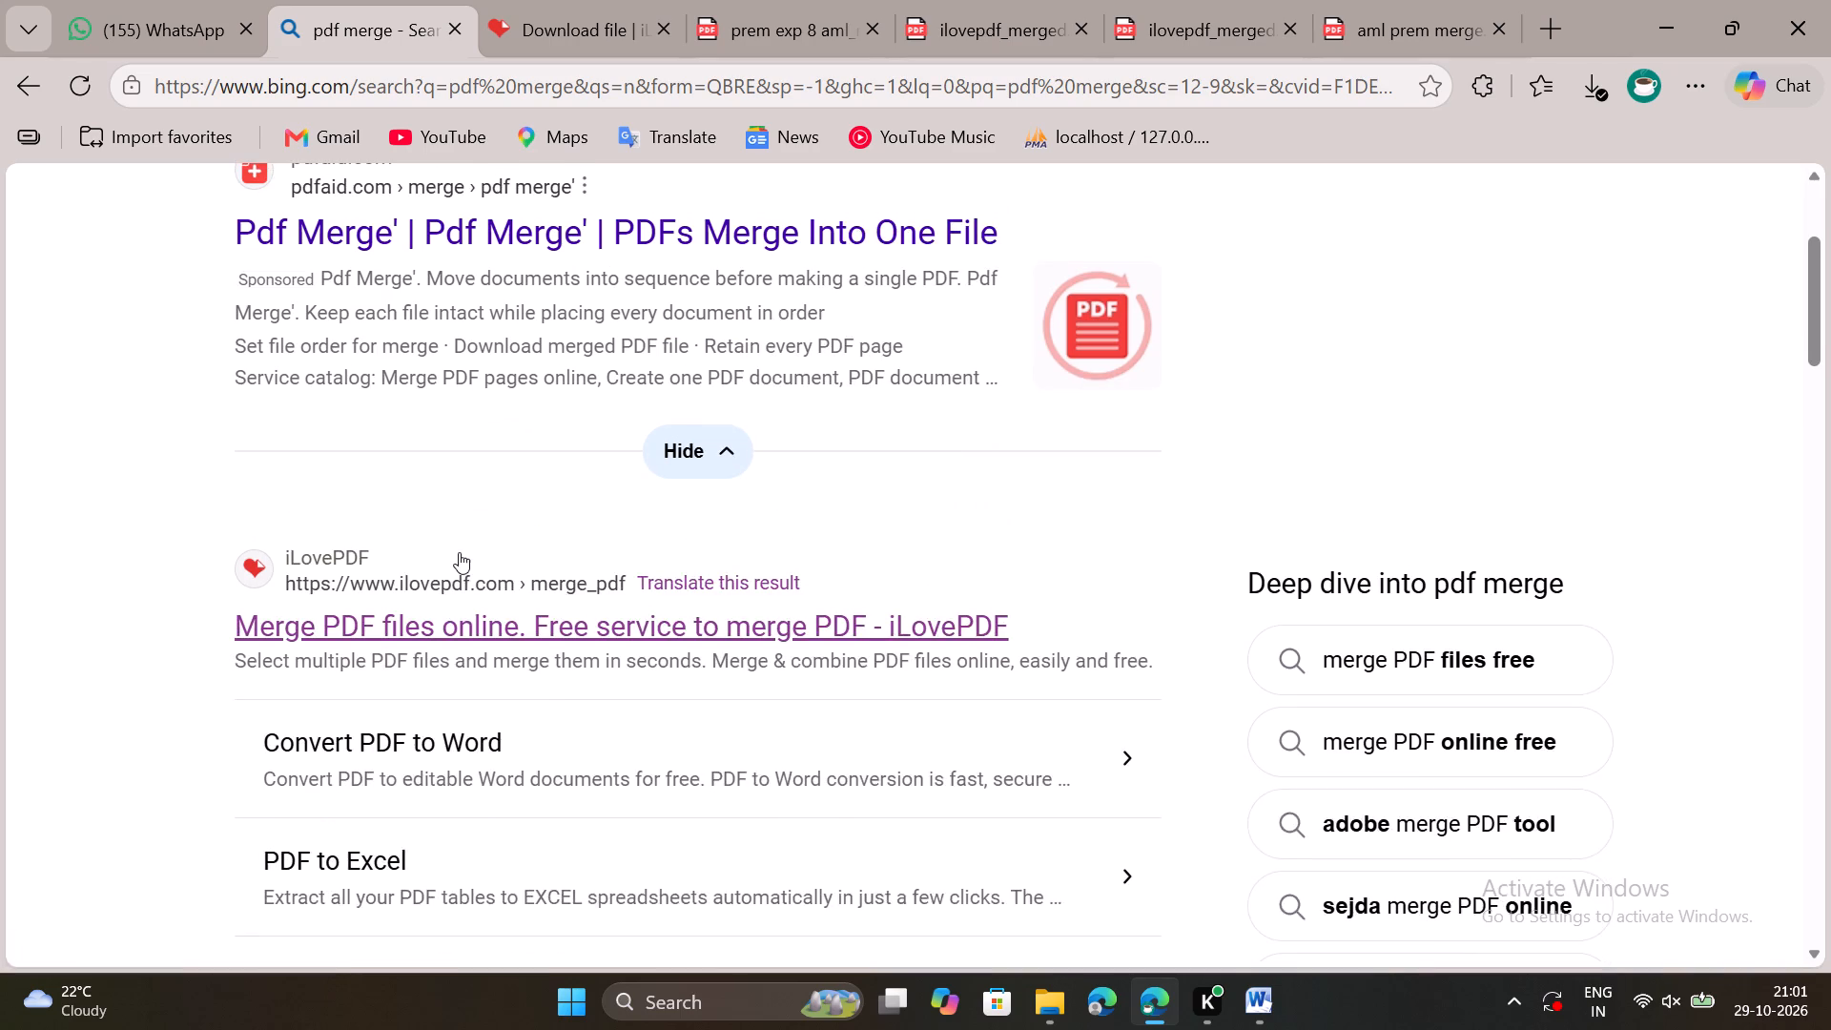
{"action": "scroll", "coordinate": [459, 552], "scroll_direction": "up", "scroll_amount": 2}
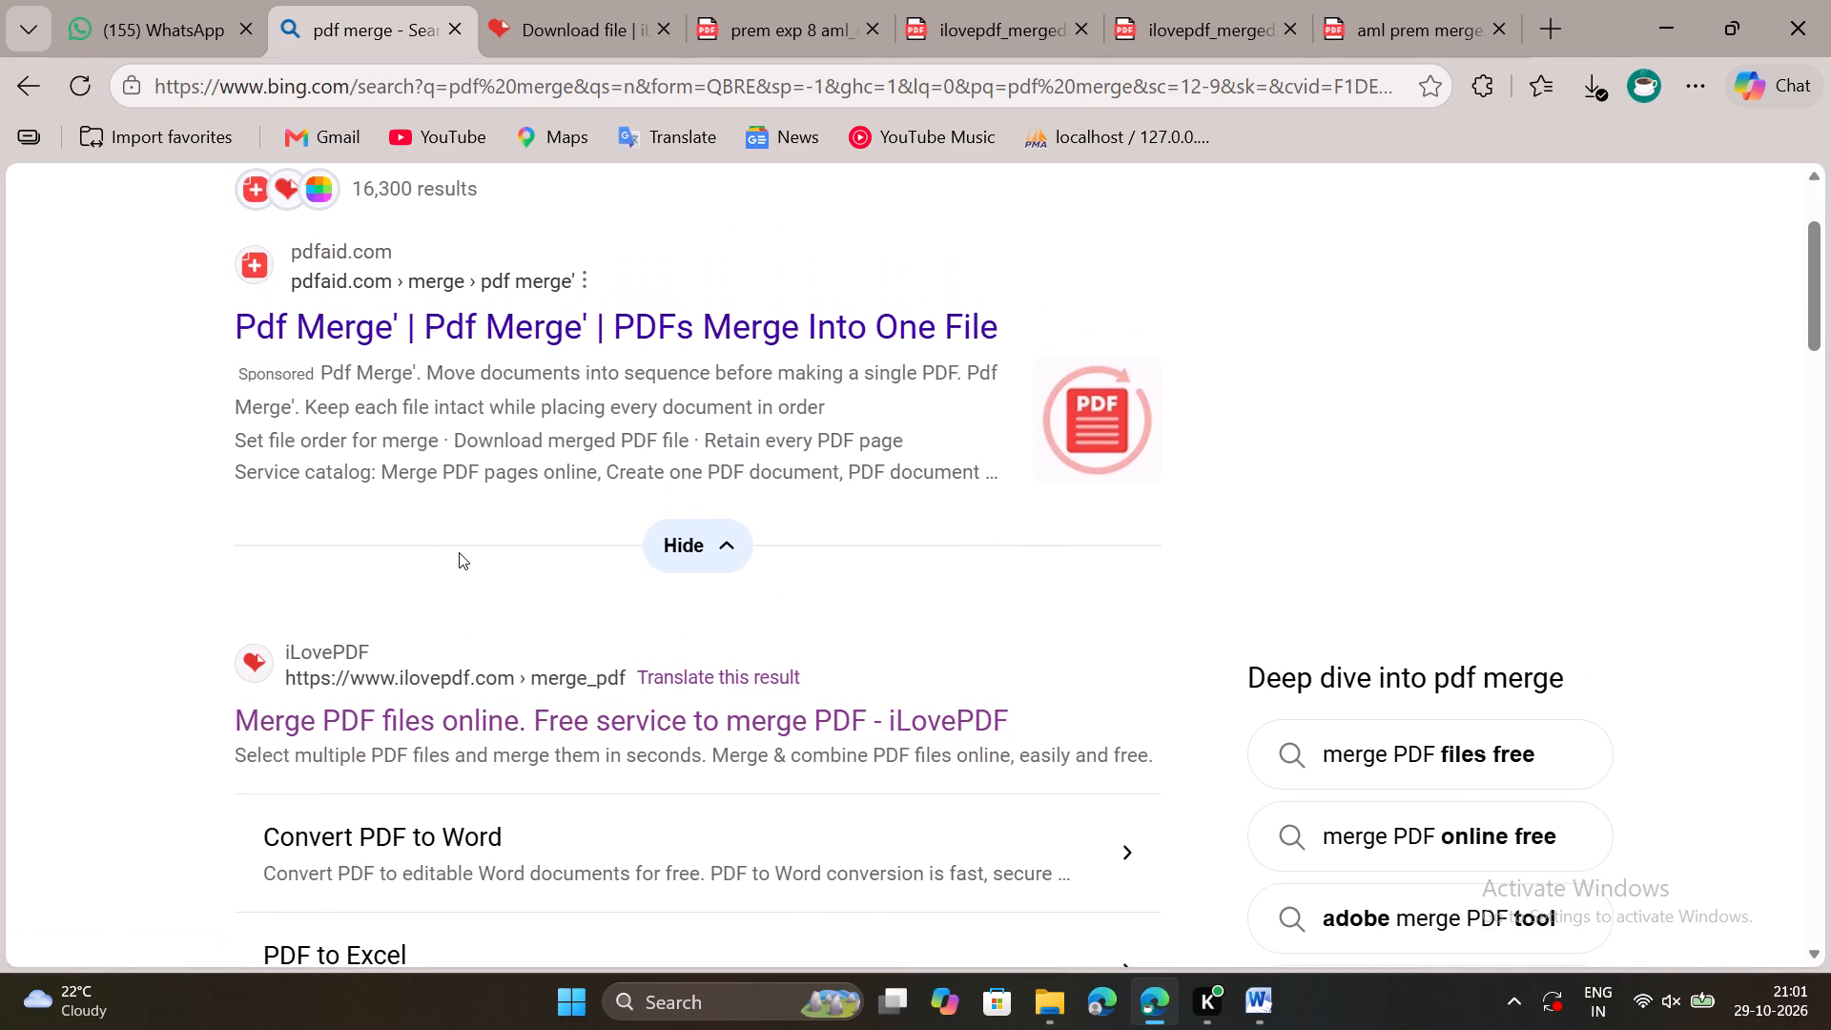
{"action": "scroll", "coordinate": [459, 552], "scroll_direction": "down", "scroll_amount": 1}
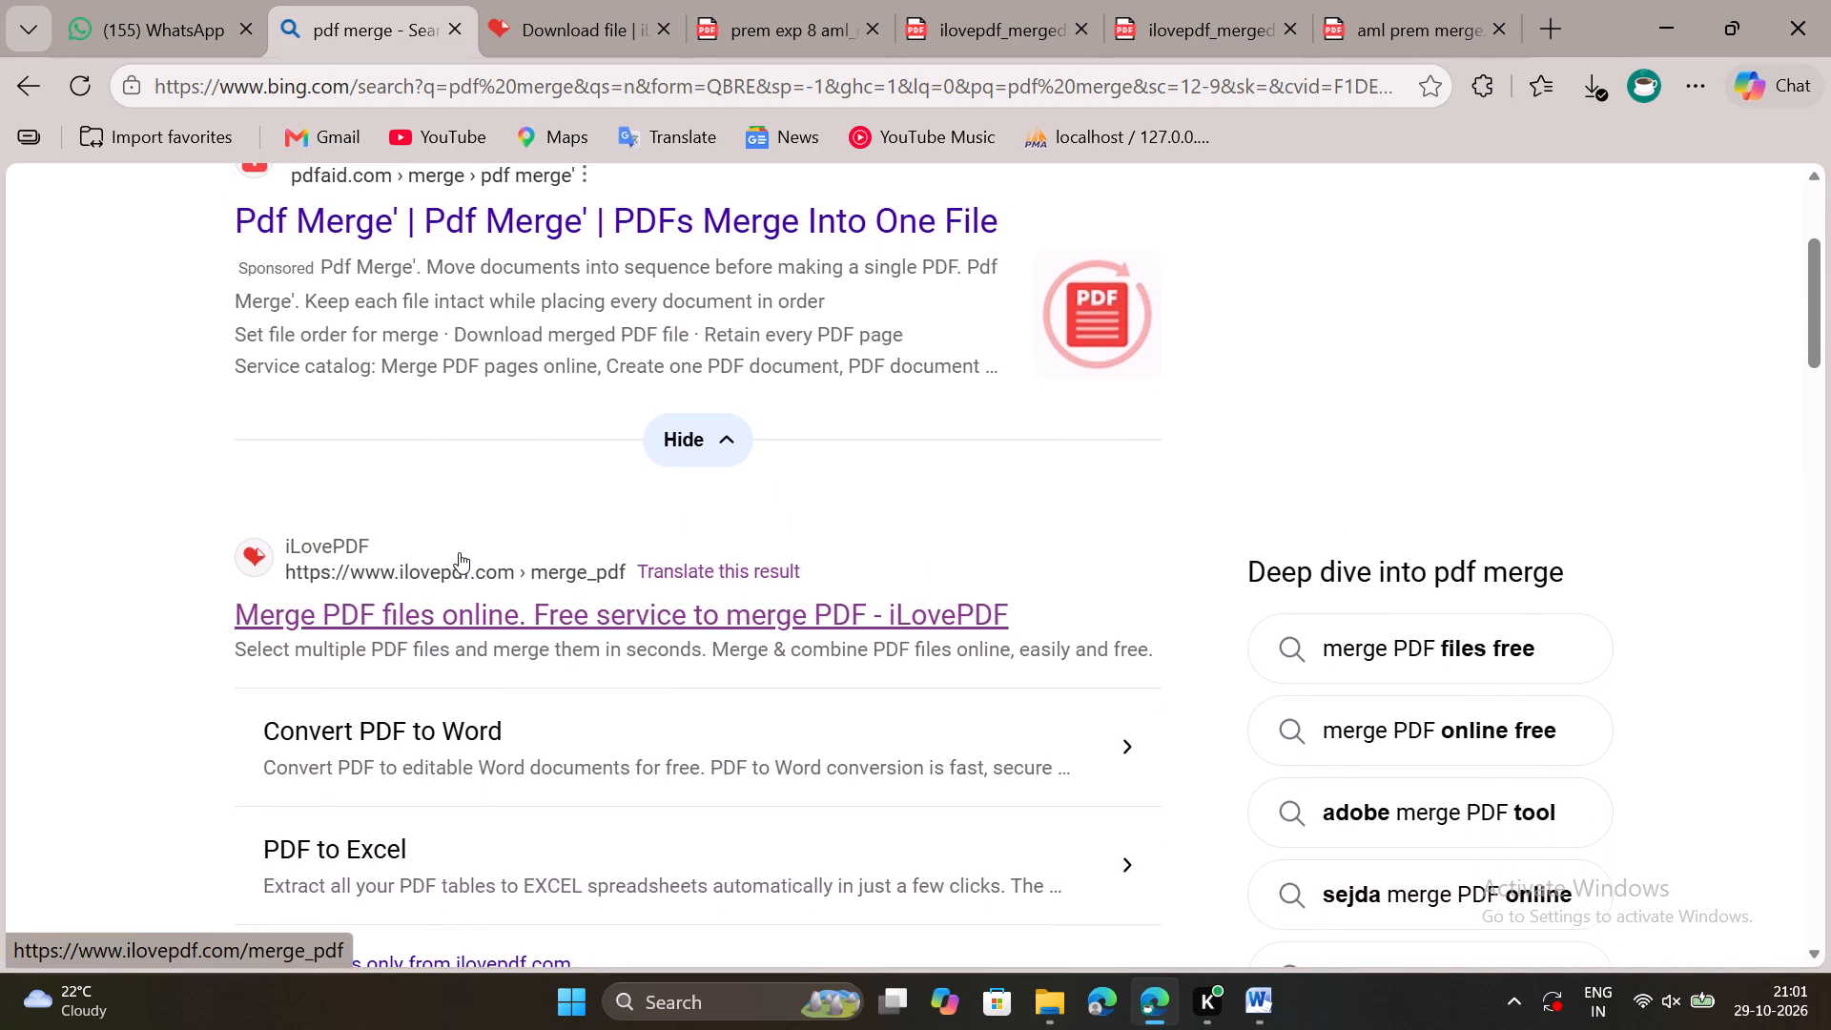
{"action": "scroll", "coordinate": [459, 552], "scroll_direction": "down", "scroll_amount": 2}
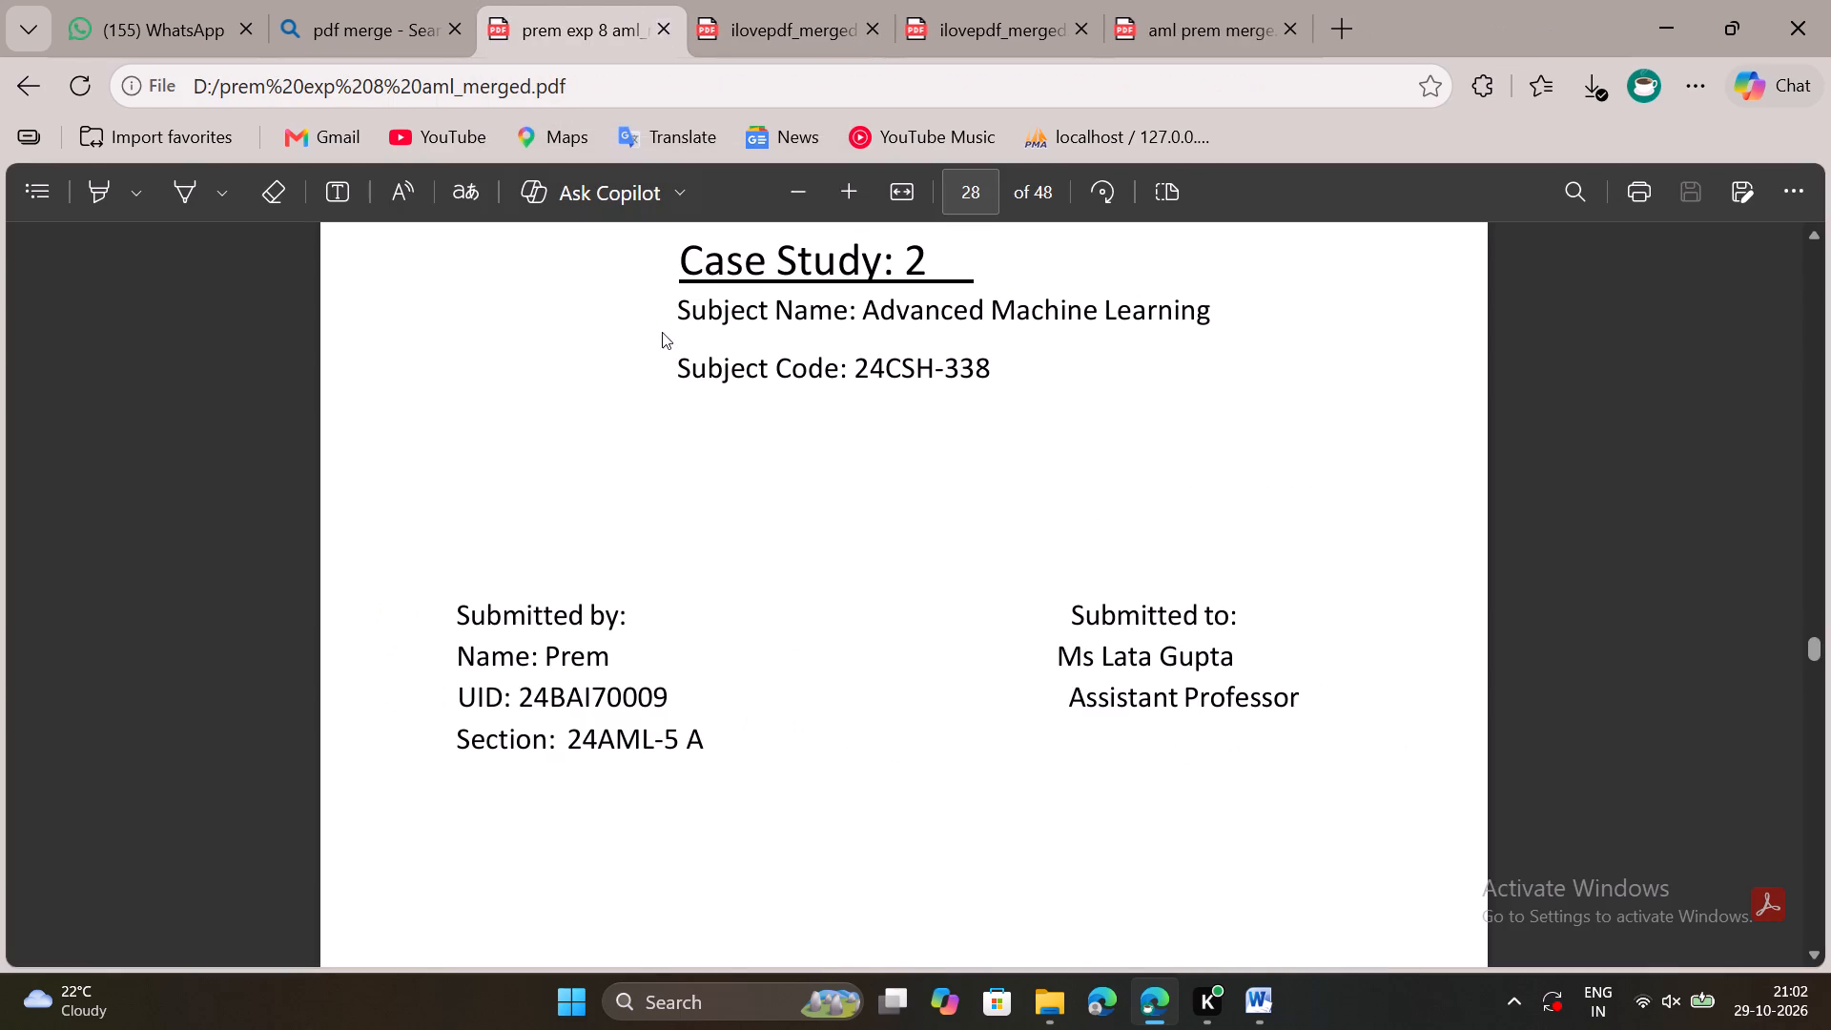
{"action": "left_click", "coordinate": [396, 15]}
{"action": "left_click", "coordinate": [469, 451]}
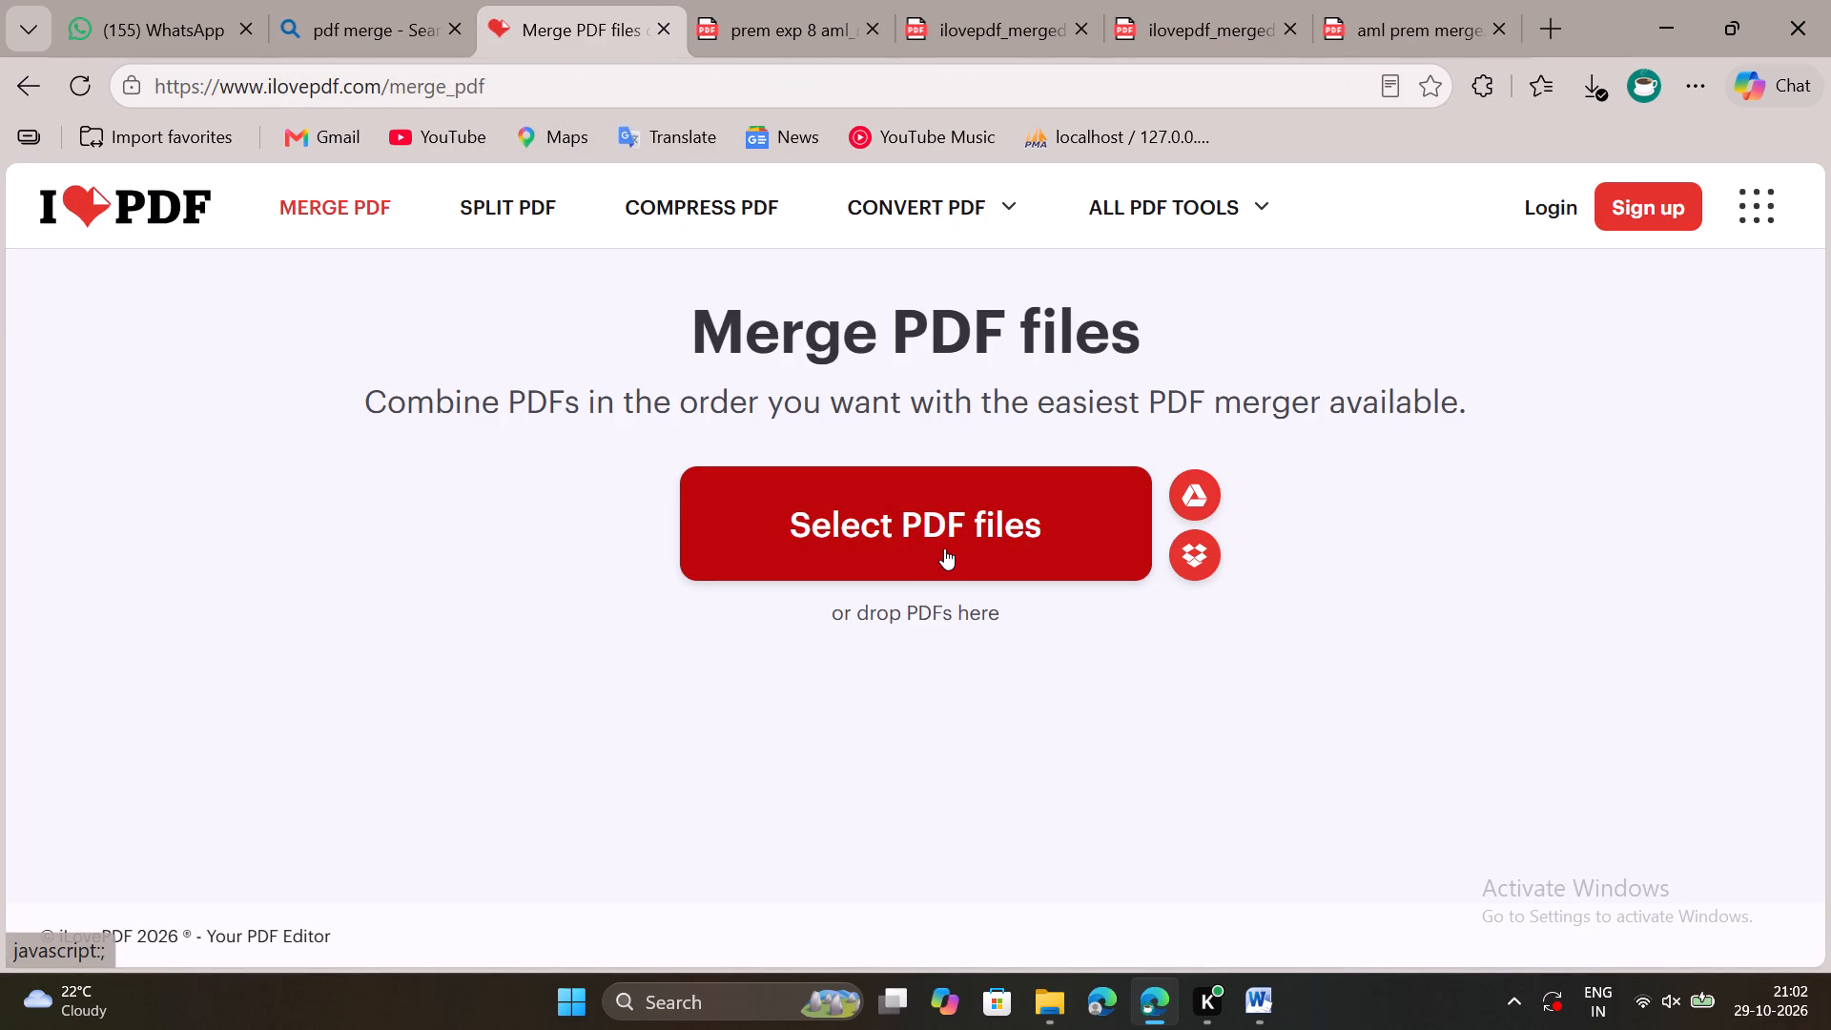
Load "exp 8 aml sah .pdf" from the AML_EXP folder into the merge tool.
{"action": "left_click", "coordinate": [944, 548]}
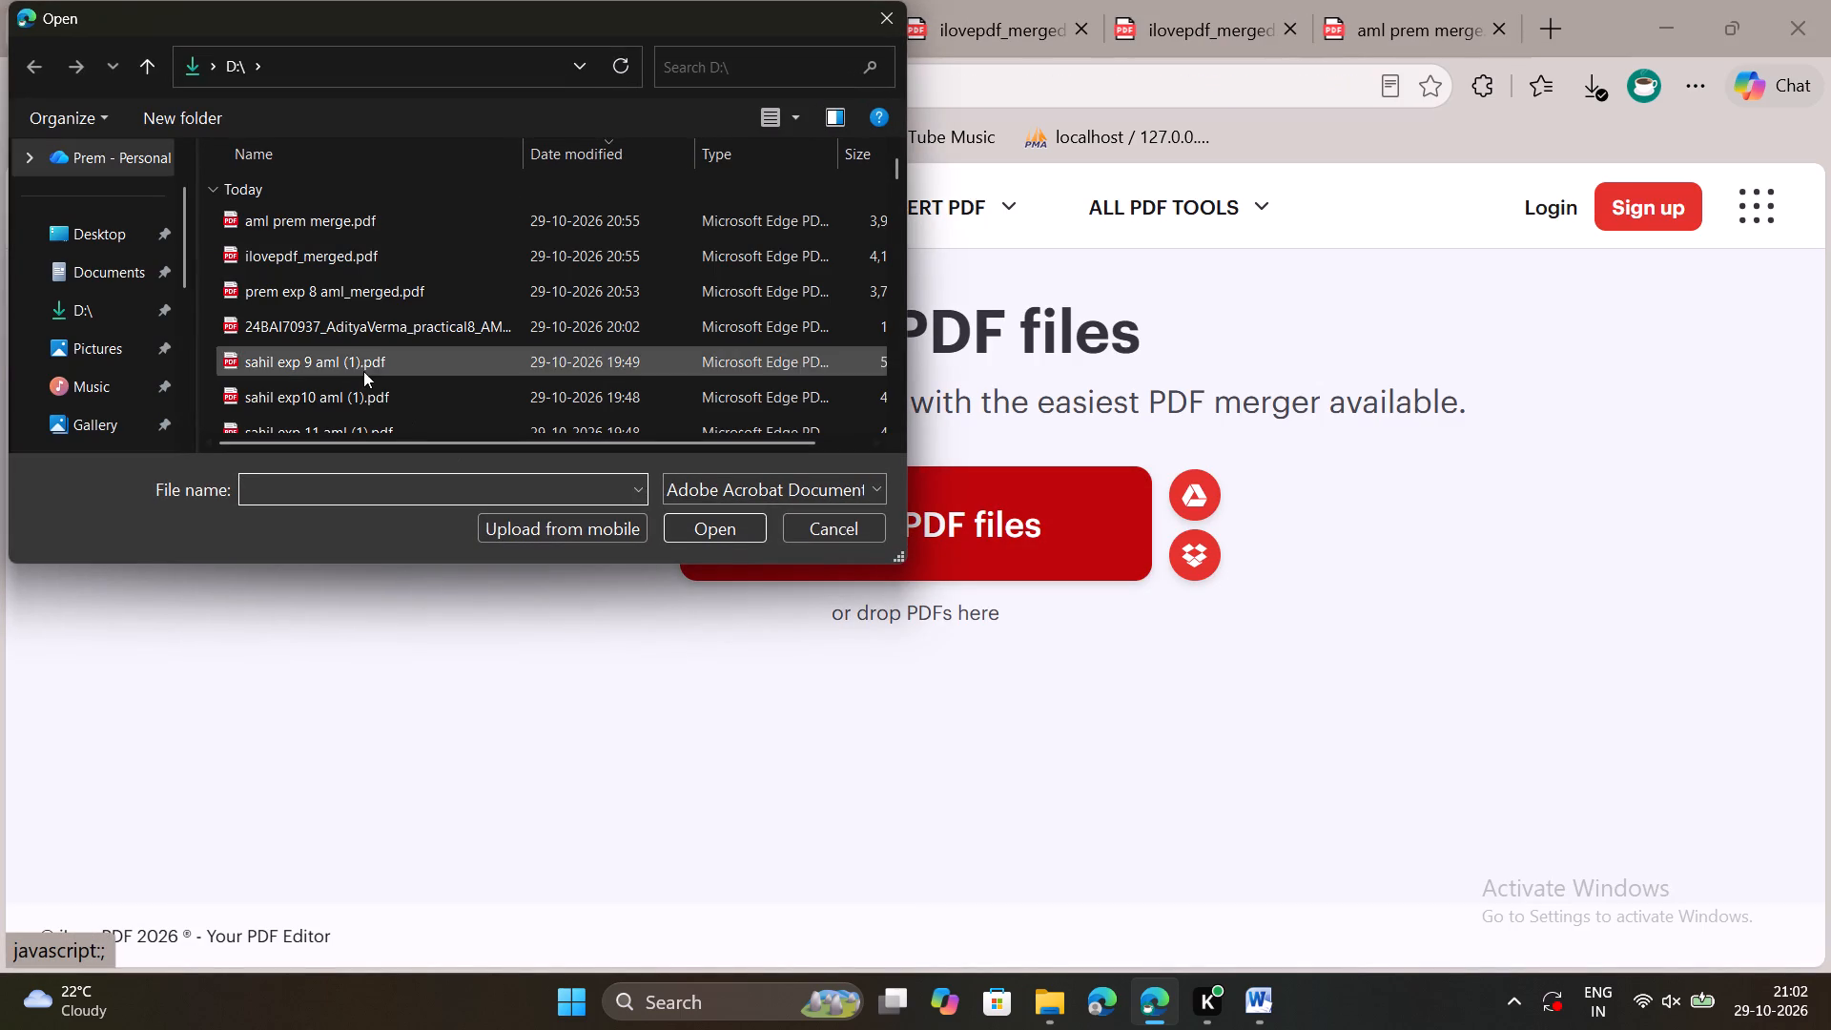
{"action": "scroll", "coordinate": [92, 348], "scroll_direction": "down", "scroll_amount": 1}
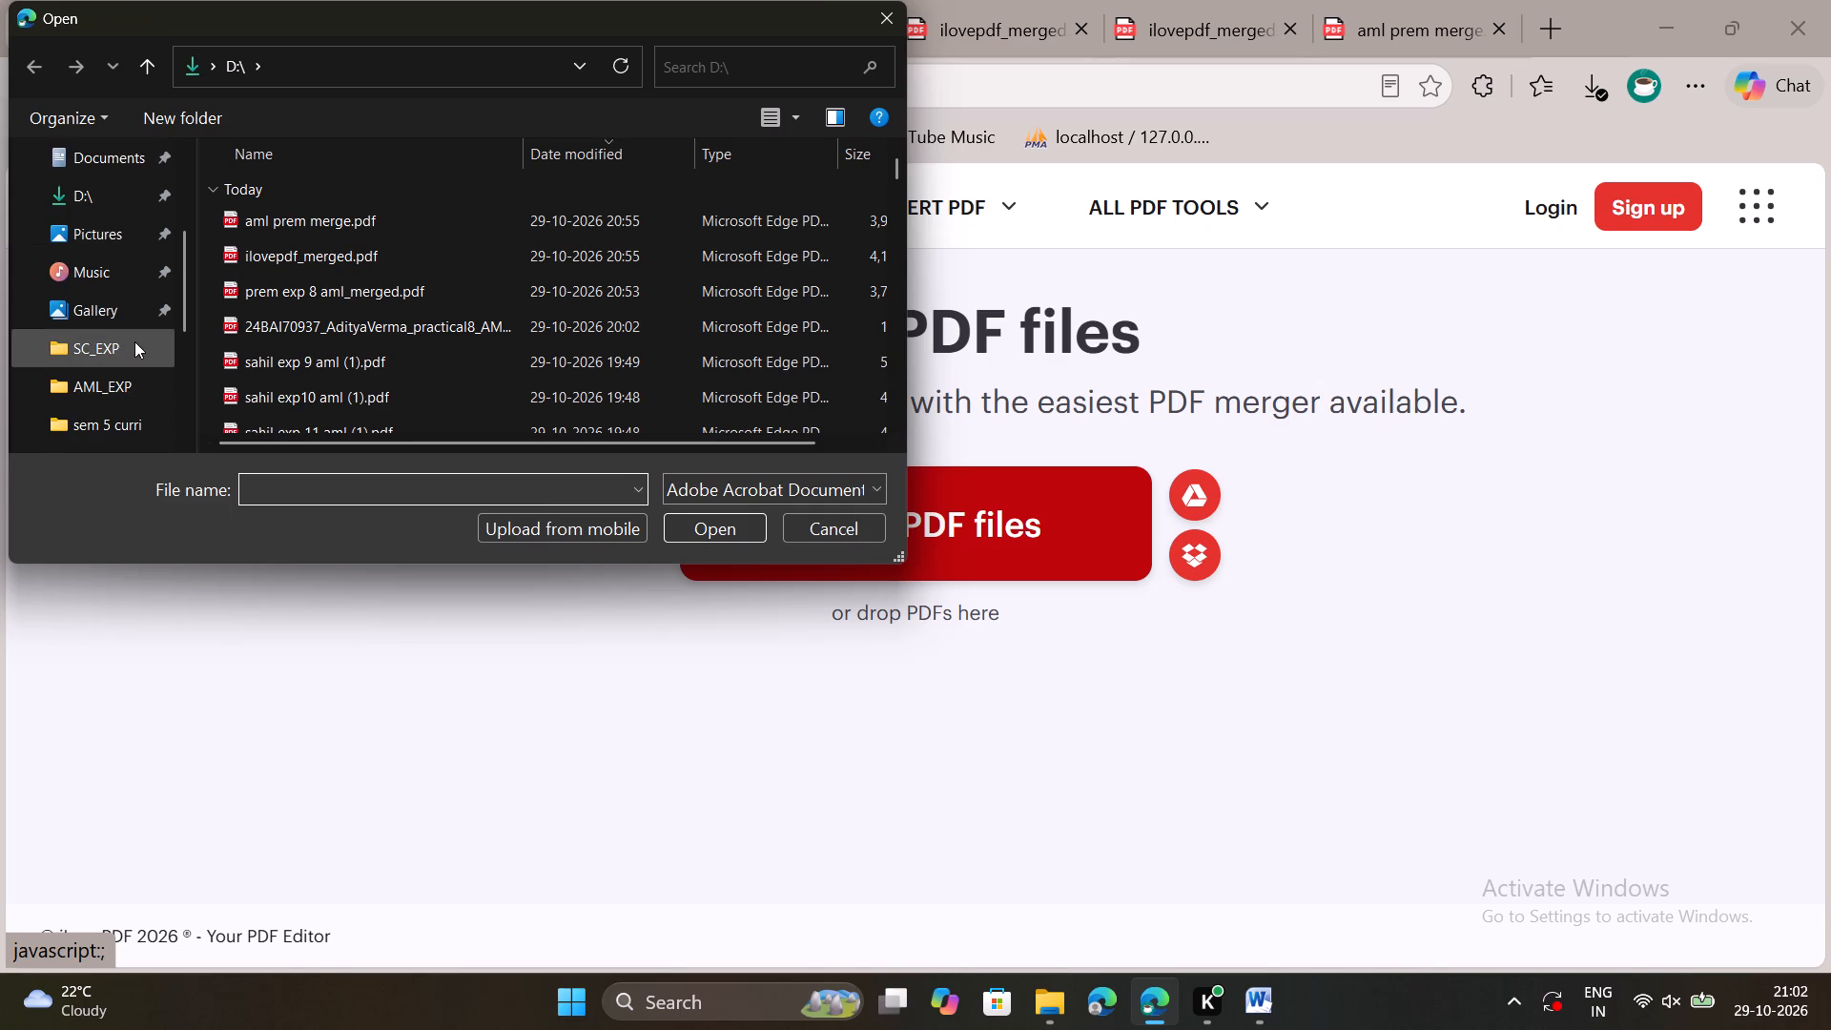
{"action": "scroll", "coordinate": [134, 341], "scroll_direction": "down", "scroll_amount": 1}
{"action": "left_click", "coordinate": [103, 171]}
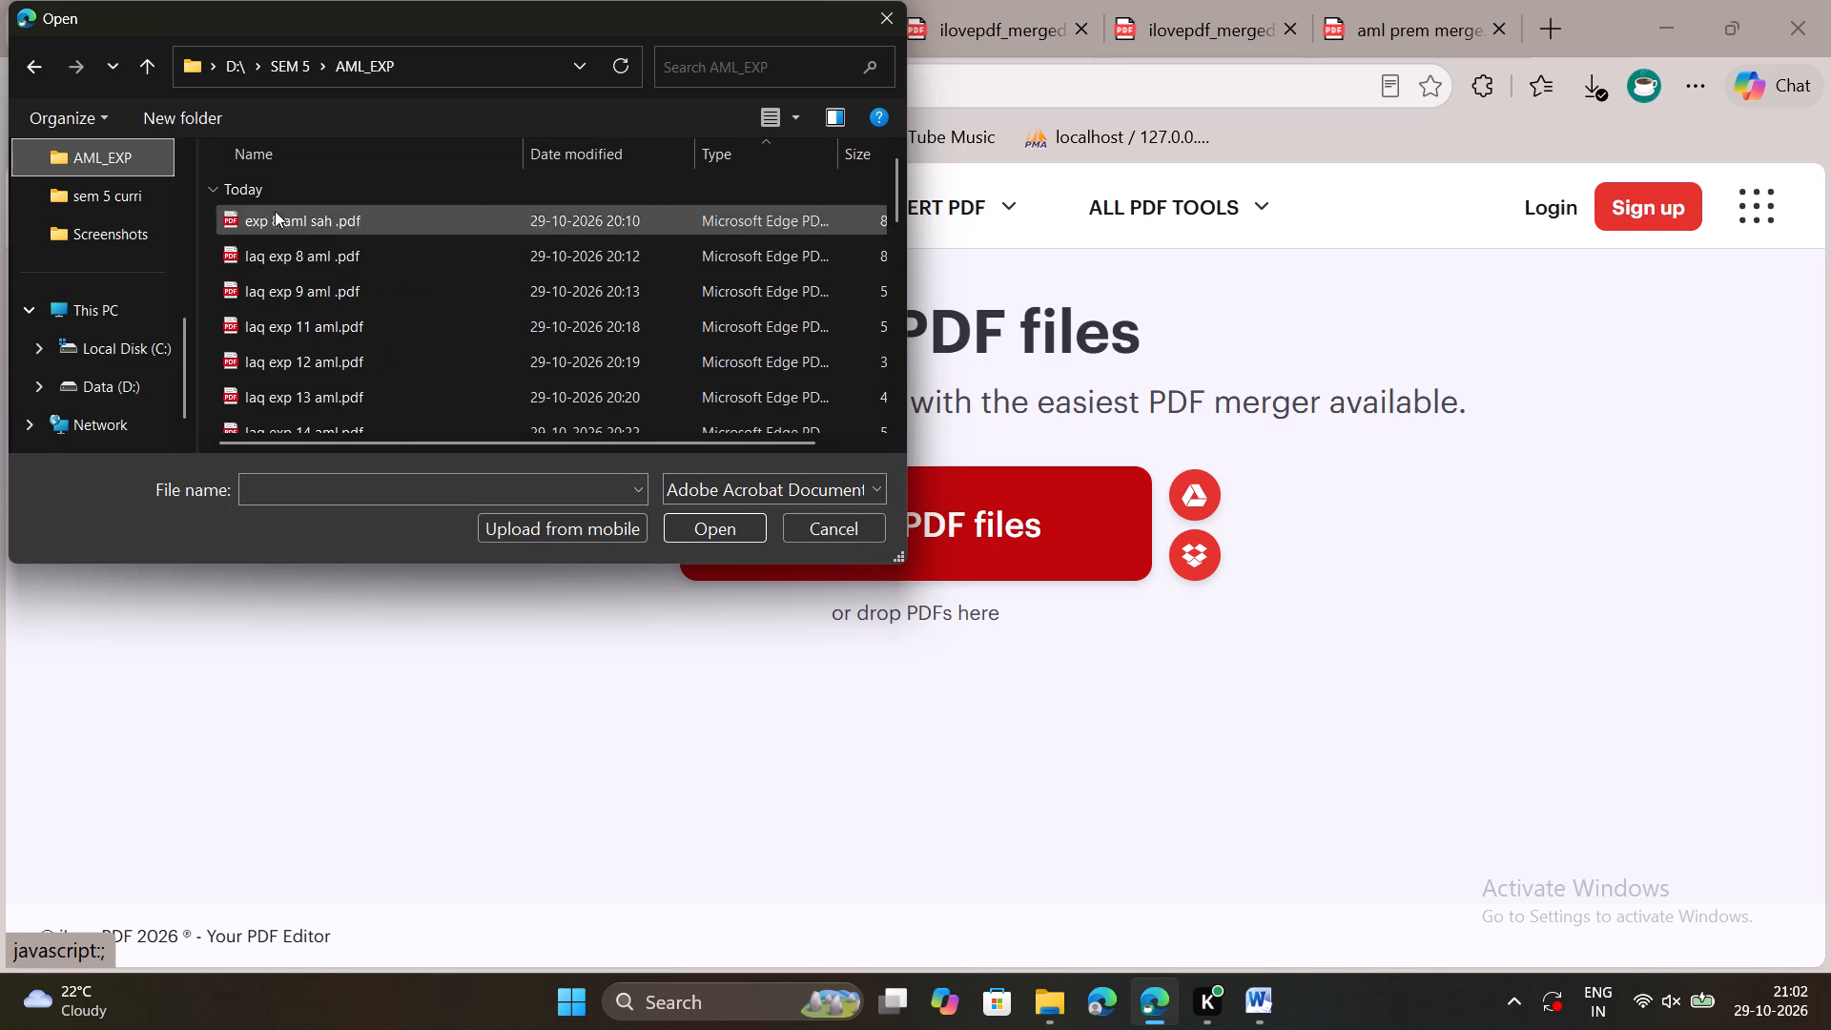
{"action": "left_click", "coordinate": [302, 215]}
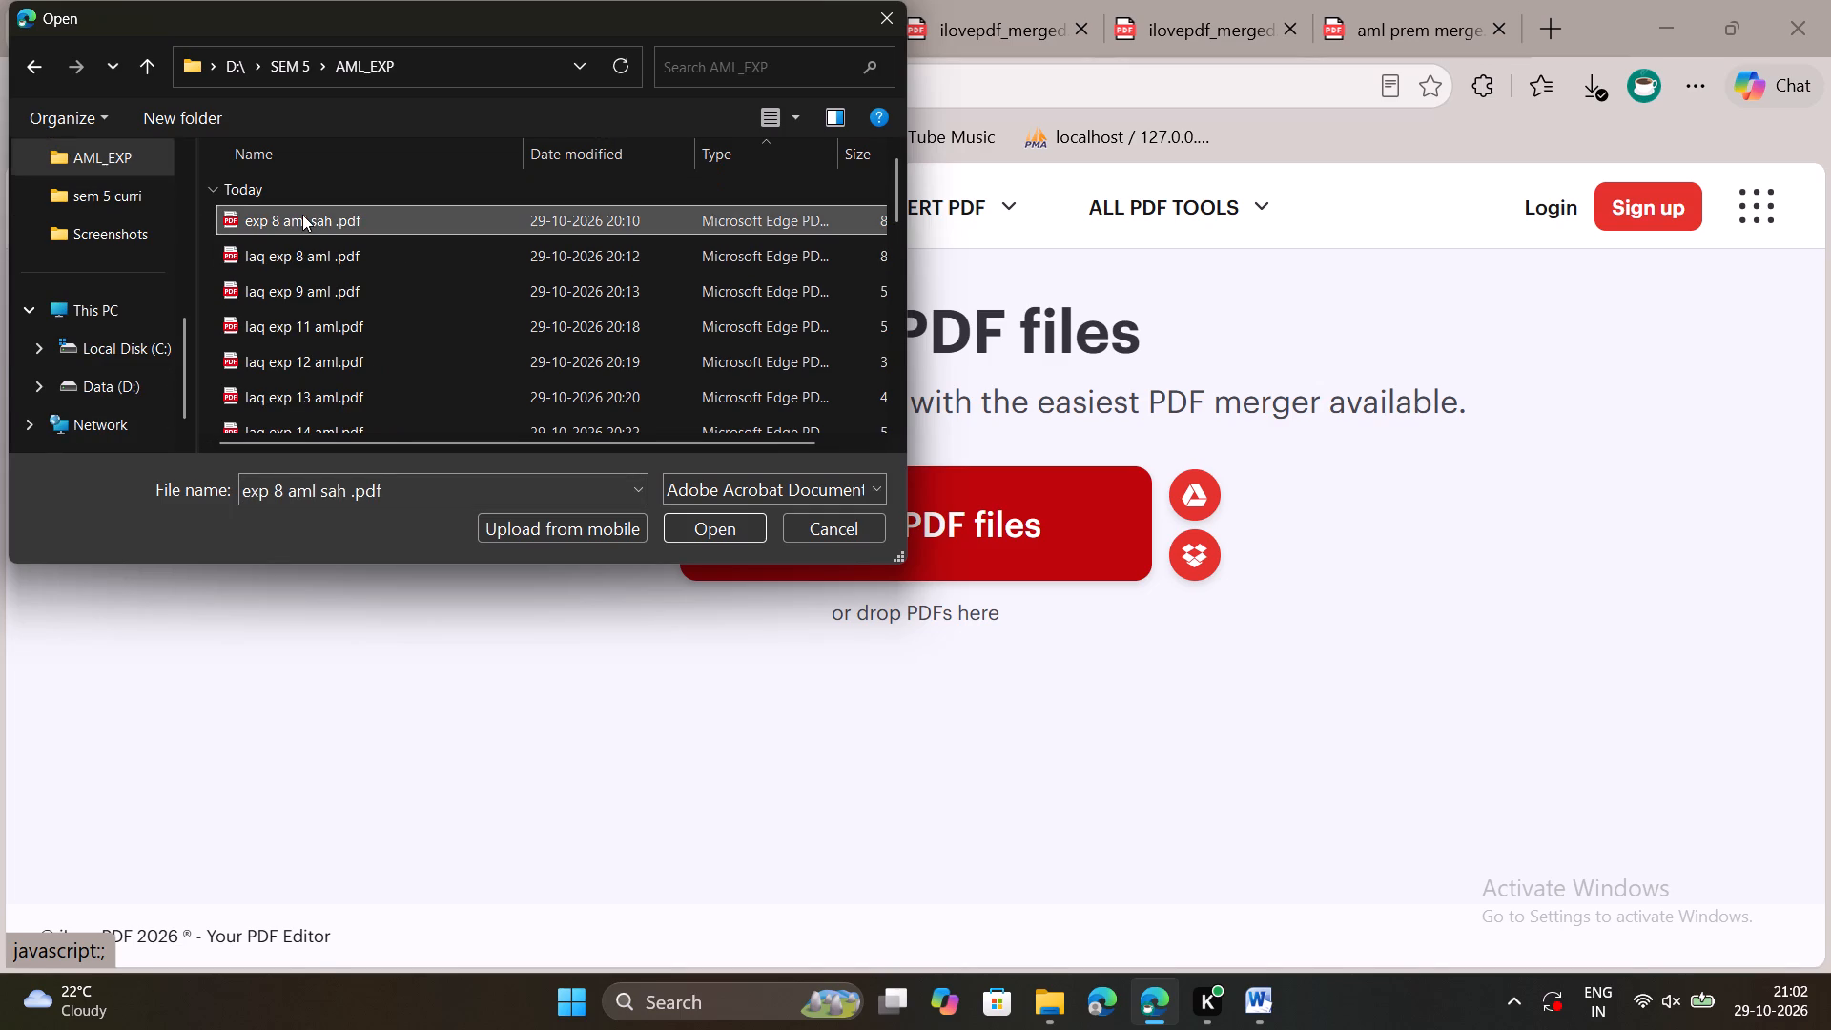
{"action": "scroll", "coordinate": [468, 383], "scroll_direction": "down", "scroll_amount": 2}
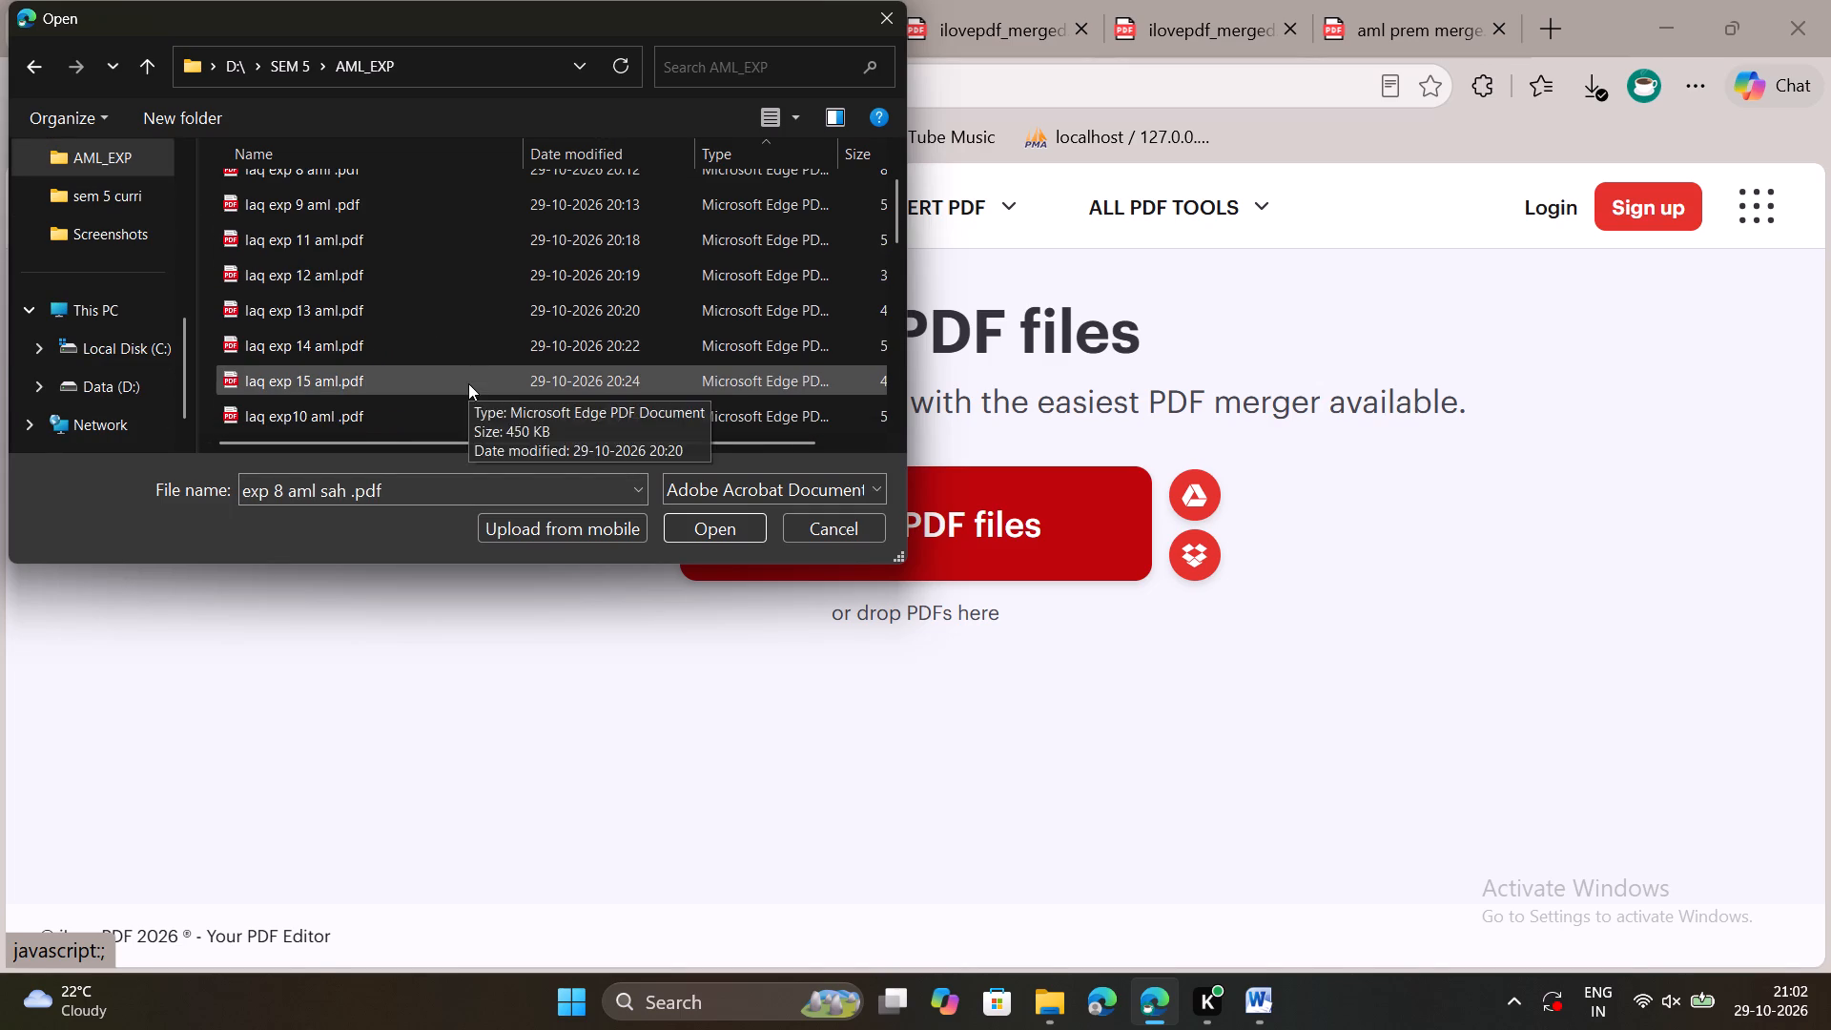
{"action": "left_click", "coordinate": [424, 388]}
{"action": "left_click", "coordinate": [424, 388]}
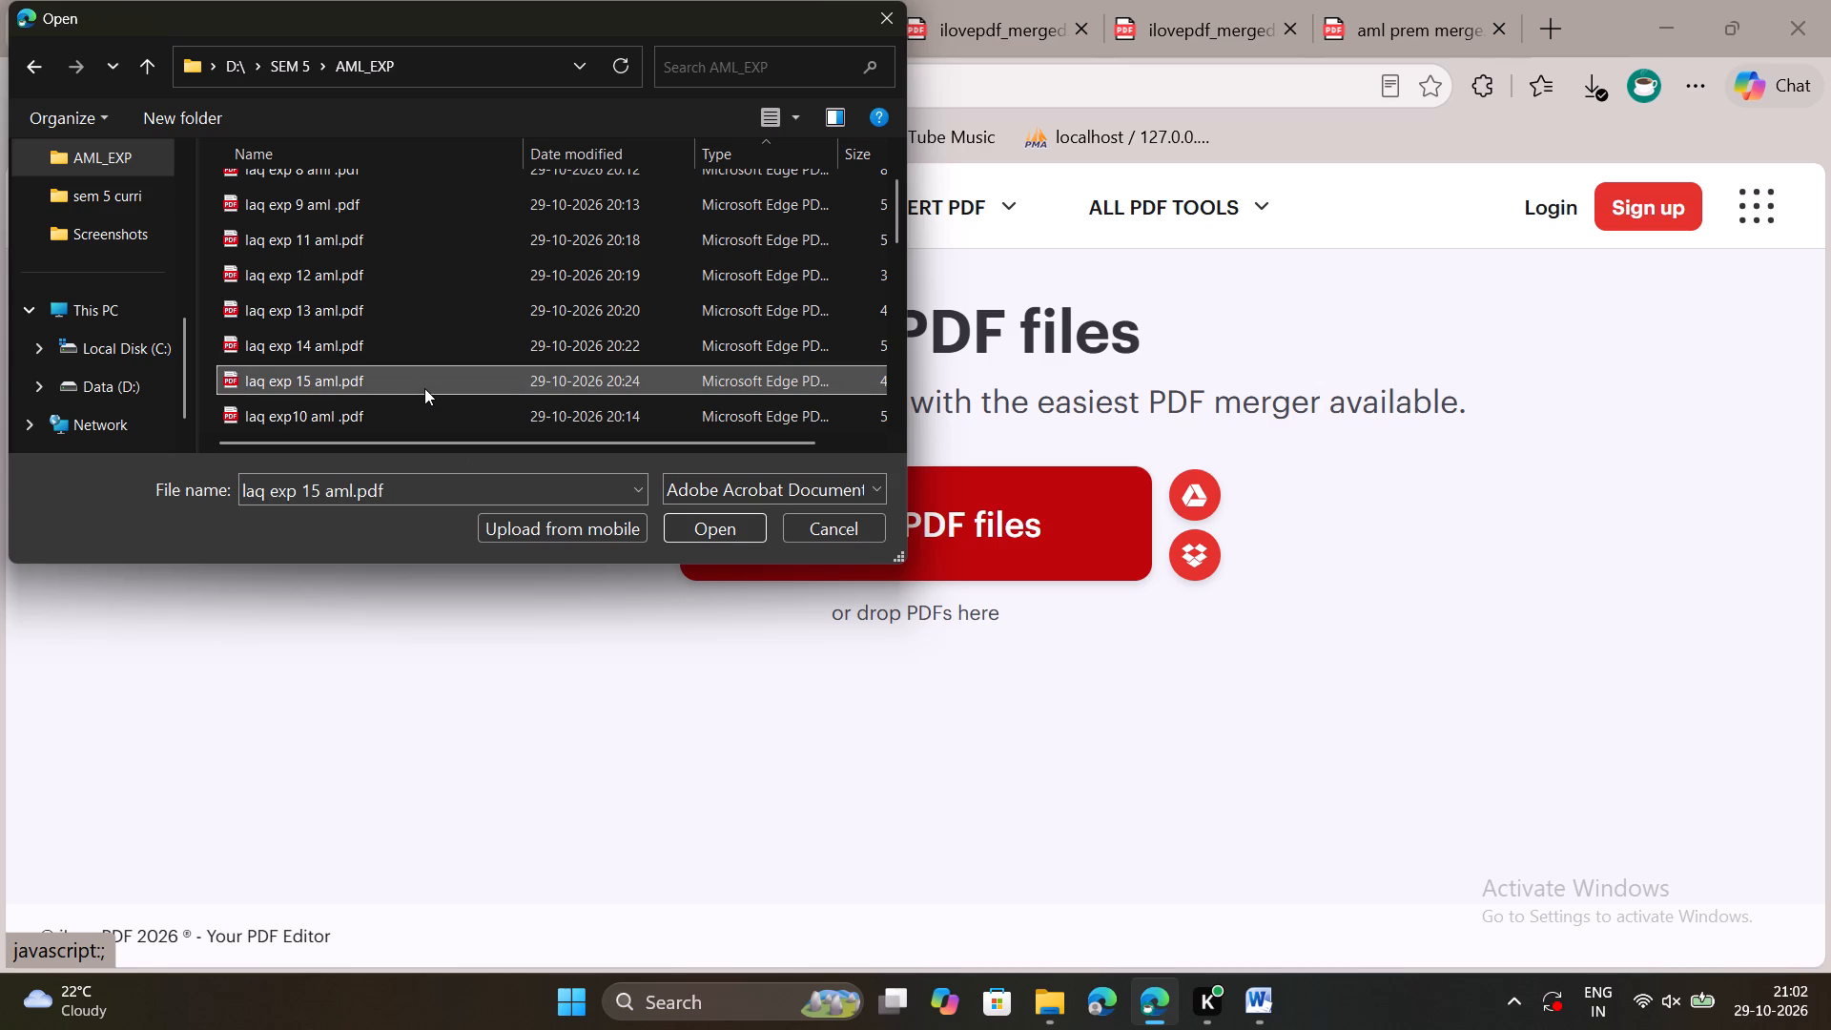
{"action": "scroll", "coordinate": [545, 326], "scroll_direction": "up", "scroll_amount": 1}
{"action": "left_click", "coordinate": [401, 219]}
{"action": "scroll", "coordinate": [562, 318], "scroll_direction": "down", "scroll_amount": 1}
{"action": "left_click", "coordinate": [722, 529]}
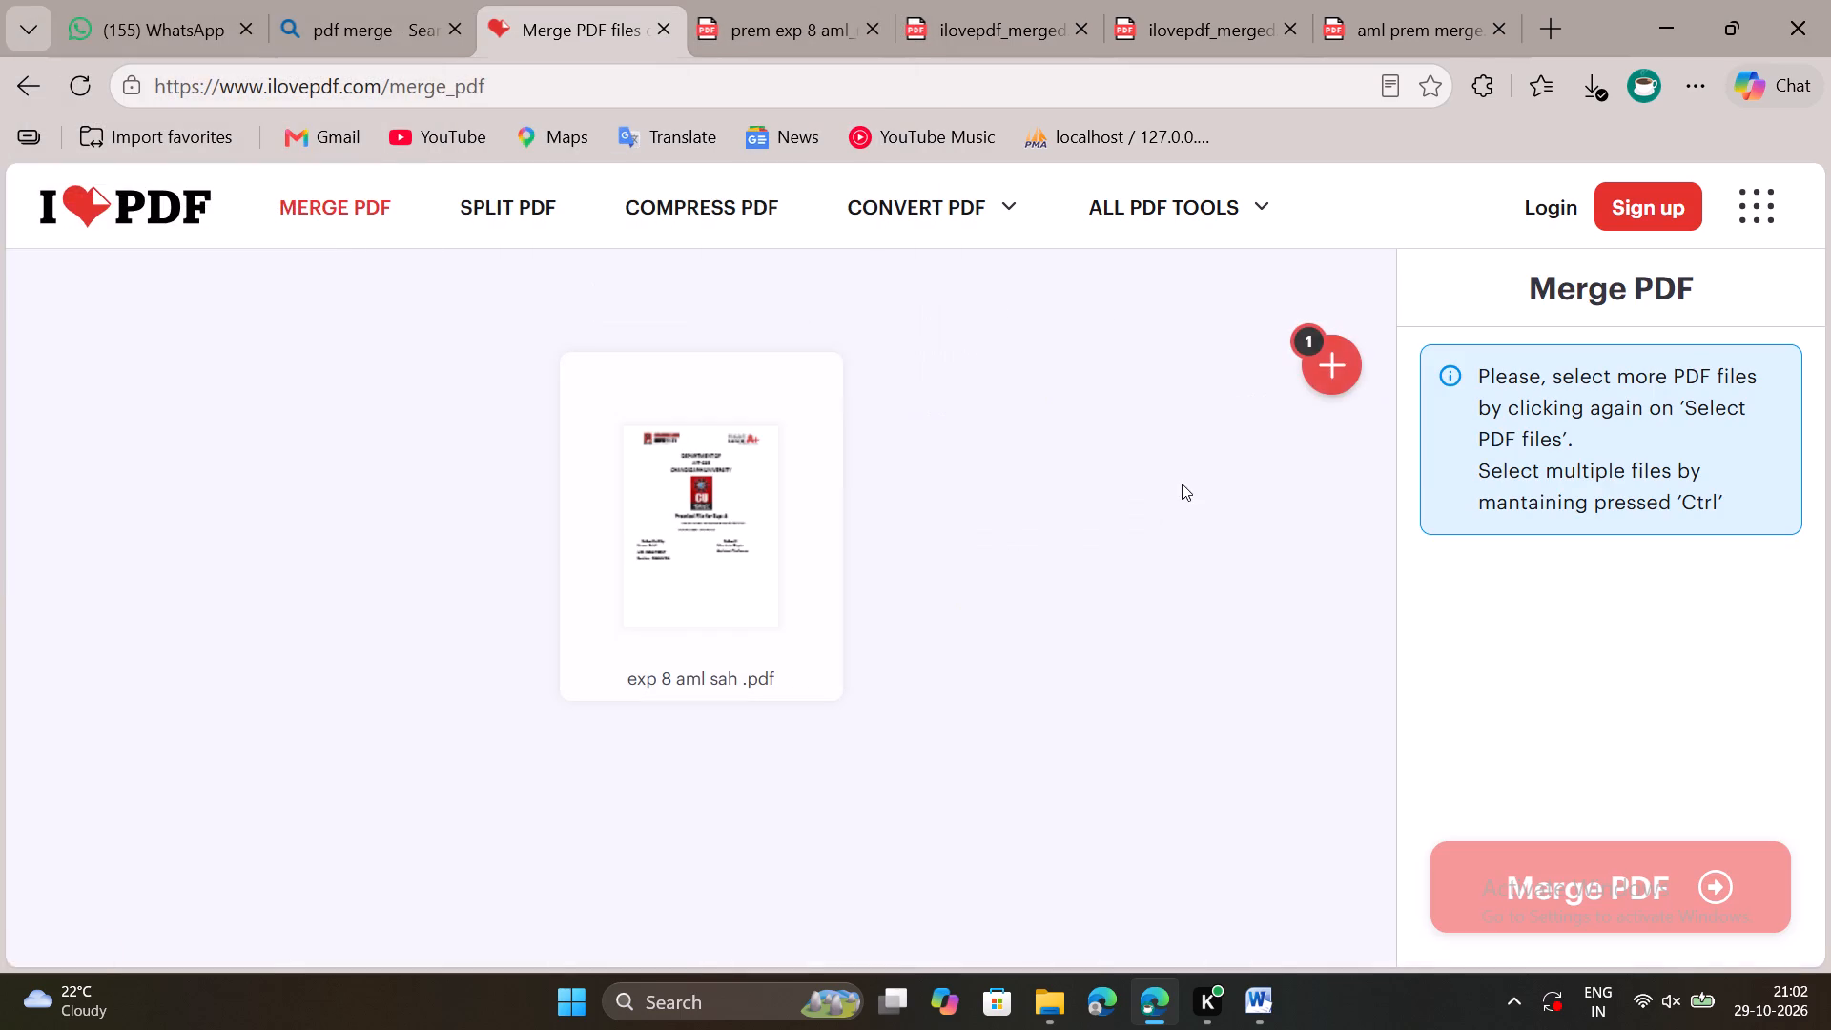
Add "prem exp 15 aml.pdf" from the AML_EXP folder as the second file of the merge.
{"action": "left_click", "coordinate": [1329, 373]}
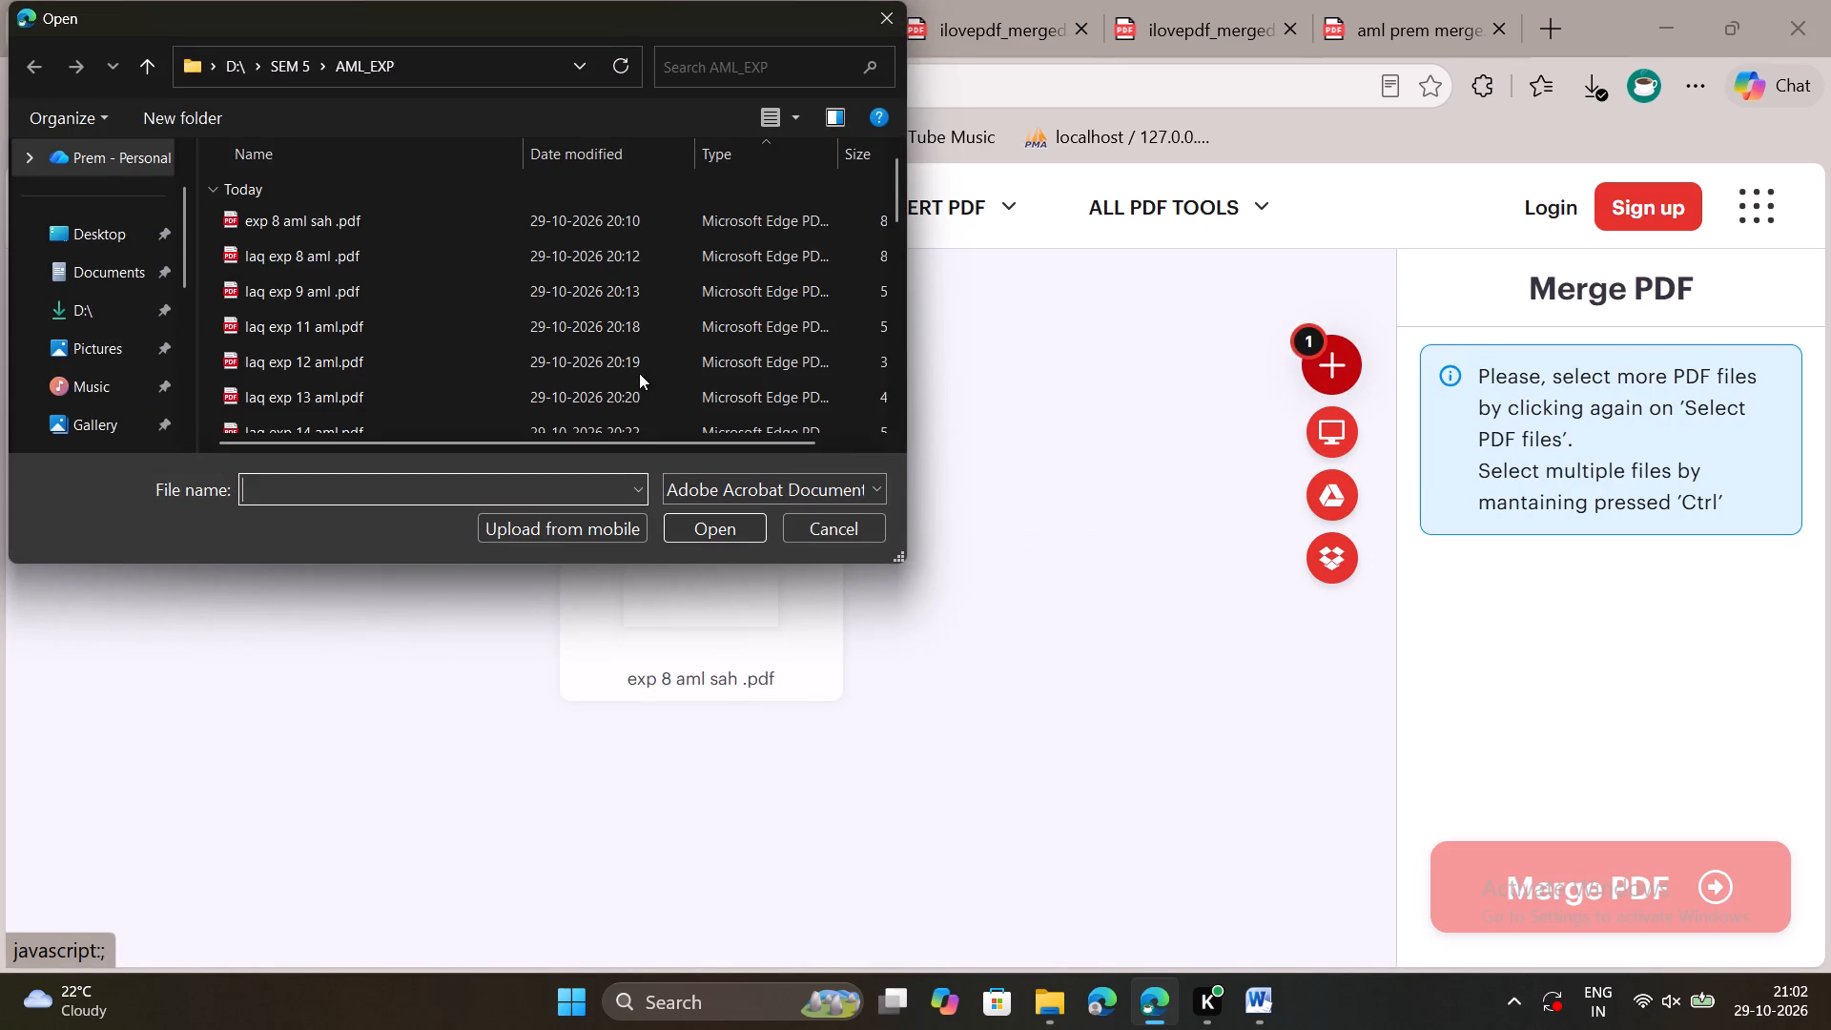
{"action": "scroll", "coordinate": [601, 369], "scroll_direction": "down", "scroll_amount": 4}
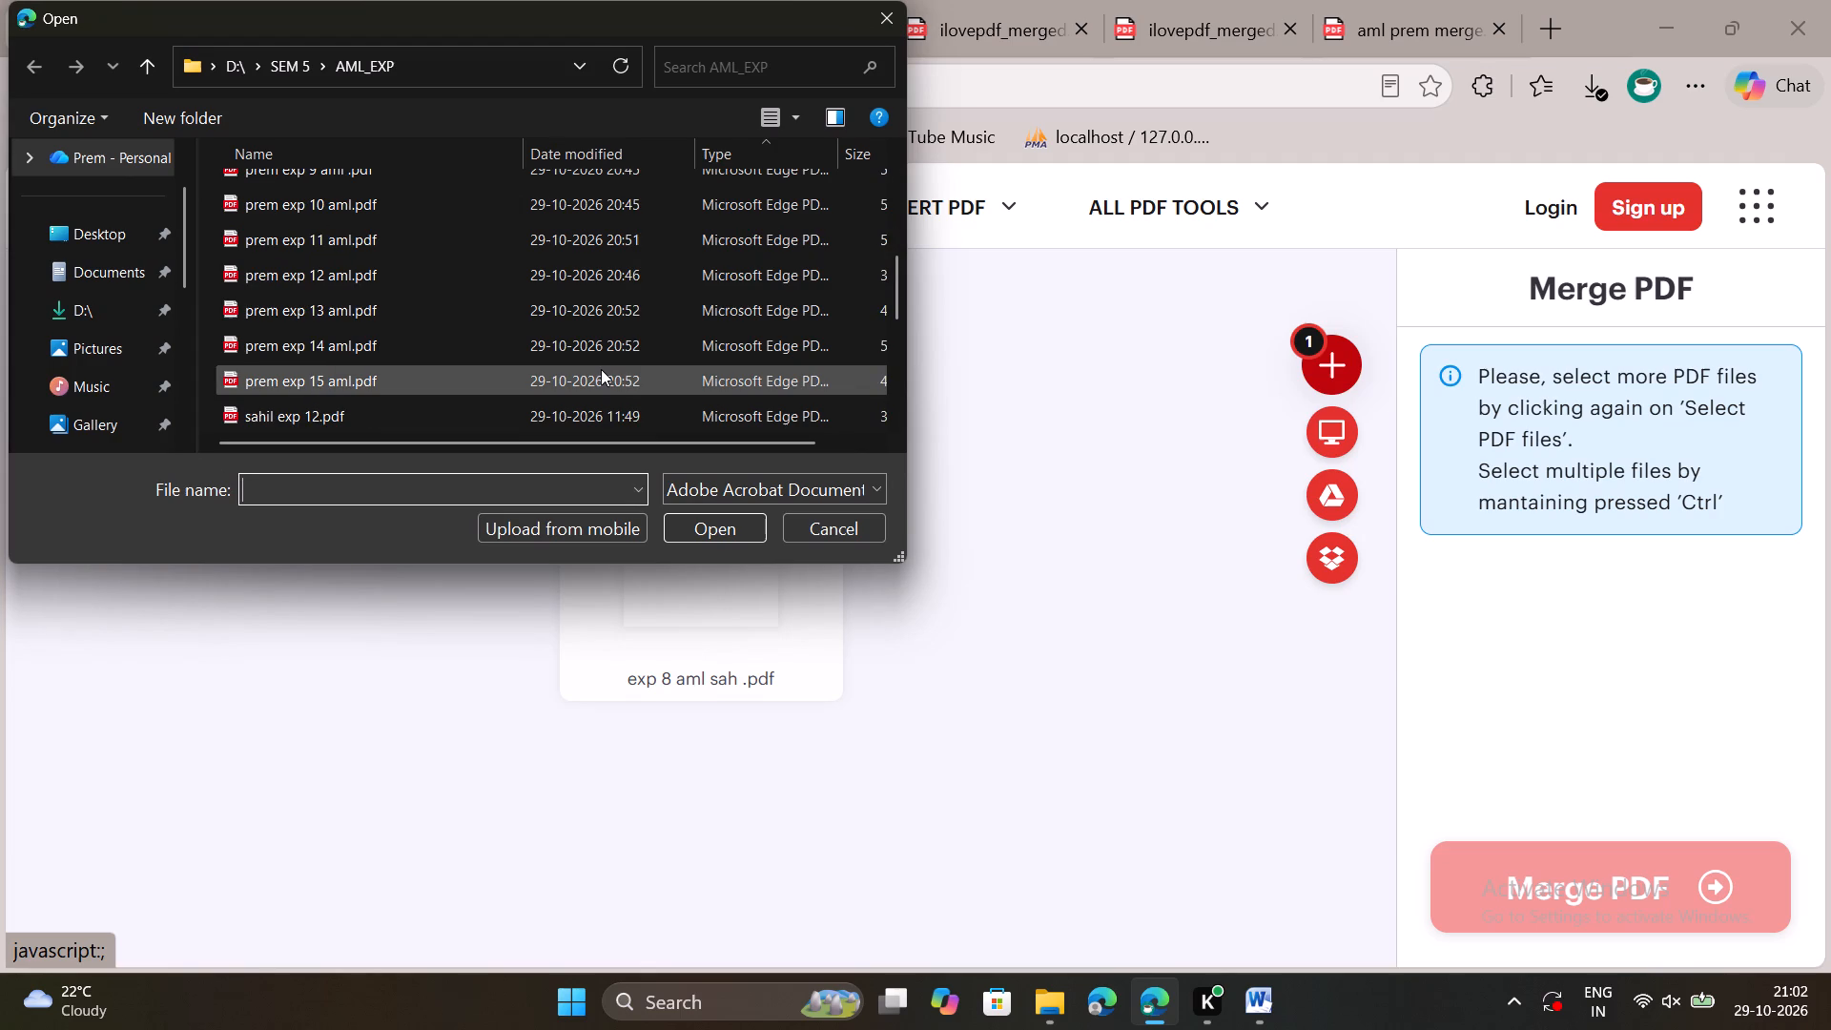
{"action": "scroll", "coordinate": [601, 369], "scroll_direction": "down", "scroll_amount": 1}
{"action": "left_click", "coordinate": [578, 378]}
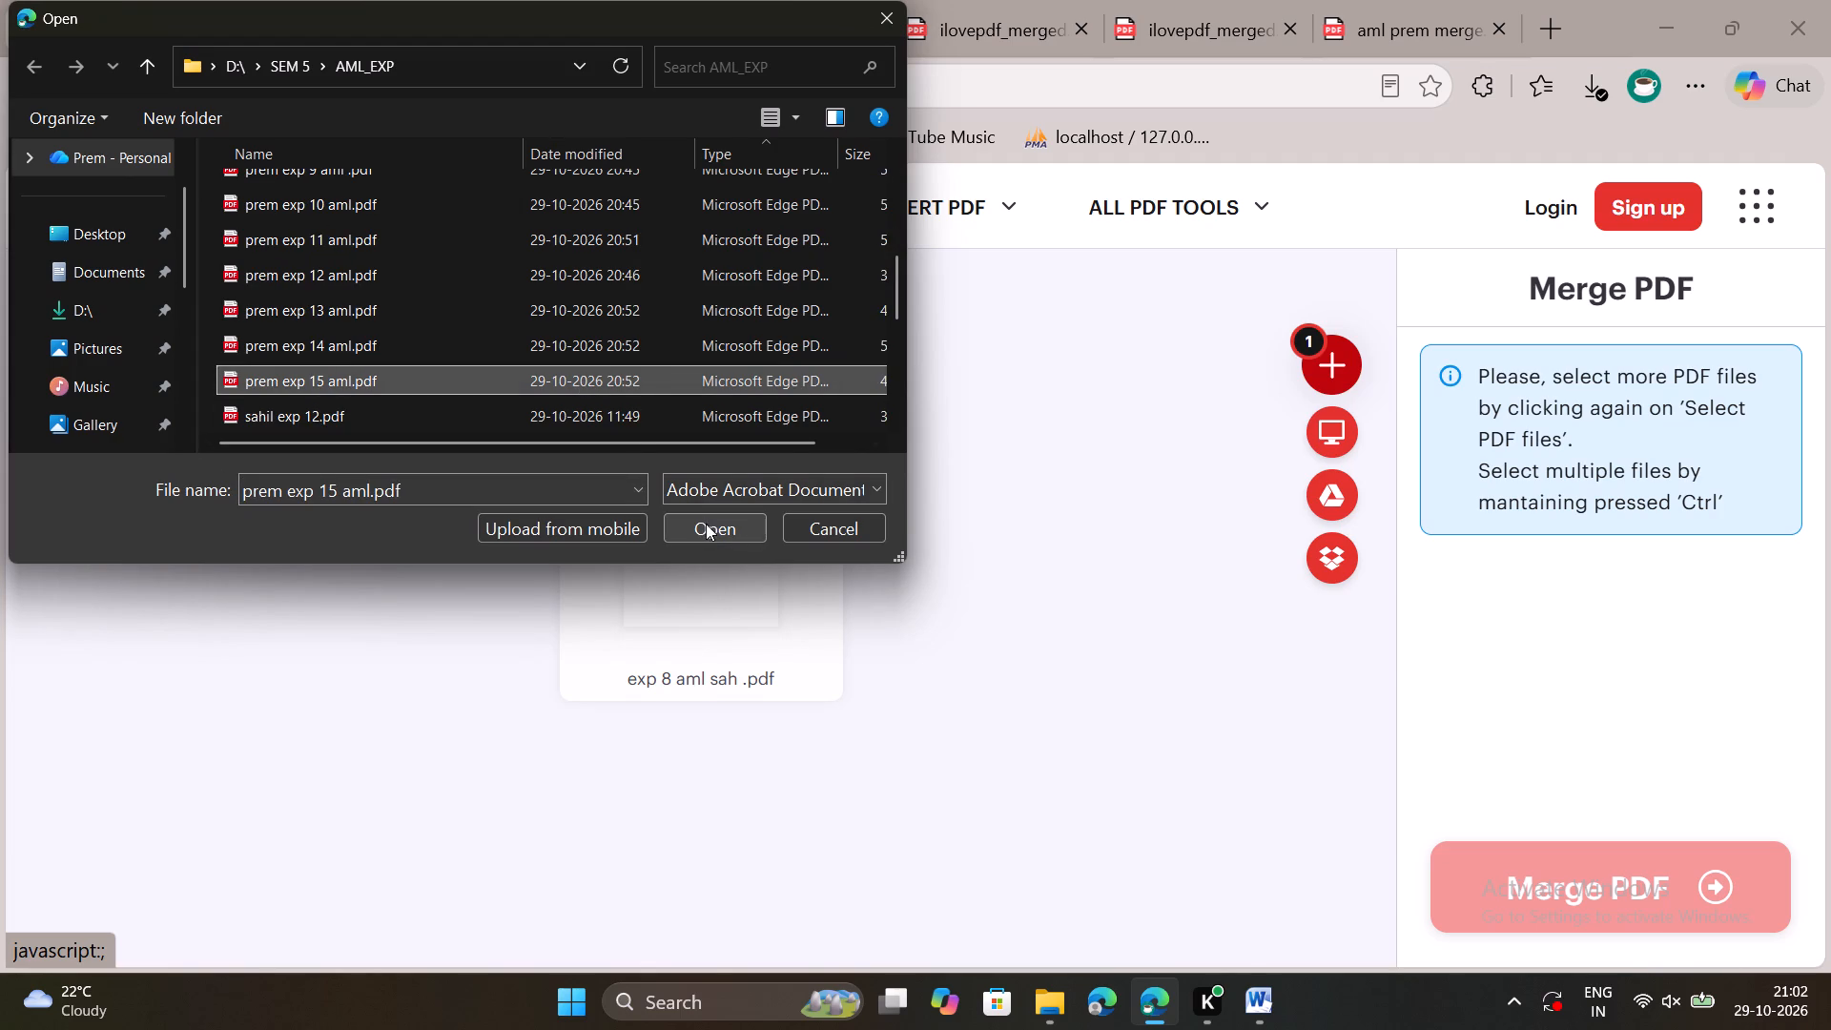
{"action": "left_click", "coordinate": [710, 528]}
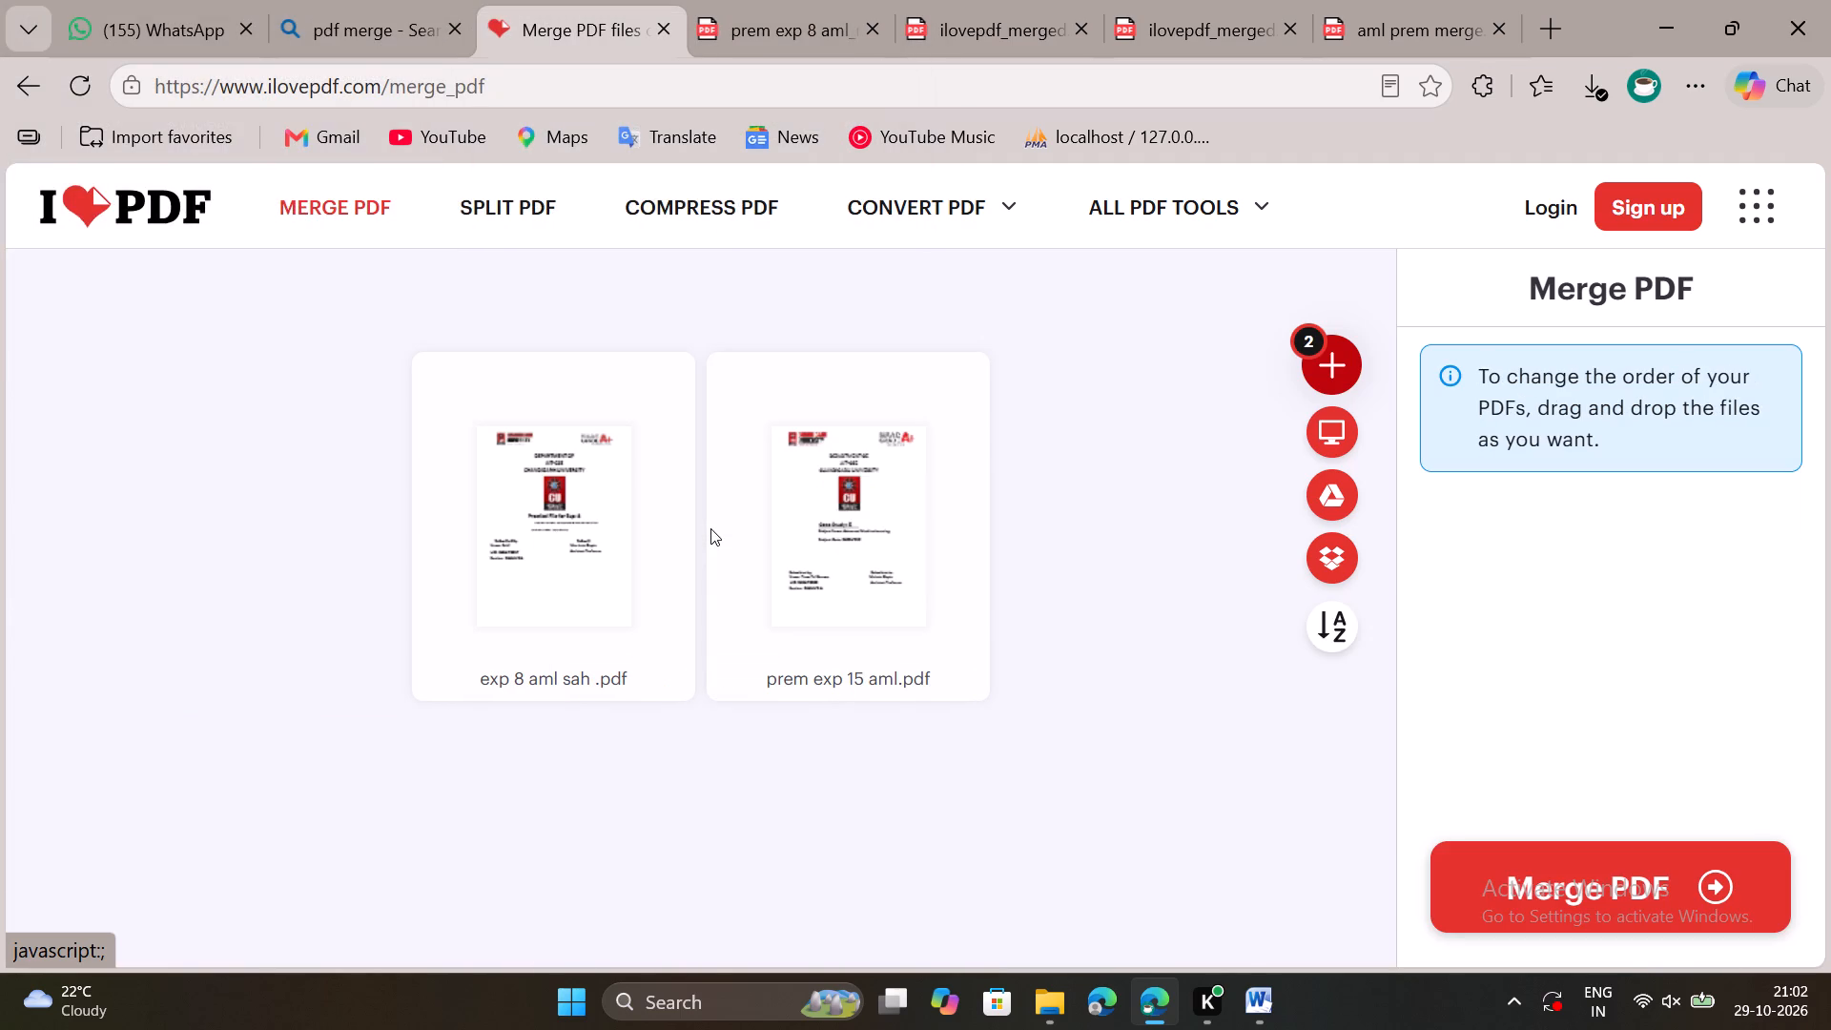
Merge the two loaded PDFs, download the result and return to the iLovePDF download page.
{"action": "left_click", "coordinate": [1503, 871]}
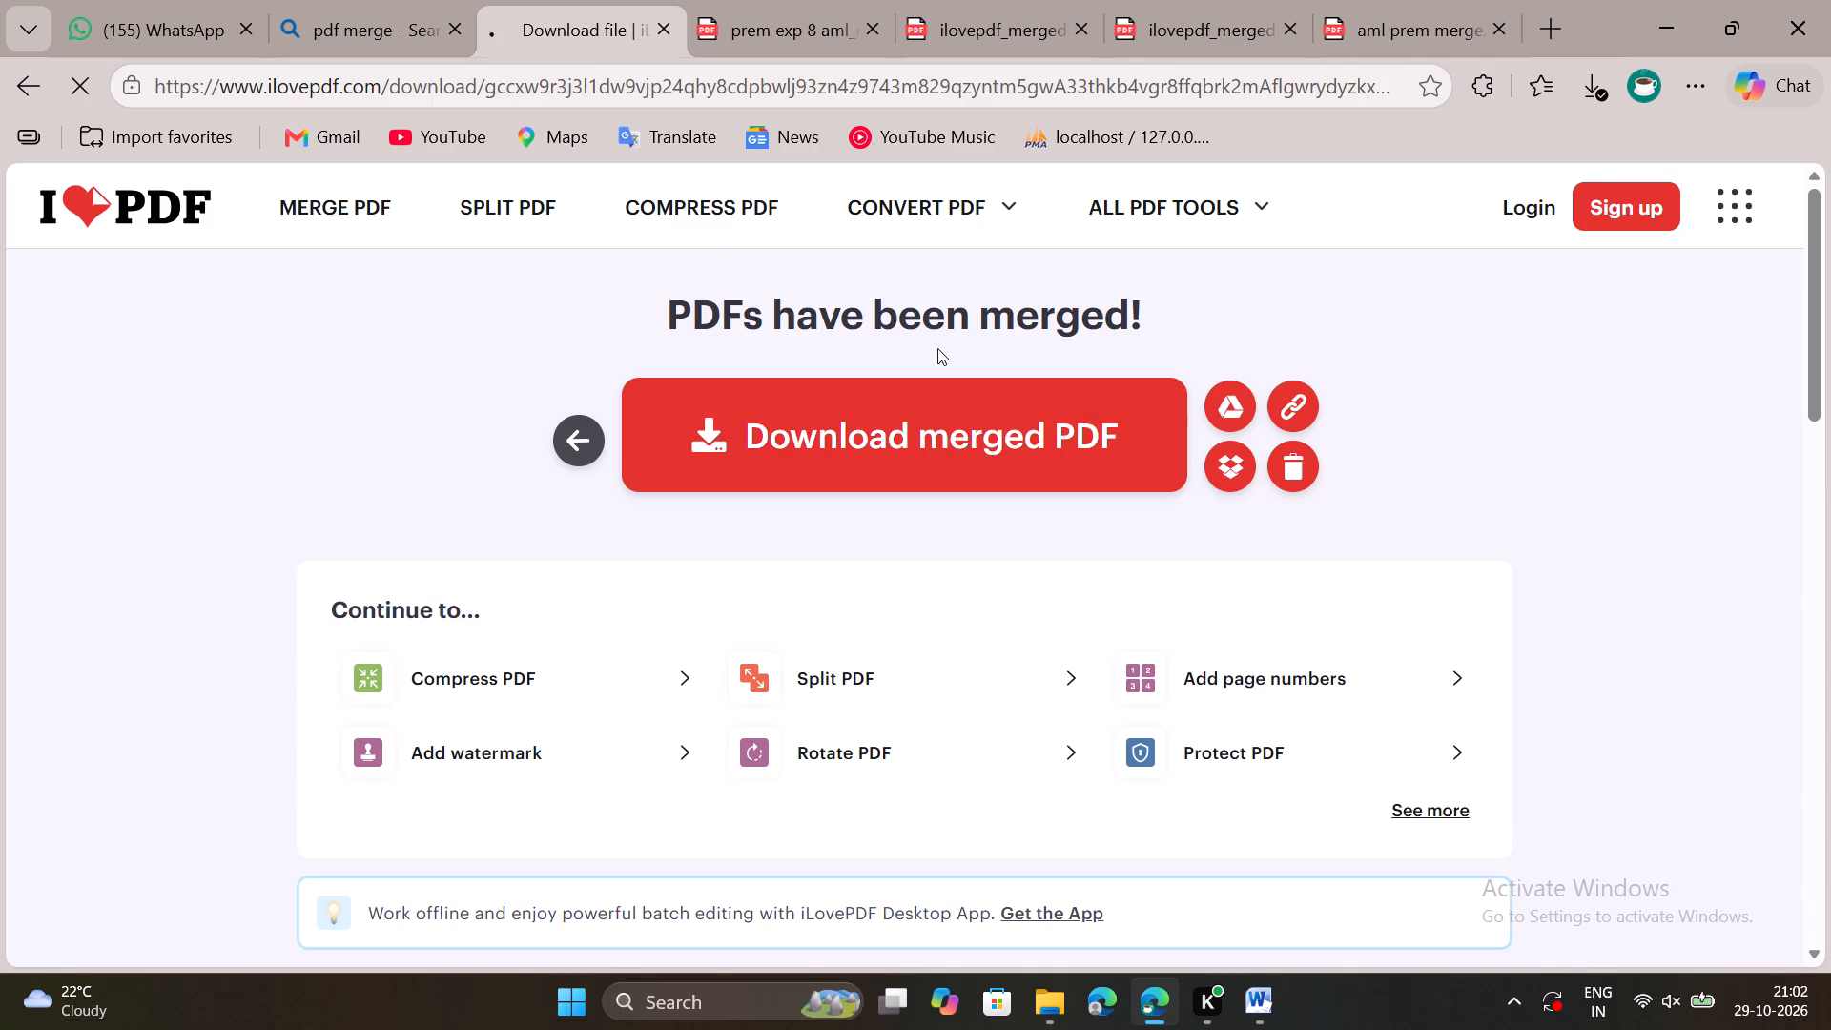
{"action": "left_click", "coordinate": [413, 19]}
{"action": "left_click", "coordinate": [548, 44]}
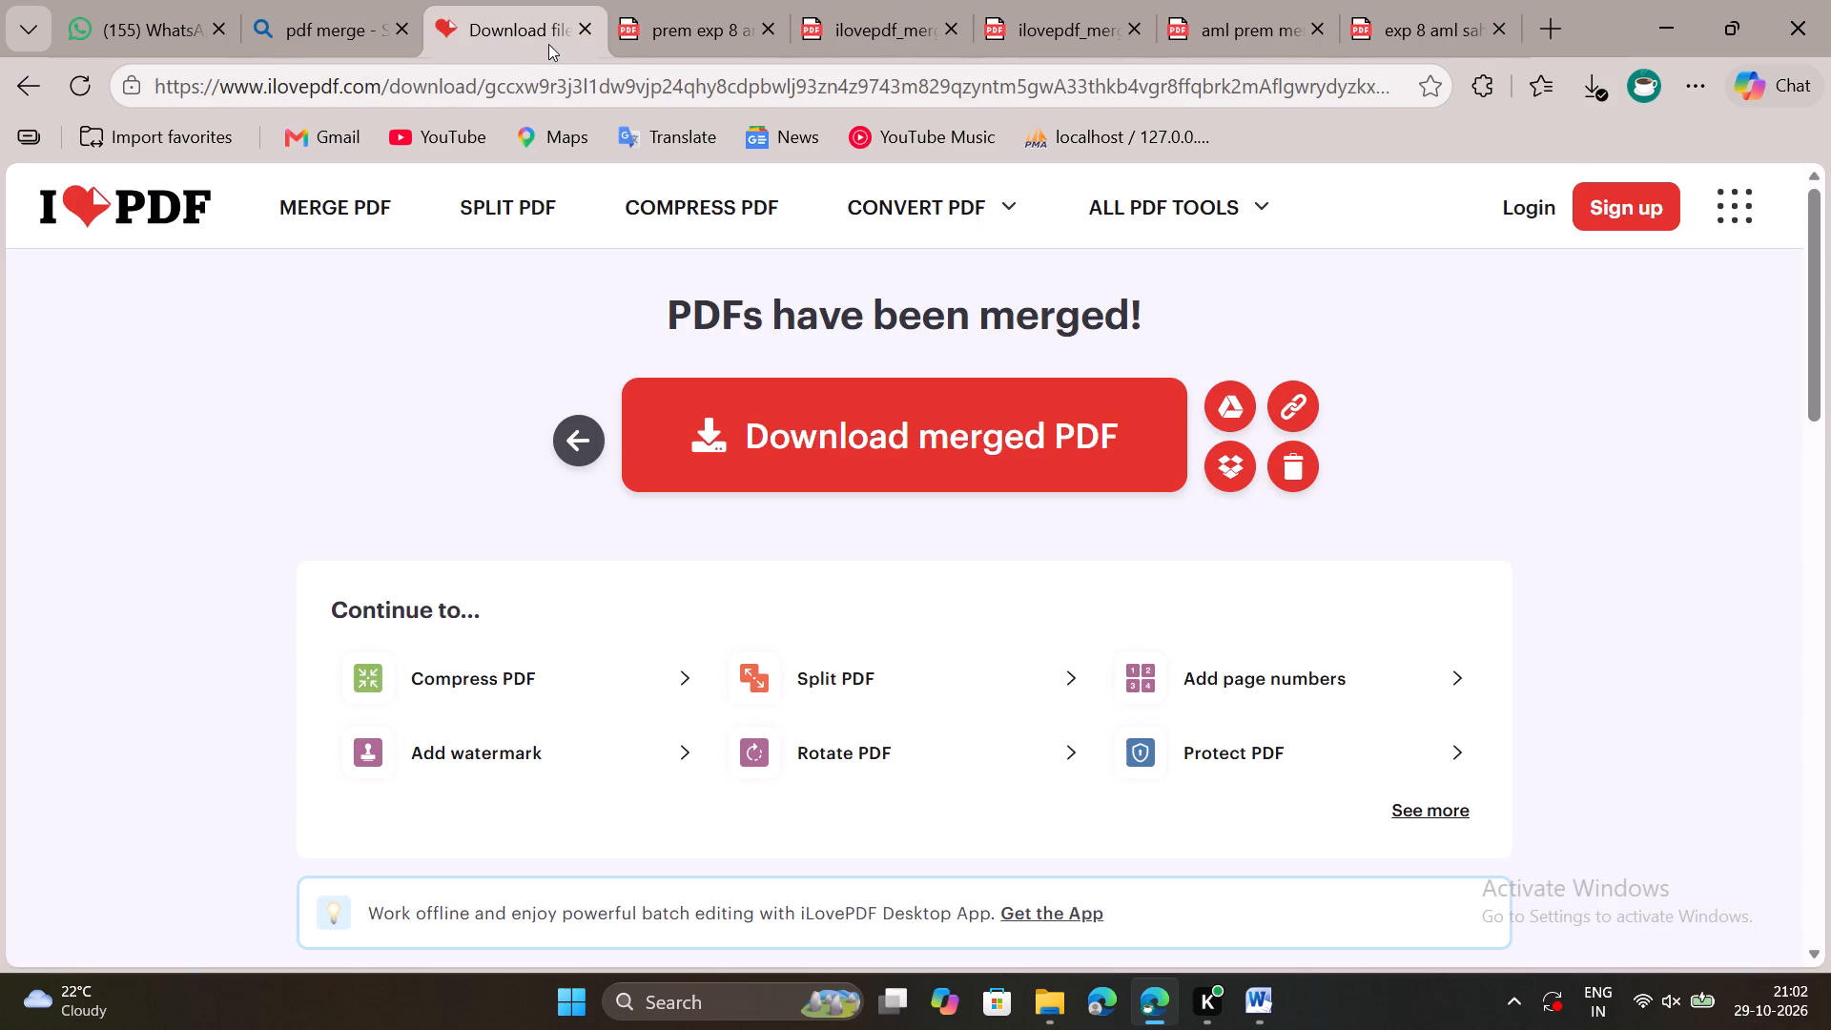
Start a new merge and load "exp 8 aml sah .pdf" and "prem exp 15 aml.pdf" from the AML_EXP folder.
{"action": "left_click", "coordinate": [588, 420]}
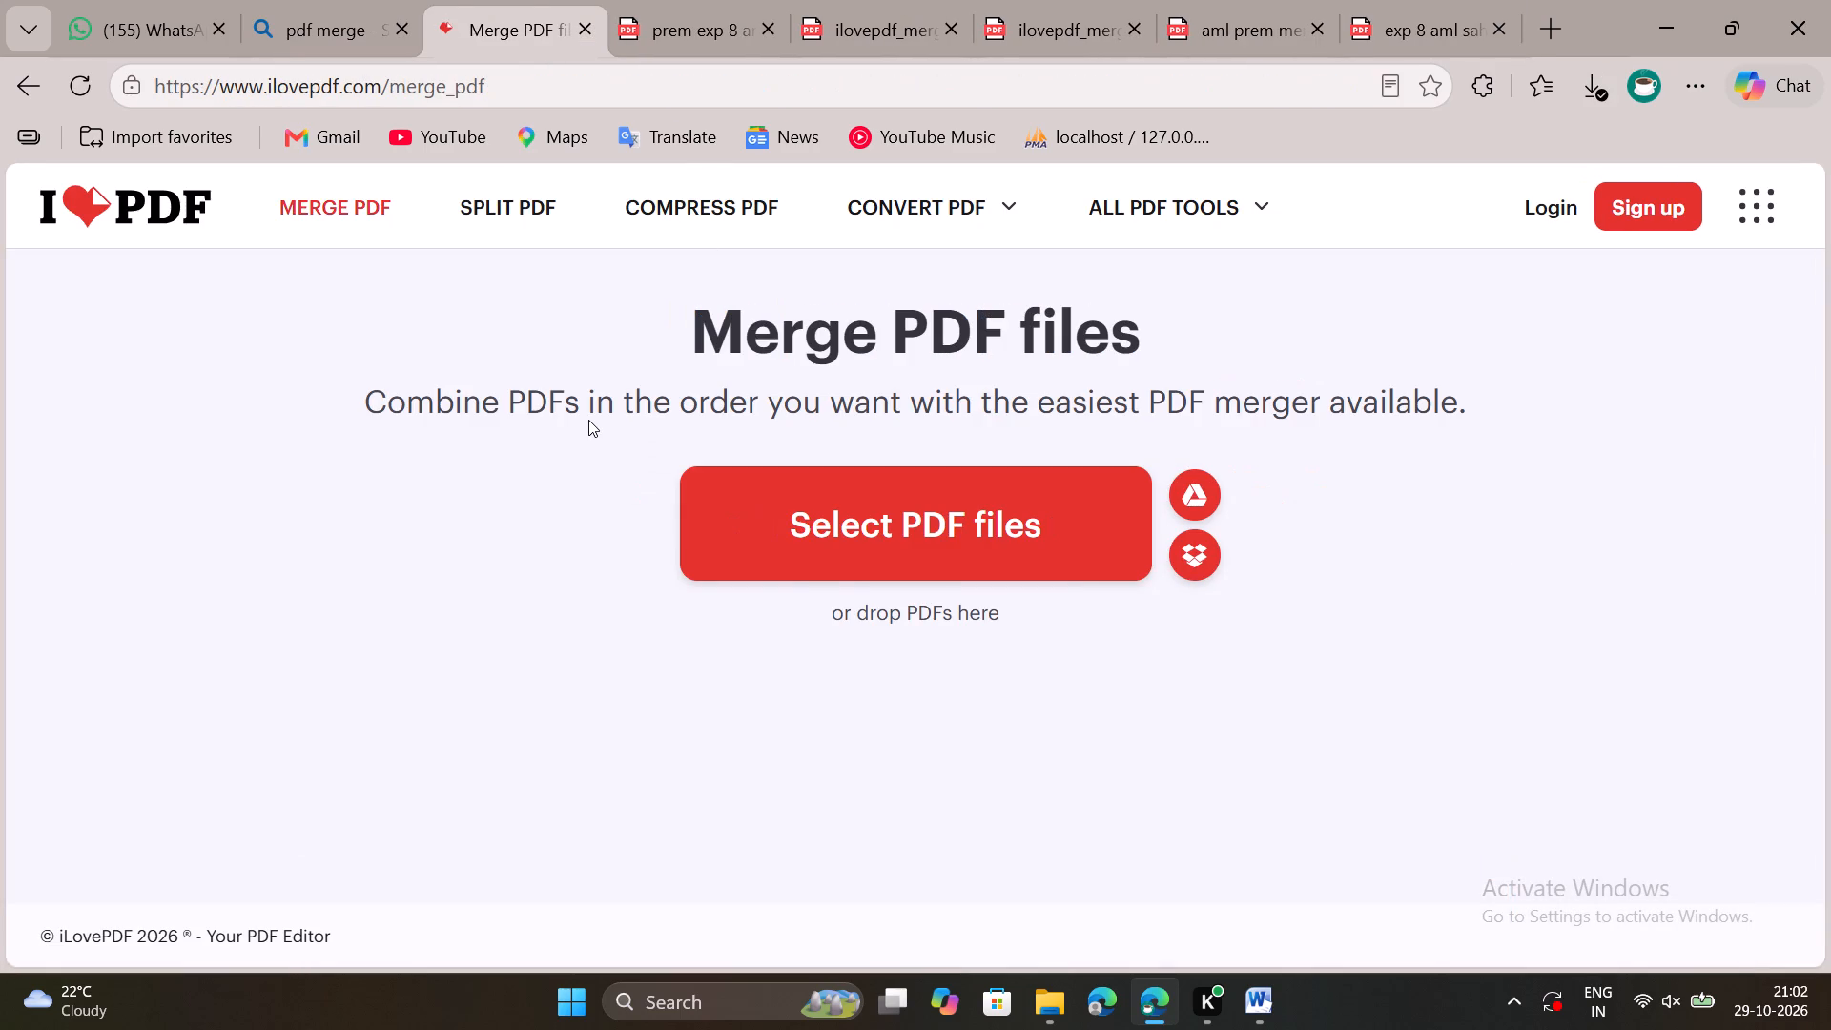
{"action": "left_click", "coordinate": [845, 503]}
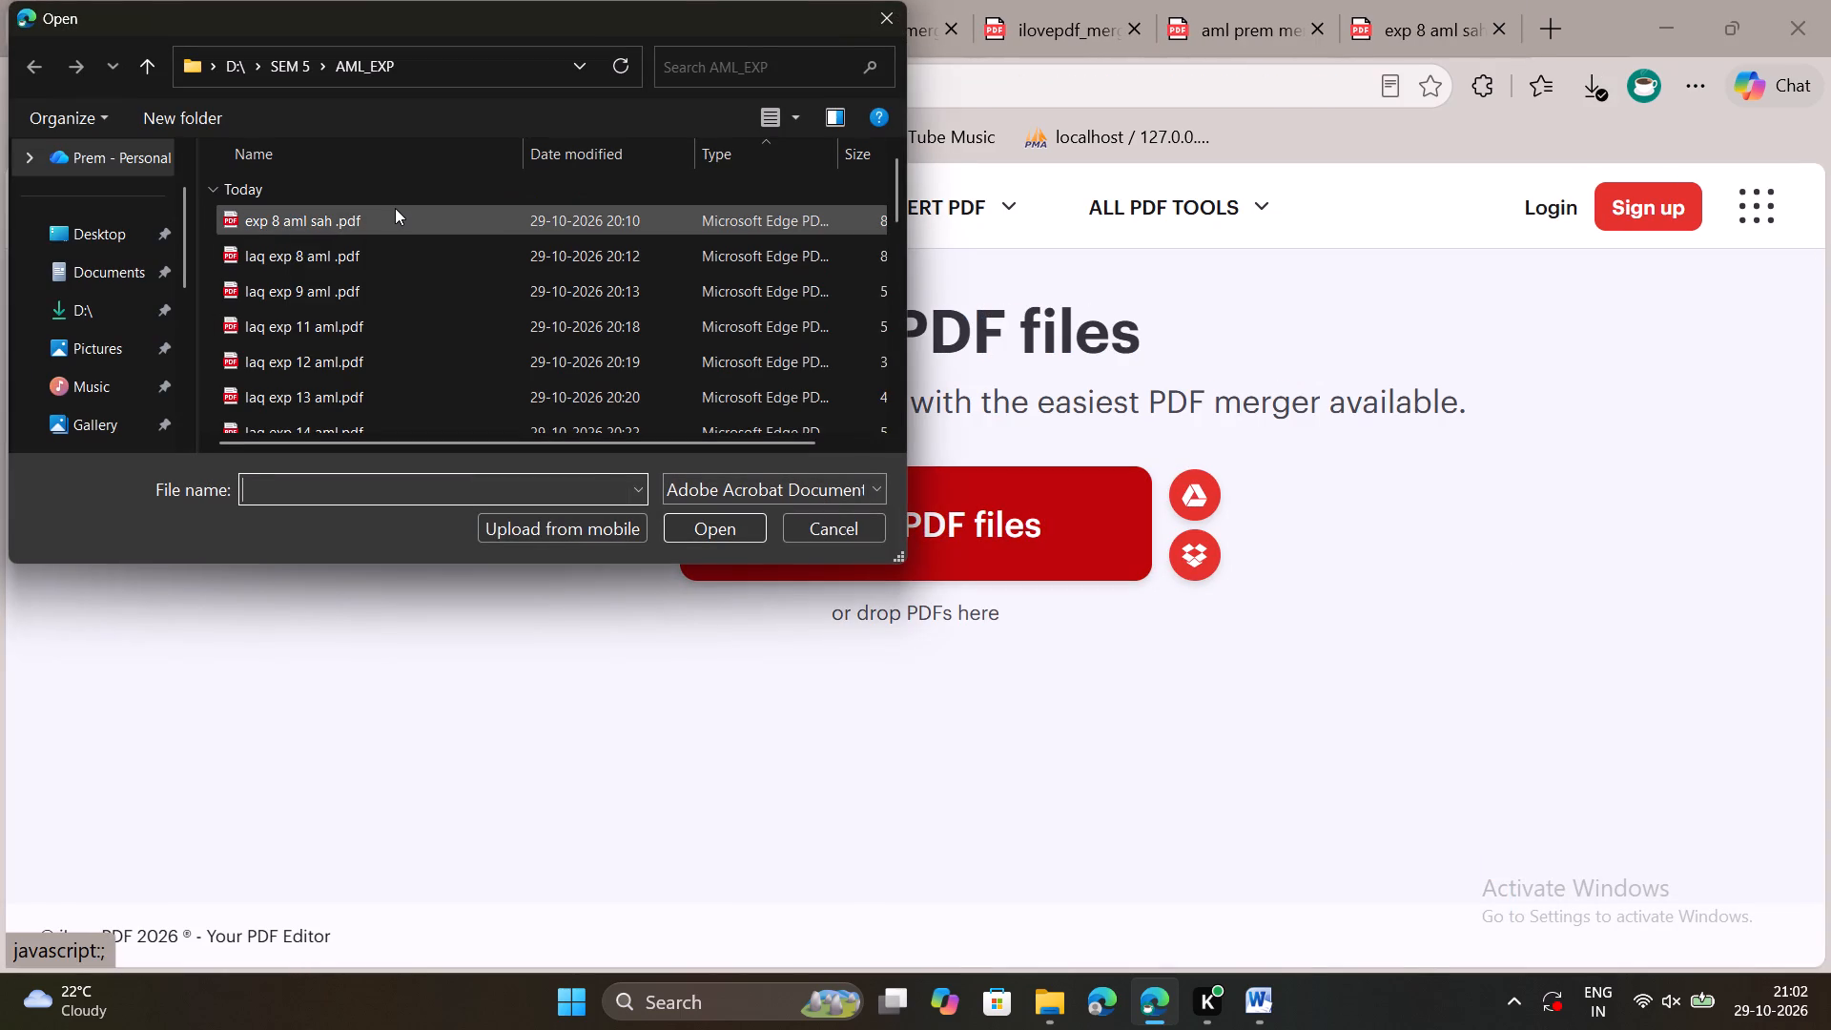
{"action": "left_click", "coordinate": [395, 208]}
{"action": "left_click", "coordinate": [719, 522]}
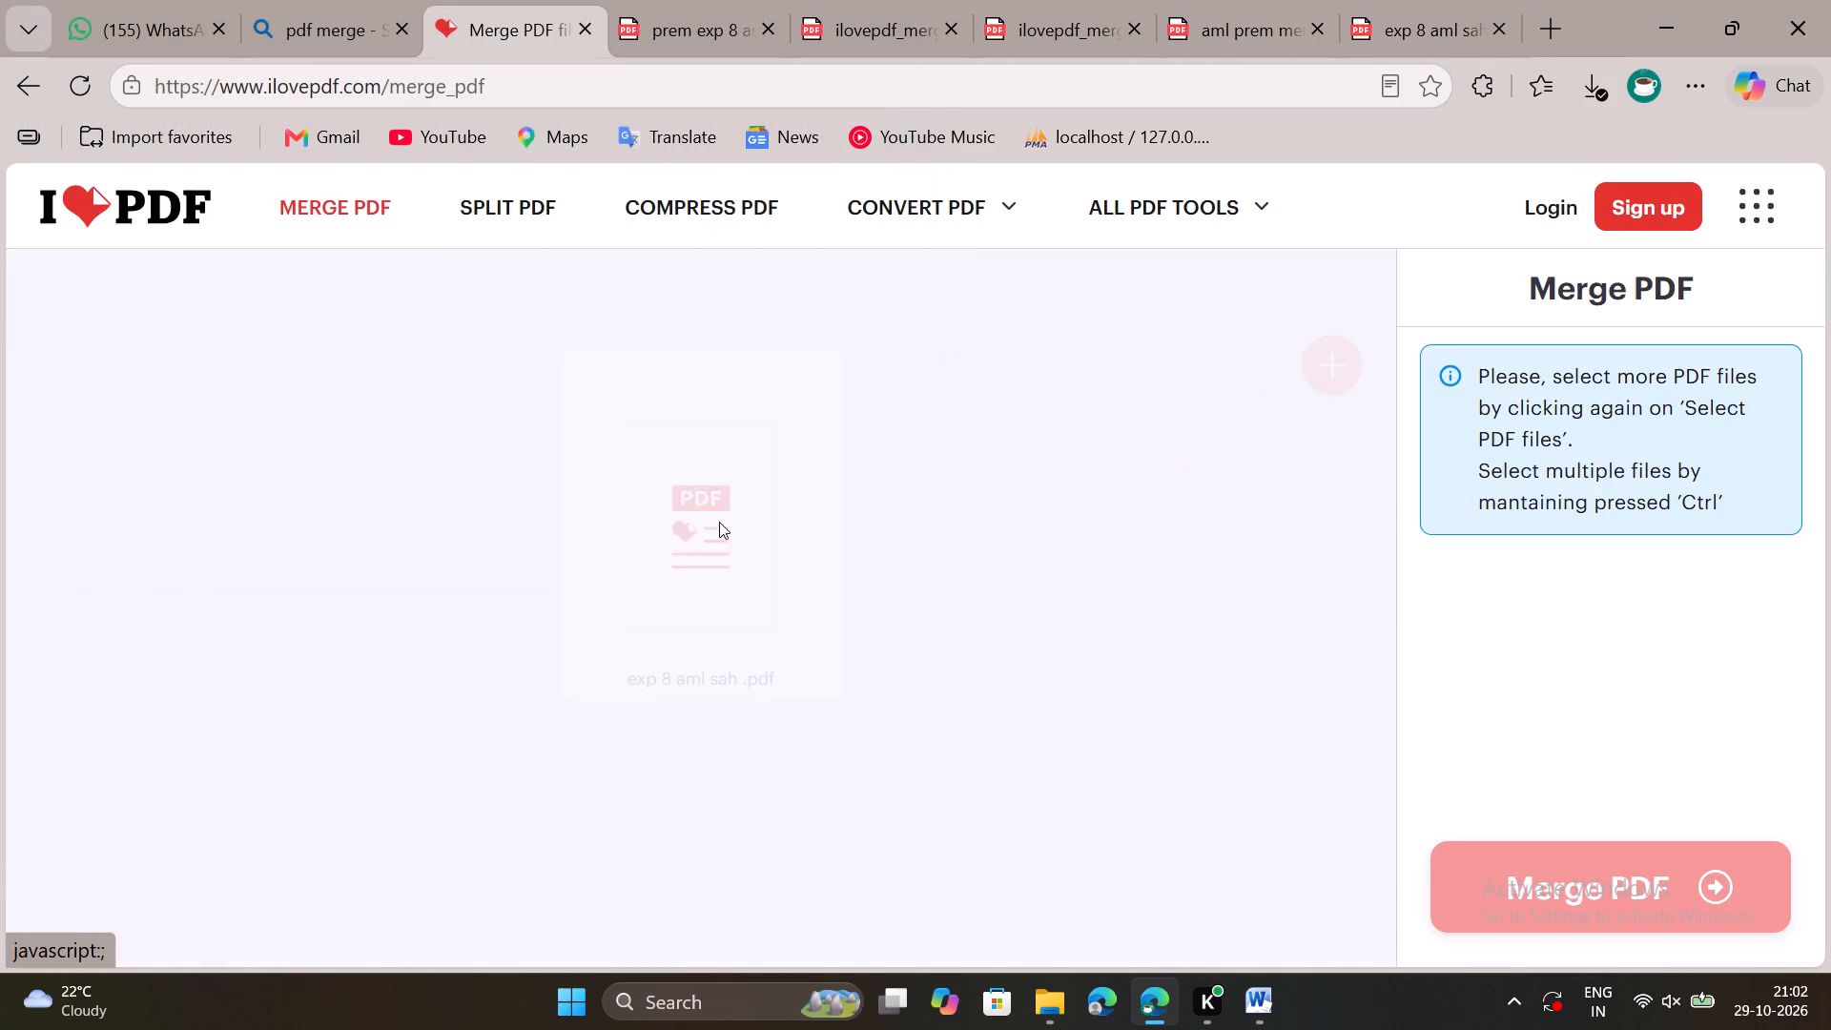
{"action": "left_click", "coordinate": [1343, 375]}
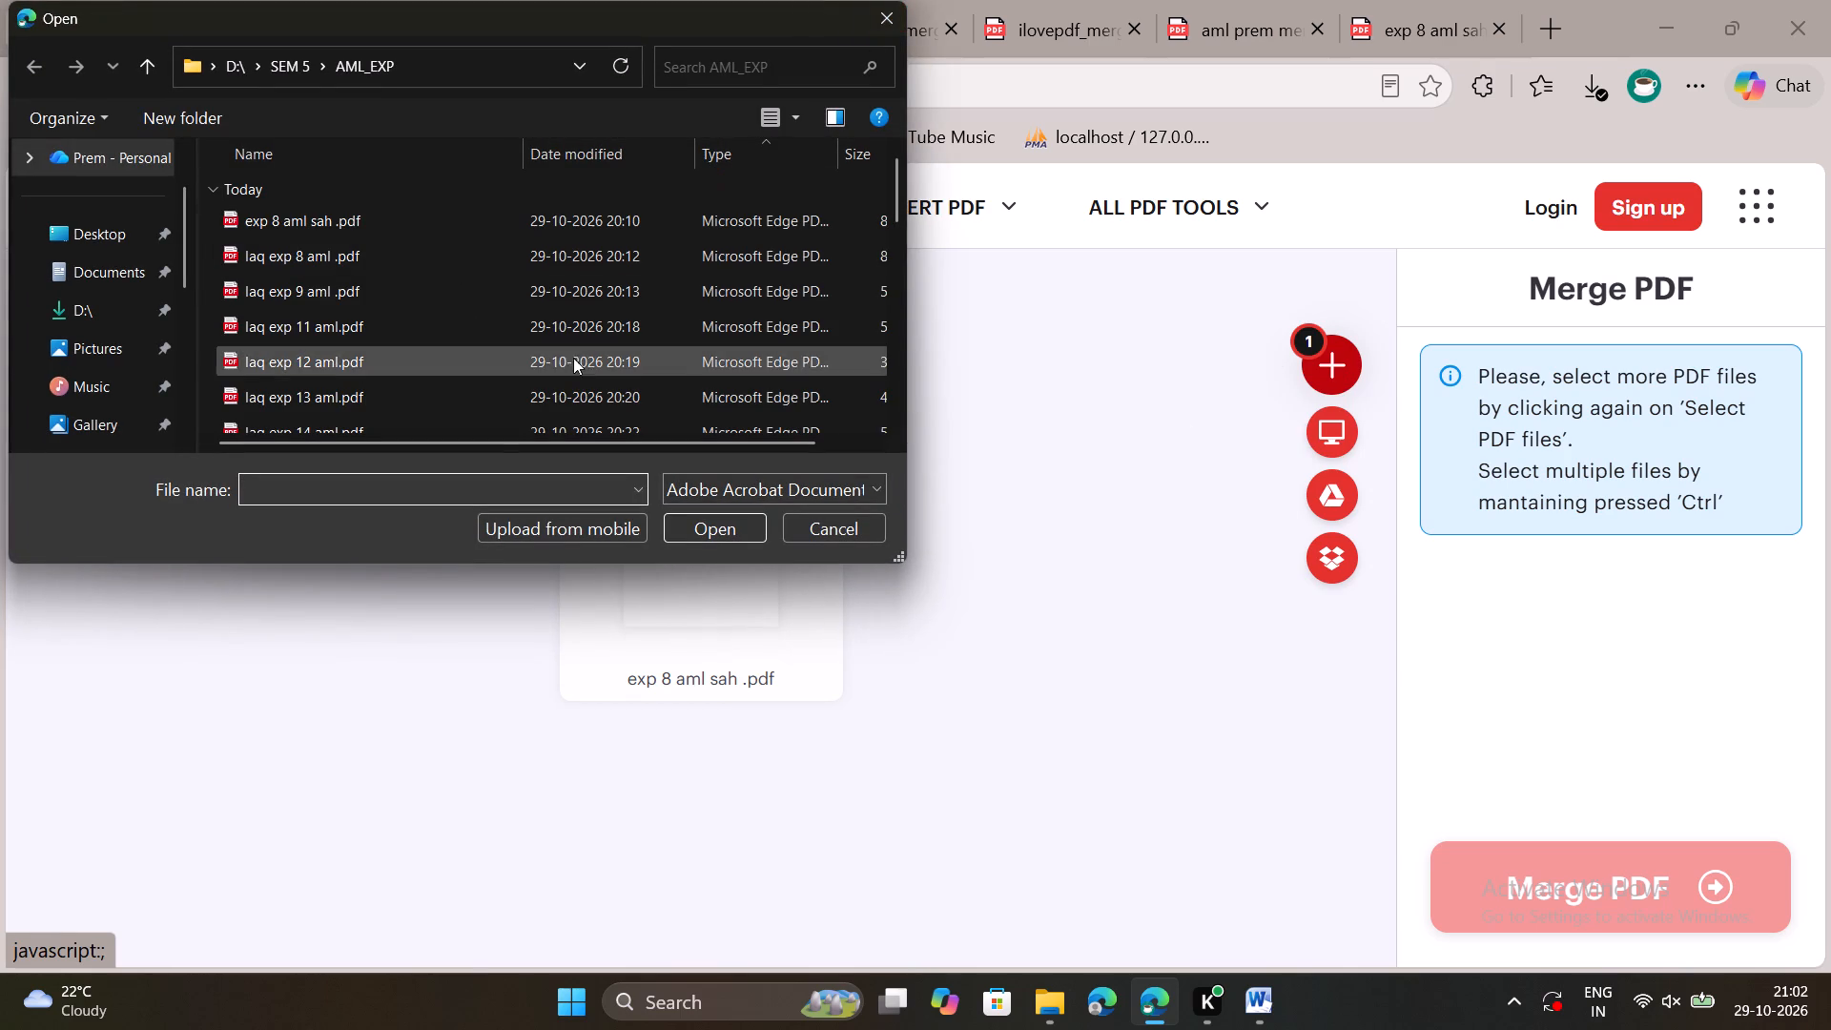
{"action": "scroll", "coordinate": [341, 342], "scroll_direction": "down", "scroll_amount": 1}
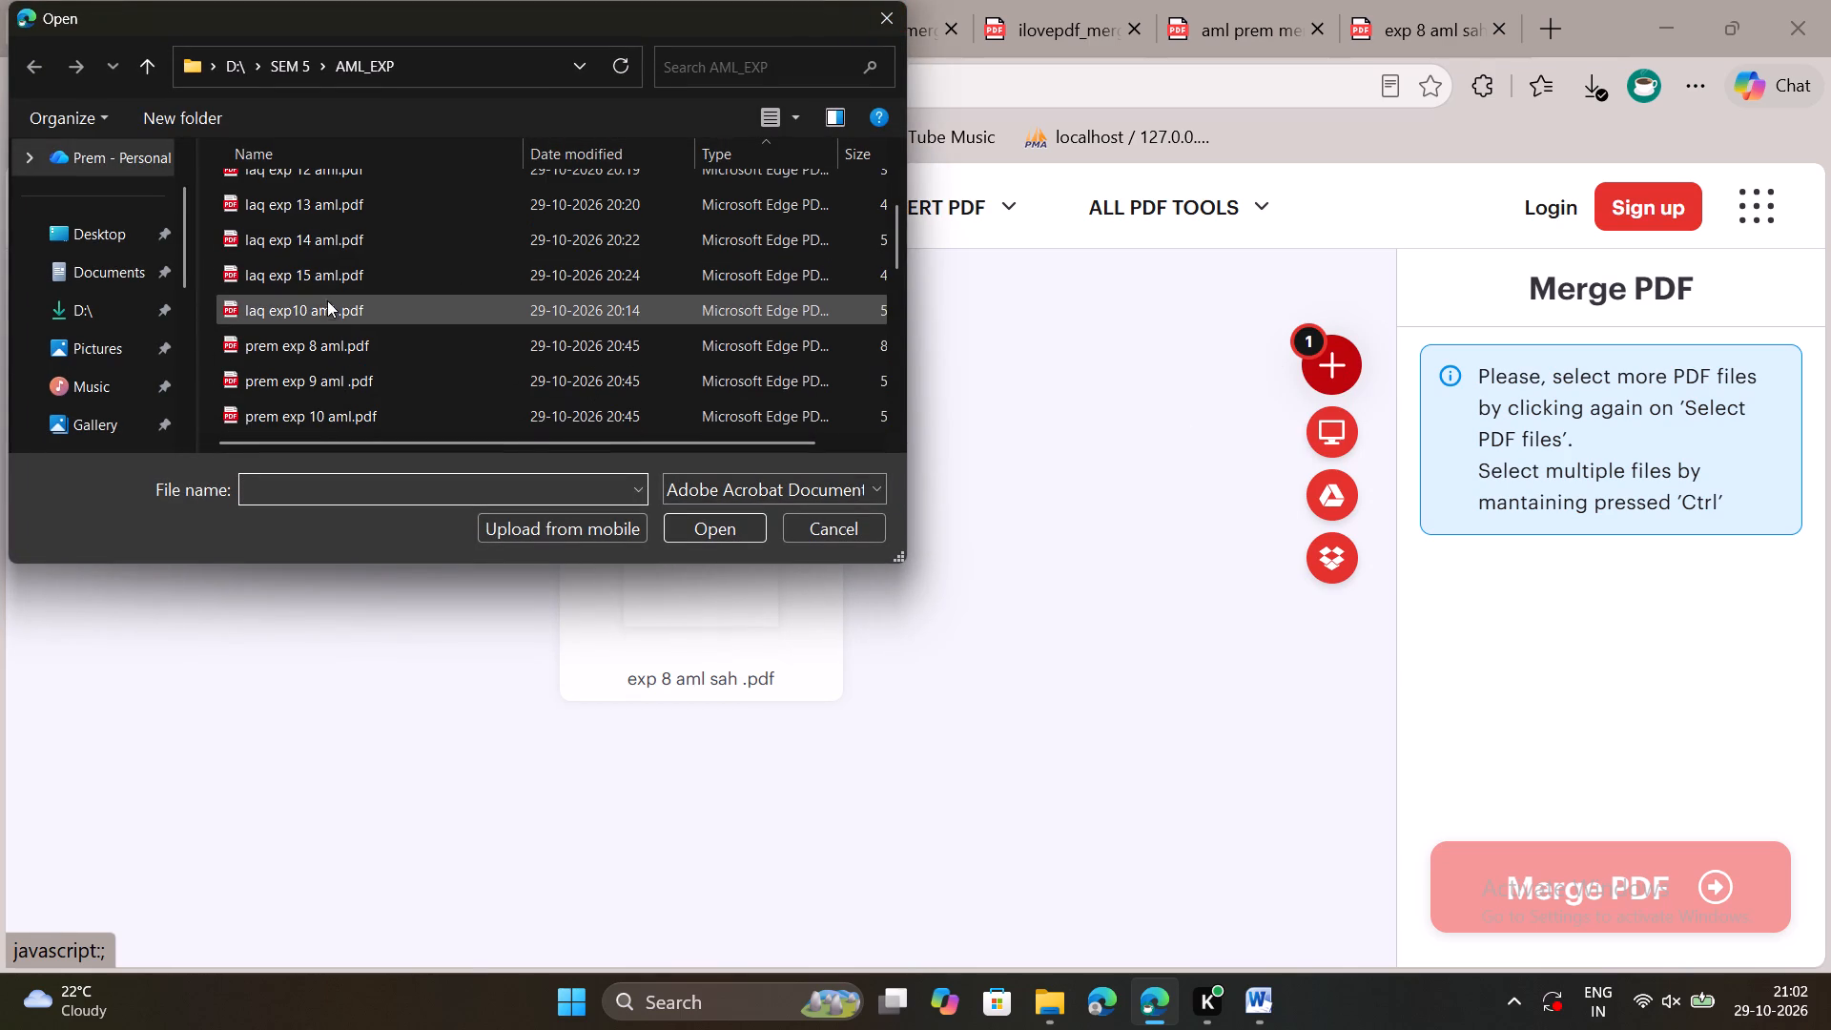
{"action": "scroll", "coordinate": [322, 289], "scroll_direction": "down", "scroll_amount": 1}
{"action": "left_click", "coordinate": [348, 383]}
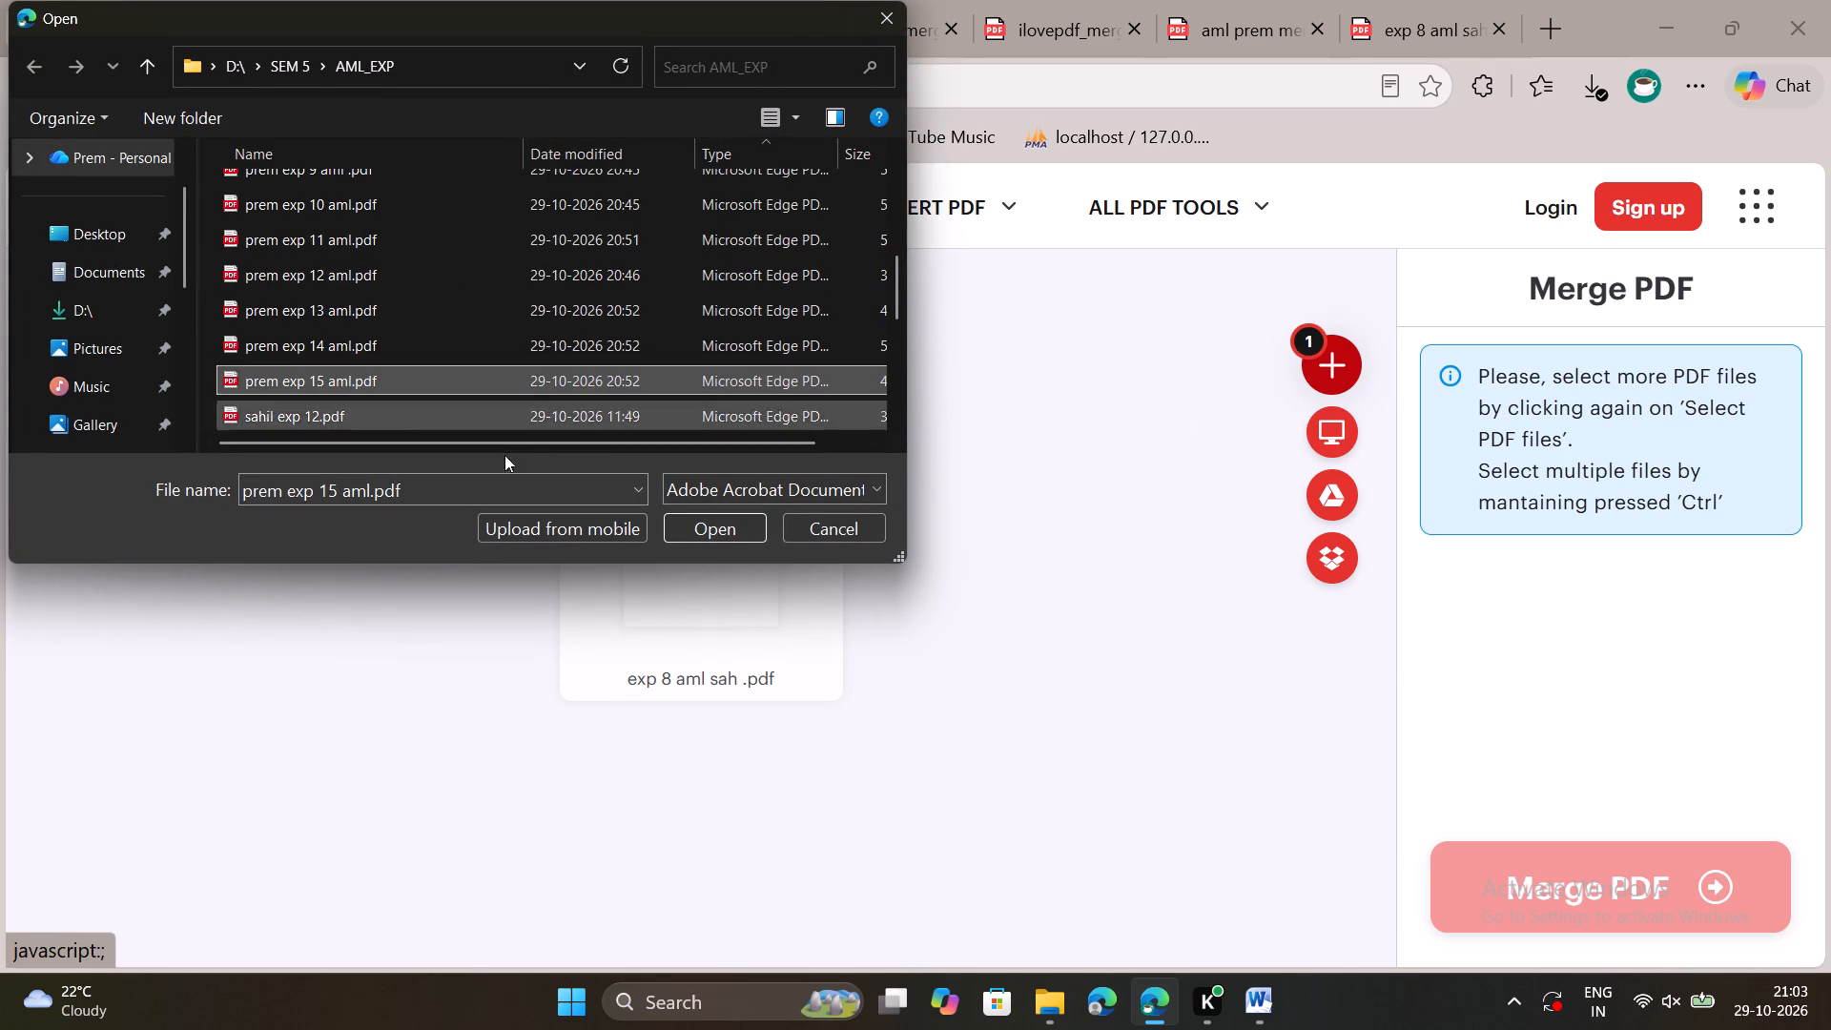
{"action": "left_click", "coordinate": [674, 524]}
Reorder the merge so that "prem exp 15 aml.pdf" comes before "exp 8 aml sah .pdf".
{"action": "left_click_drag", "start_coordinate": [864, 569], "coordinate": [833, 571]}
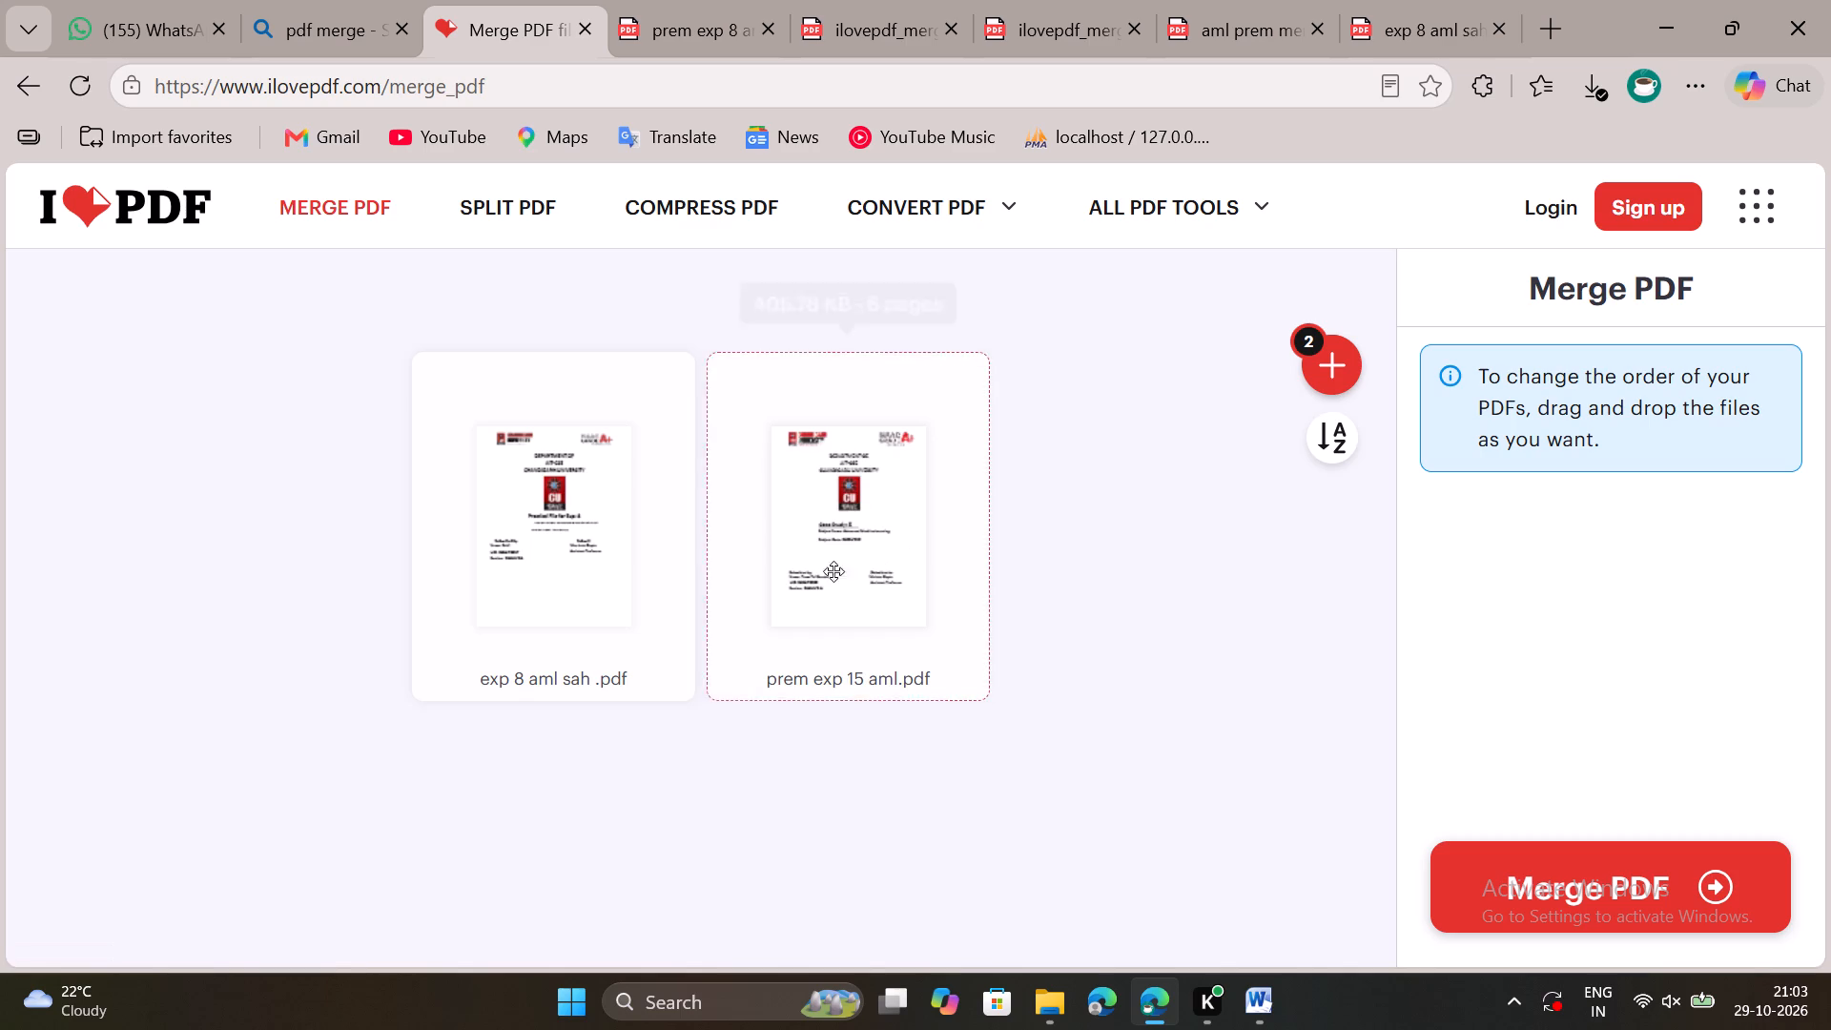
{"action": "left_click_drag", "start_coordinate": [833, 571], "coordinate": [631, 581]}
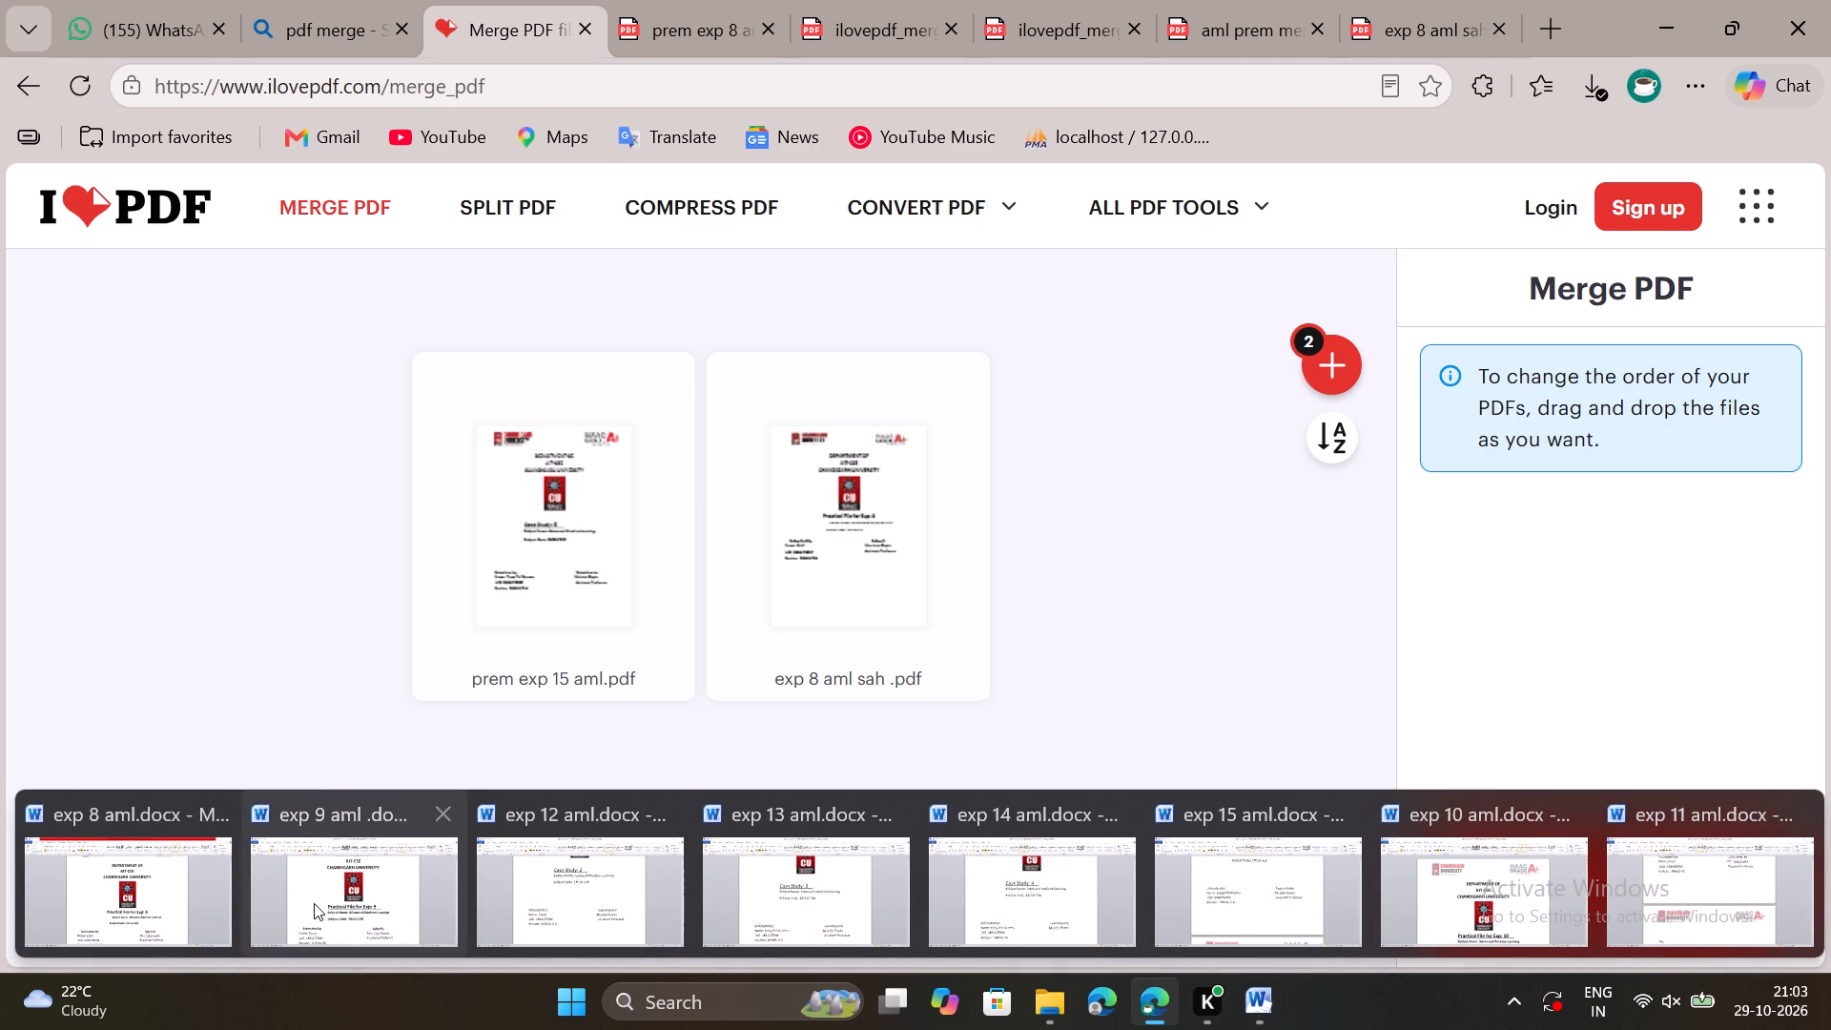
Switch to "exp 8 aml.docx" in Word and replace the submitter's name on the cover page with "Harshit".
{"action": "left_click", "coordinate": [158, 907]}
{"action": "scroll", "coordinate": [690, 742], "scroll_direction": "down", "scroll_amount": 1}
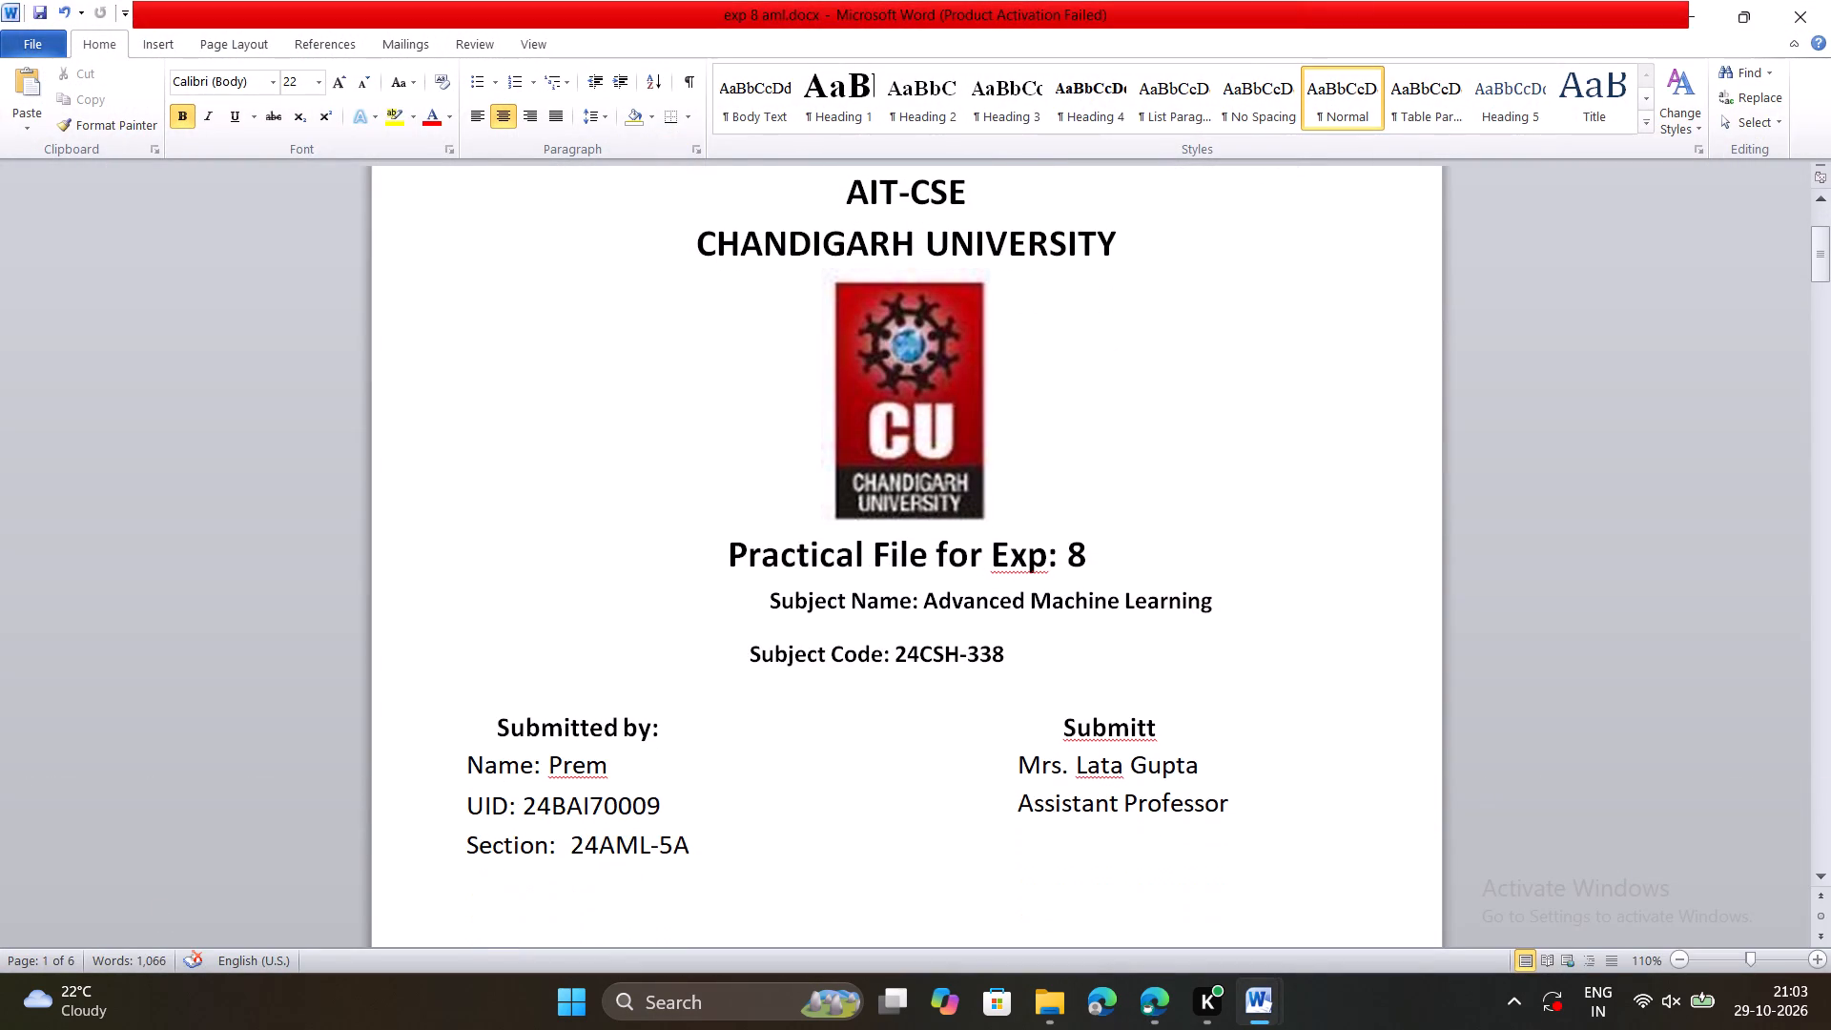
{"action": "left_click_drag", "start_coordinate": [619, 763], "coordinate": [561, 767]}
{"action": "key", "text": "BackSpace"}
{"action": "key", "text": "BackSpace"}
{"action": "type", "text": "Harshit"}
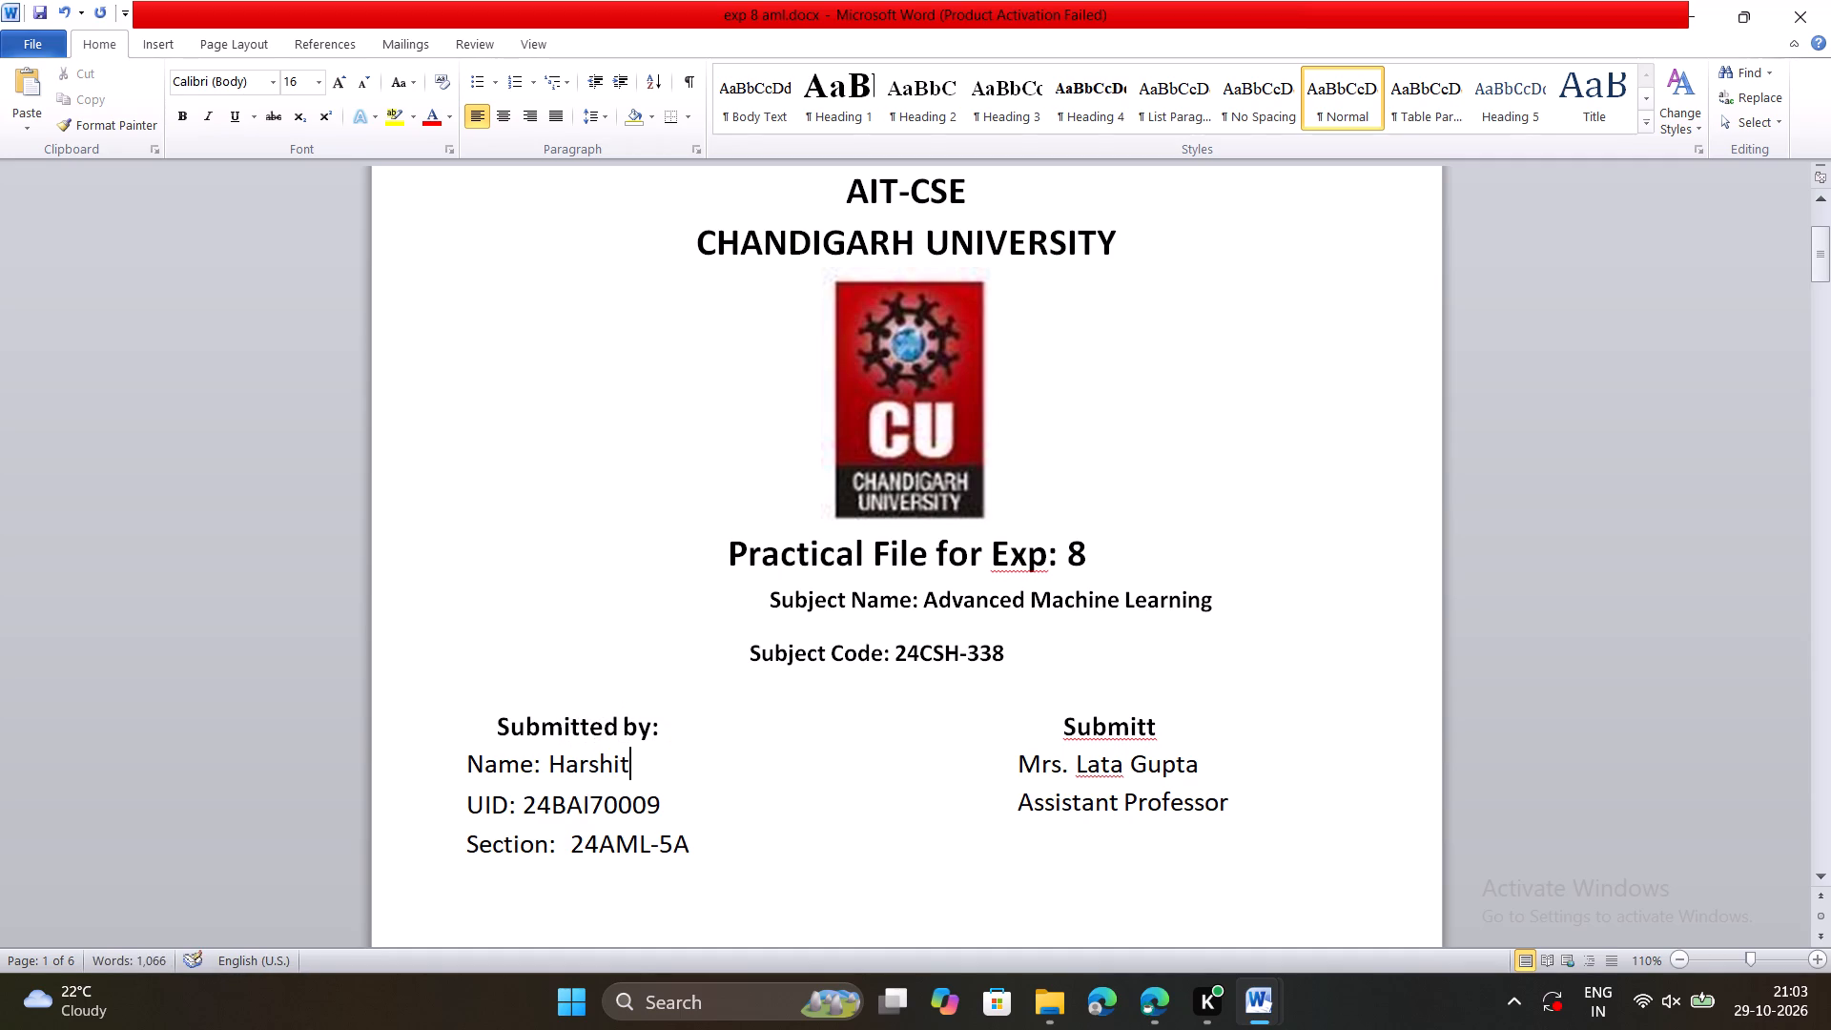
Change the last two digits of the UID on the experiment 8 cover page to 18.
{"action": "left_click", "coordinate": [664, 811]}
{"action": "key", "text": "BackSpace"}
{"action": "key", "text": "BackSpace"}
{"action": "type", "text": "18"}
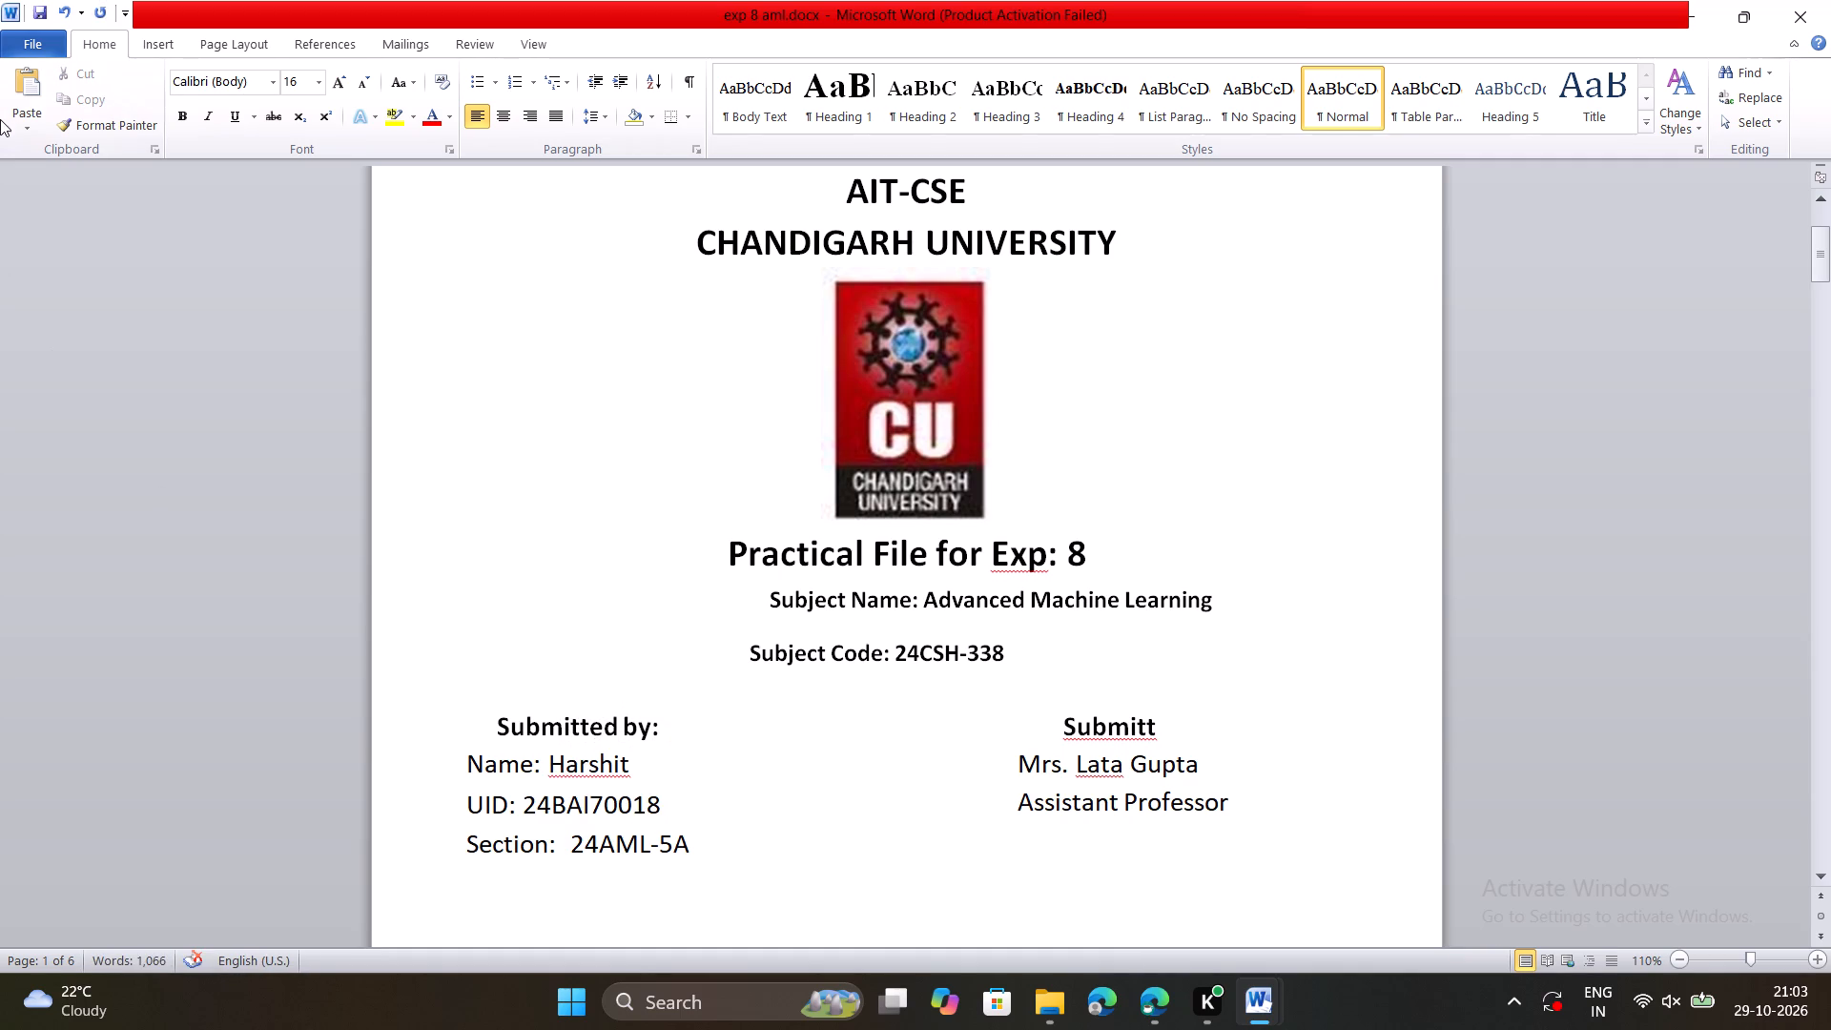
Save the experiment 8 document as a PDF named "har exp 8 aml.pdf" in the AML_EXP folder.
{"action": "left_click", "coordinate": [13, 41]}
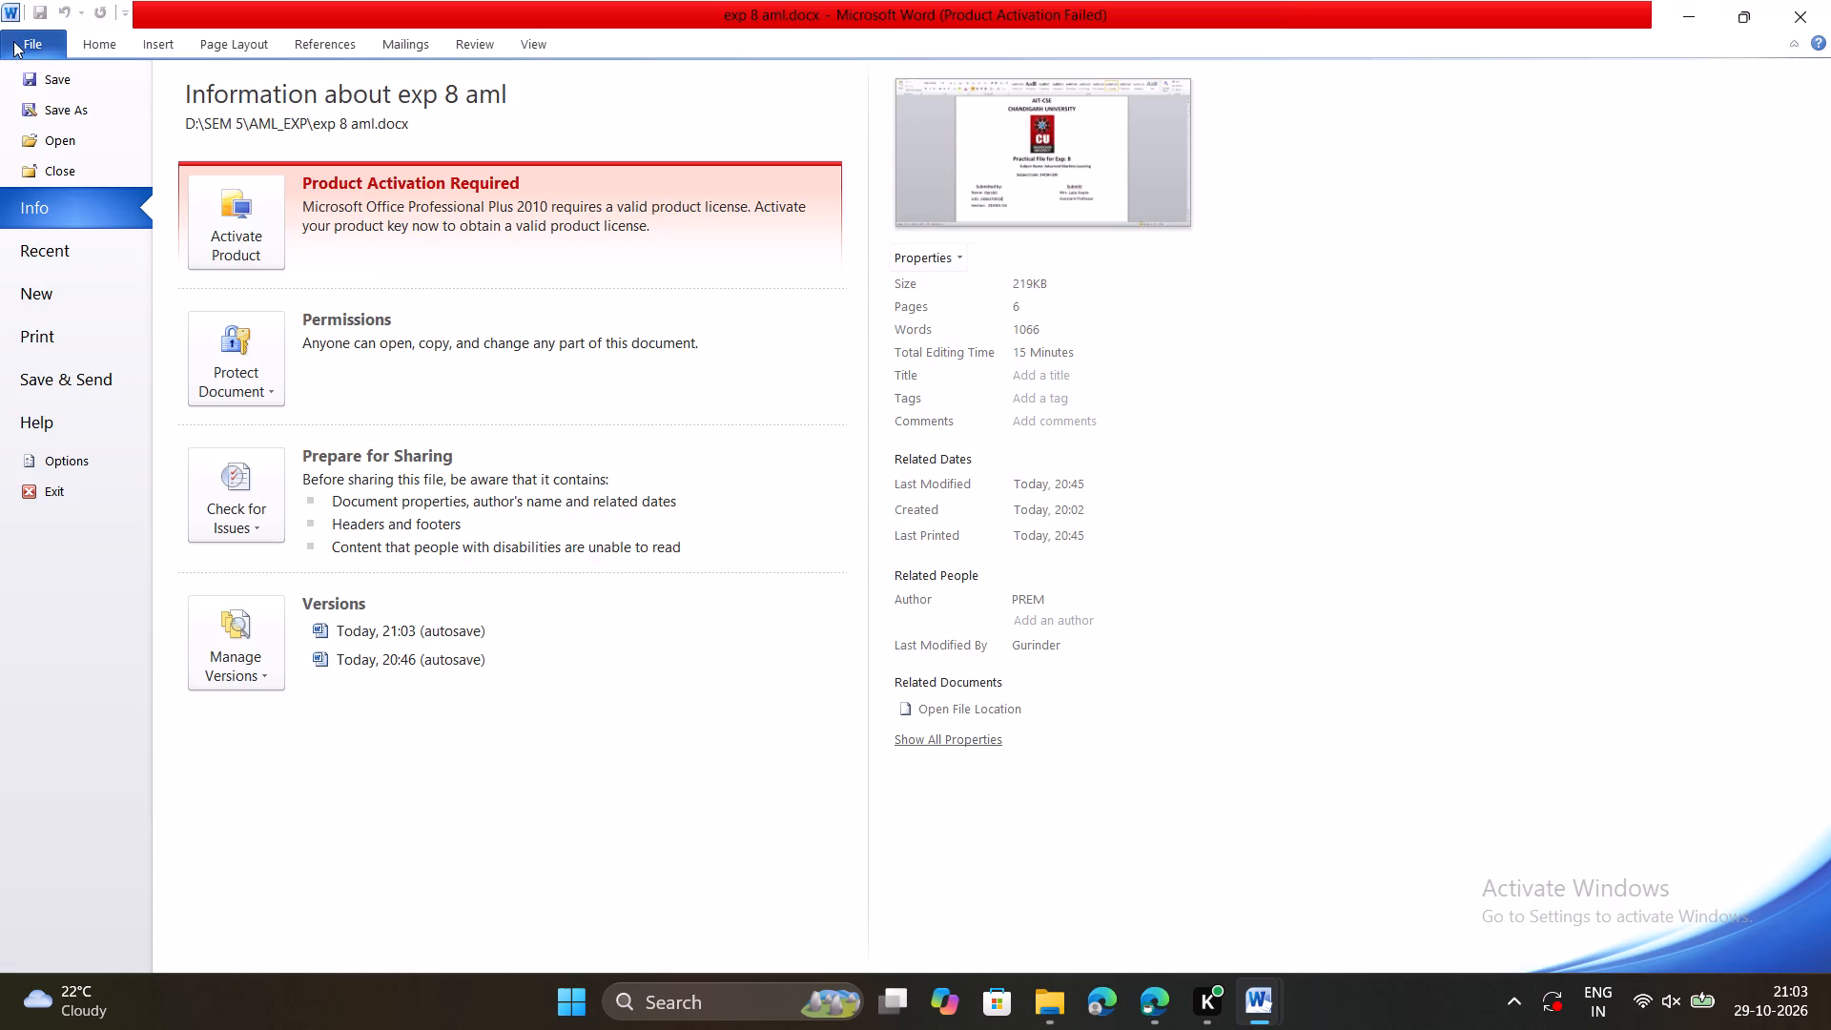
{"action": "left_click", "coordinate": [66, 102]}
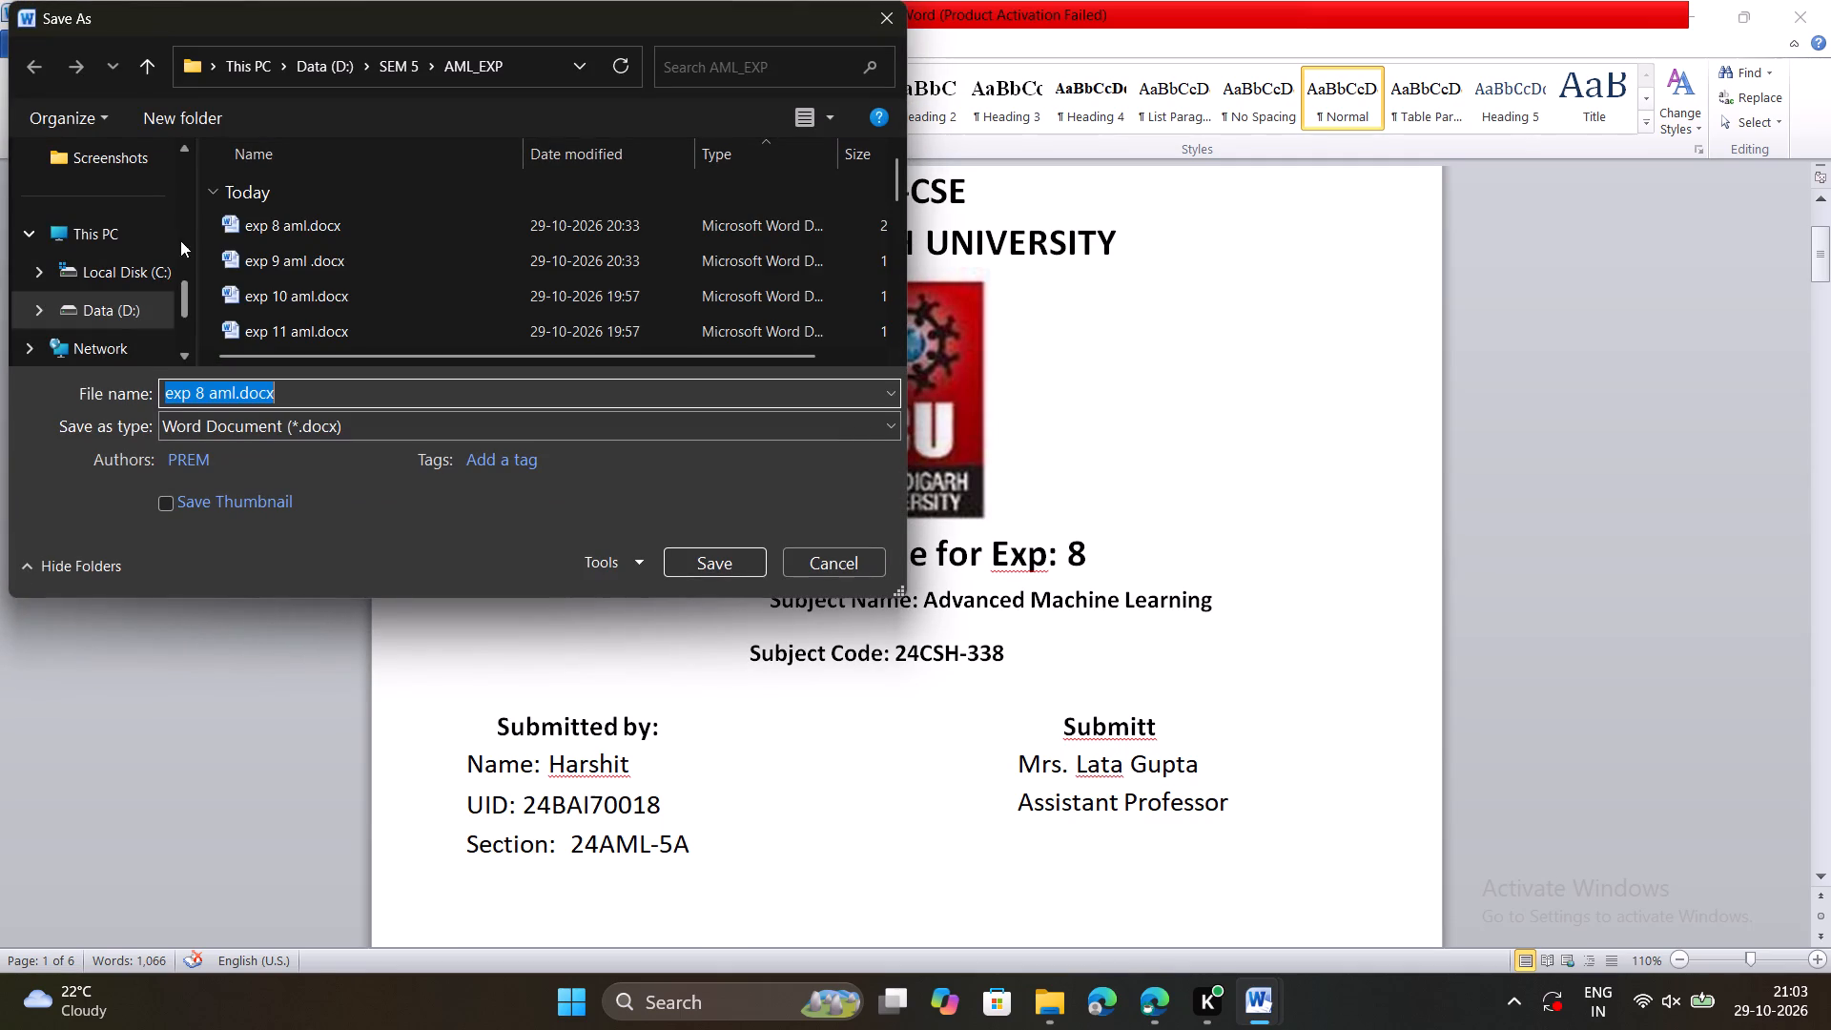
{"action": "scroll", "coordinate": [302, 288], "scroll_direction": "down", "scroll_amount": 3}
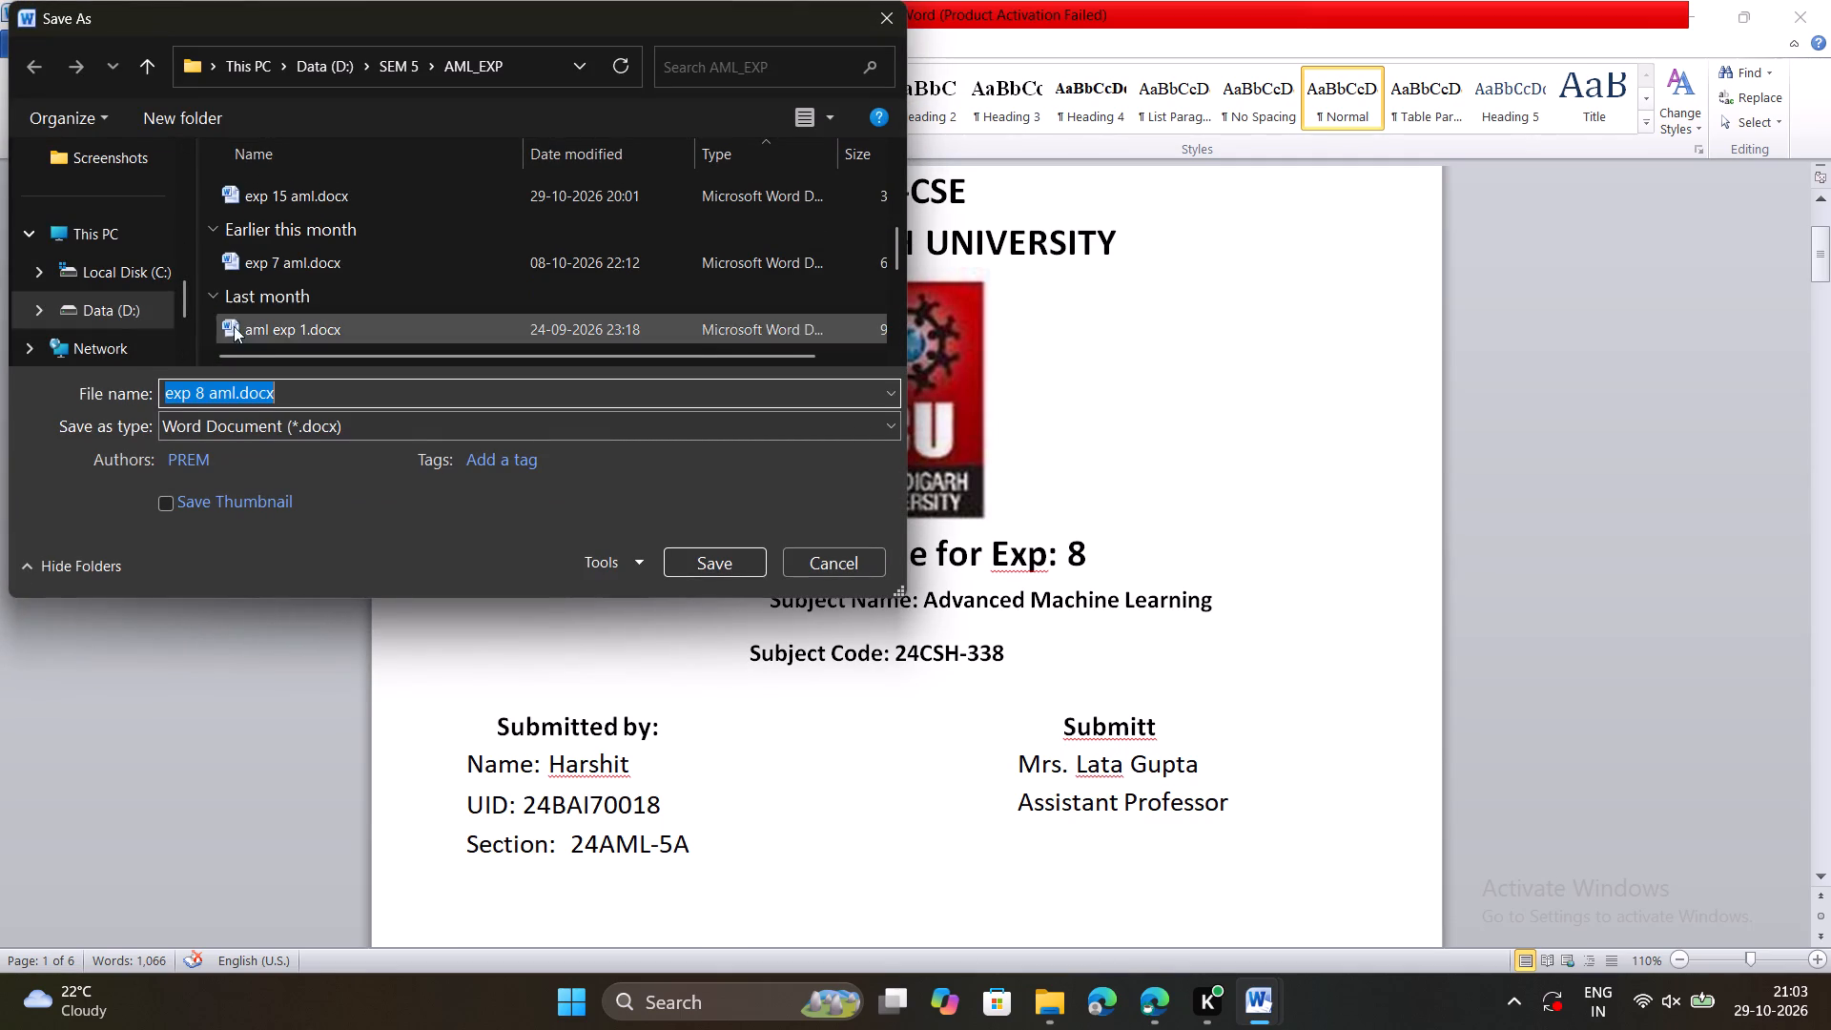
{"action": "left_click", "coordinate": [170, 397]}
{"action": "key", "text": "Left"}
{"action": "type", "text": "hjar"}
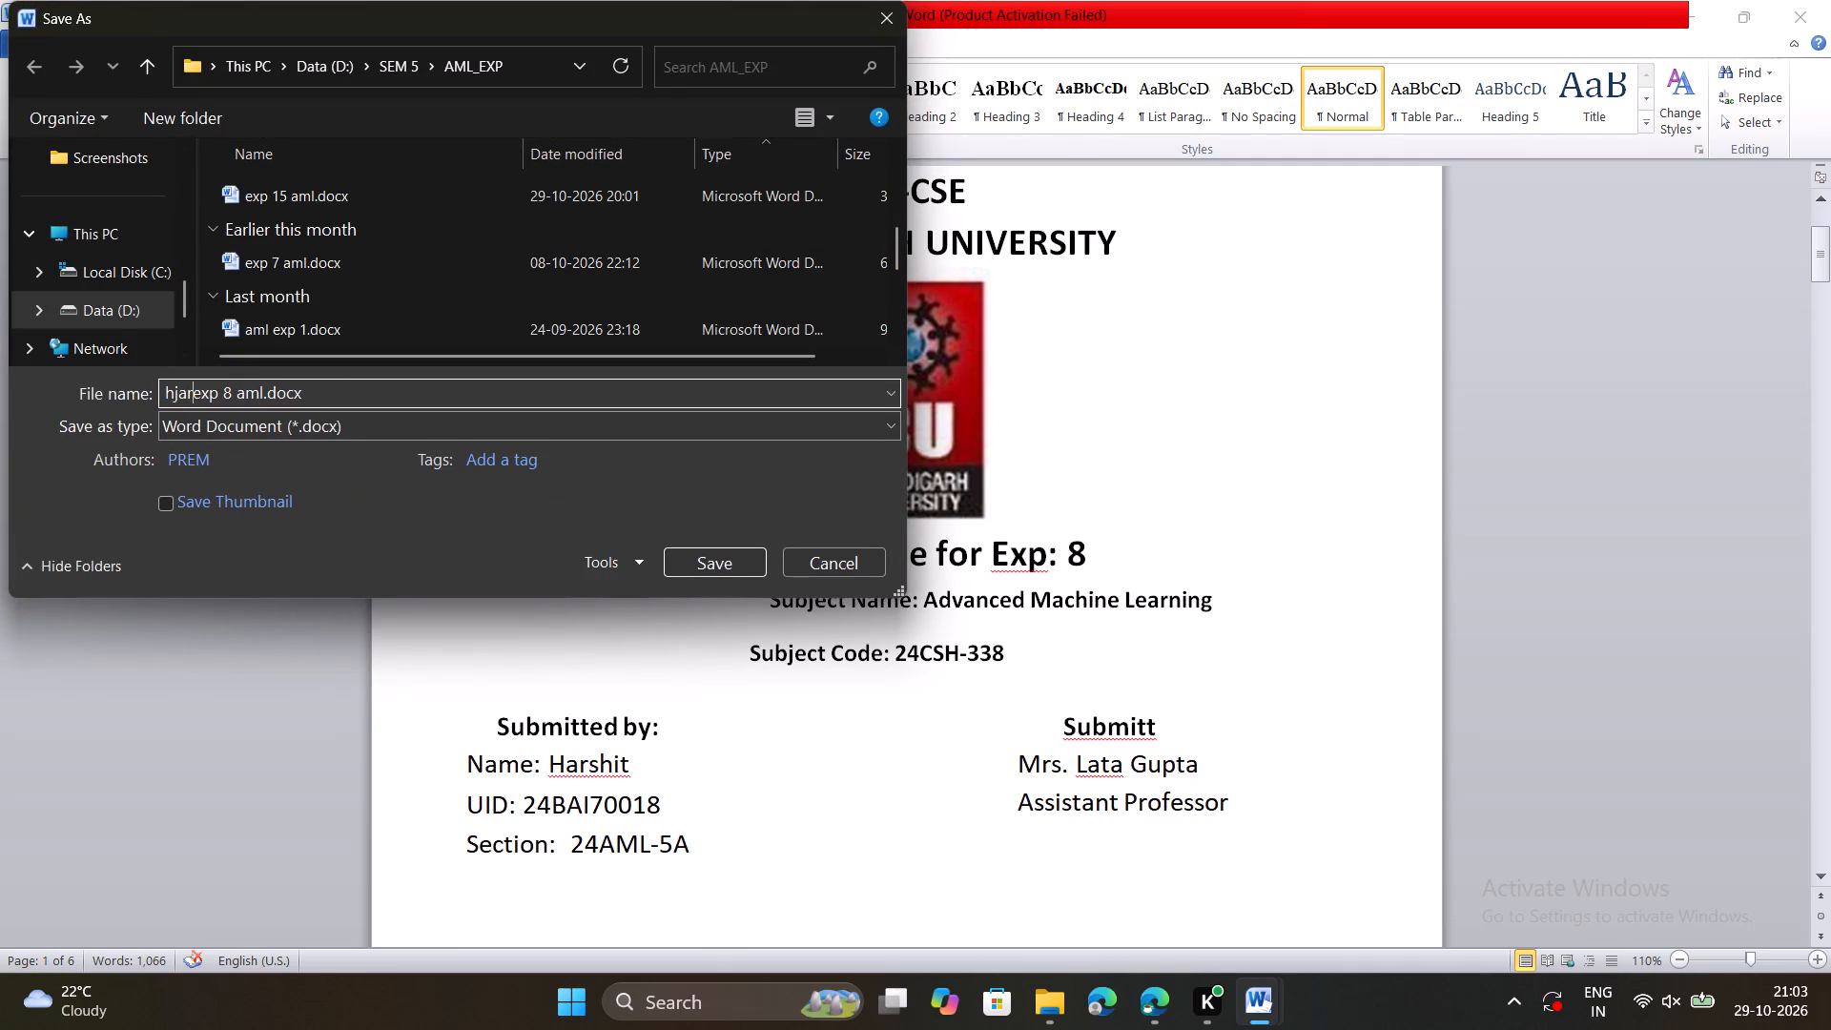
{"action": "key", "text": "BackSpace"}
{"action": "key", "text": "BackSpace"}
{"action": "key", "text": "BackSpace"}
{"action": "type", "text": "ar"}
{"action": "key", "text": "space"}
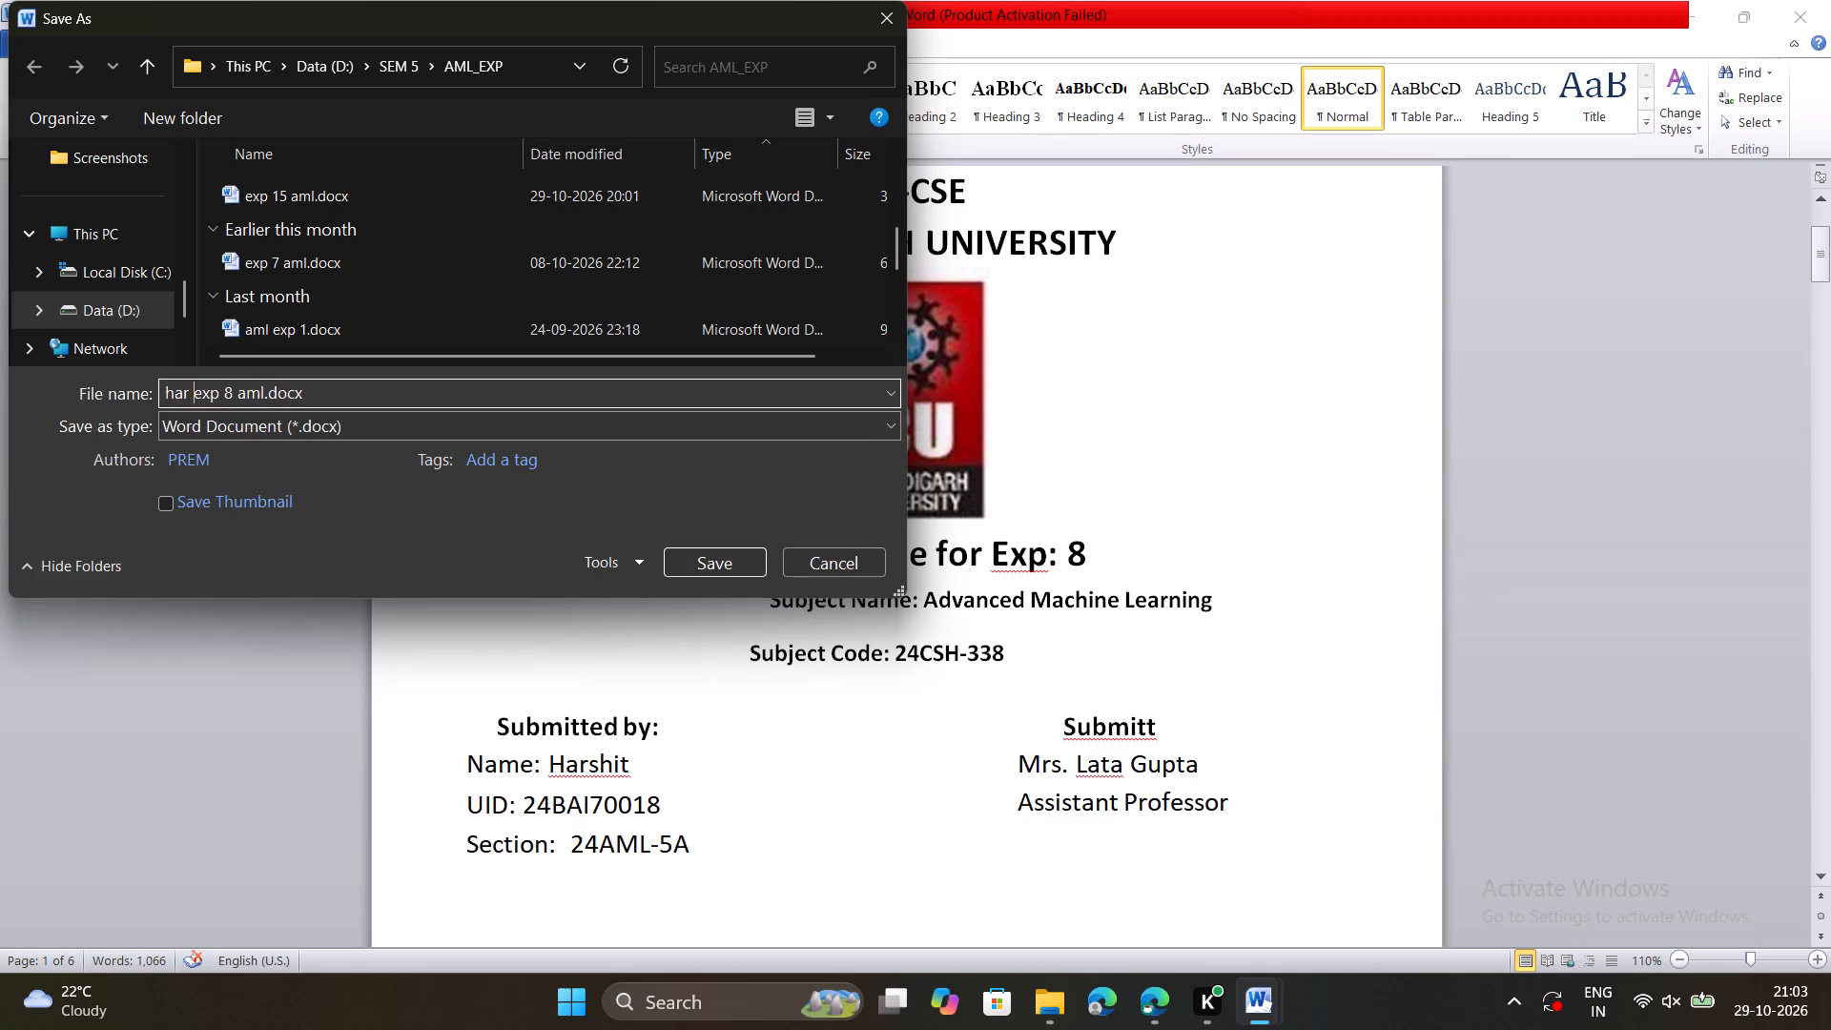
{"action": "left_click", "coordinate": [212, 426]}
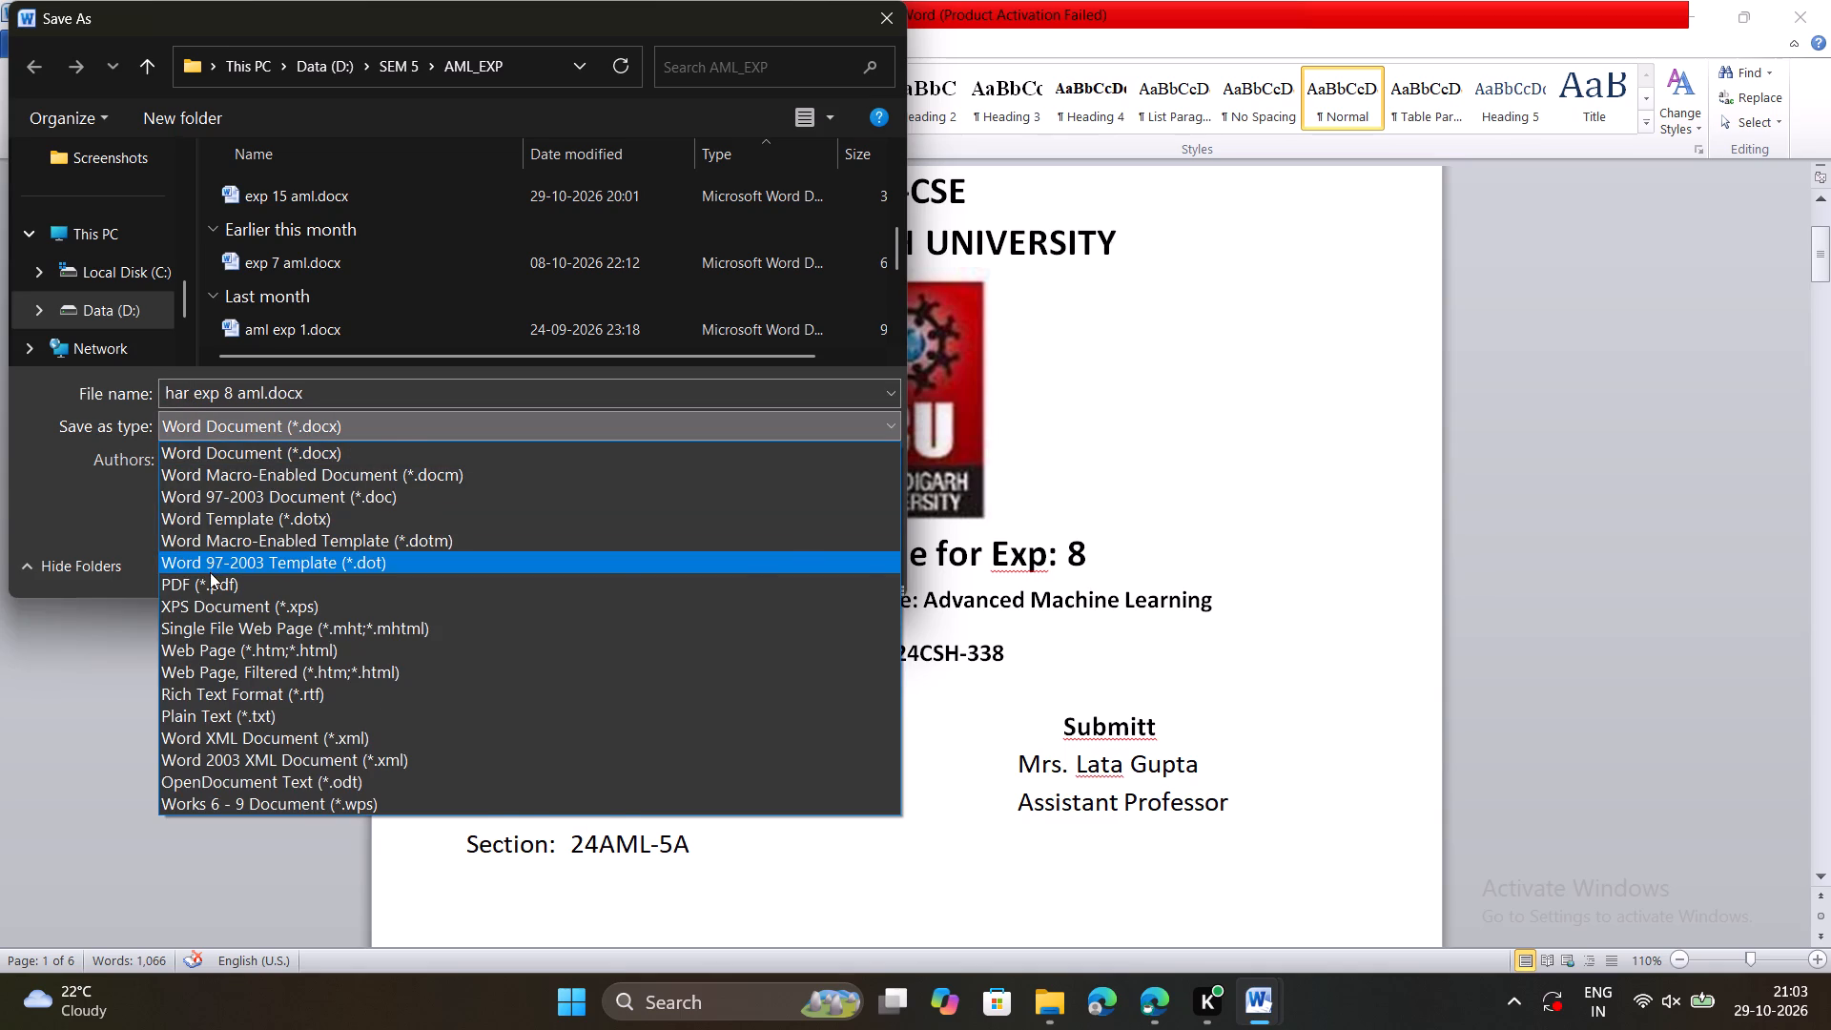
{"action": "left_click", "coordinate": [210, 572]}
{"action": "left_click", "coordinate": [294, 434]}
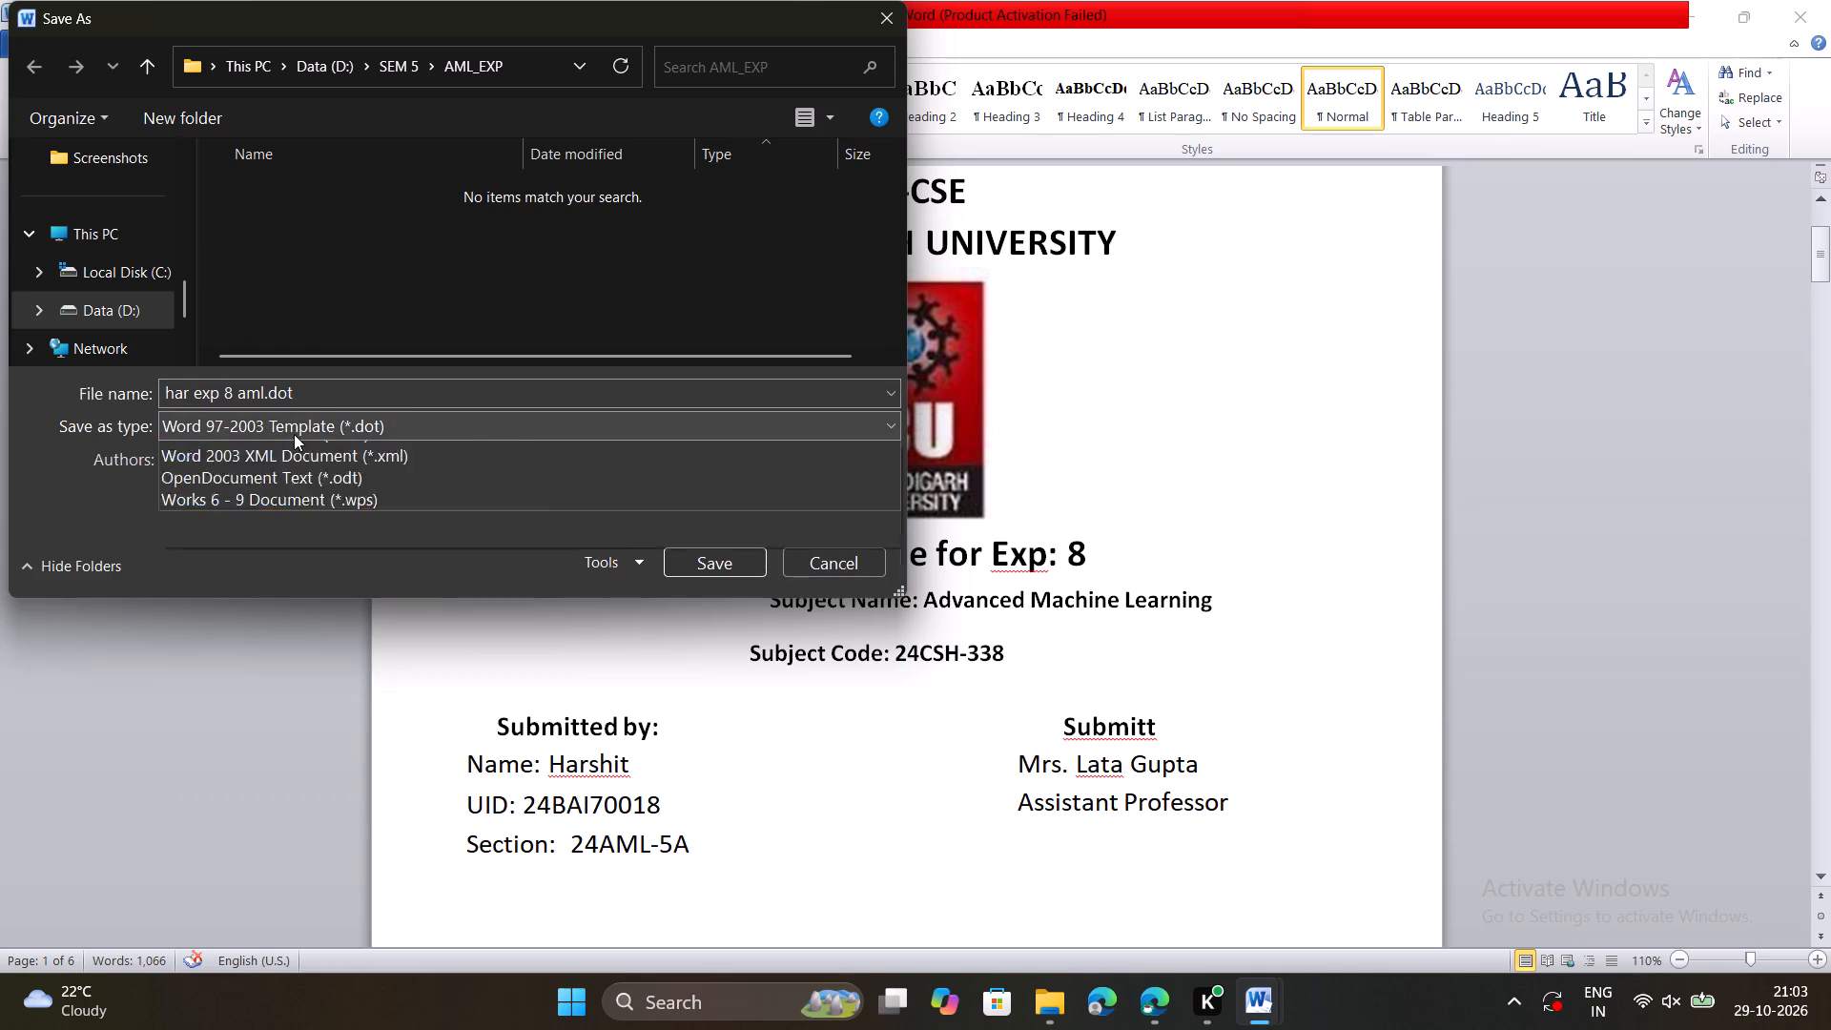
{"action": "left_click", "coordinate": [204, 579]}
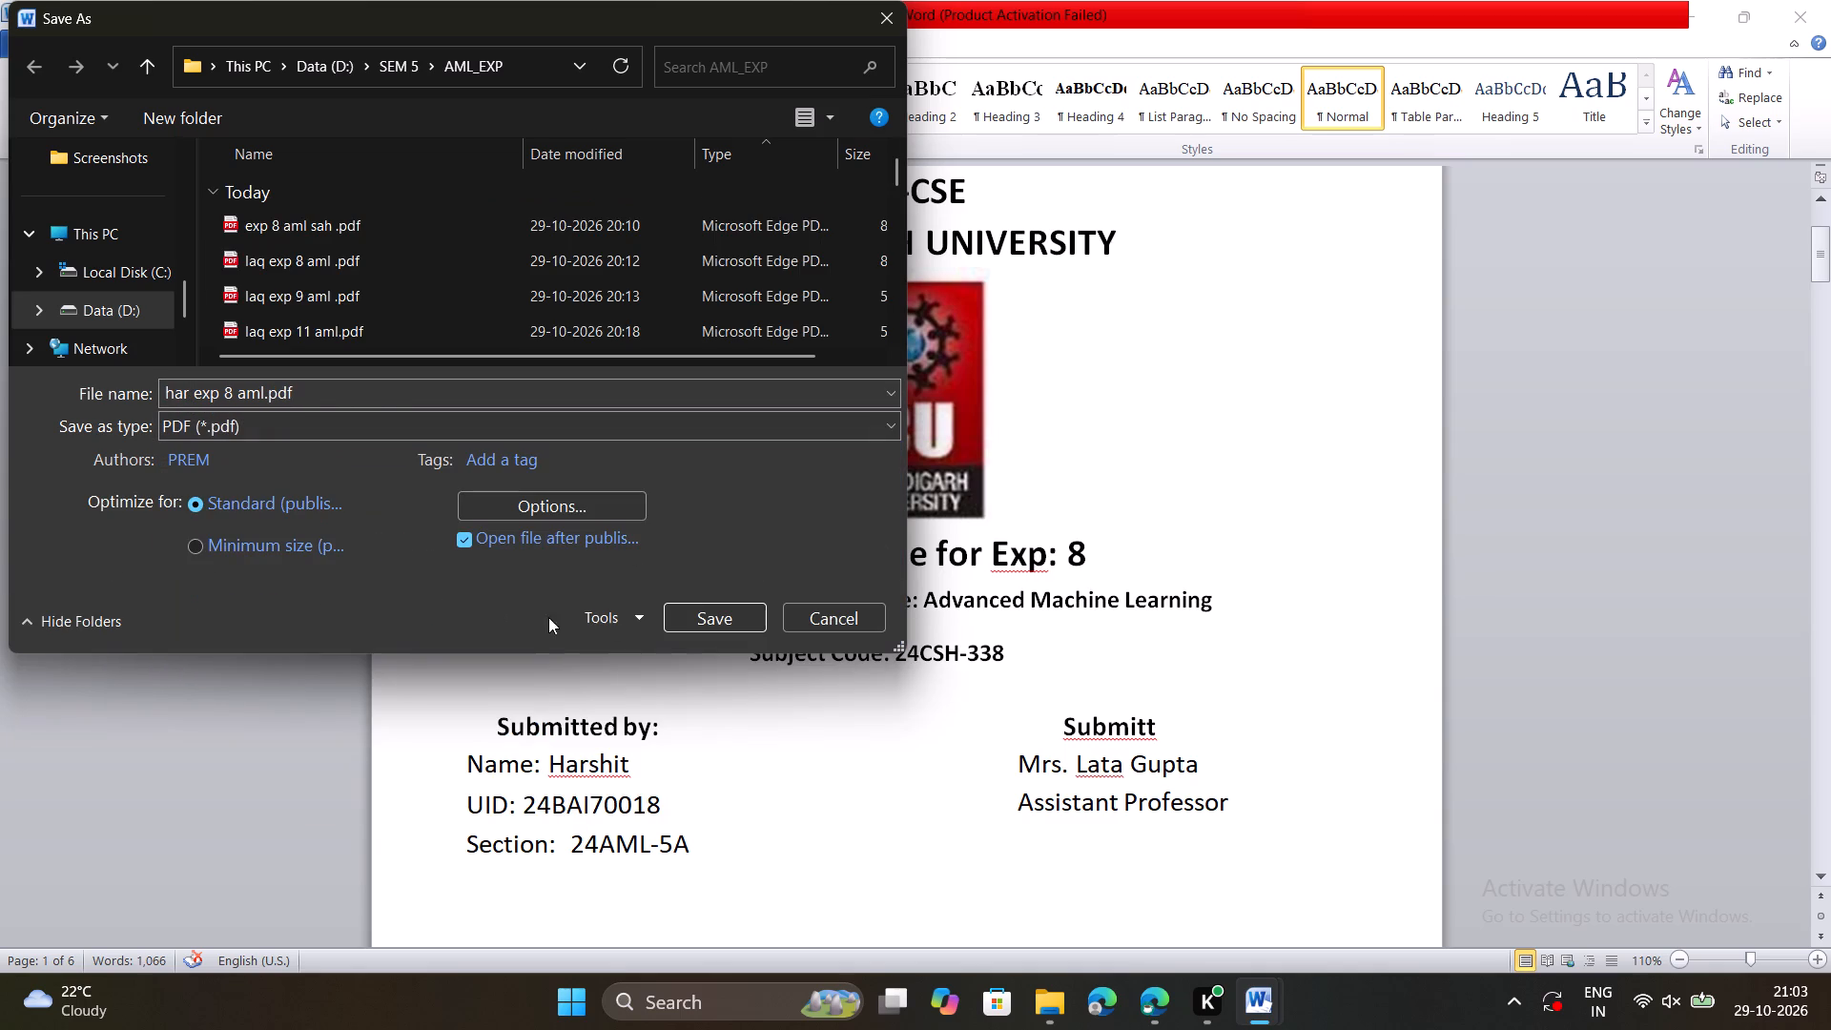
{"action": "left_click", "coordinate": [699, 611]}
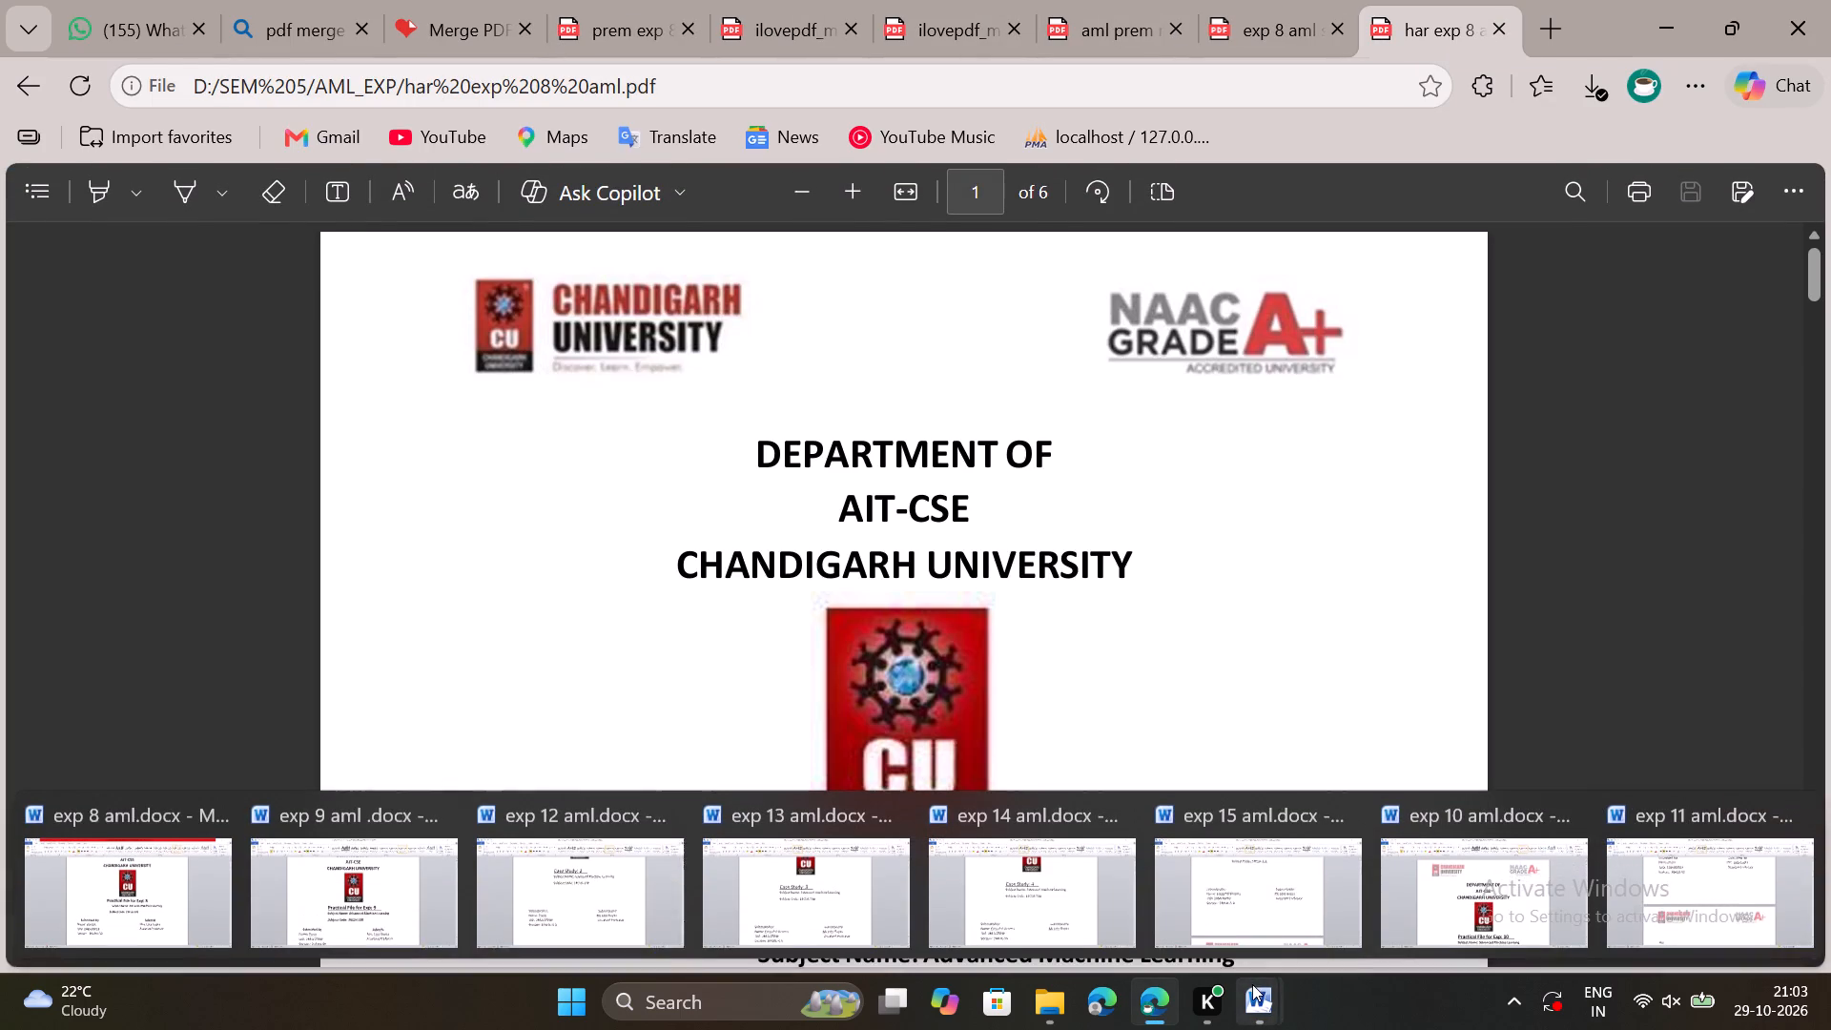
Switch to "exp 9 aml .docx" in Word and change the cover page's submitter name to "Harshit" and the UID's last two digits to 18.
{"action": "left_click", "coordinate": [358, 877]}
{"action": "left_click", "coordinate": [587, 852]}
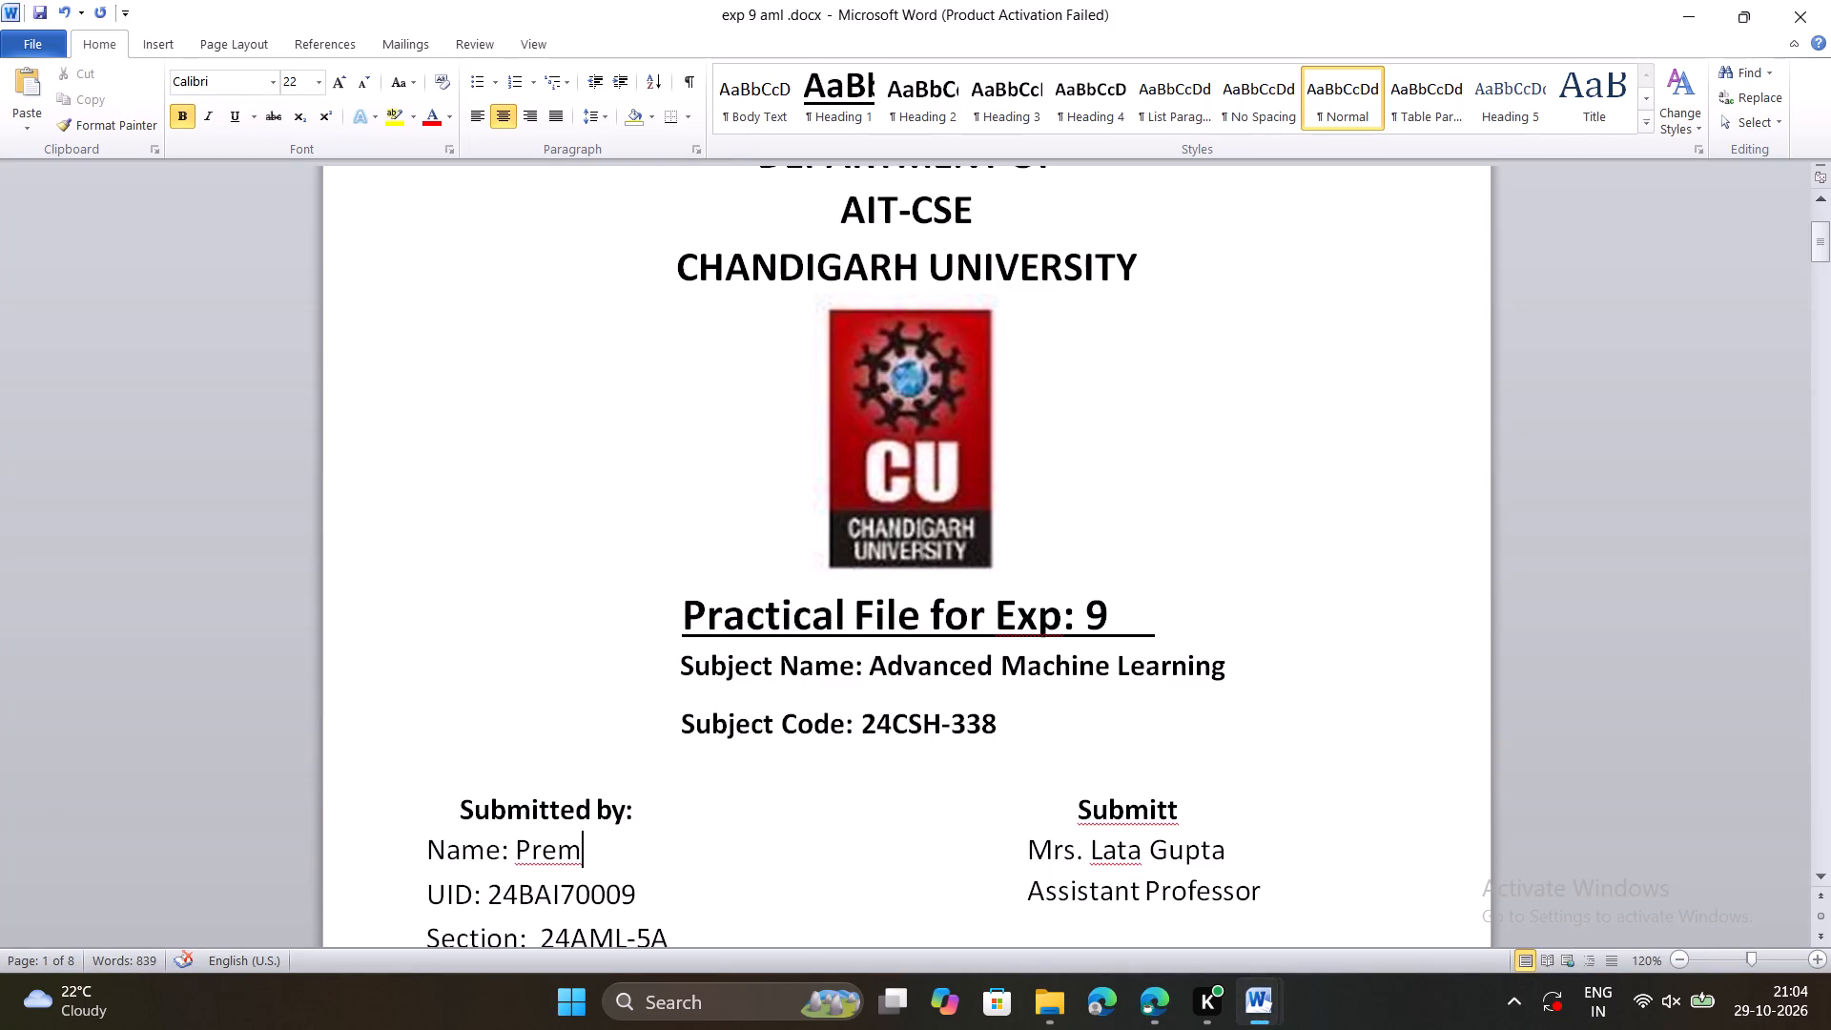
{"action": "key", "text": "BackSpace"}
{"action": "key", "text": "BackSpace"}
{"action": "key", "text": "BackSpace"}
{"action": "key", "text": "BackSpace"}
{"action": "type", "text": "Harshit"}
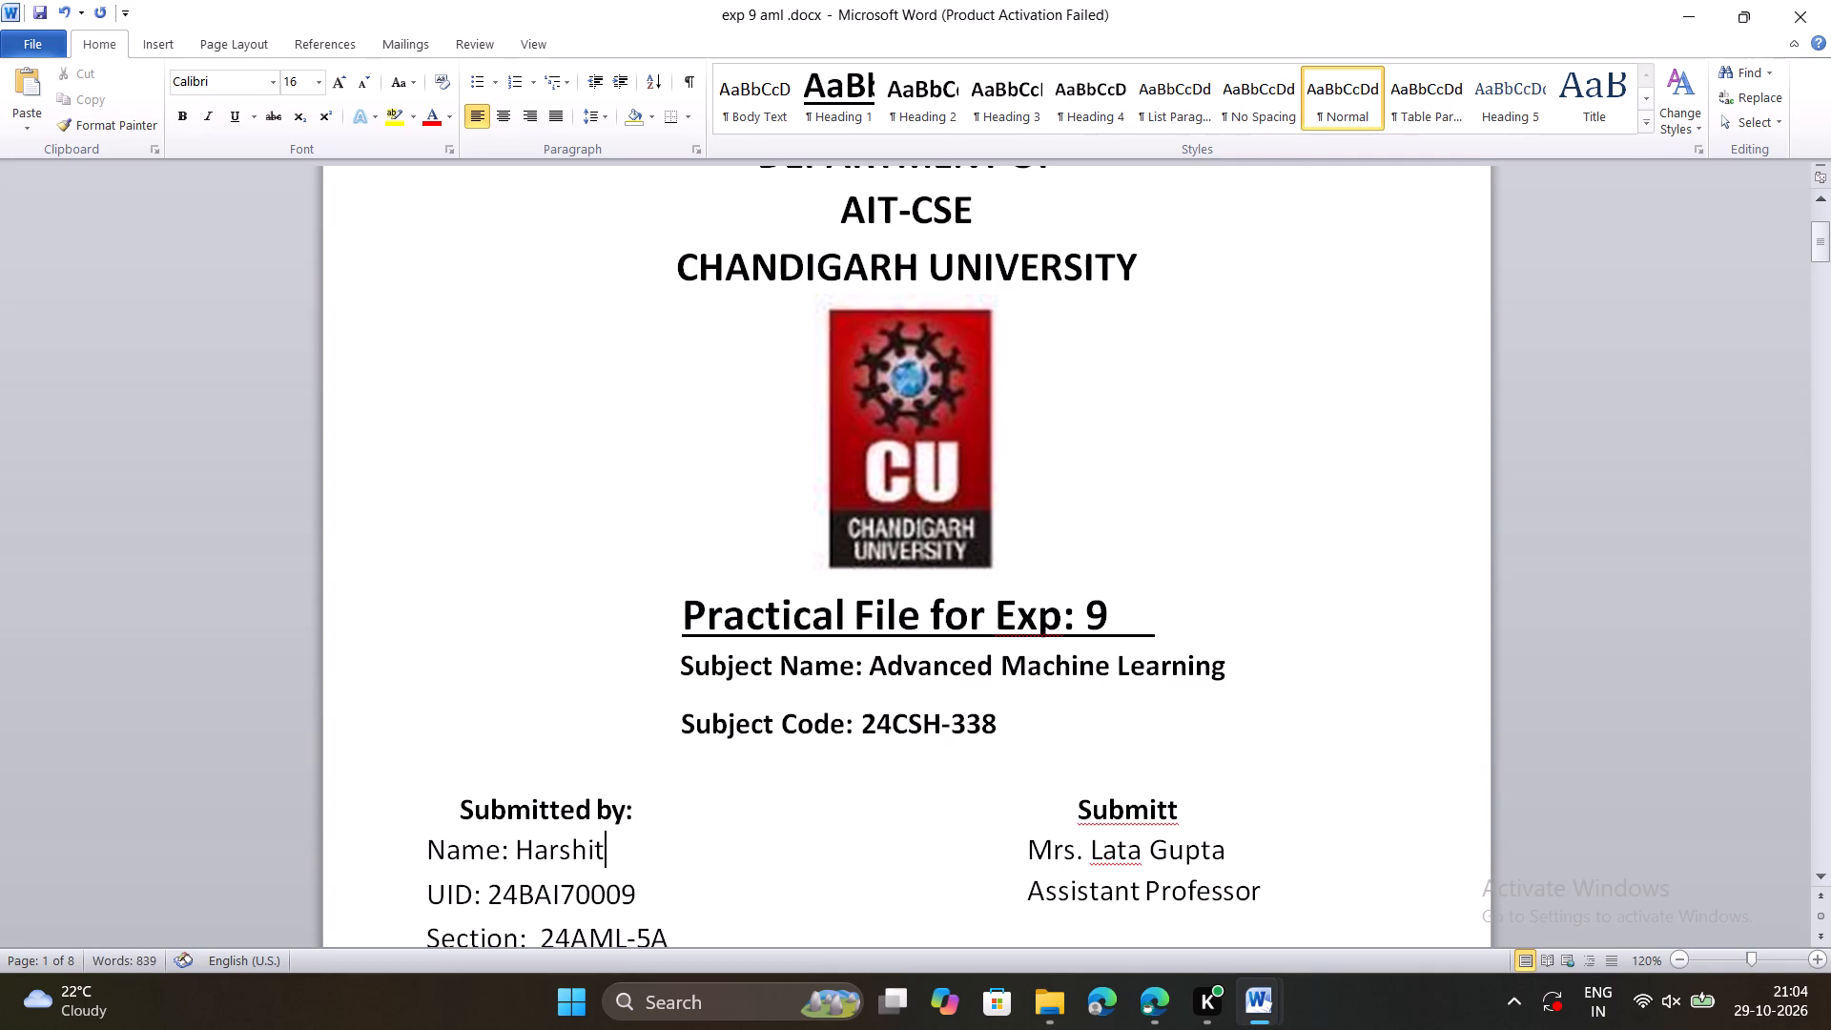
{"action": "left_click", "coordinate": [671, 907]}
{"action": "key", "text": "BackSpace"}
{"action": "key", "text": "BackSpace"}
{"action": "type", "text": "18"}
Save the experiment 9 document as a PDF named "har exp 9 aml .pdf" in the AML_EXP folder.
{"action": "scroll", "coordinate": [814, 872], "scroll_direction": "down", "scroll_amount": 1}
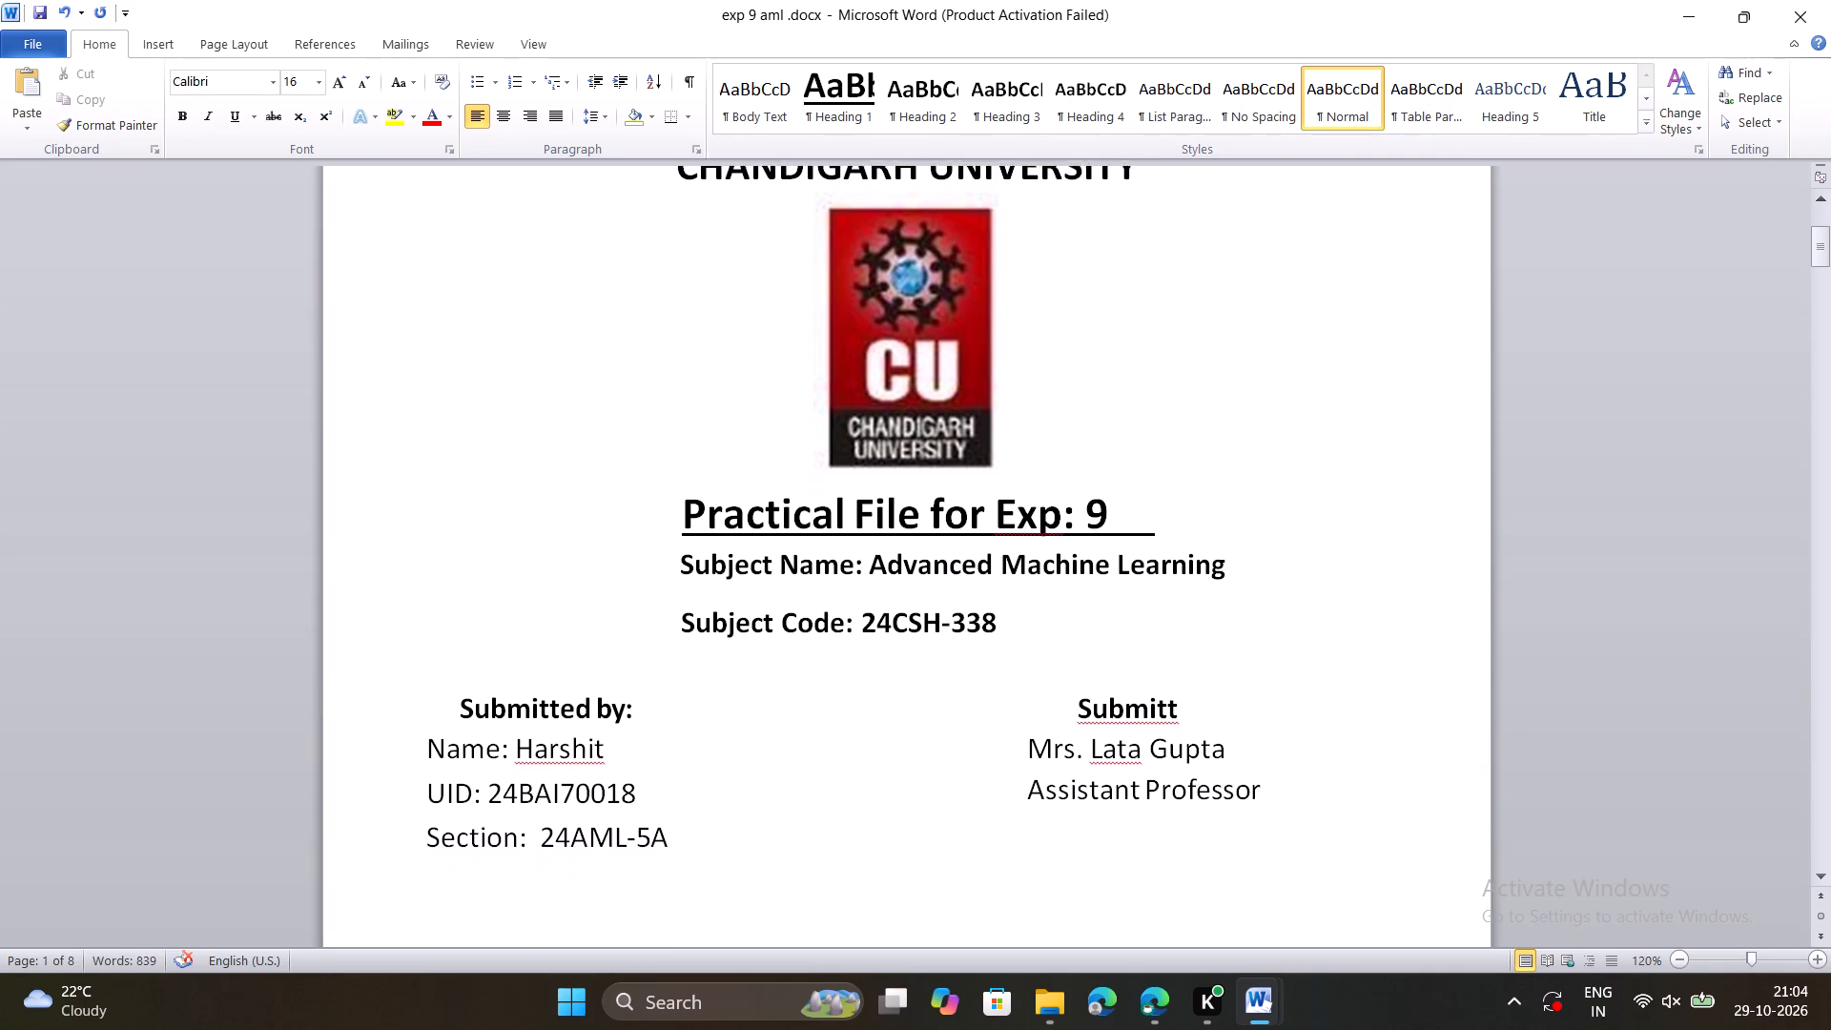
{"action": "scroll", "coordinate": [814, 872], "scroll_direction": "down", "scroll_amount": 1}
{"action": "left_click", "coordinate": [29, 31]}
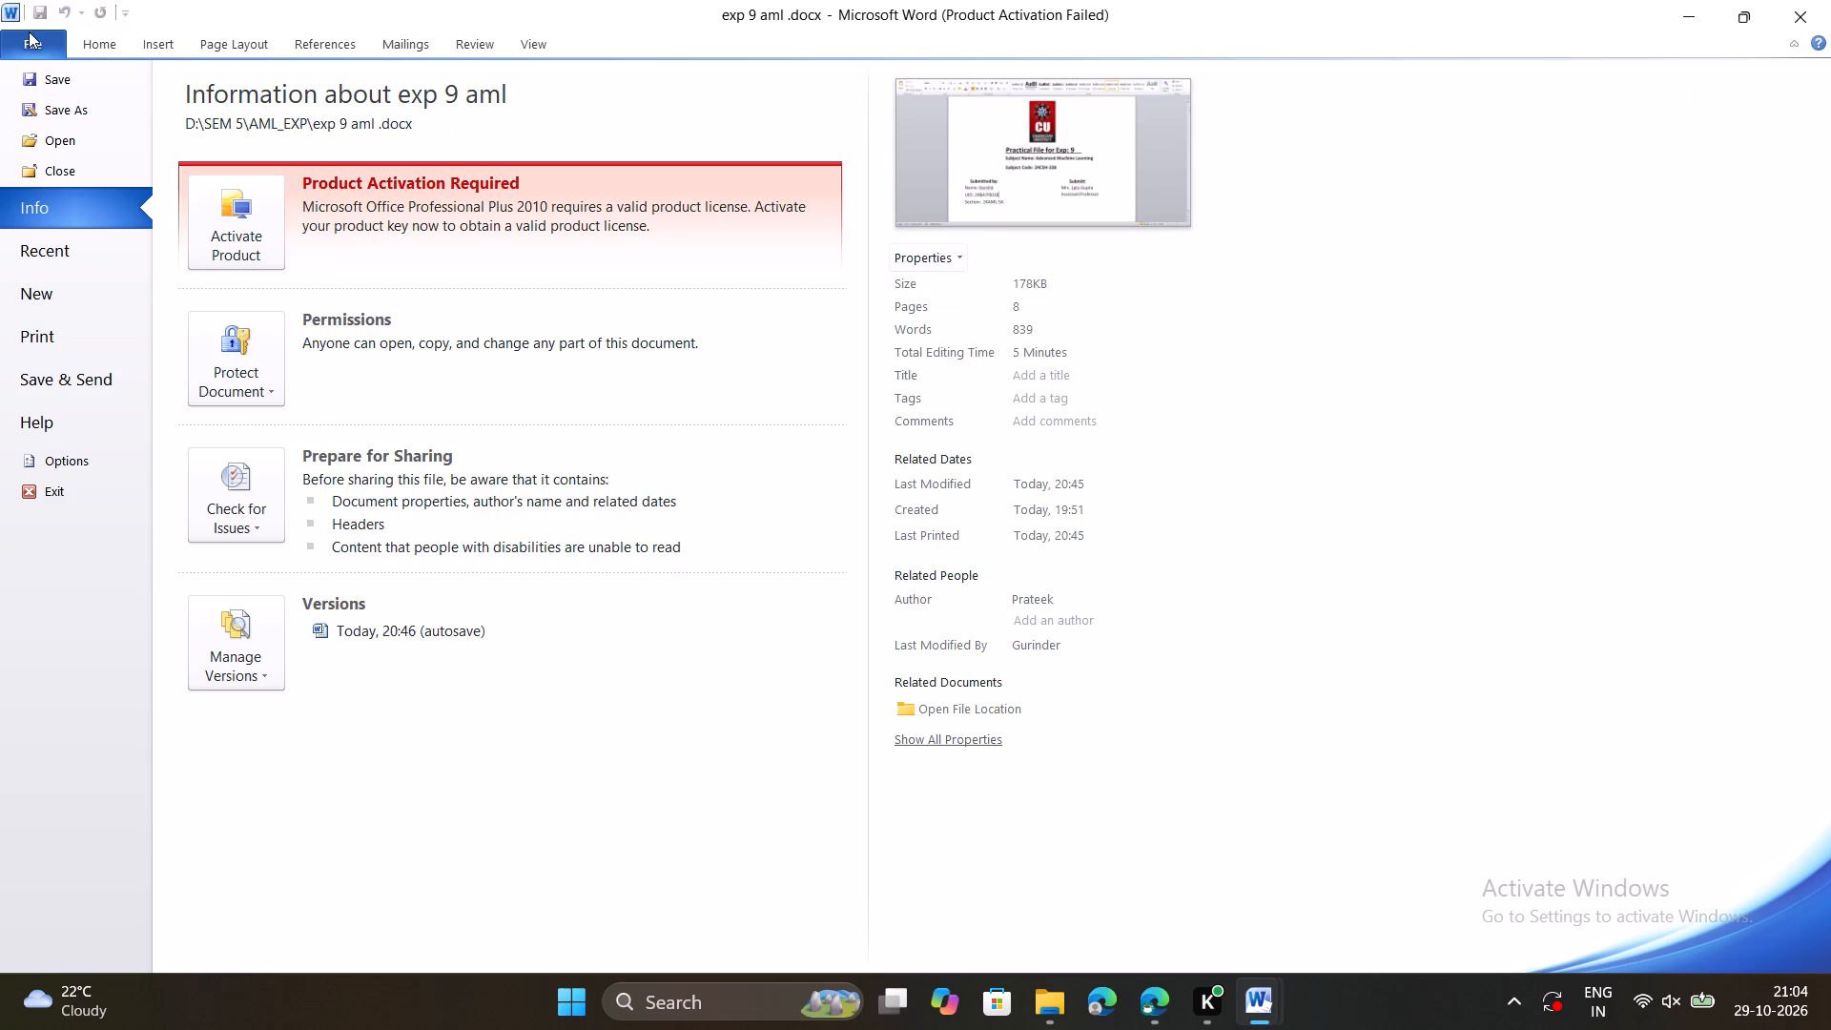
{"action": "left_click", "coordinate": [64, 111]}
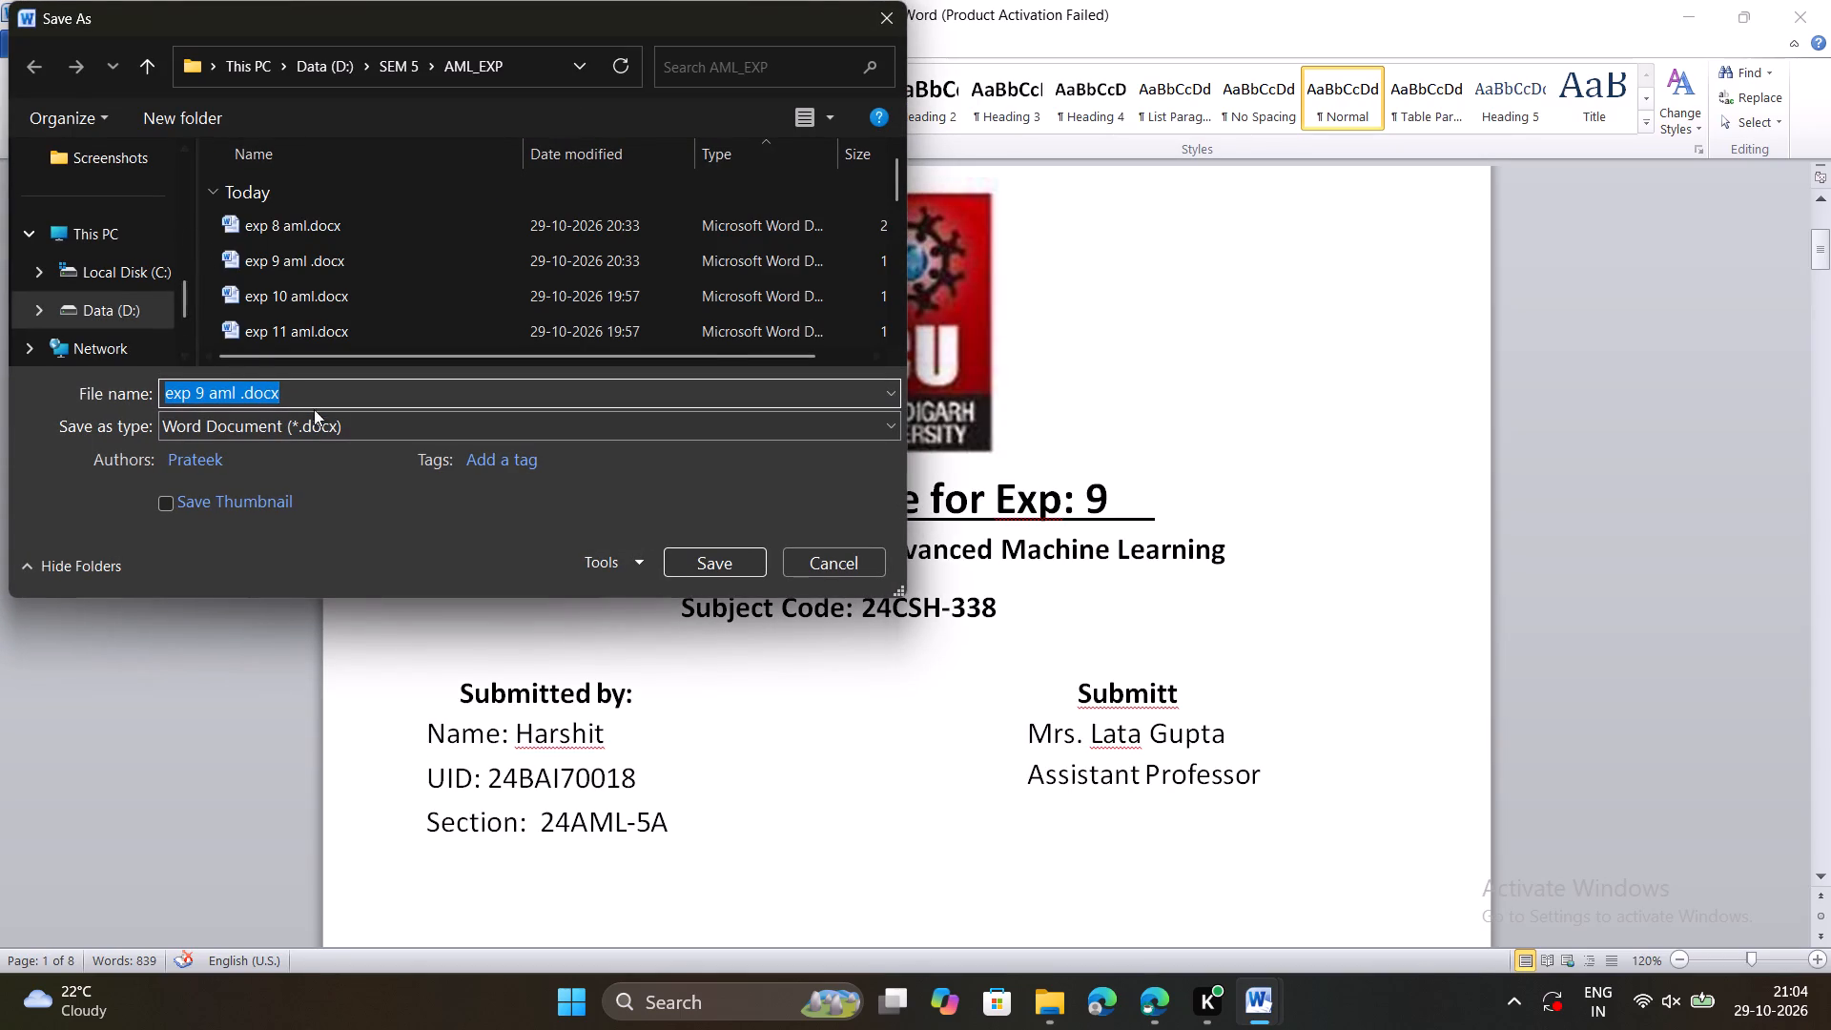
{"action": "left_click", "coordinate": [163, 391]}
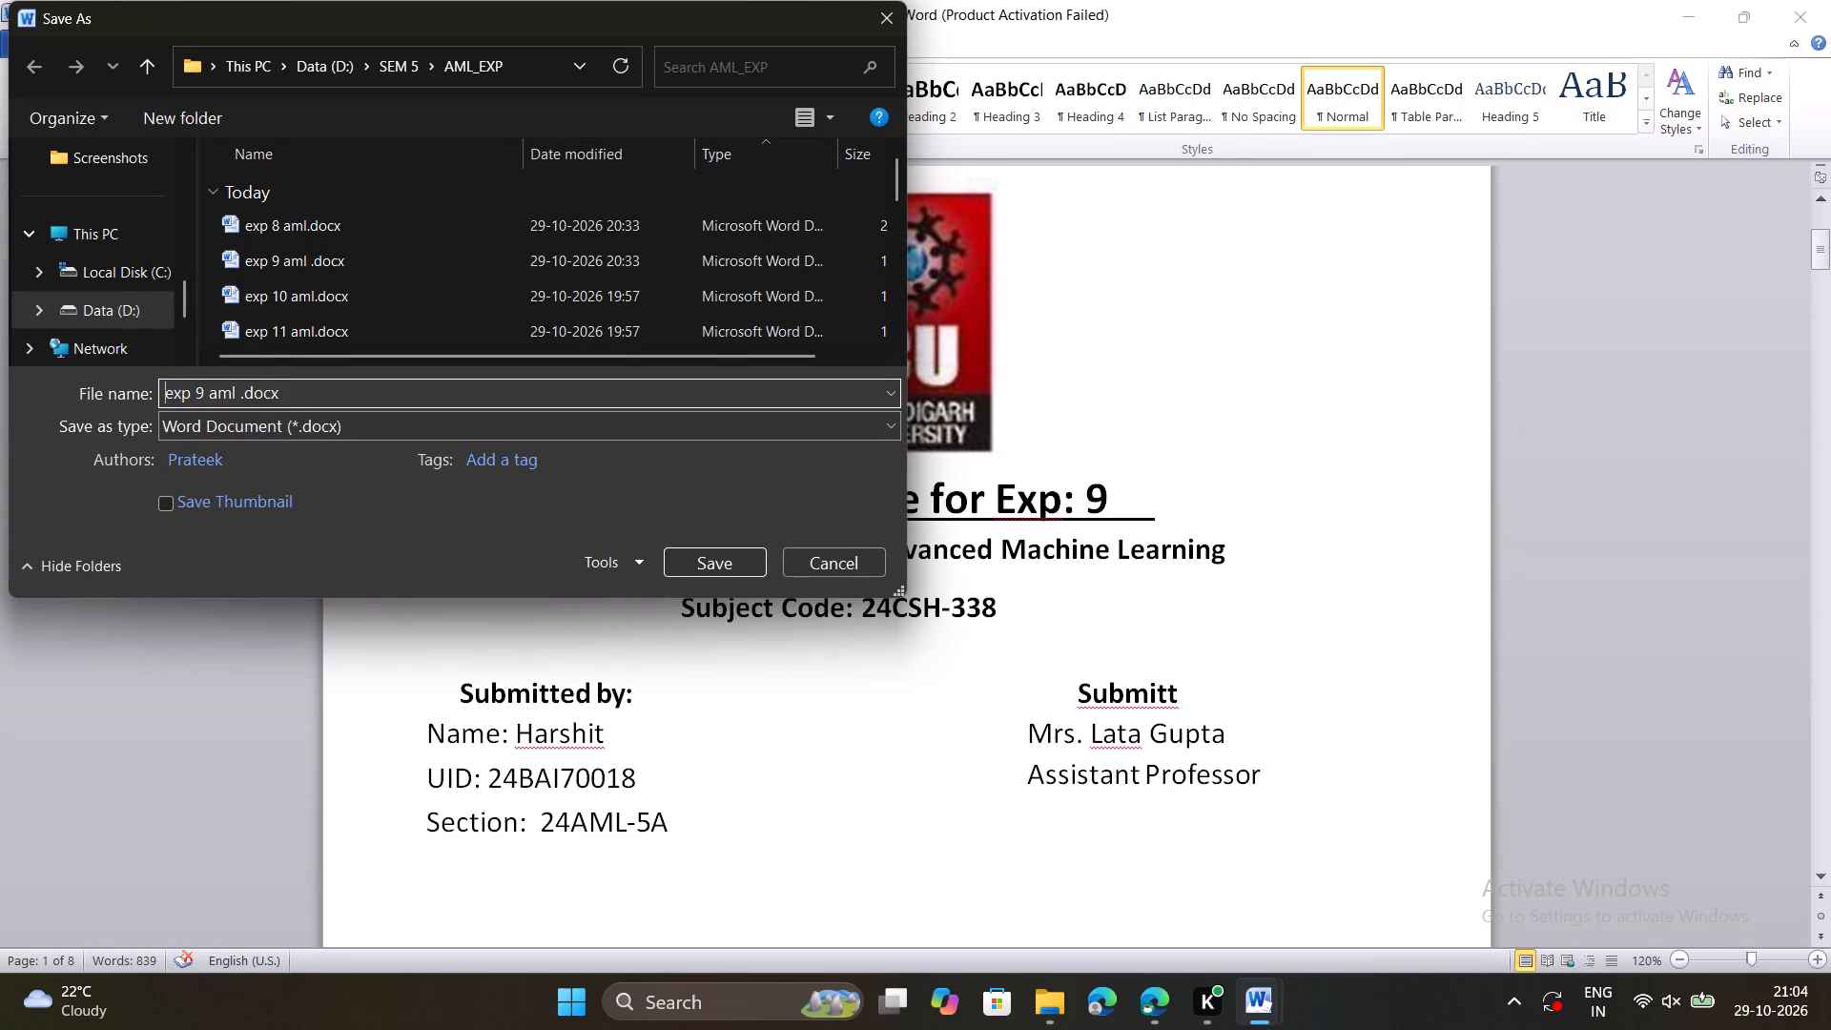
{"action": "type", "text": "ha"}
{"action": "type", "text": "r"}
{"action": "key", "text": "space"}
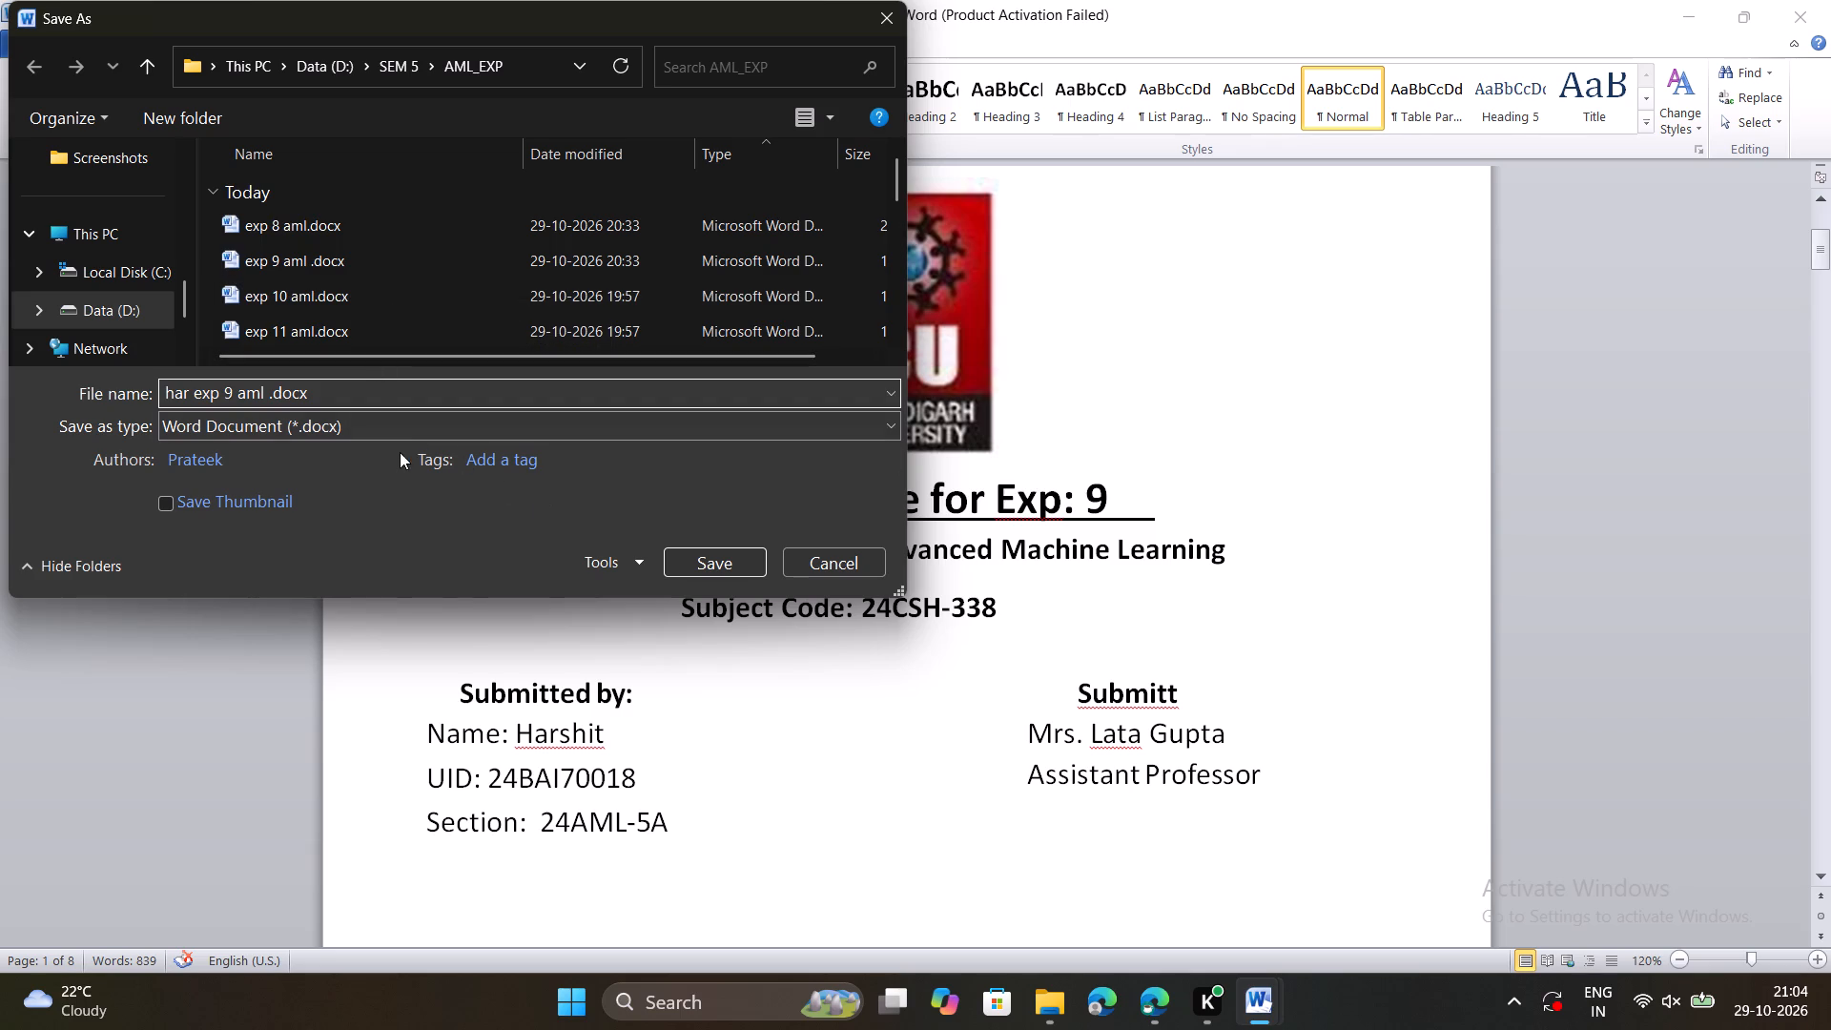
{"action": "left_click", "coordinate": [350, 429]}
{"action": "left_click", "coordinate": [208, 588]}
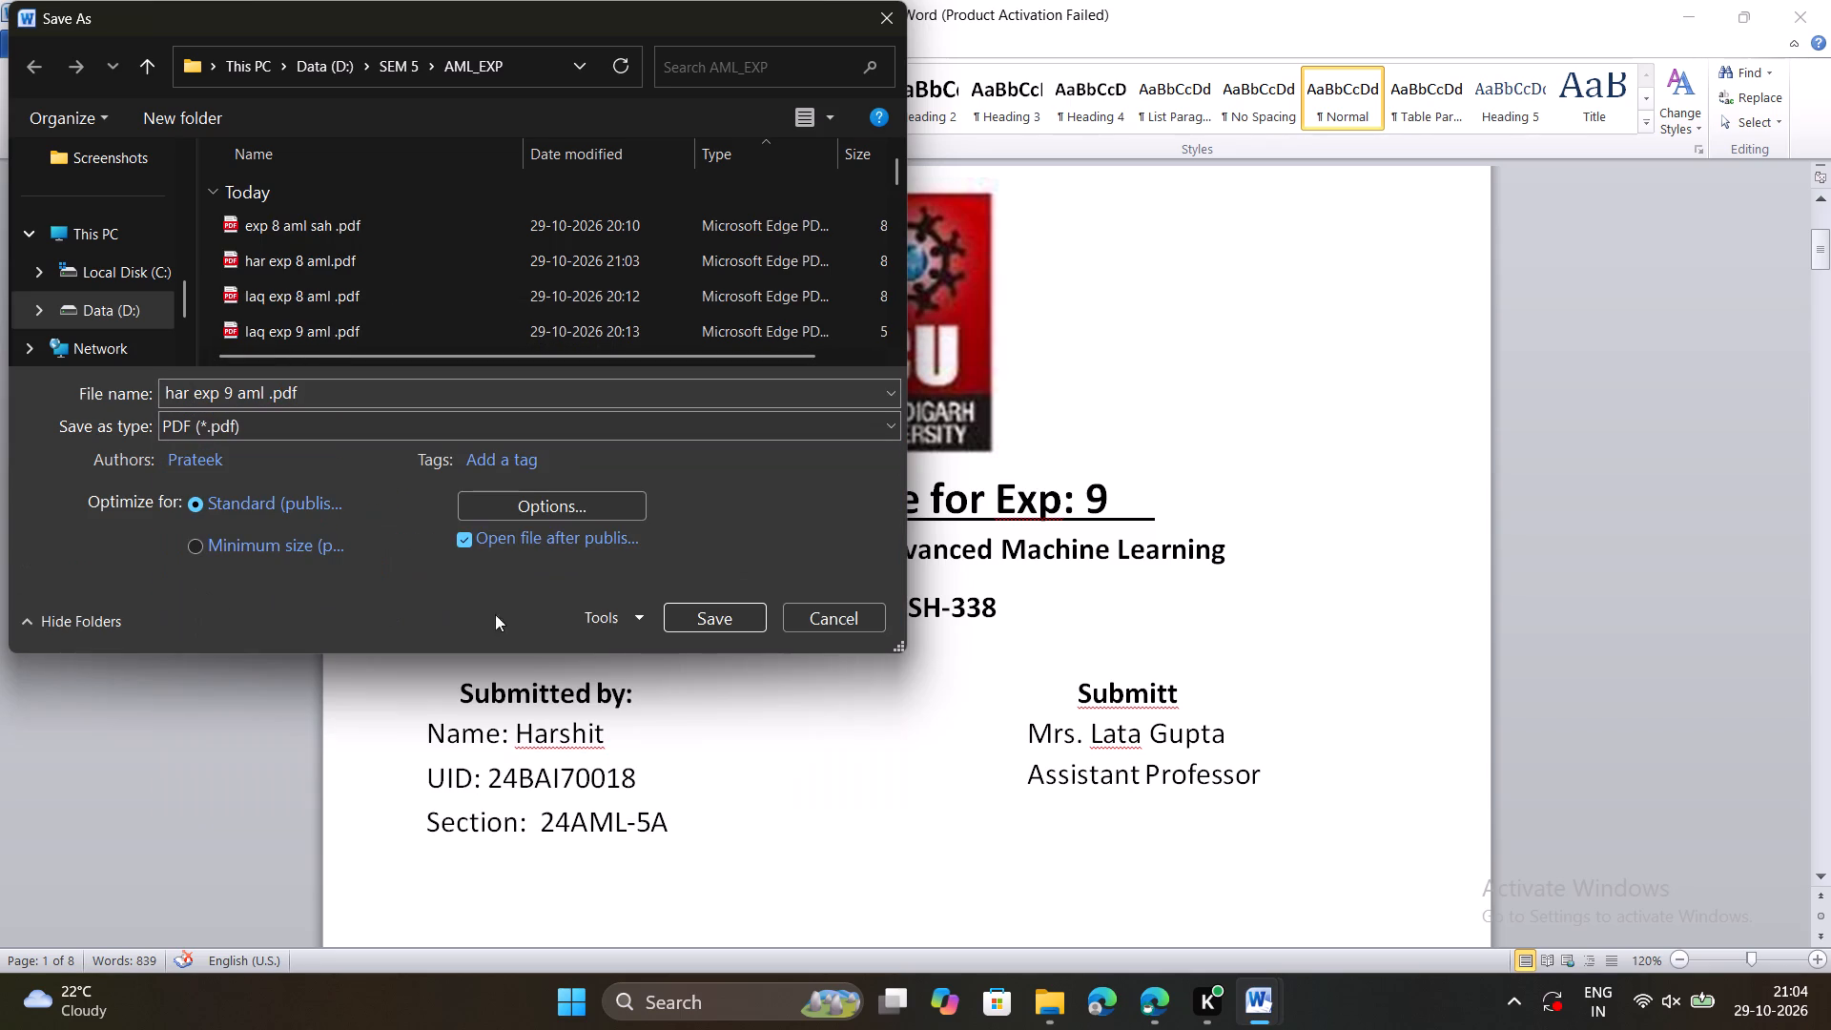
{"action": "left_click", "coordinate": [723, 608]}
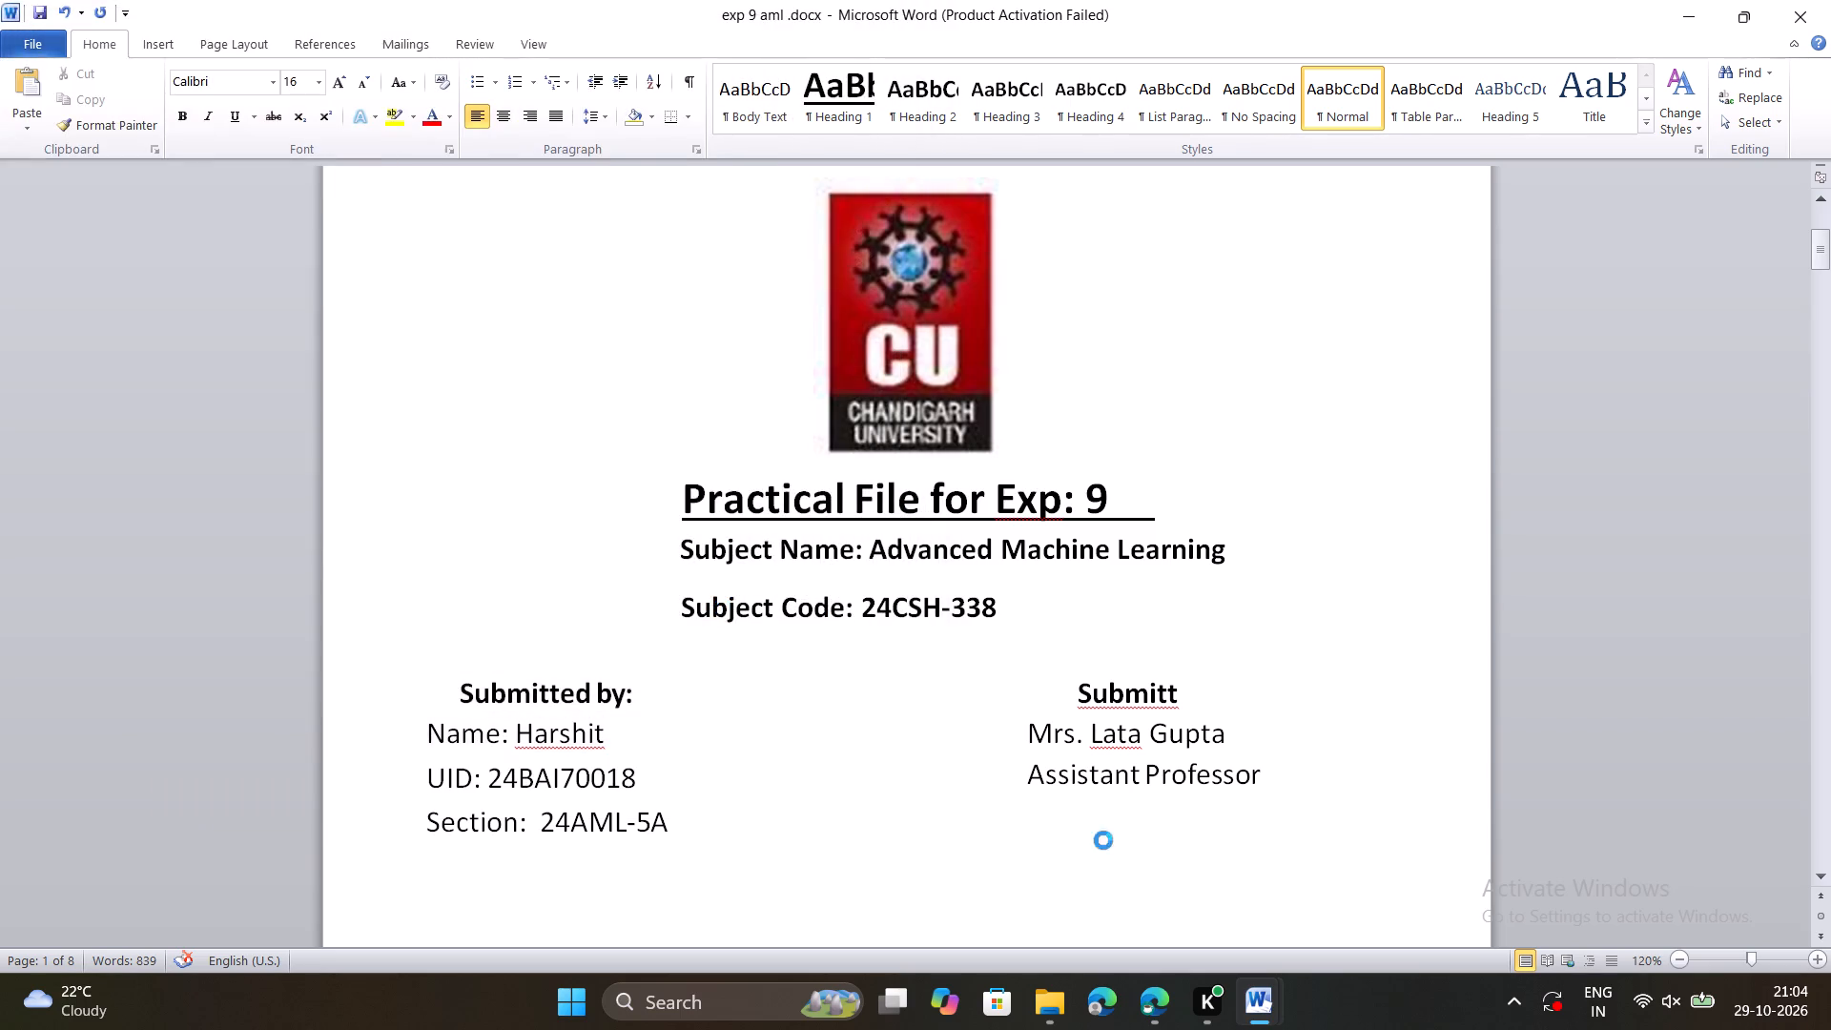
Switch to "exp 10 aml.docx" in Word and replace the submitter's name on the cover page with "Harshit".
{"action": "left_click", "coordinate": [1249, 981]}
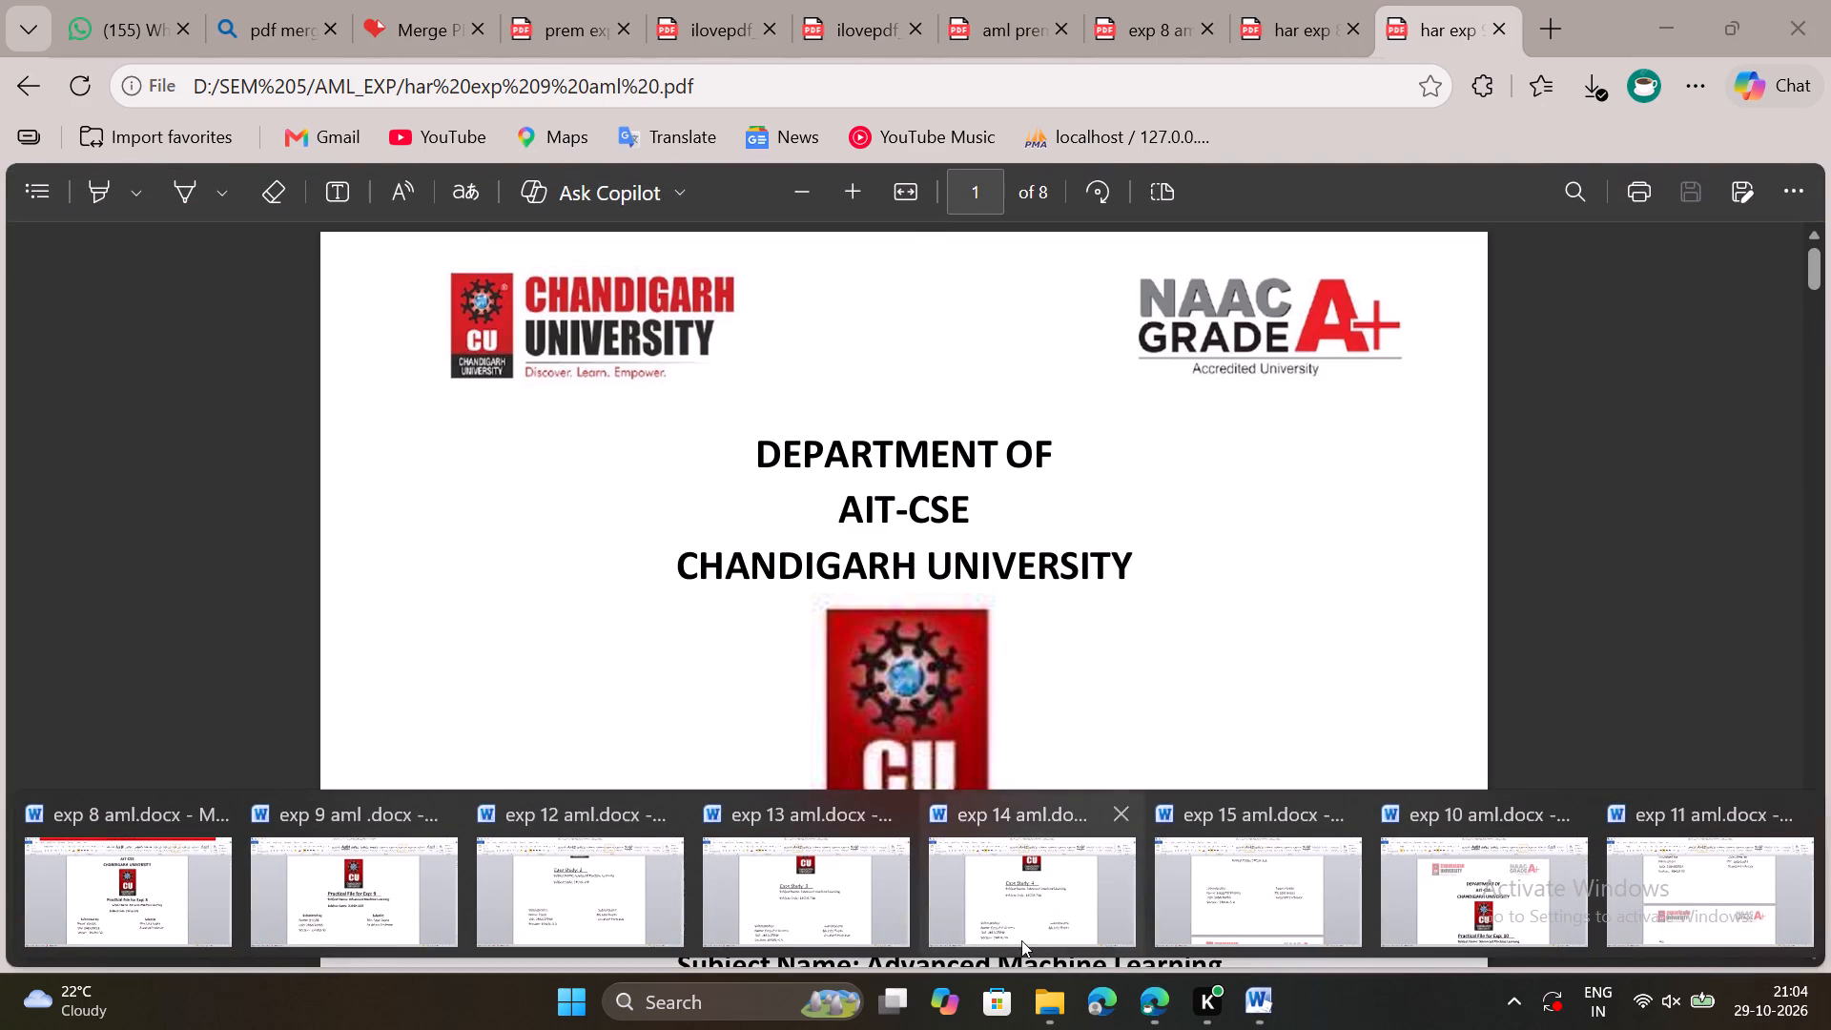
{"action": "left_click", "coordinate": [1519, 888]}
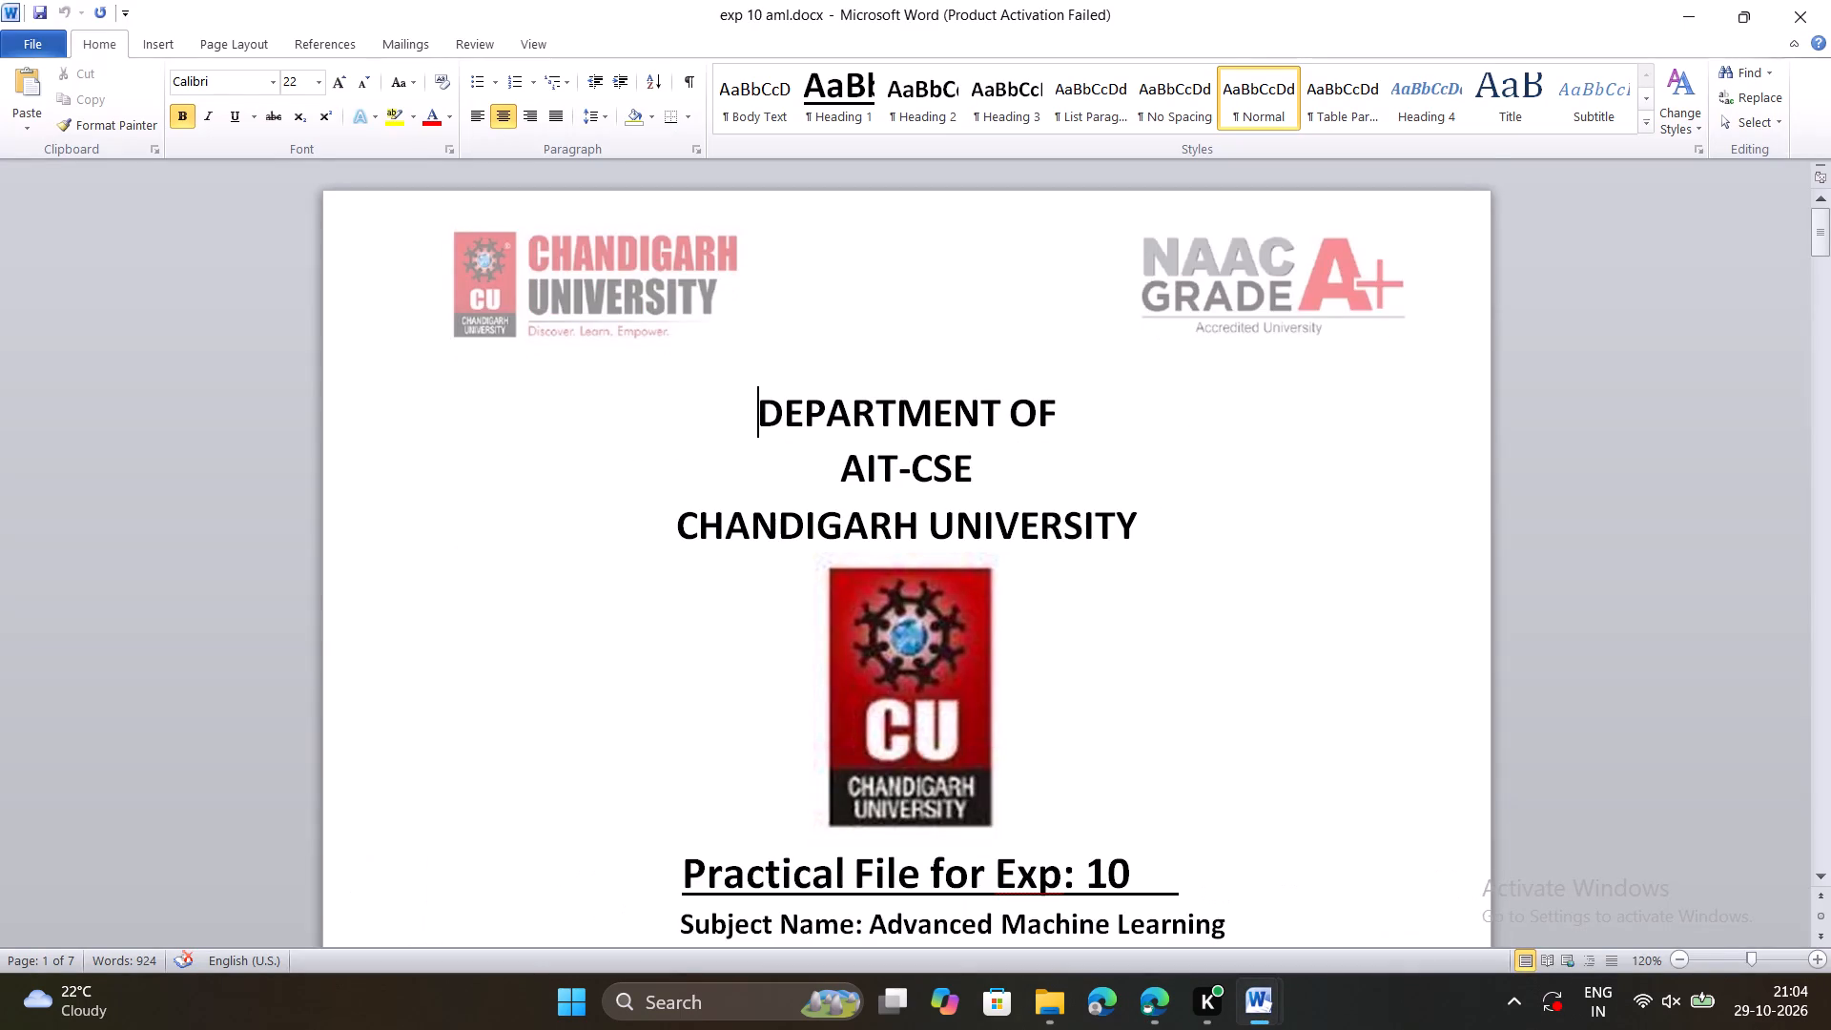
{"action": "scroll", "coordinate": [734, 790], "scroll_direction": "down", "scroll_amount": 2}
{"action": "left_click", "coordinate": [620, 834]}
{"action": "key", "text": "BackSpace"}
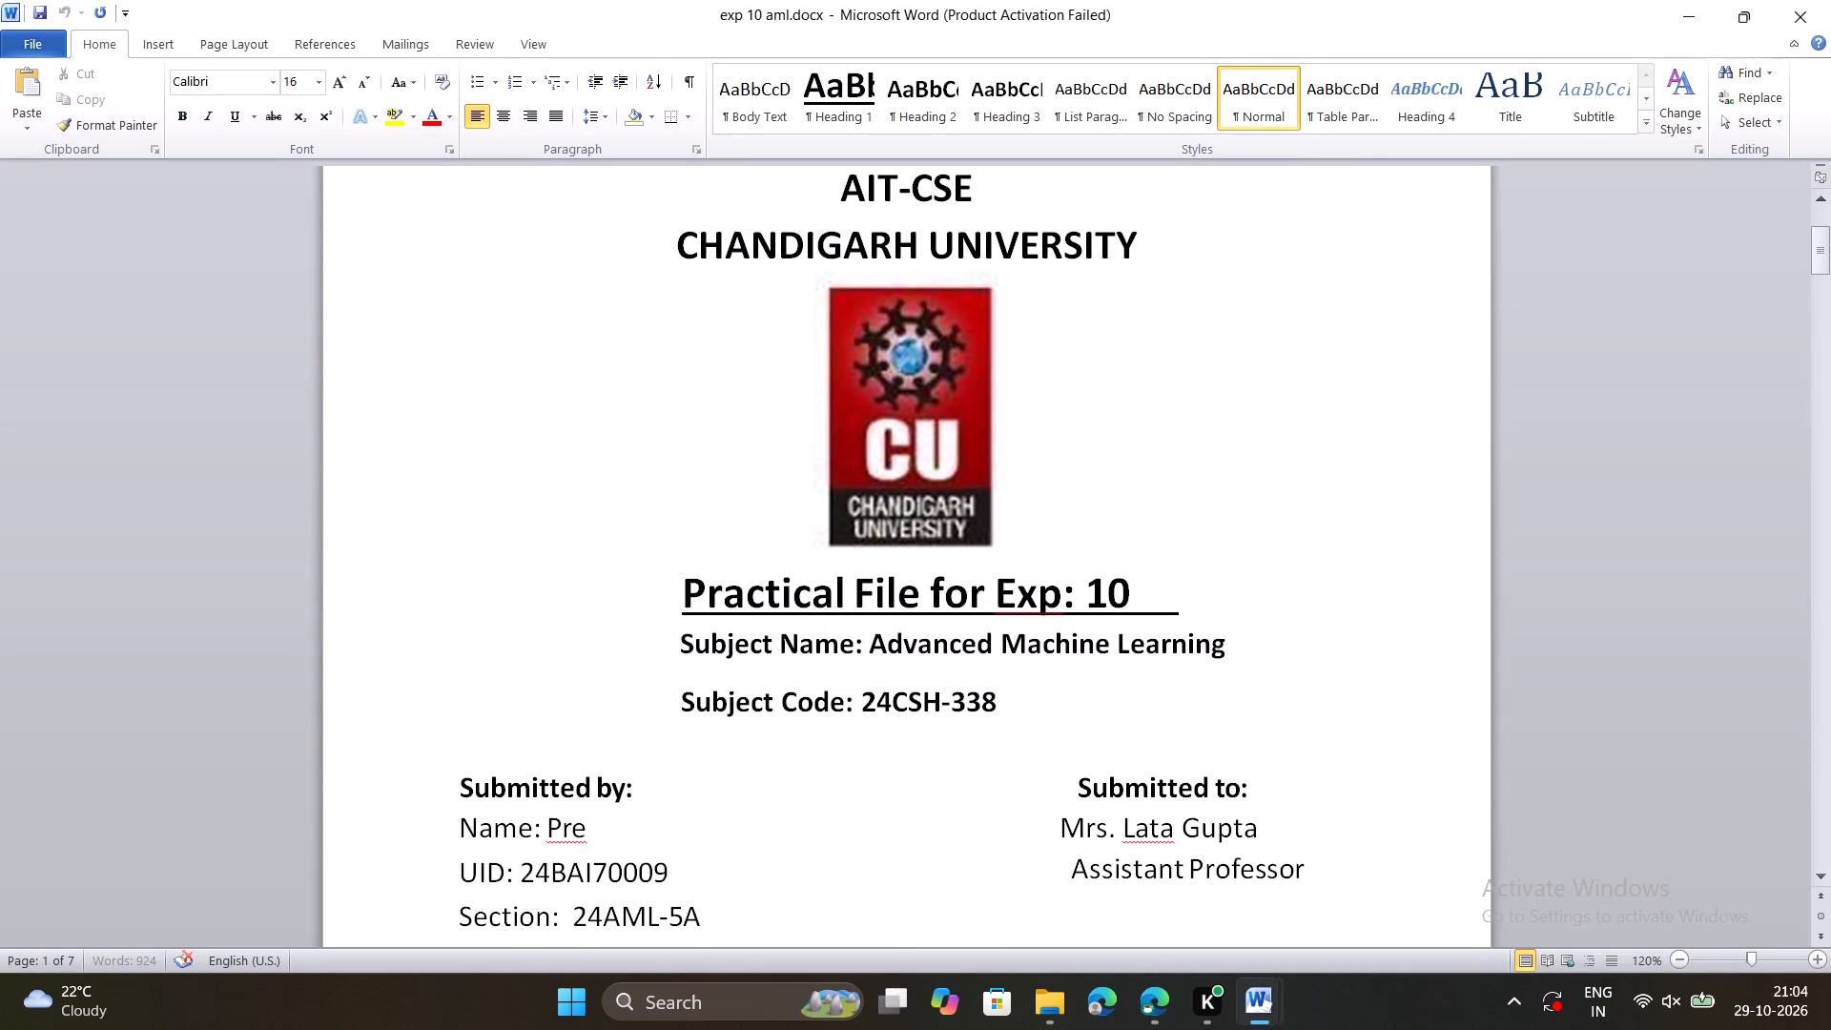
{"action": "key", "text": "BackSpace"}
{"action": "key", "text": "BackSpace"}
{"action": "key", "text": "BackSpace"}
{"action": "type", "text": "har"}
{"action": "key", "text": "BackSpace"}
{"action": "key", "text": "BackSpace"}
{"action": "key", "text": "BackSpace"}
{"action": "type", "text": "Harshti"}
{"action": "key", "text": "BackSpace"}
{"action": "key", "text": "BackSpace"}
{"action": "type", "text": "it"}
Change the last two digits of the UID on the experiment 10 cover page to 18.
{"action": "left_click", "coordinate": [721, 877]}
{"action": "key", "text": "BackSpace"}
{"action": "key", "text": "BackSpace"}
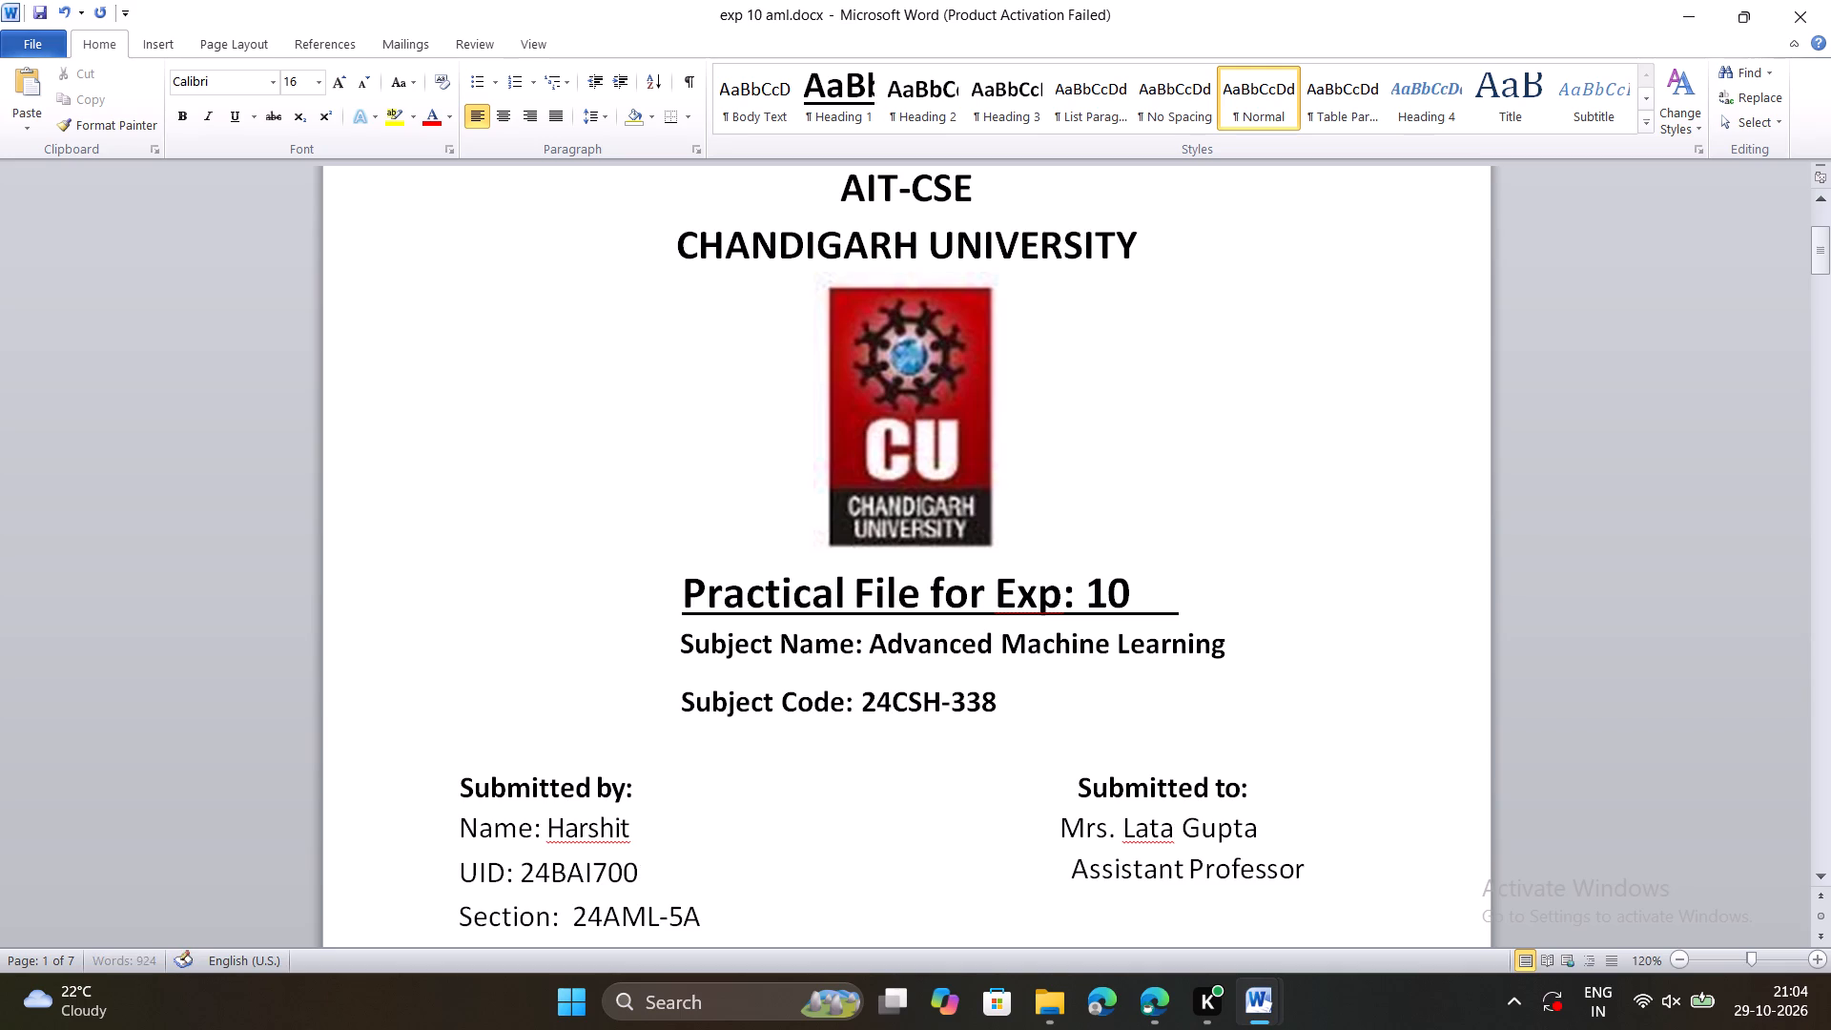
{"action": "type", "text": "18"}
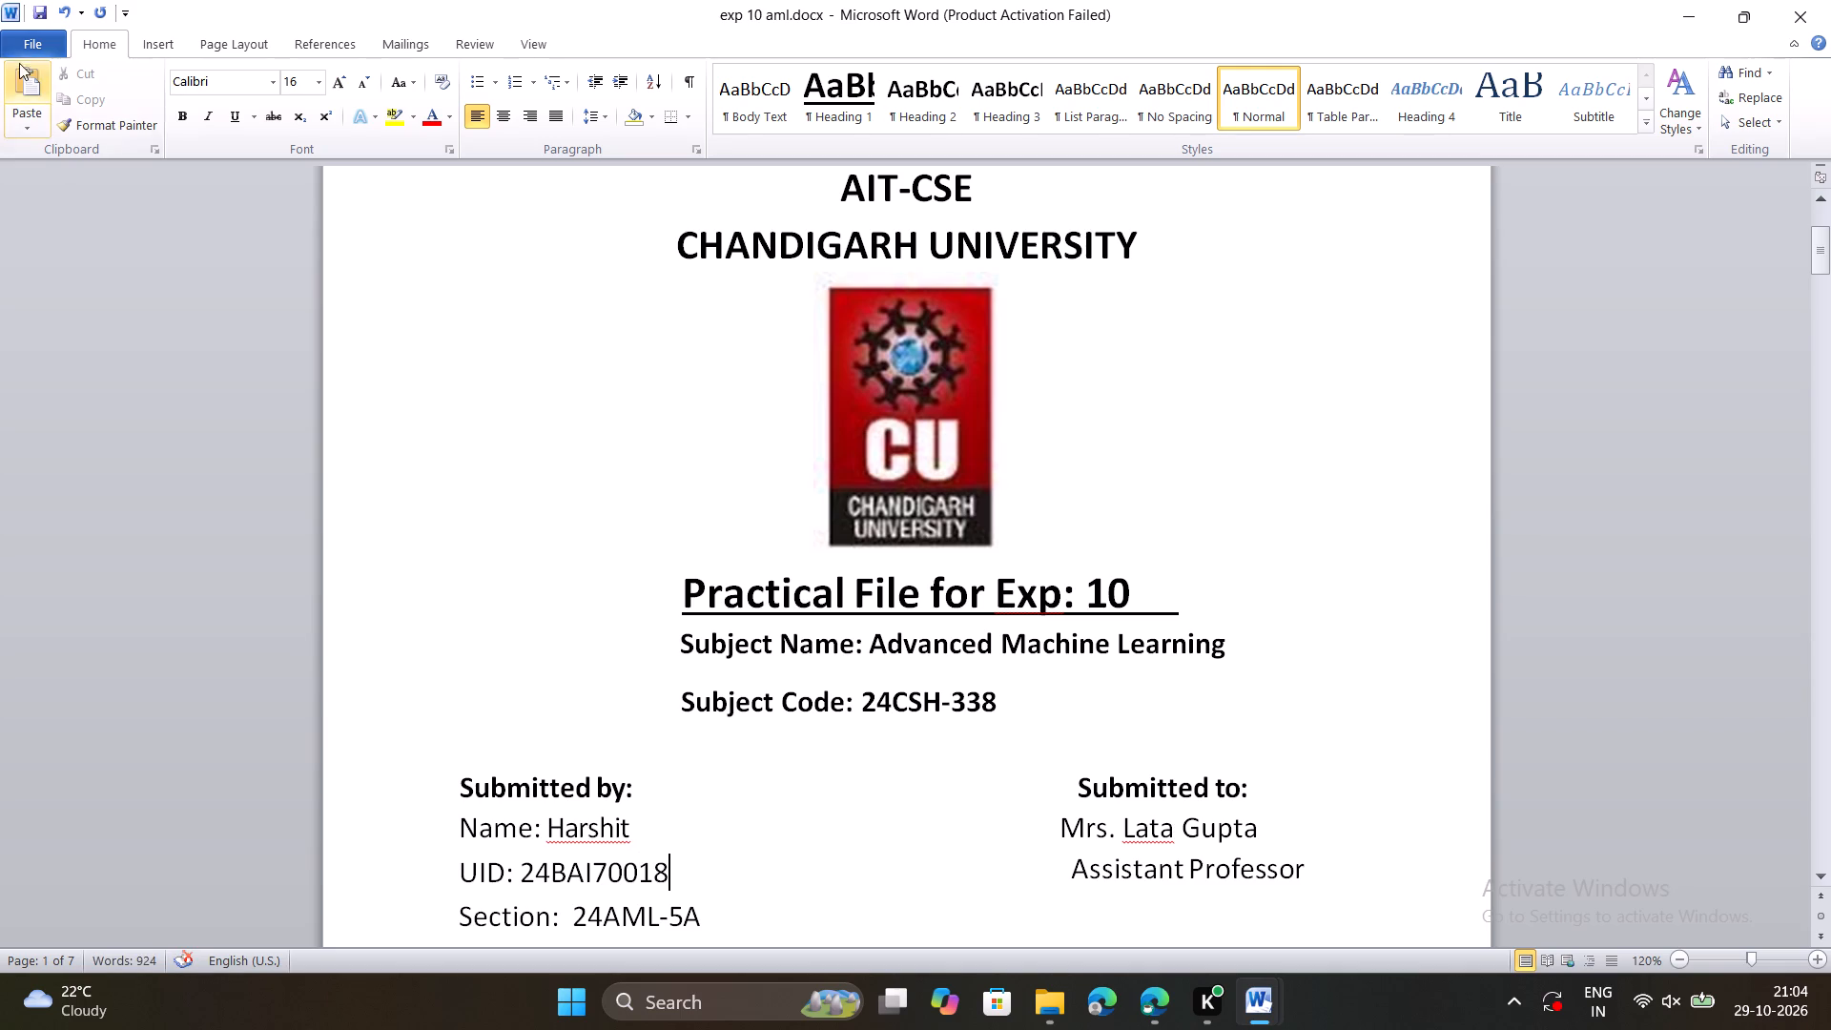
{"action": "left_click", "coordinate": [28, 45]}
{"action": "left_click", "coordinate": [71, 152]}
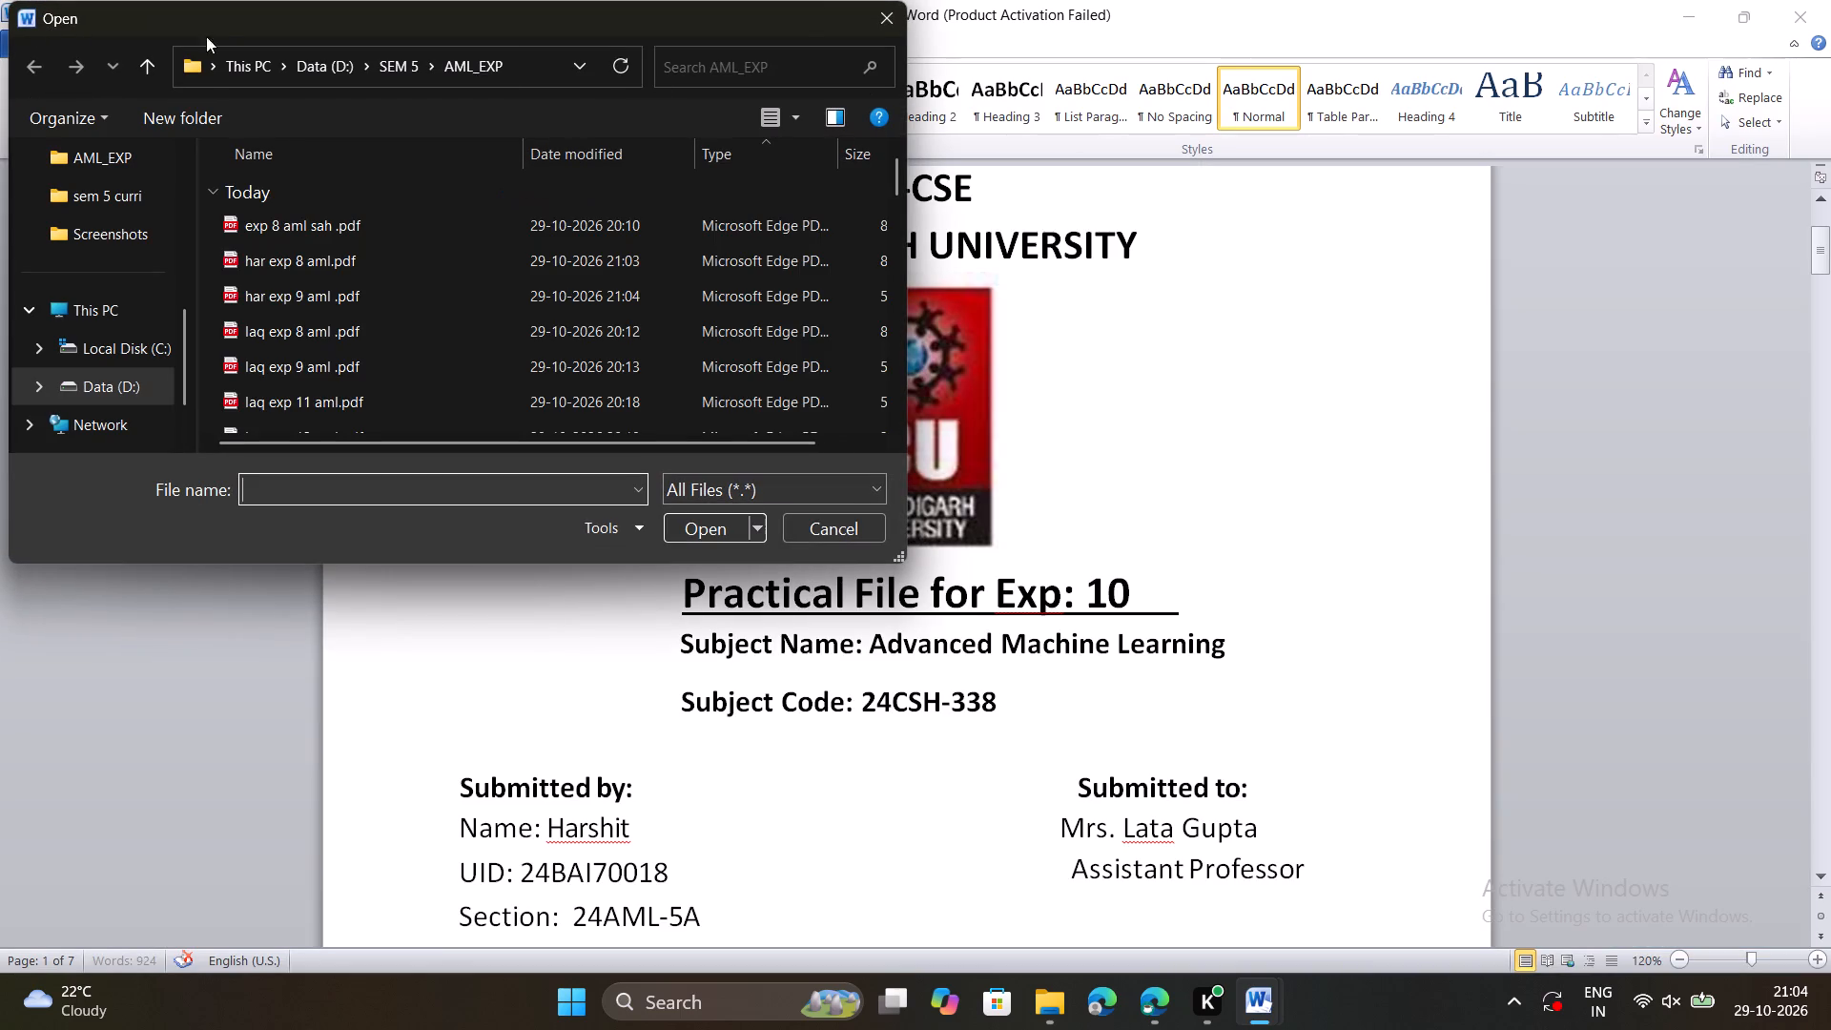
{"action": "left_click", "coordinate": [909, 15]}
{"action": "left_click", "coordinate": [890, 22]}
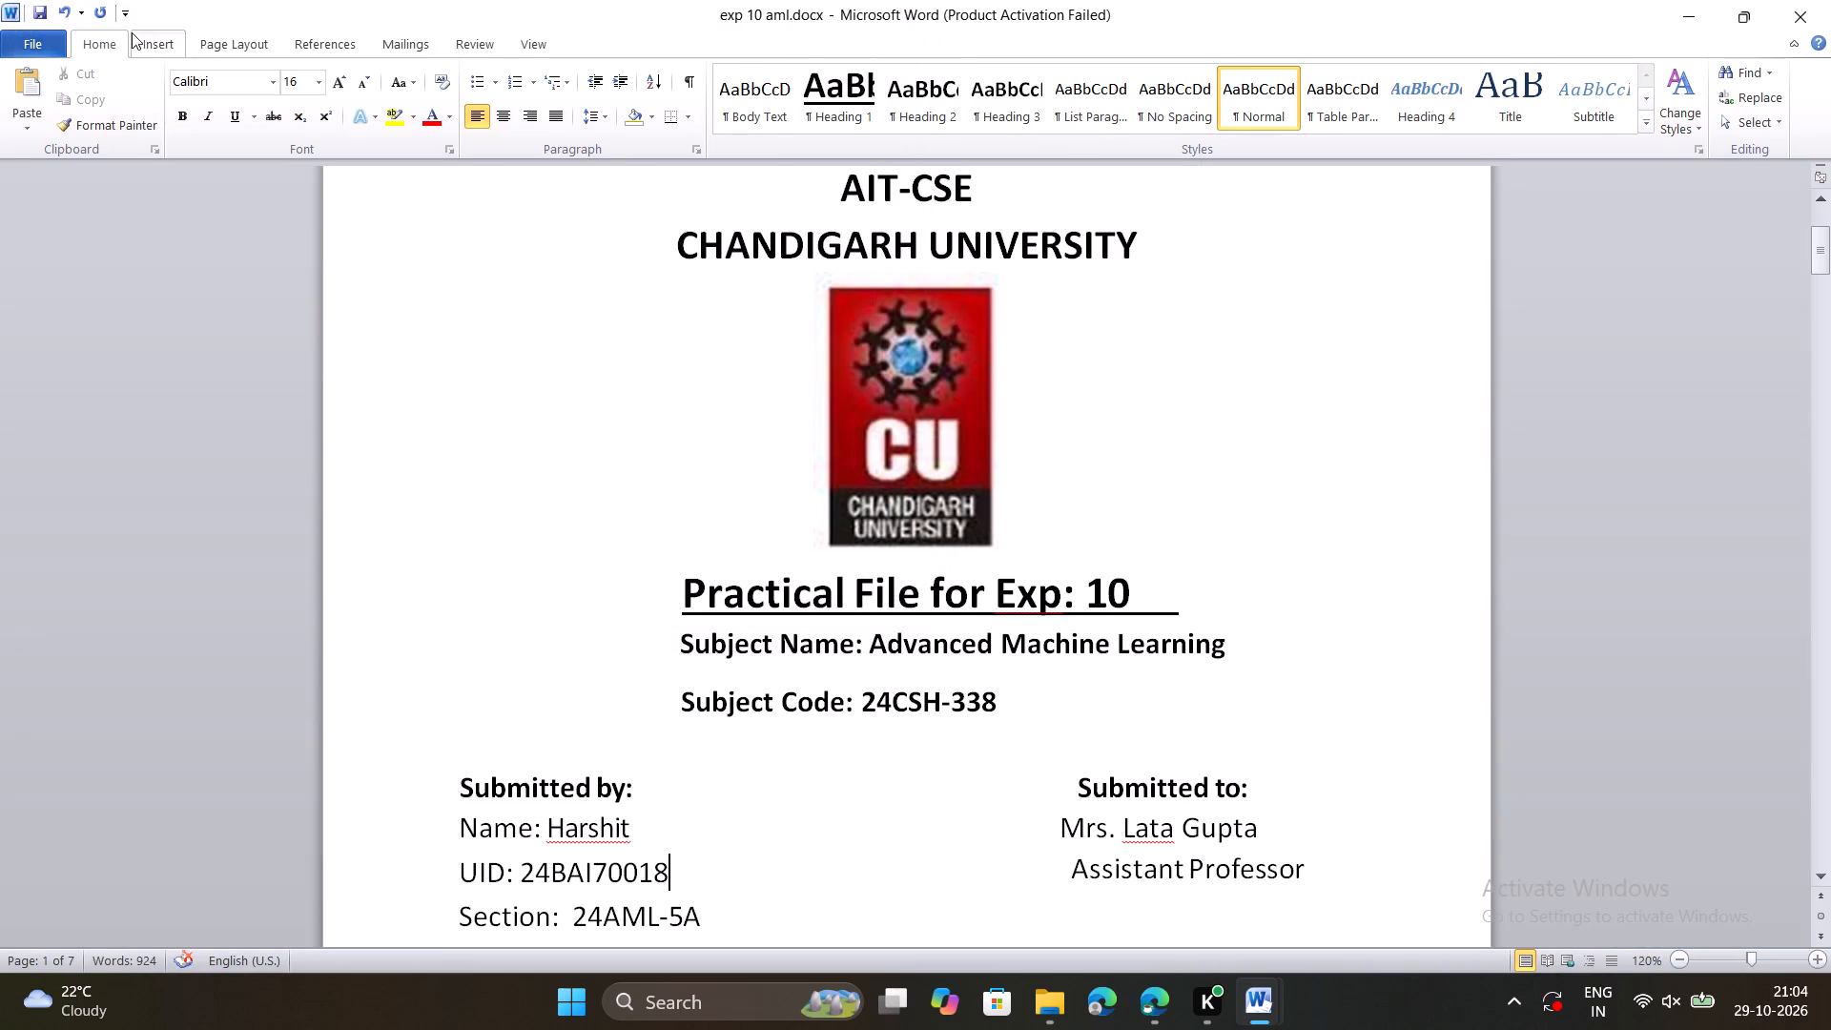
Save the experiment 10 document as a PDF named "har exp 10 aml.pdf" in the AML_EXP folder and view its cover page.
{"action": "left_click", "coordinate": [51, 39]}
{"action": "left_click", "coordinate": [64, 114]}
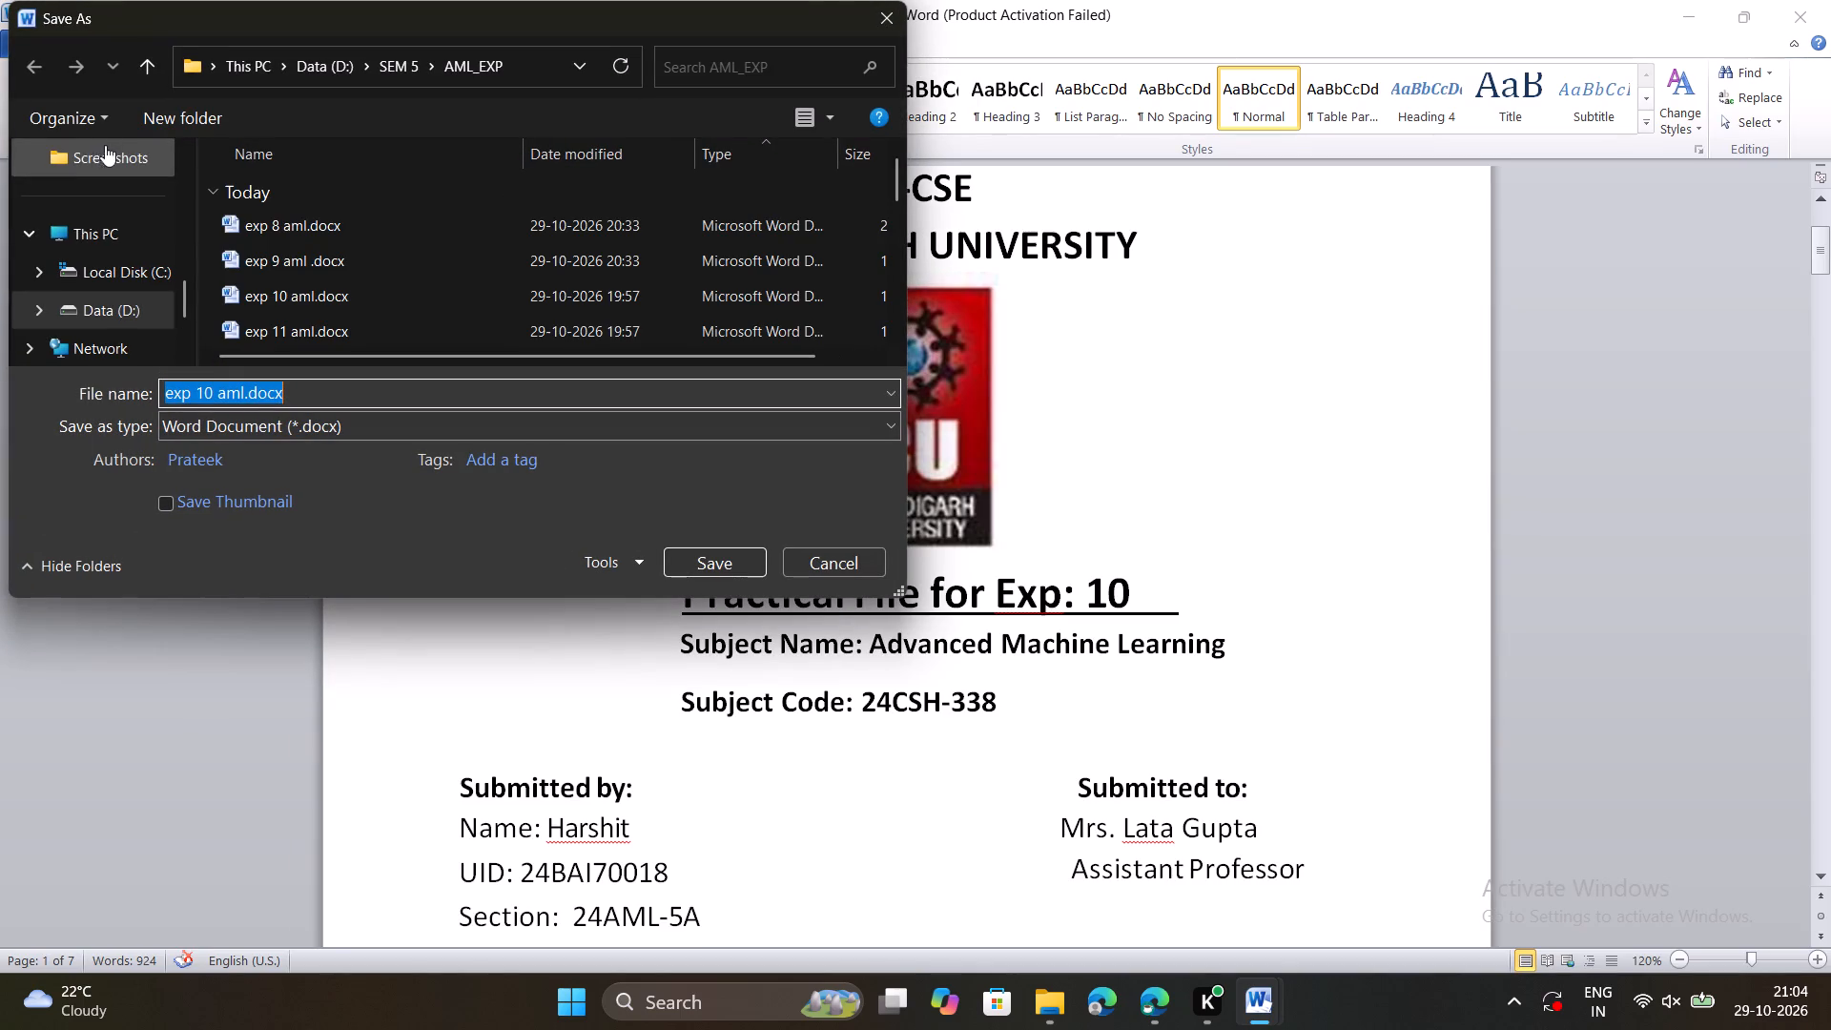
{"action": "left_click", "coordinate": [167, 397]}
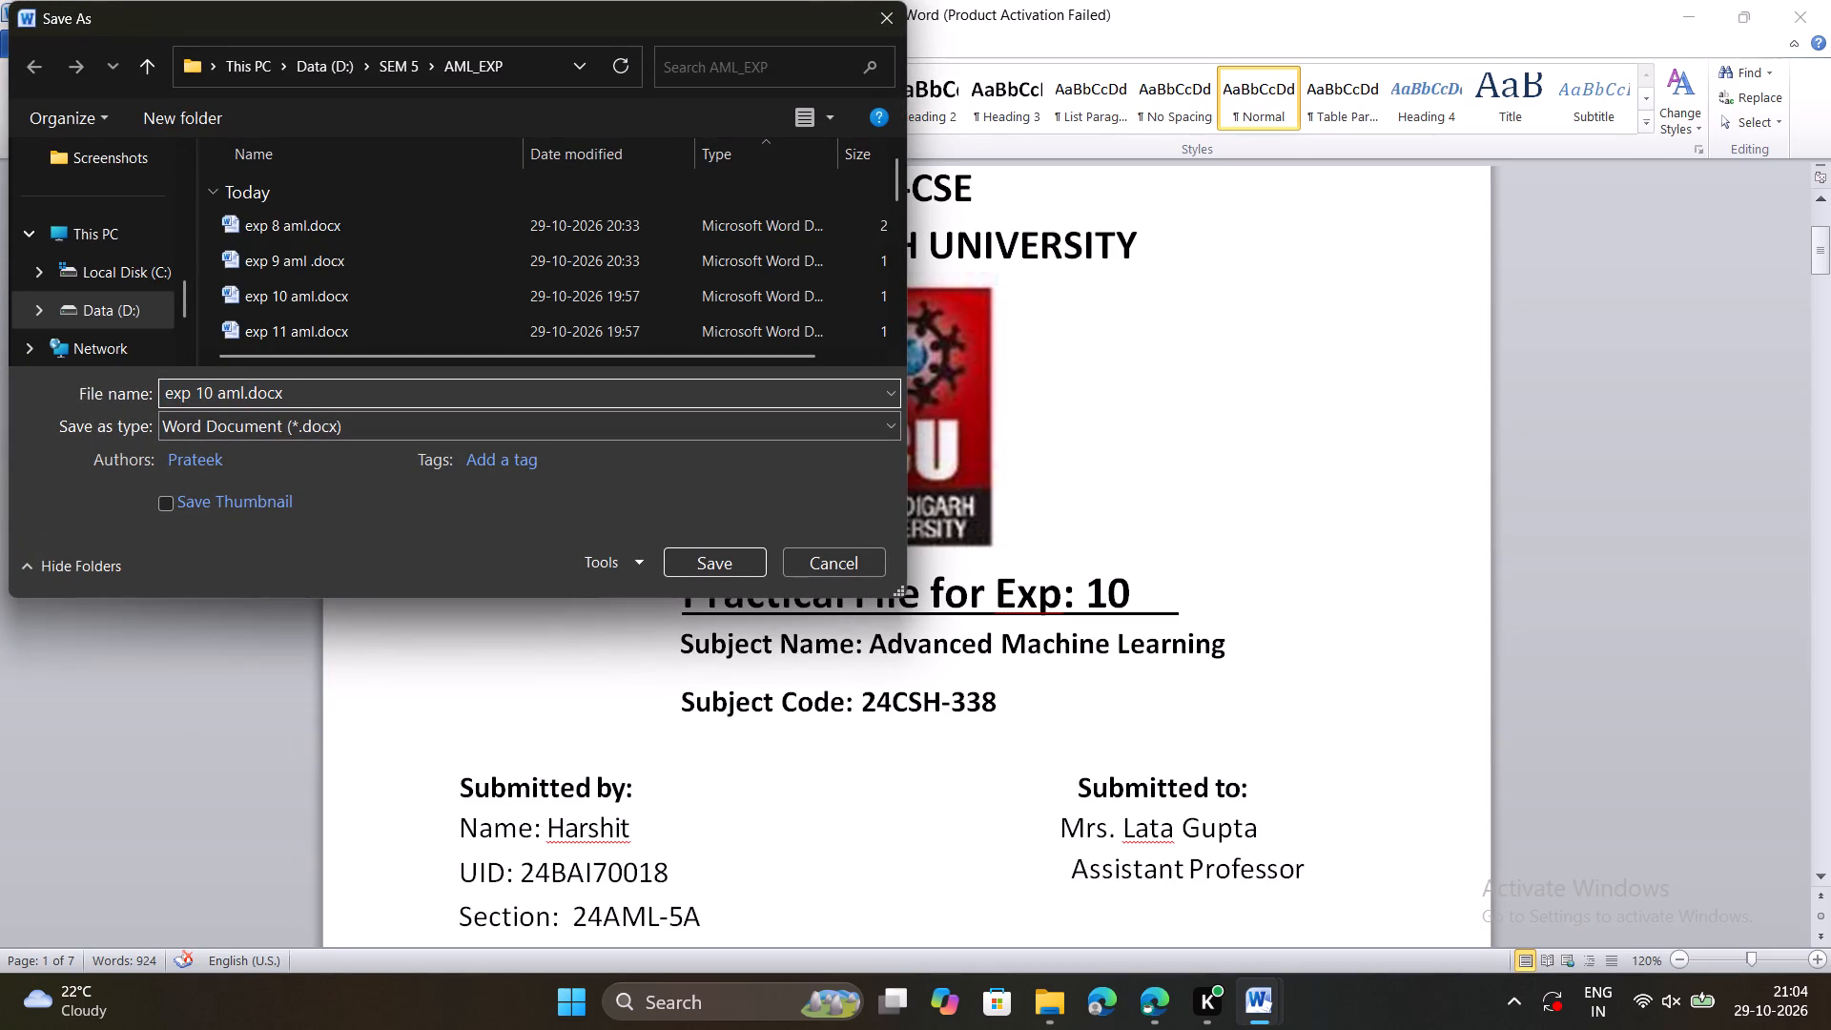
{"action": "type", "text": "har"}
{"action": "key", "text": "space"}
{"action": "left_click", "coordinate": [411, 432]}
{"action": "left_click", "coordinate": [257, 597]}
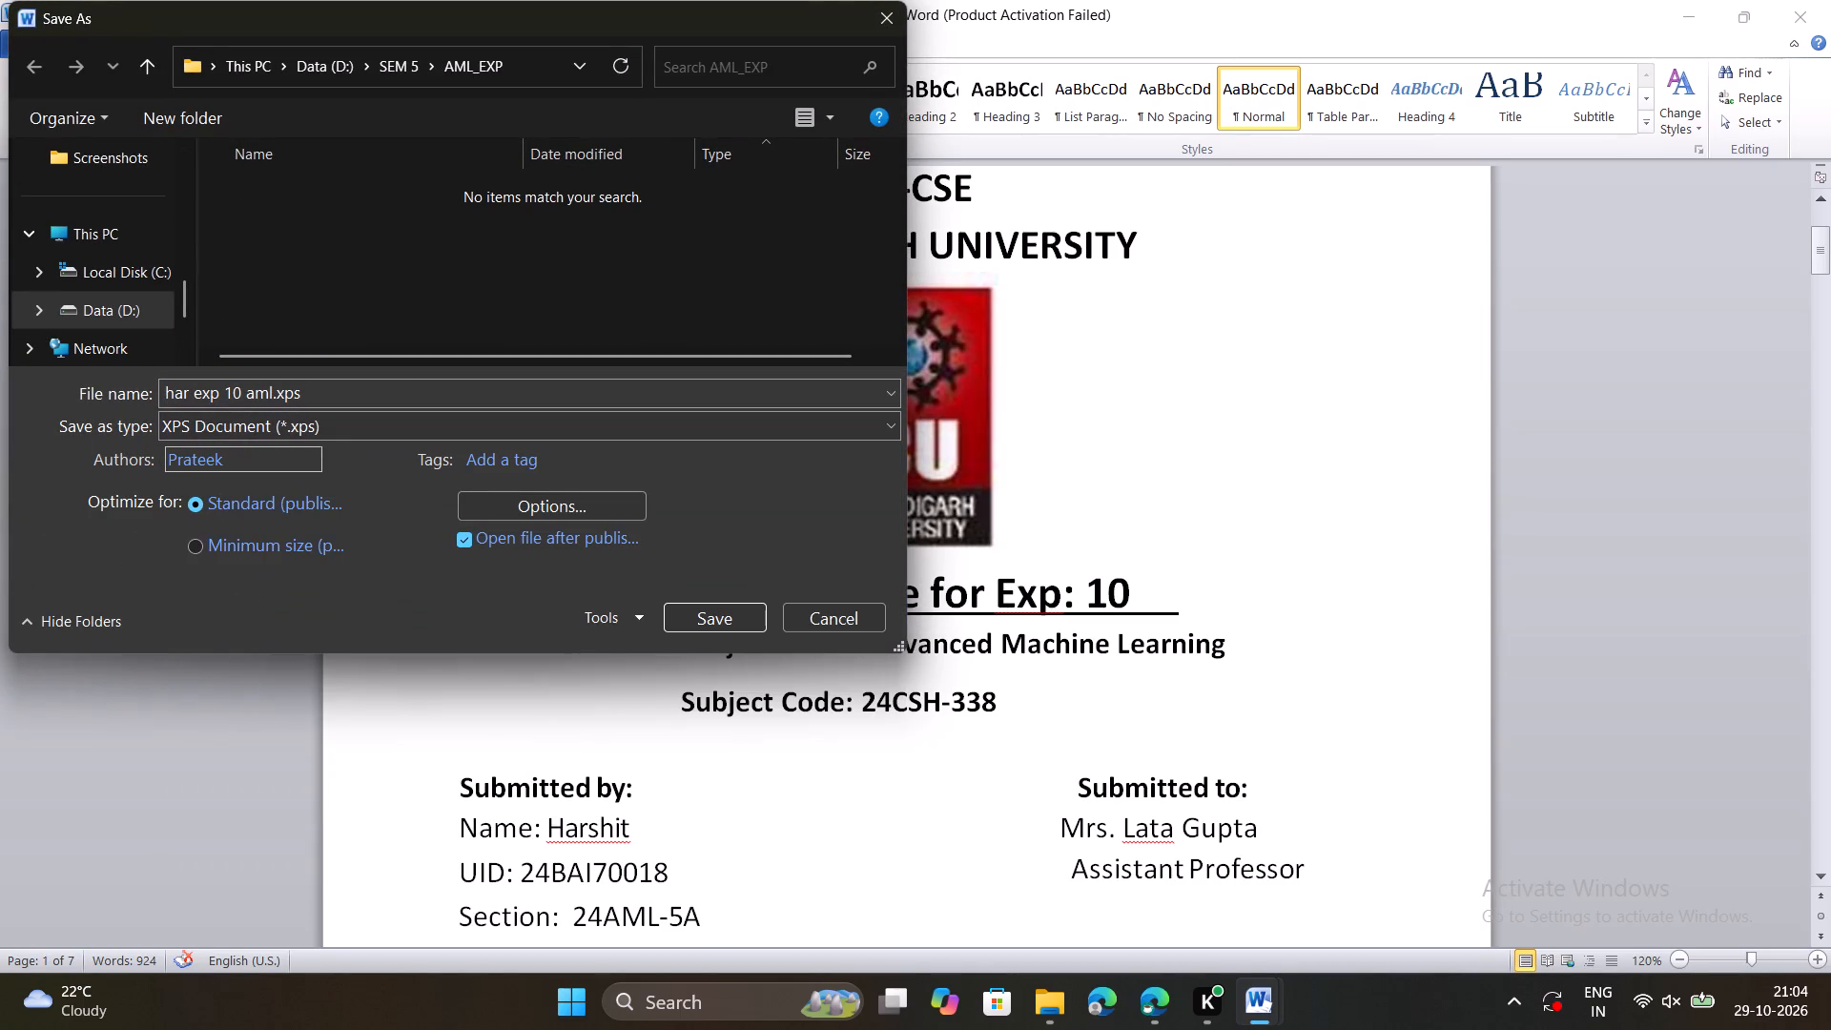
{"action": "left_click", "coordinate": [346, 435]}
{"action": "left_click", "coordinate": [245, 580]}
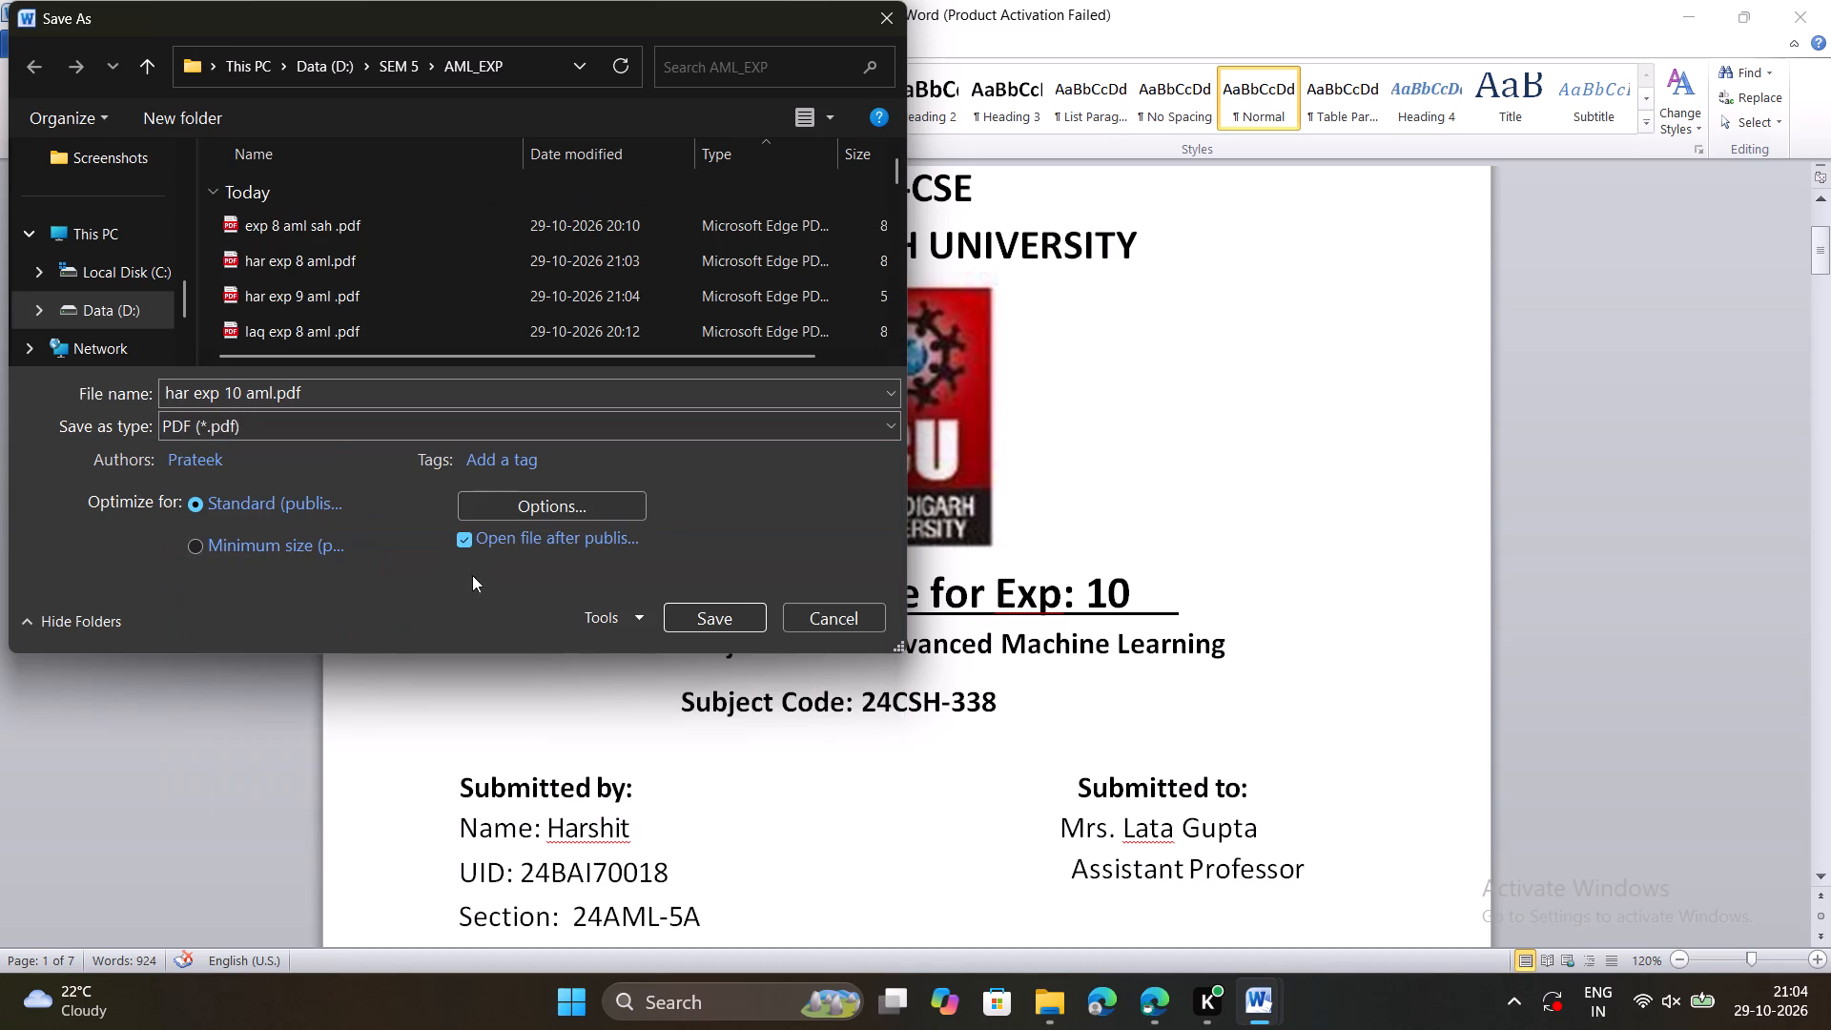
{"action": "left_click", "coordinate": [736, 608]}
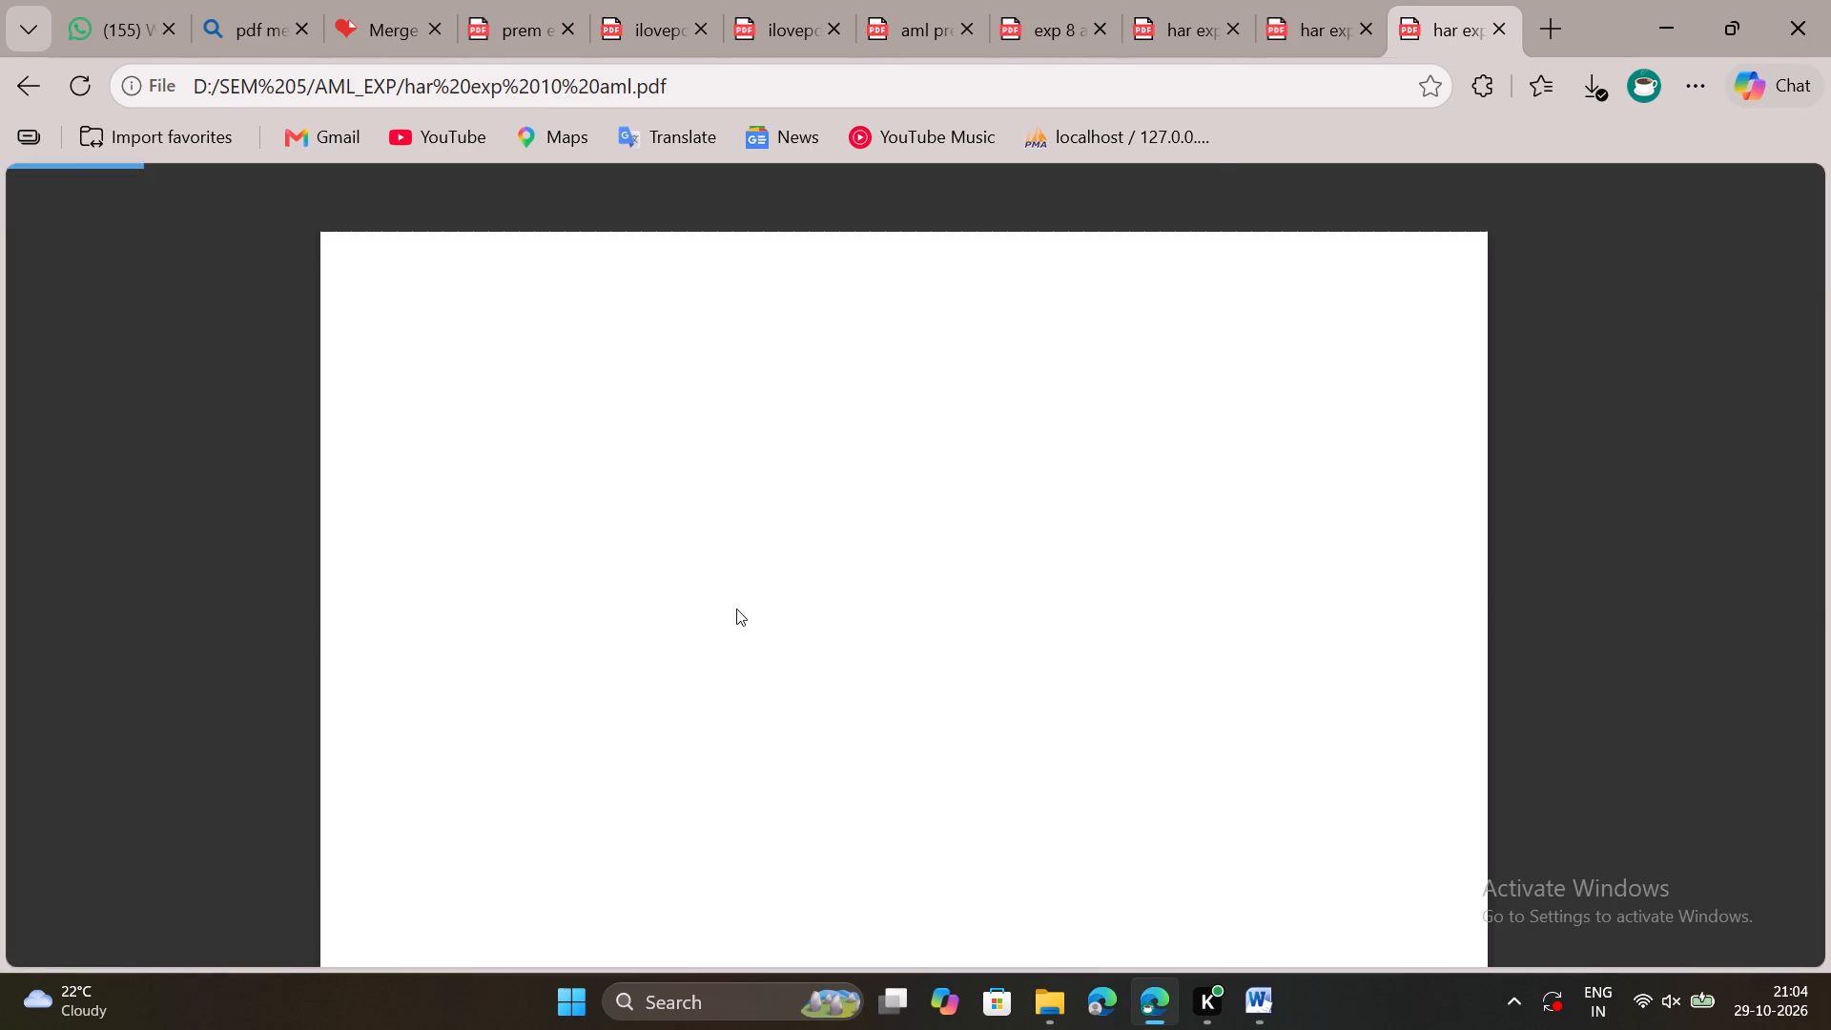
{"action": "scroll", "coordinate": [1101, 825], "scroll_direction": "down", "scroll_amount": 4}
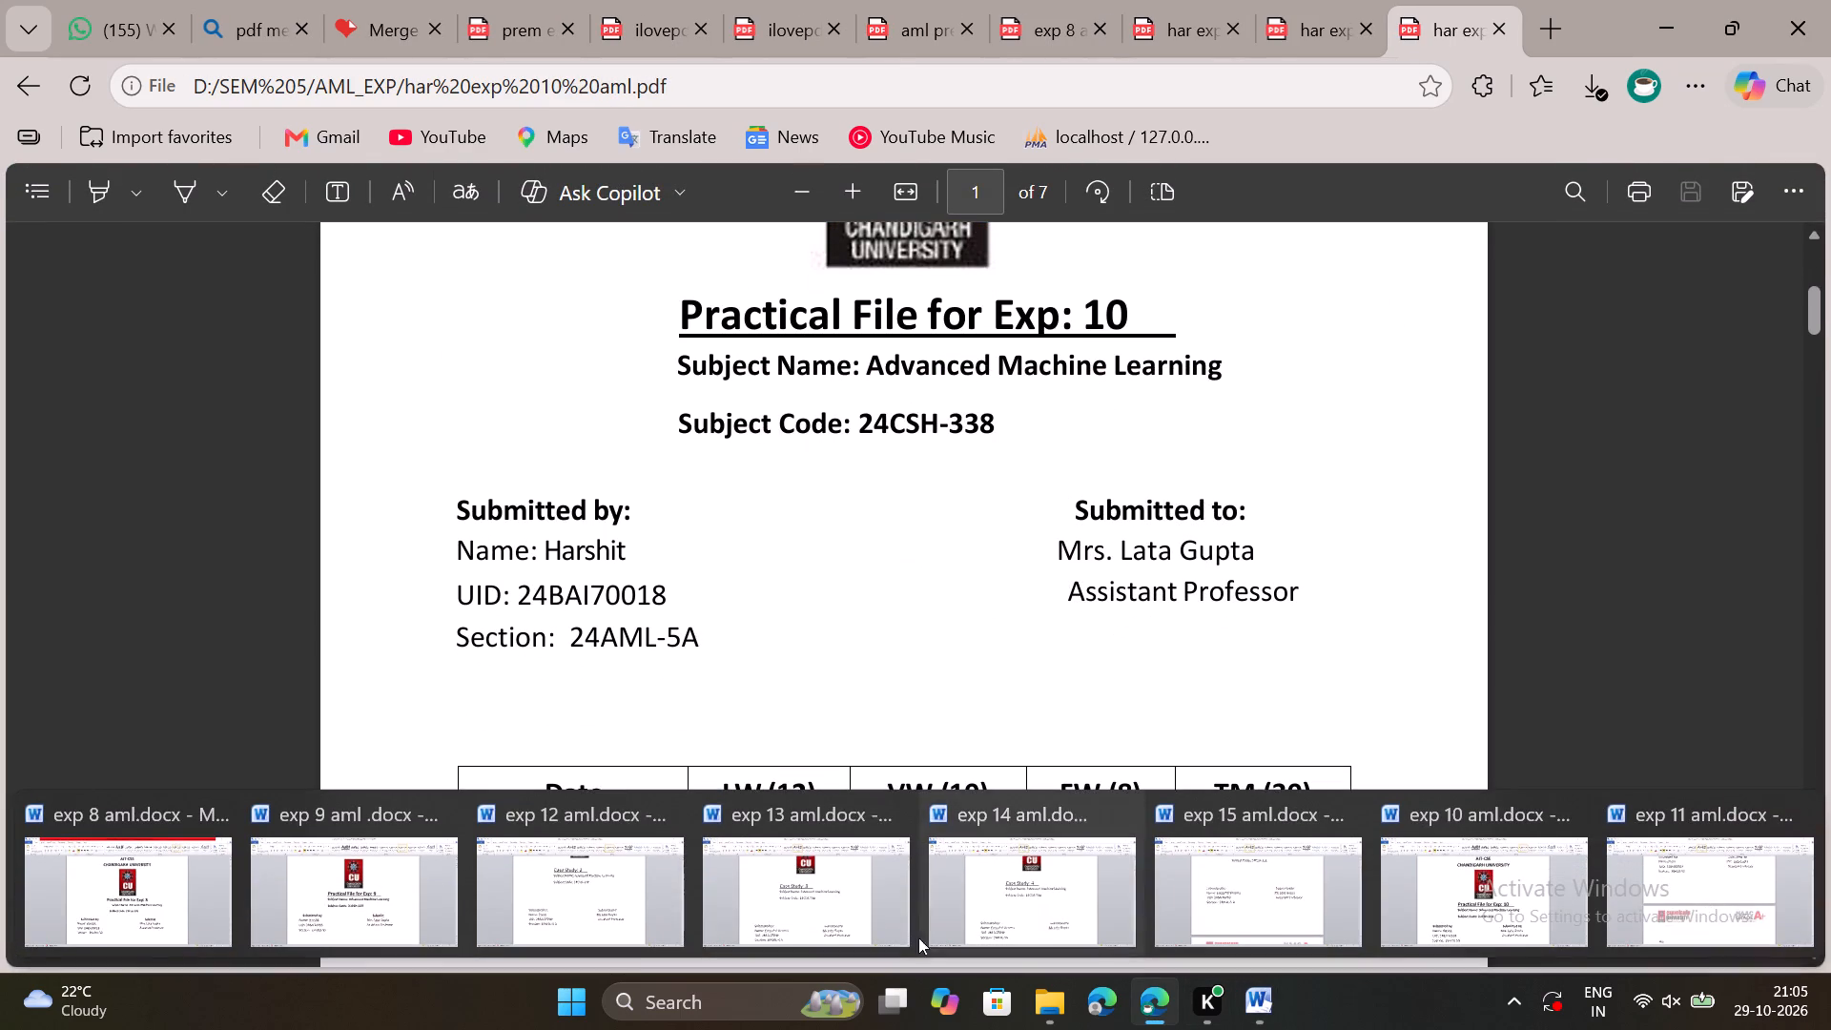
Switch to File Explorer, find "exp 7 aml.docx" in the AML_EXP folder and open it in Word.
{"action": "left_click", "coordinate": [437, 871]}
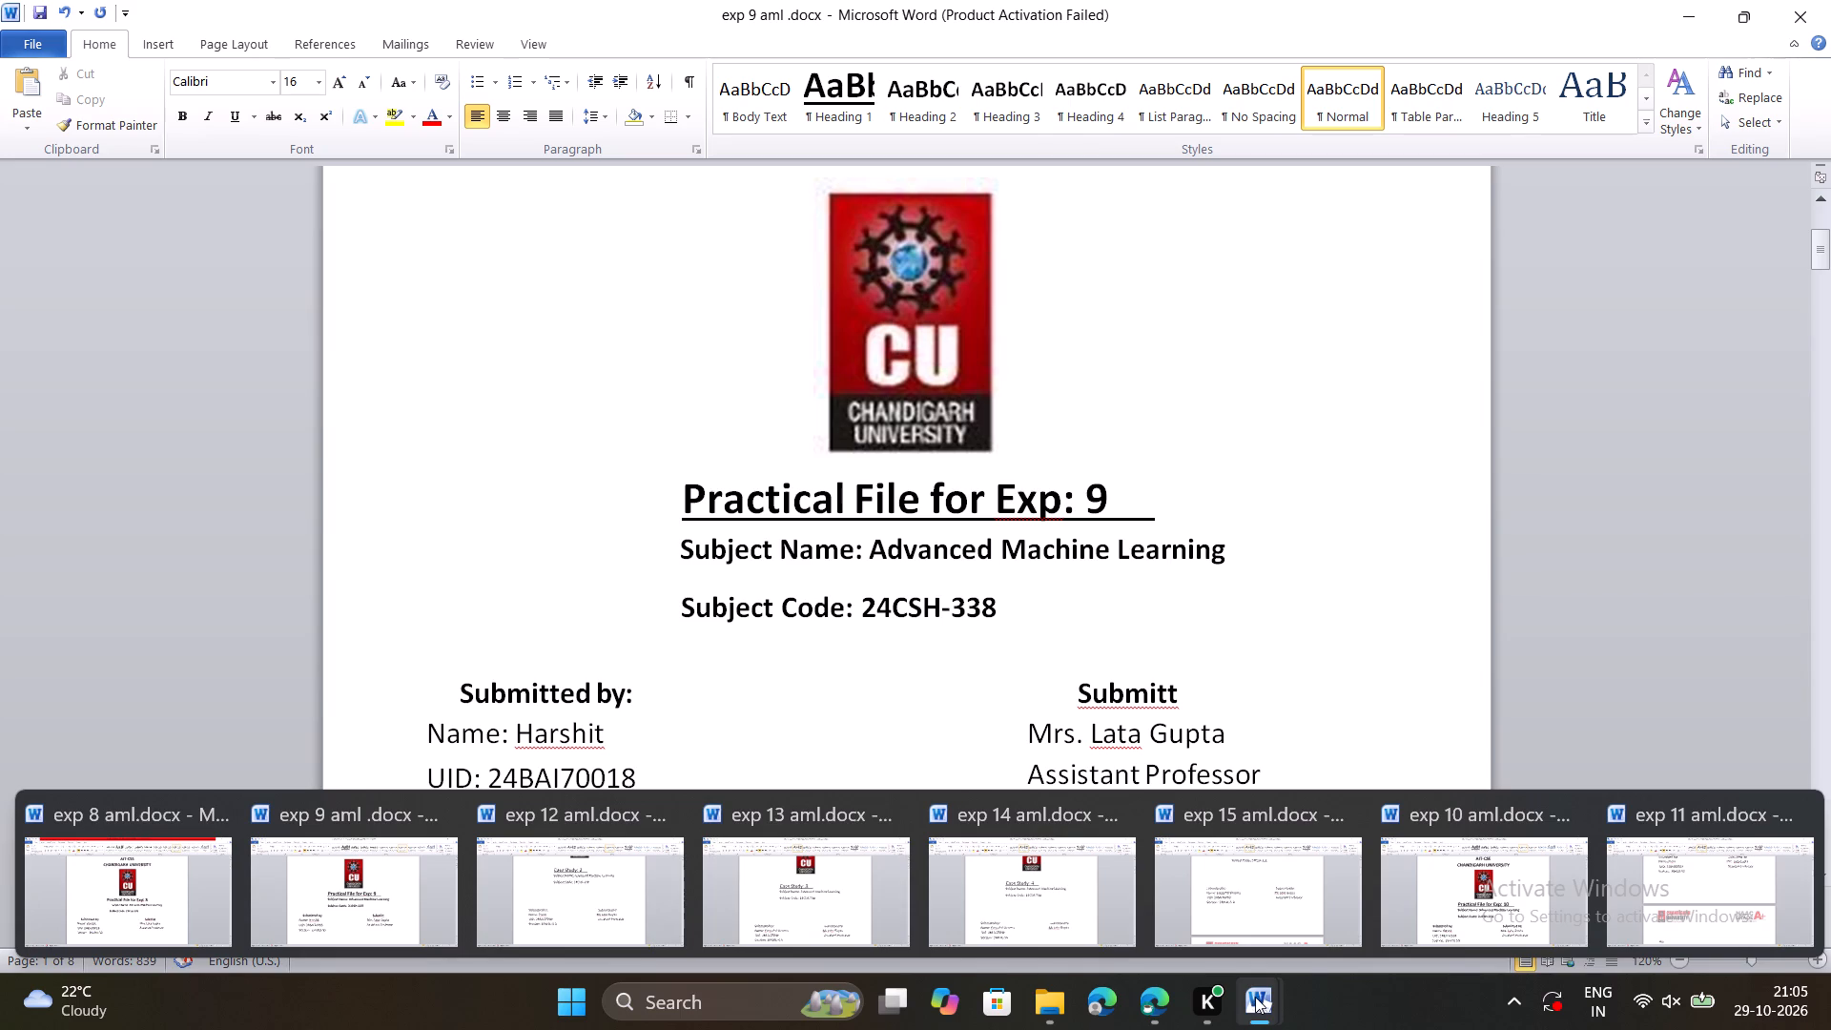
{"action": "left_click", "coordinate": [1040, 1014]}
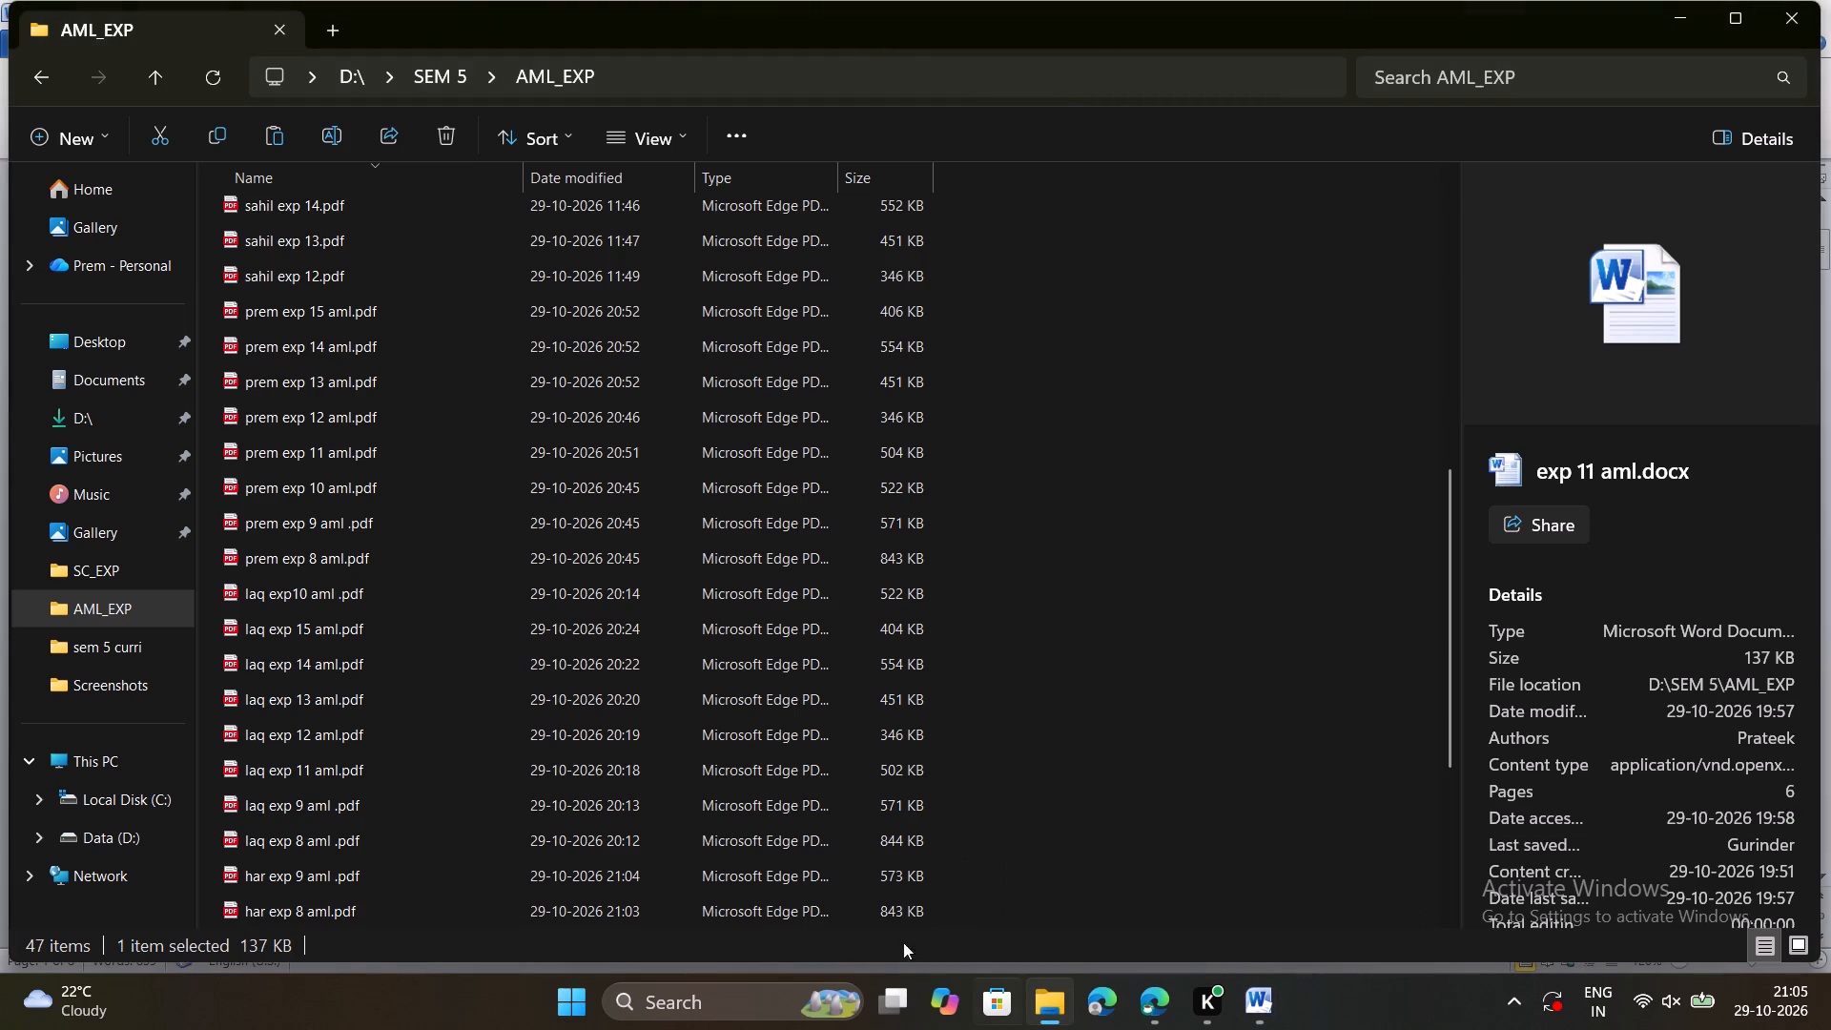
{"action": "scroll", "coordinate": [523, 665], "scroll_direction": "up", "scroll_amount": 3}
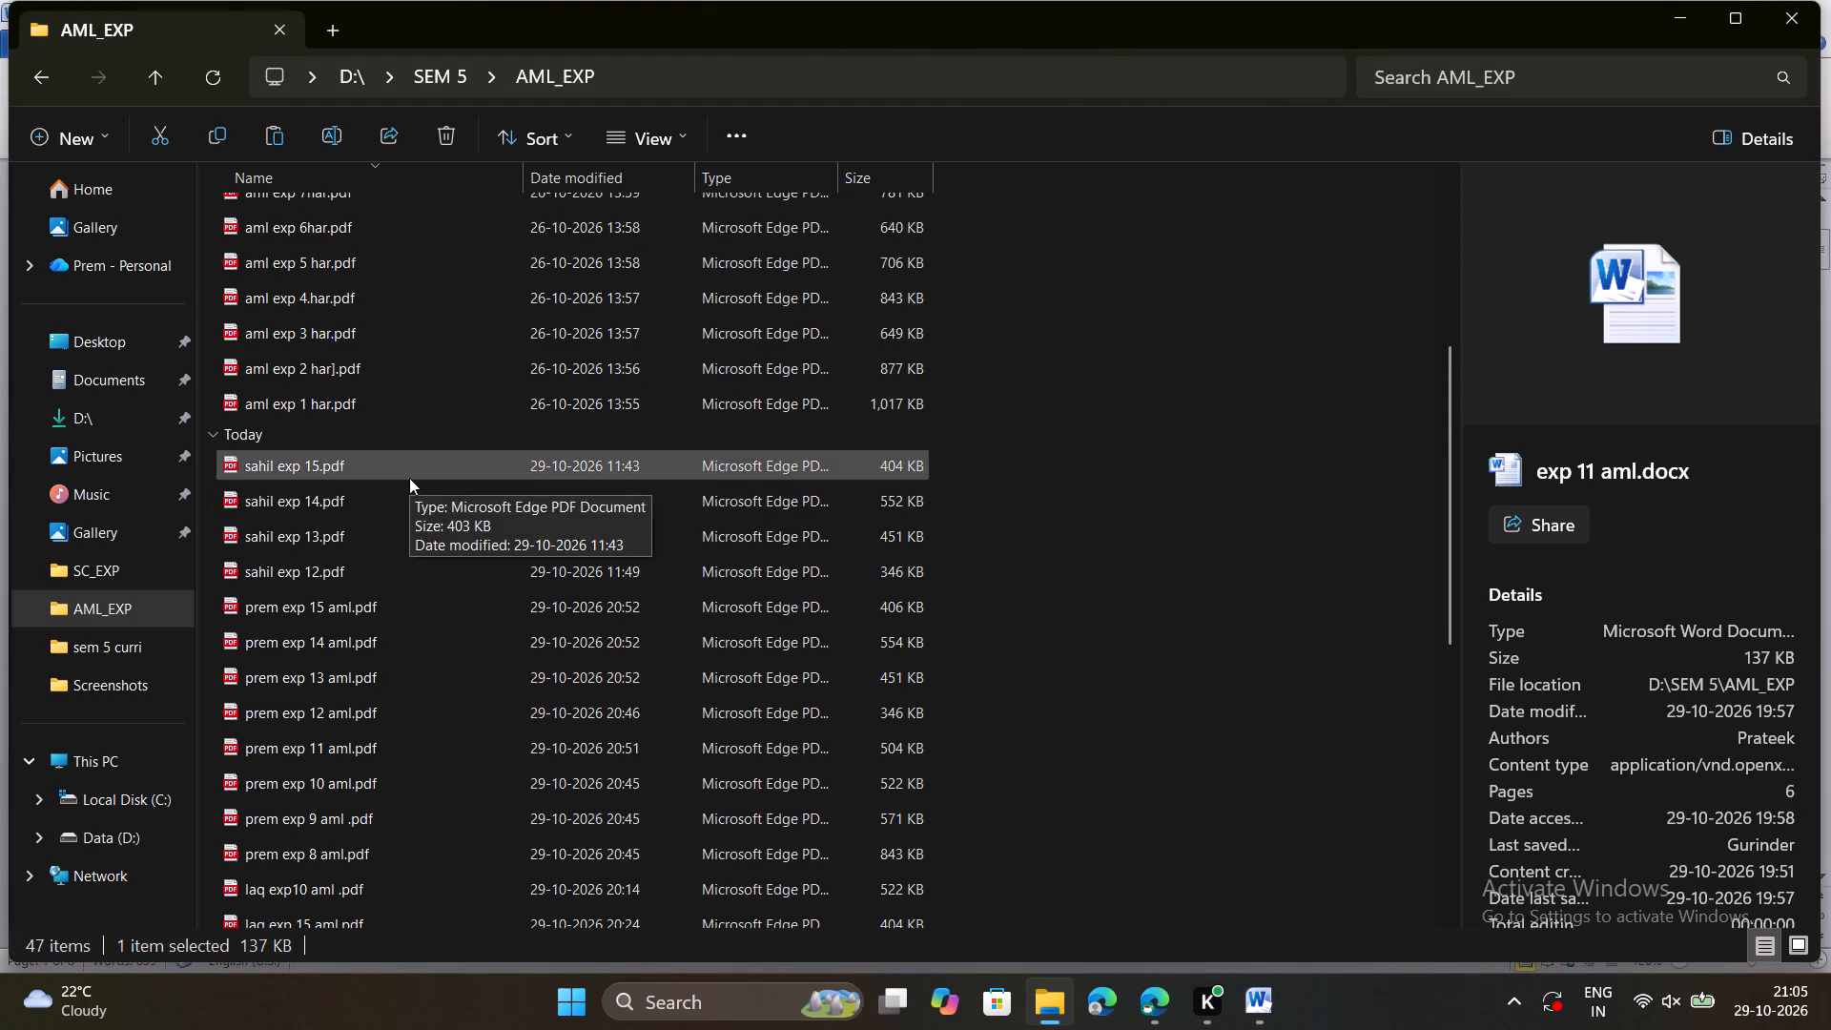
{"action": "scroll", "coordinate": [409, 478], "scroll_direction": "down", "scroll_amount": 6}
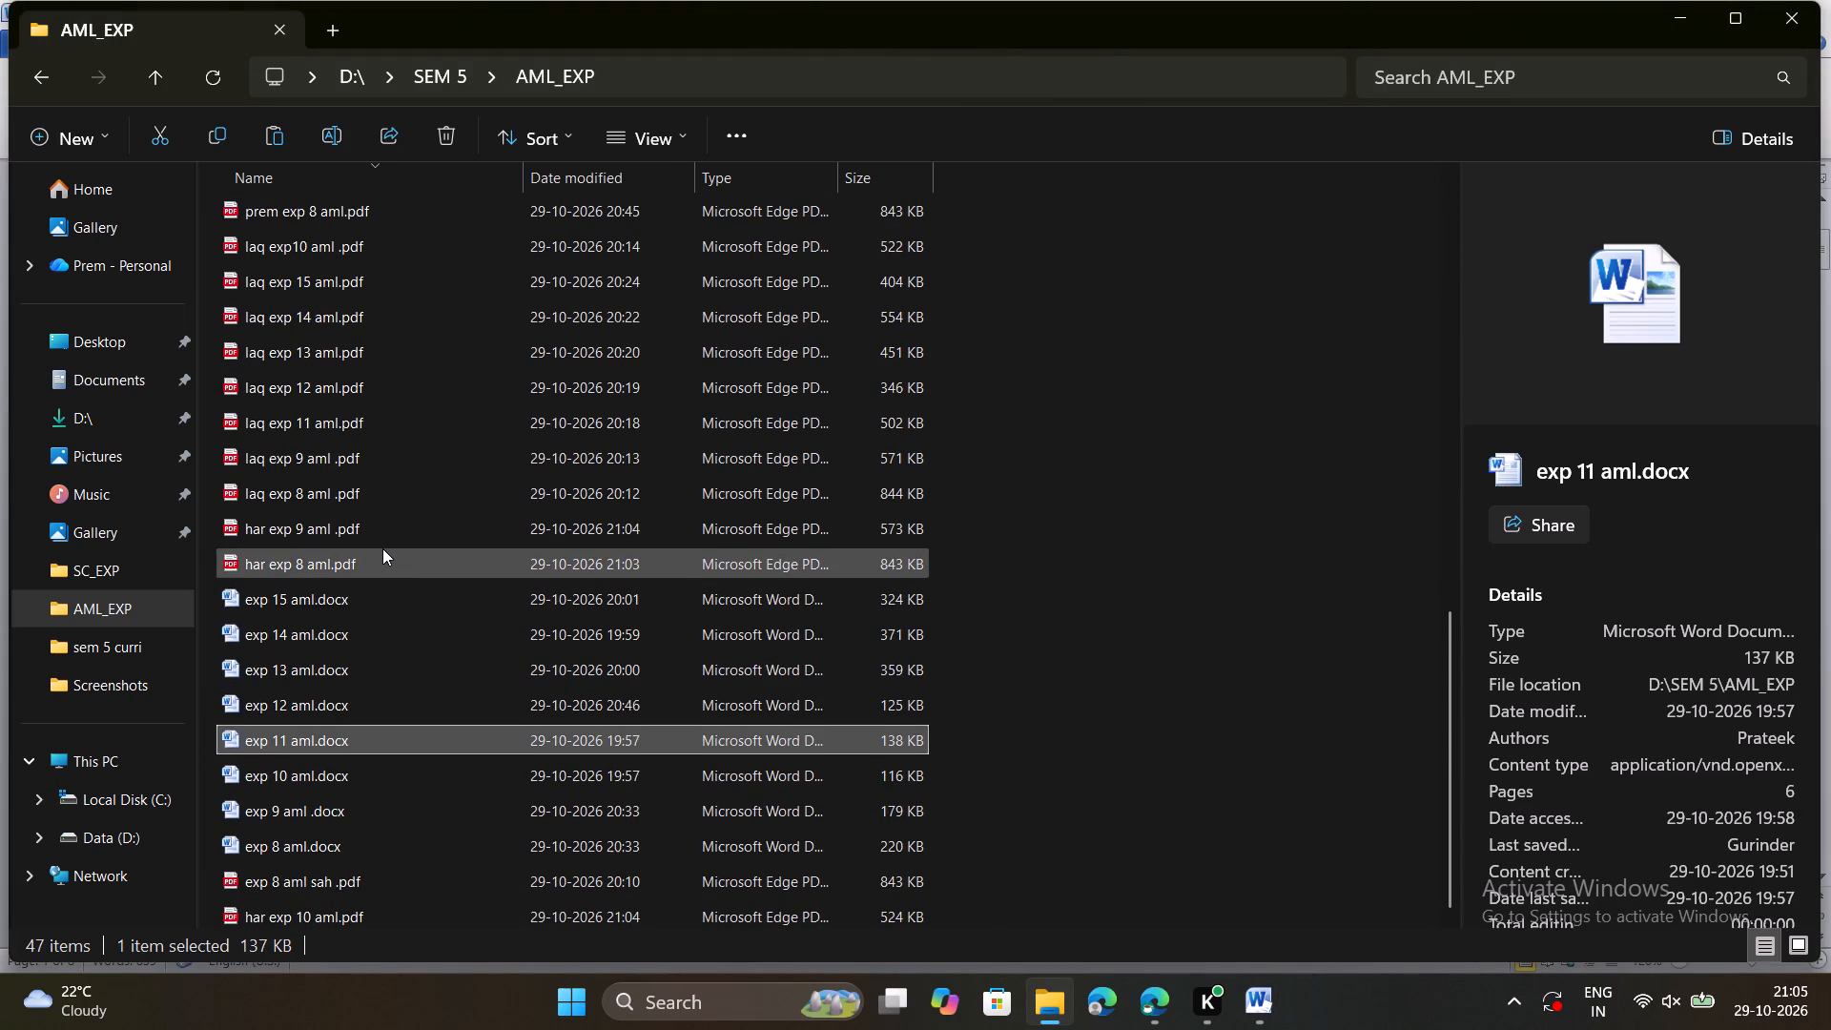
{"action": "scroll", "coordinate": [382, 548], "scroll_direction": "down", "scroll_amount": 5}
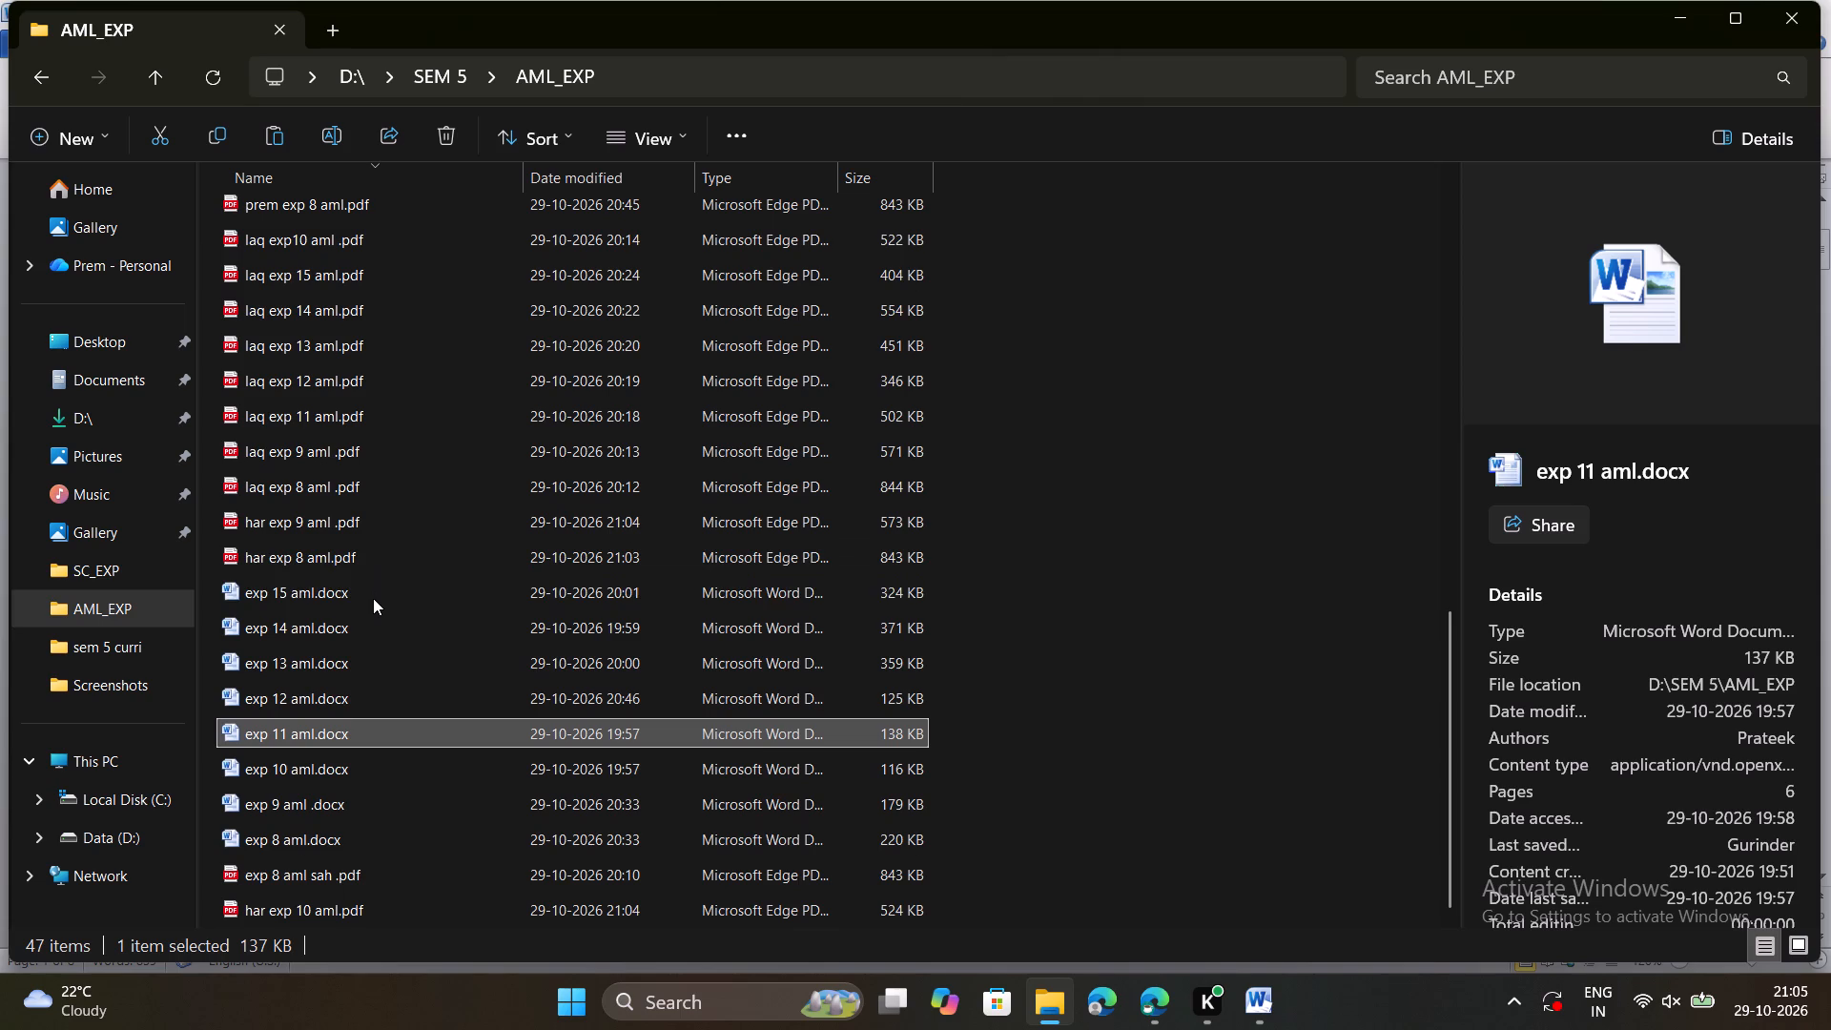
{"action": "scroll", "coordinate": [373, 598], "scroll_direction": "down", "scroll_amount": 3}
{"action": "scroll", "coordinate": [463, 683], "scroll_direction": "down", "scroll_amount": 11}
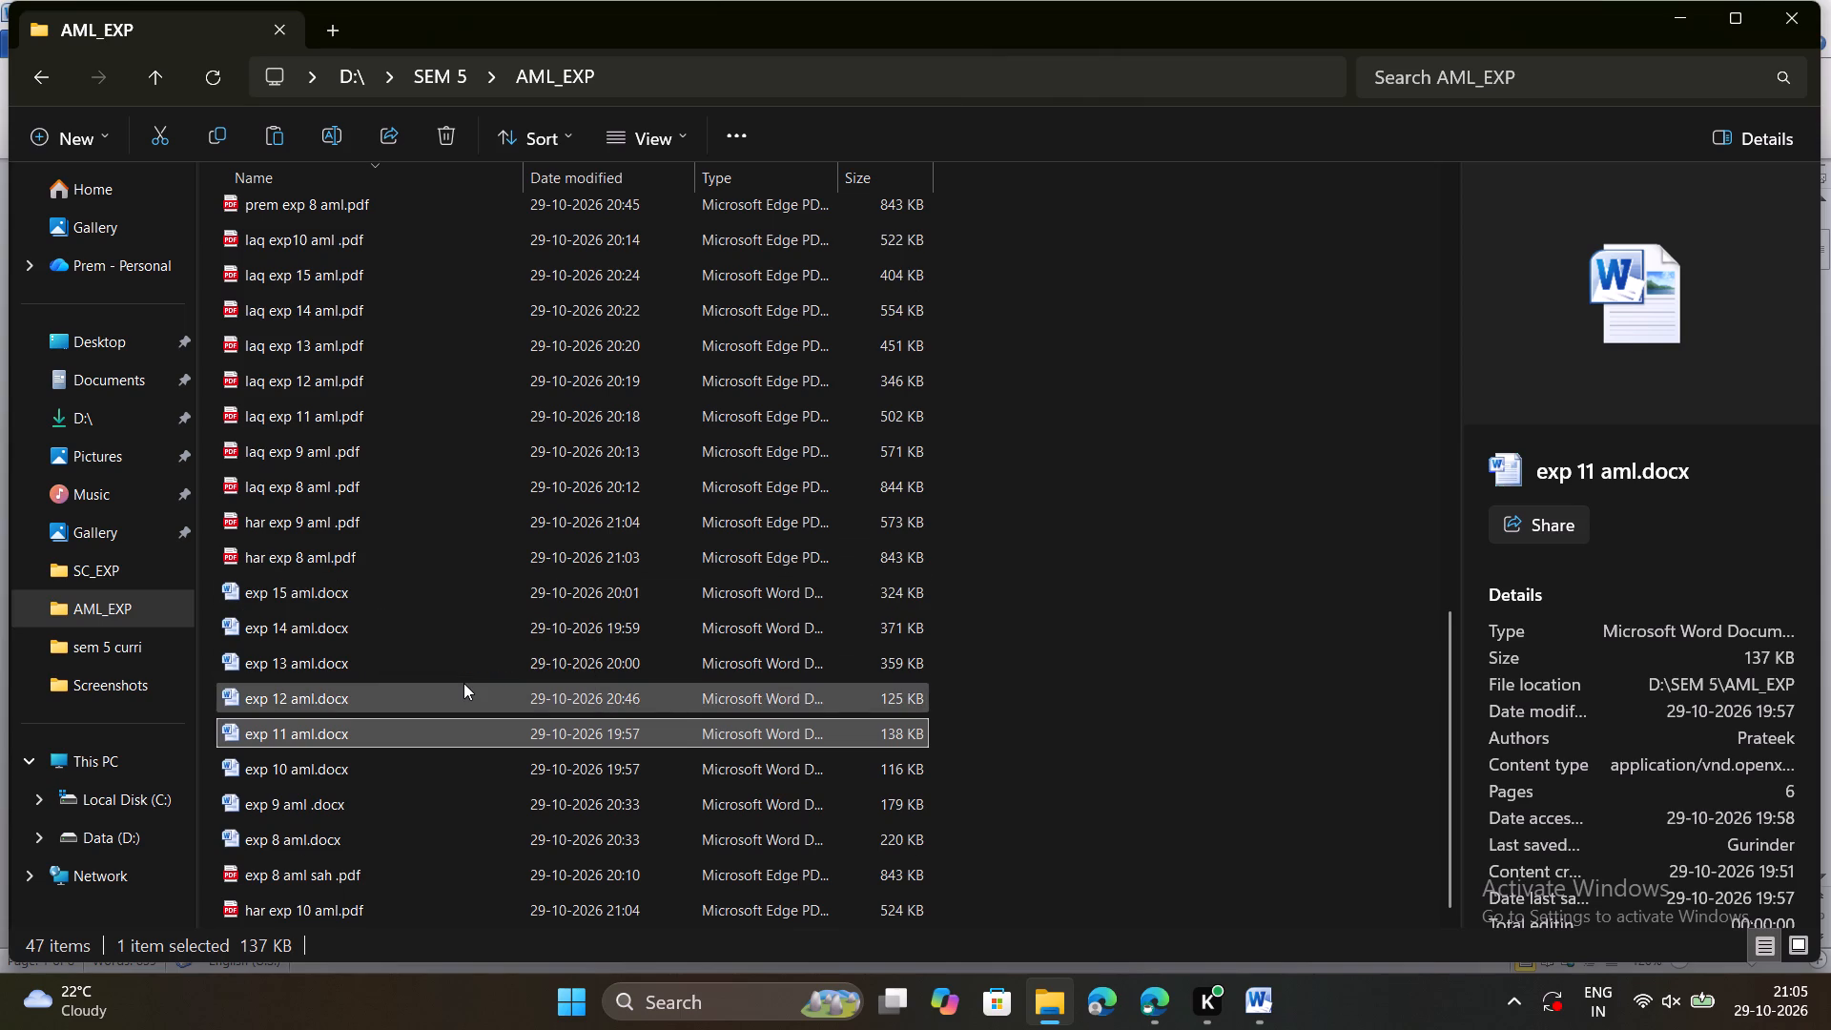
{"action": "scroll", "coordinate": [463, 683], "scroll_direction": "down", "scroll_amount": 6}
{"action": "scroll", "coordinate": [463, 683], "scroll_direction": "up", "scroll_amount": 14}
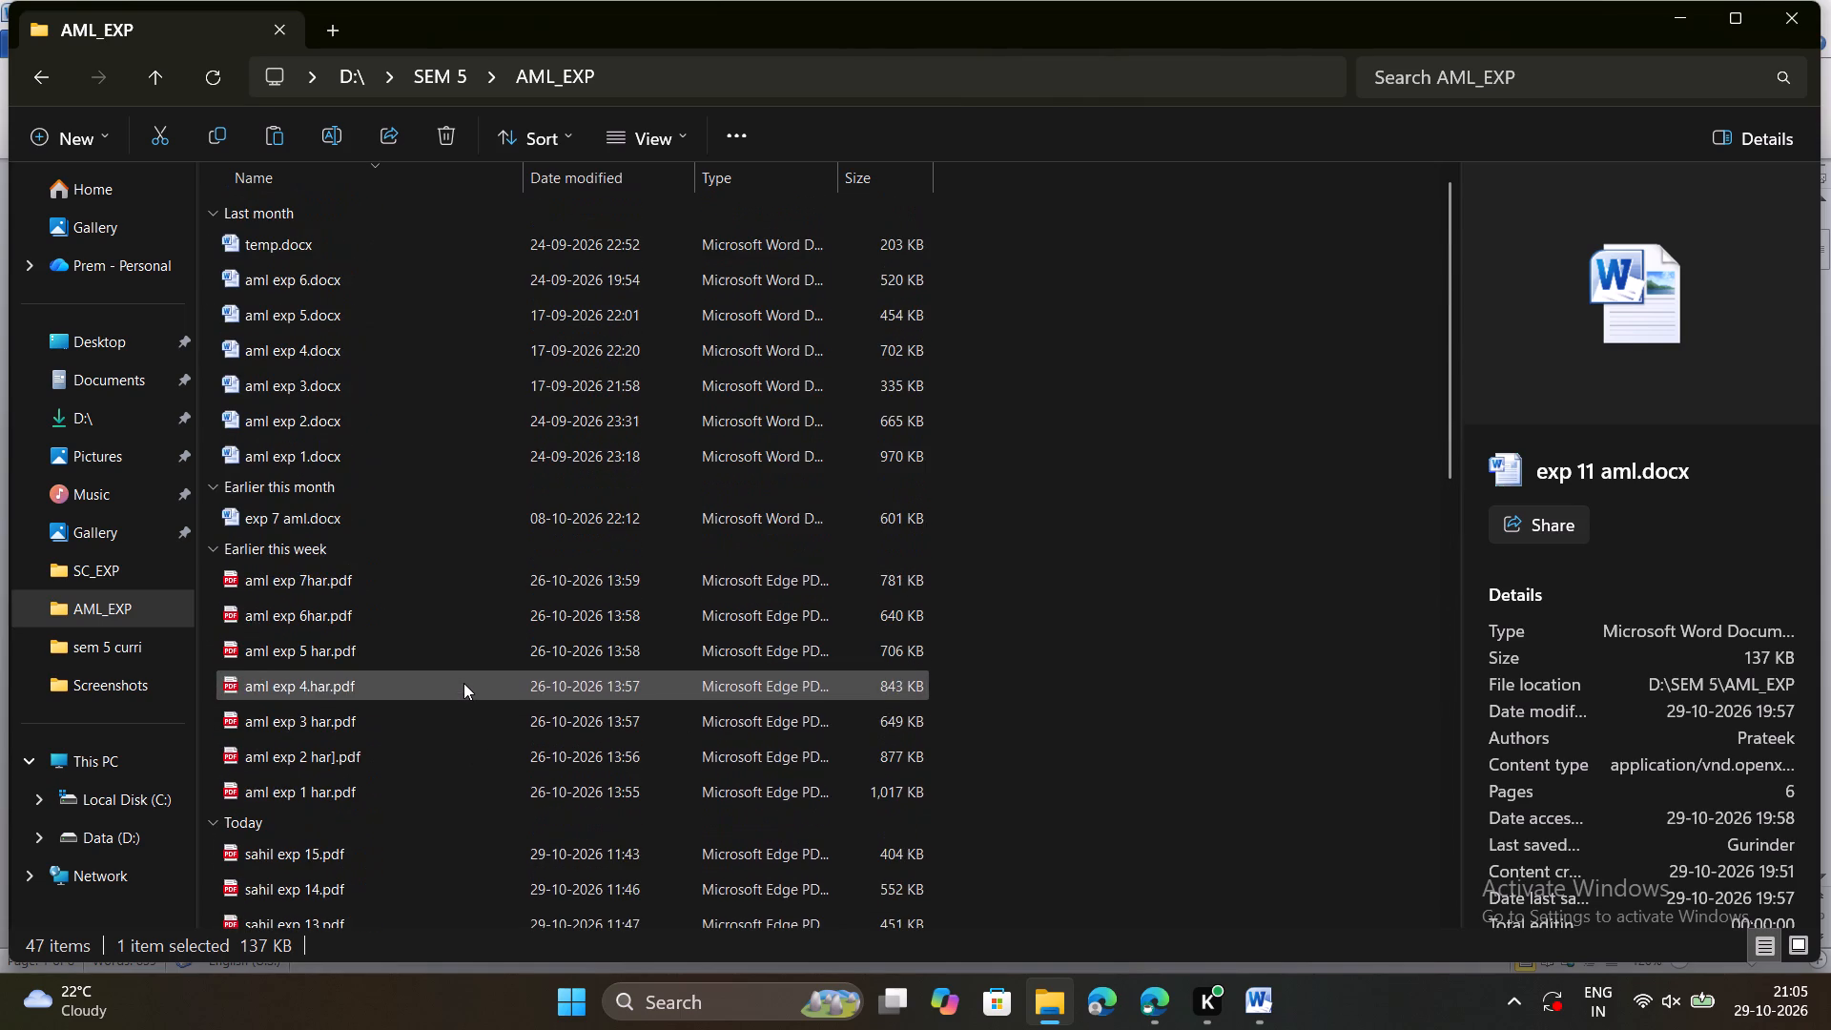
{"action": "scroll", "coordinate": [463, 683], "scroll_direction": "up", "scroll_amount": 3}
{"action": "double_click", "coordinate": [376, 515]}
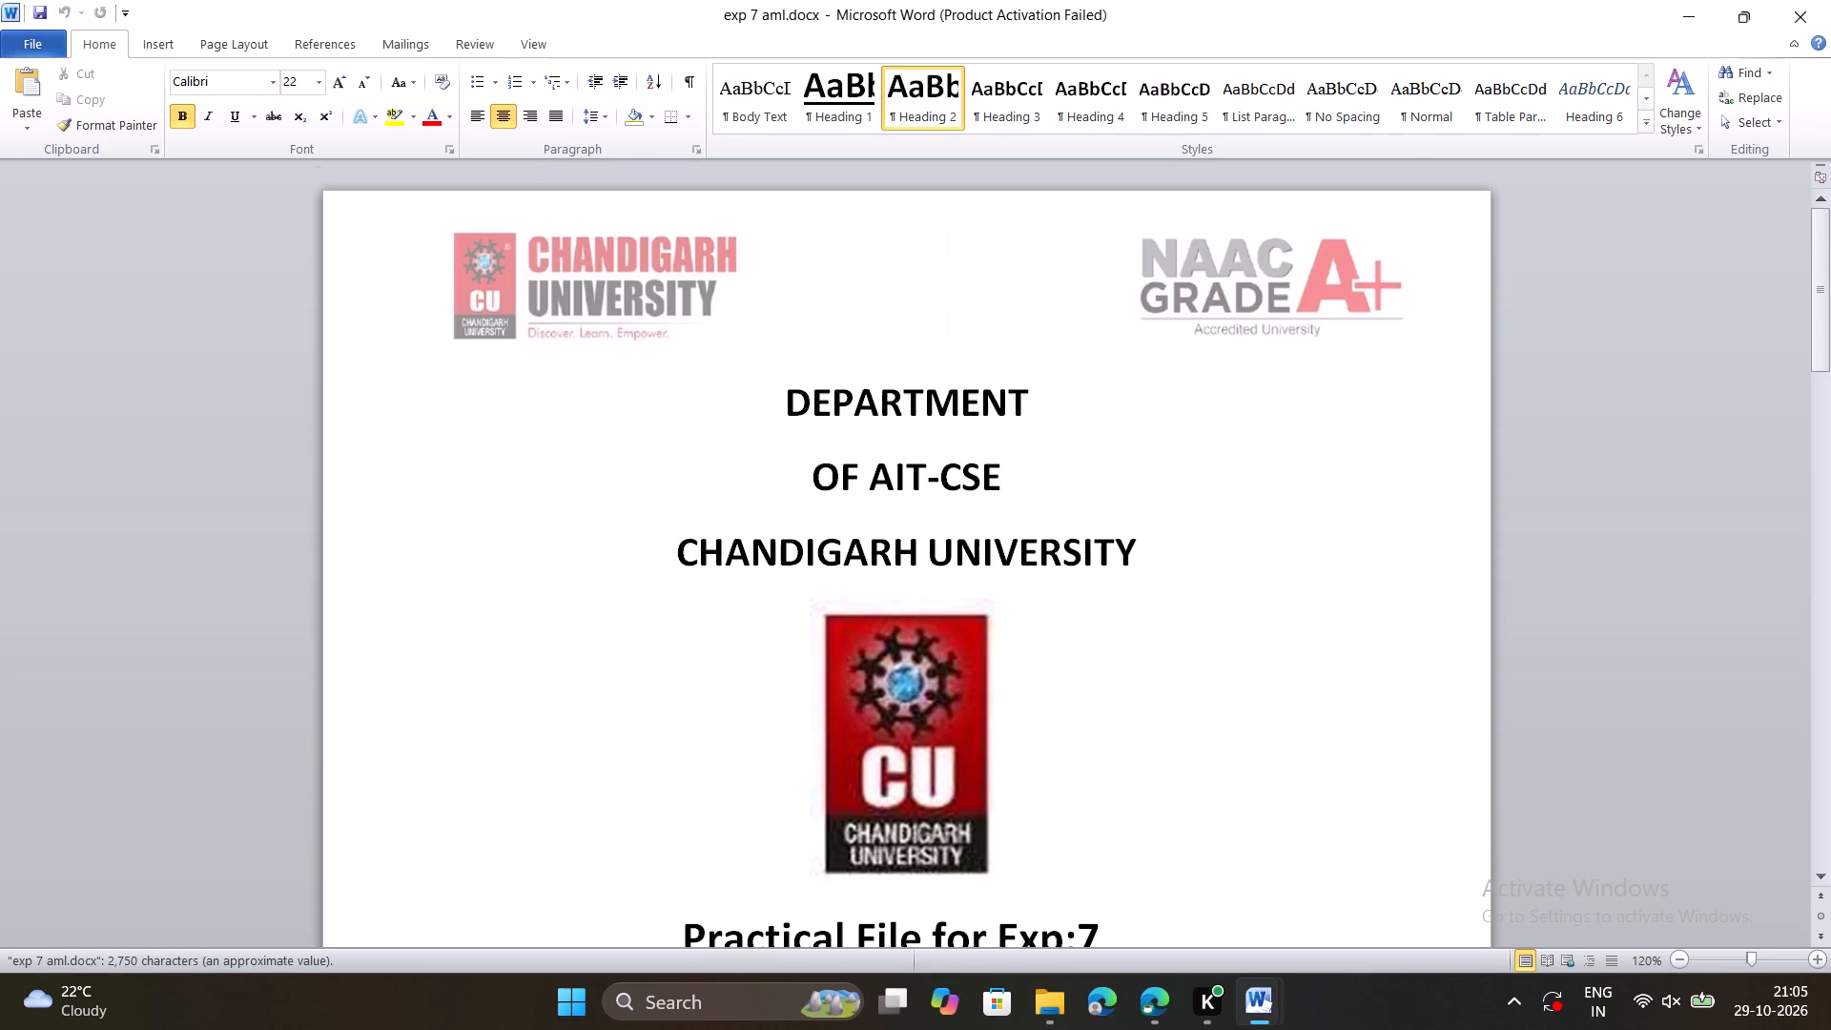
Replace the submitter's name on the experiment 7 cover page with "Harshit".
{"action": "scroll", "coordinate": [769, 604], "scroll_direction": "down", "scroll_amount": 5}
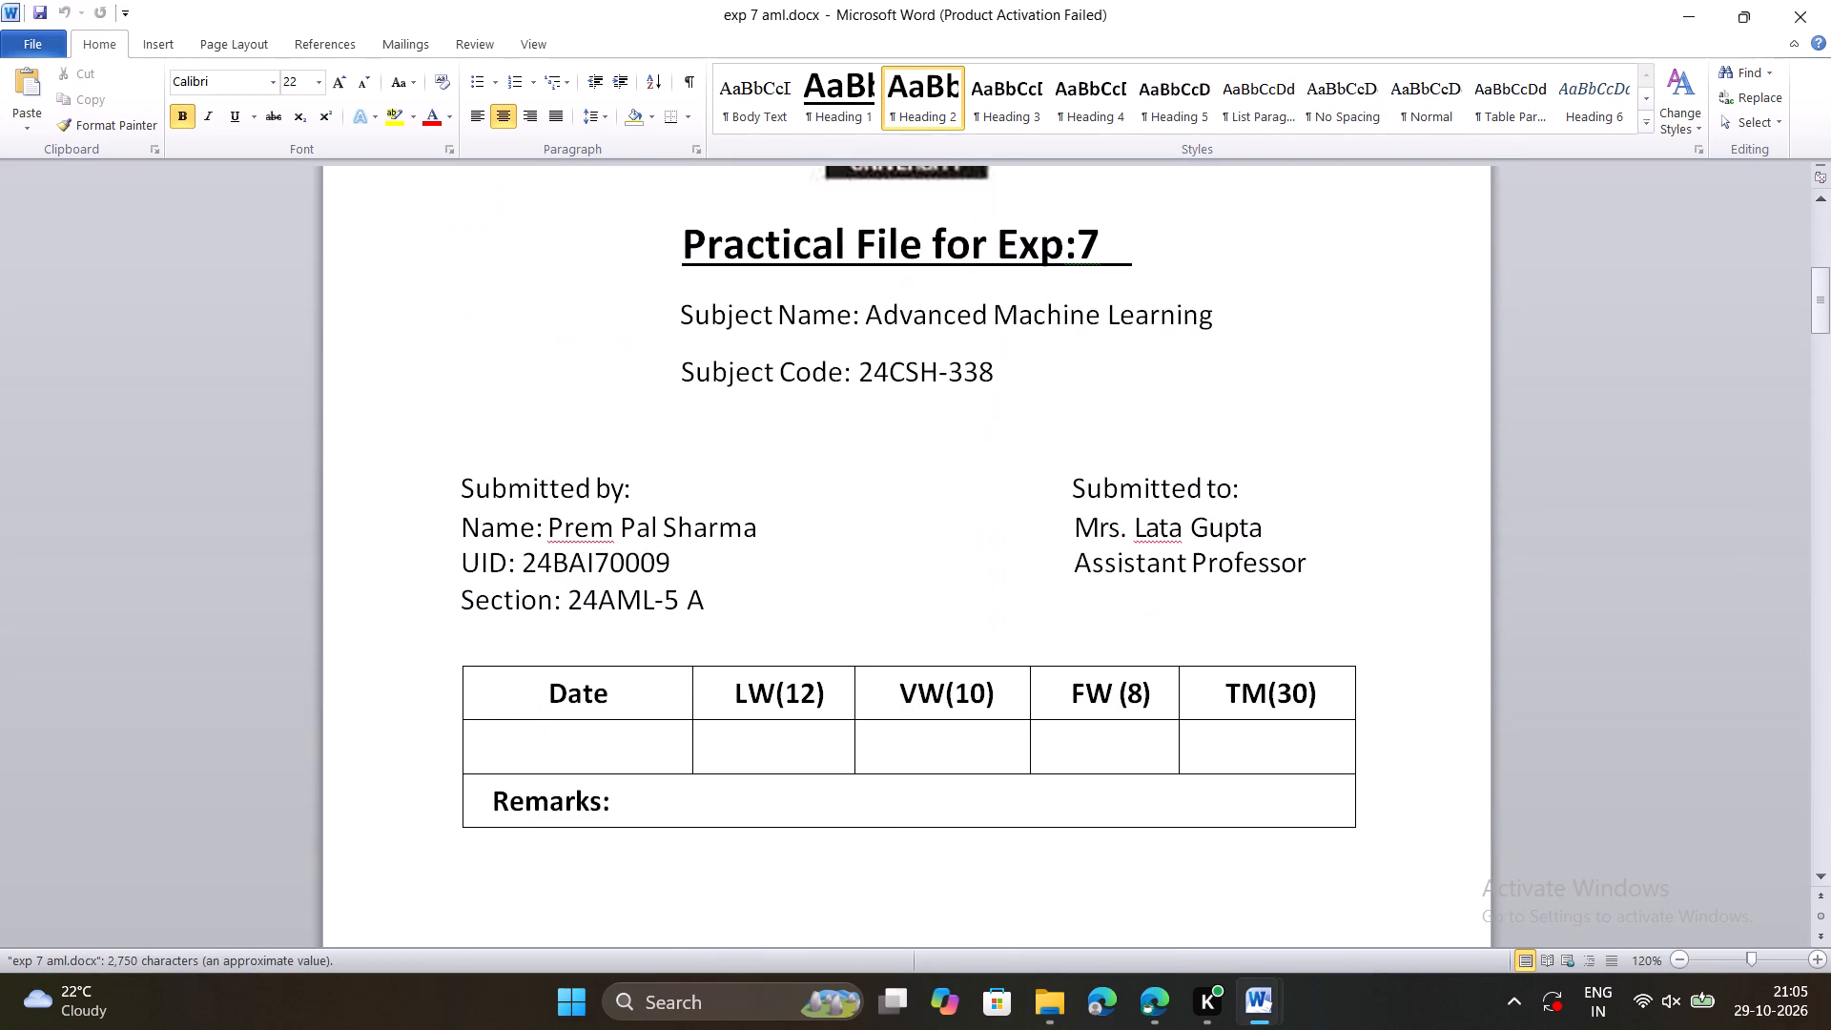
{"action": "left_click_drag", "start_coordinate": [760, 528], "coordinate": [582, 542]}
{"action": "type", "text": "Haeshi"}
{"action": "key", "text": "BackSpace"}
{"action": "key", "text": "BackSpace"}
{"action": "key", "text": "BackSpace"}
{"action": "key", "text": "BackSpace"}
{"action": "type", "text": "rshit"}
{"action": "key", "text": "space"}
{"action": "key", "text": "BackSpace"}
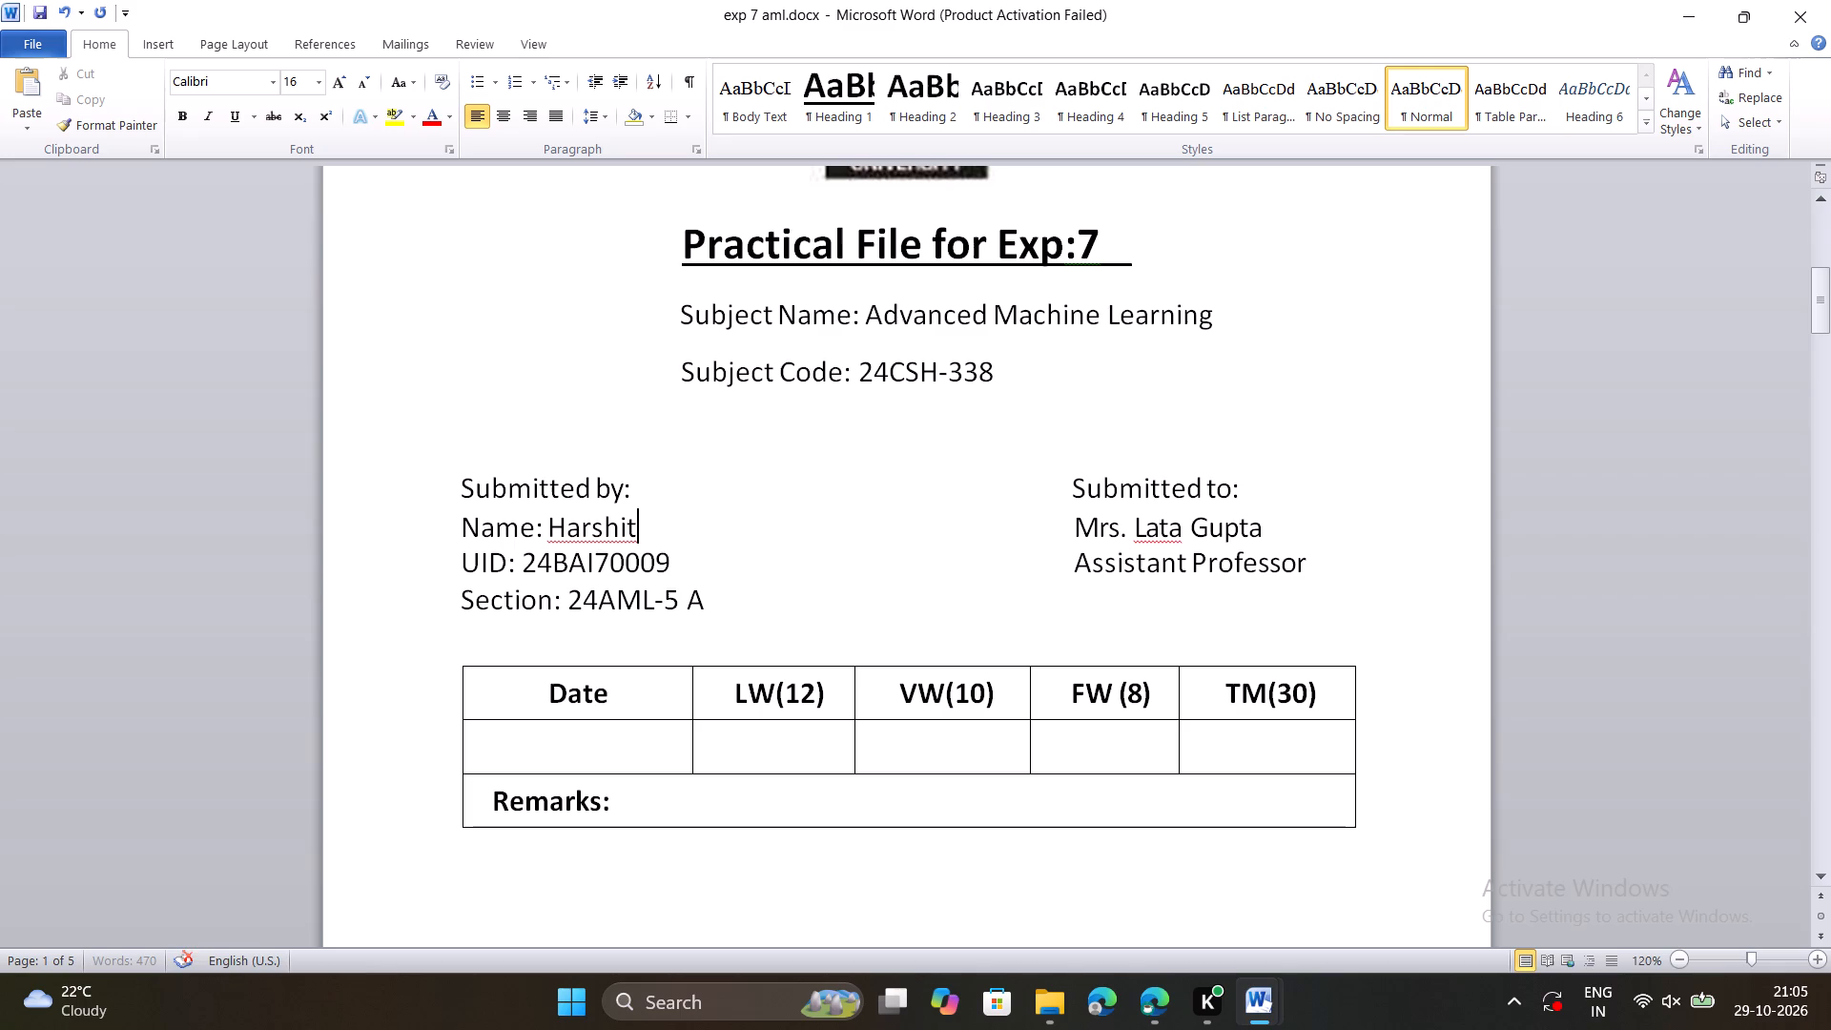
Change the last two digits of the UID on the experiment 7 cover page to 18.
{"action": "left_click", "coordinate": [678, 572]}
{"action": "key", "text": "BackSpace"}
{"action": "key", "text": "BackSpace"}
{"action": "type", "text": "18"}
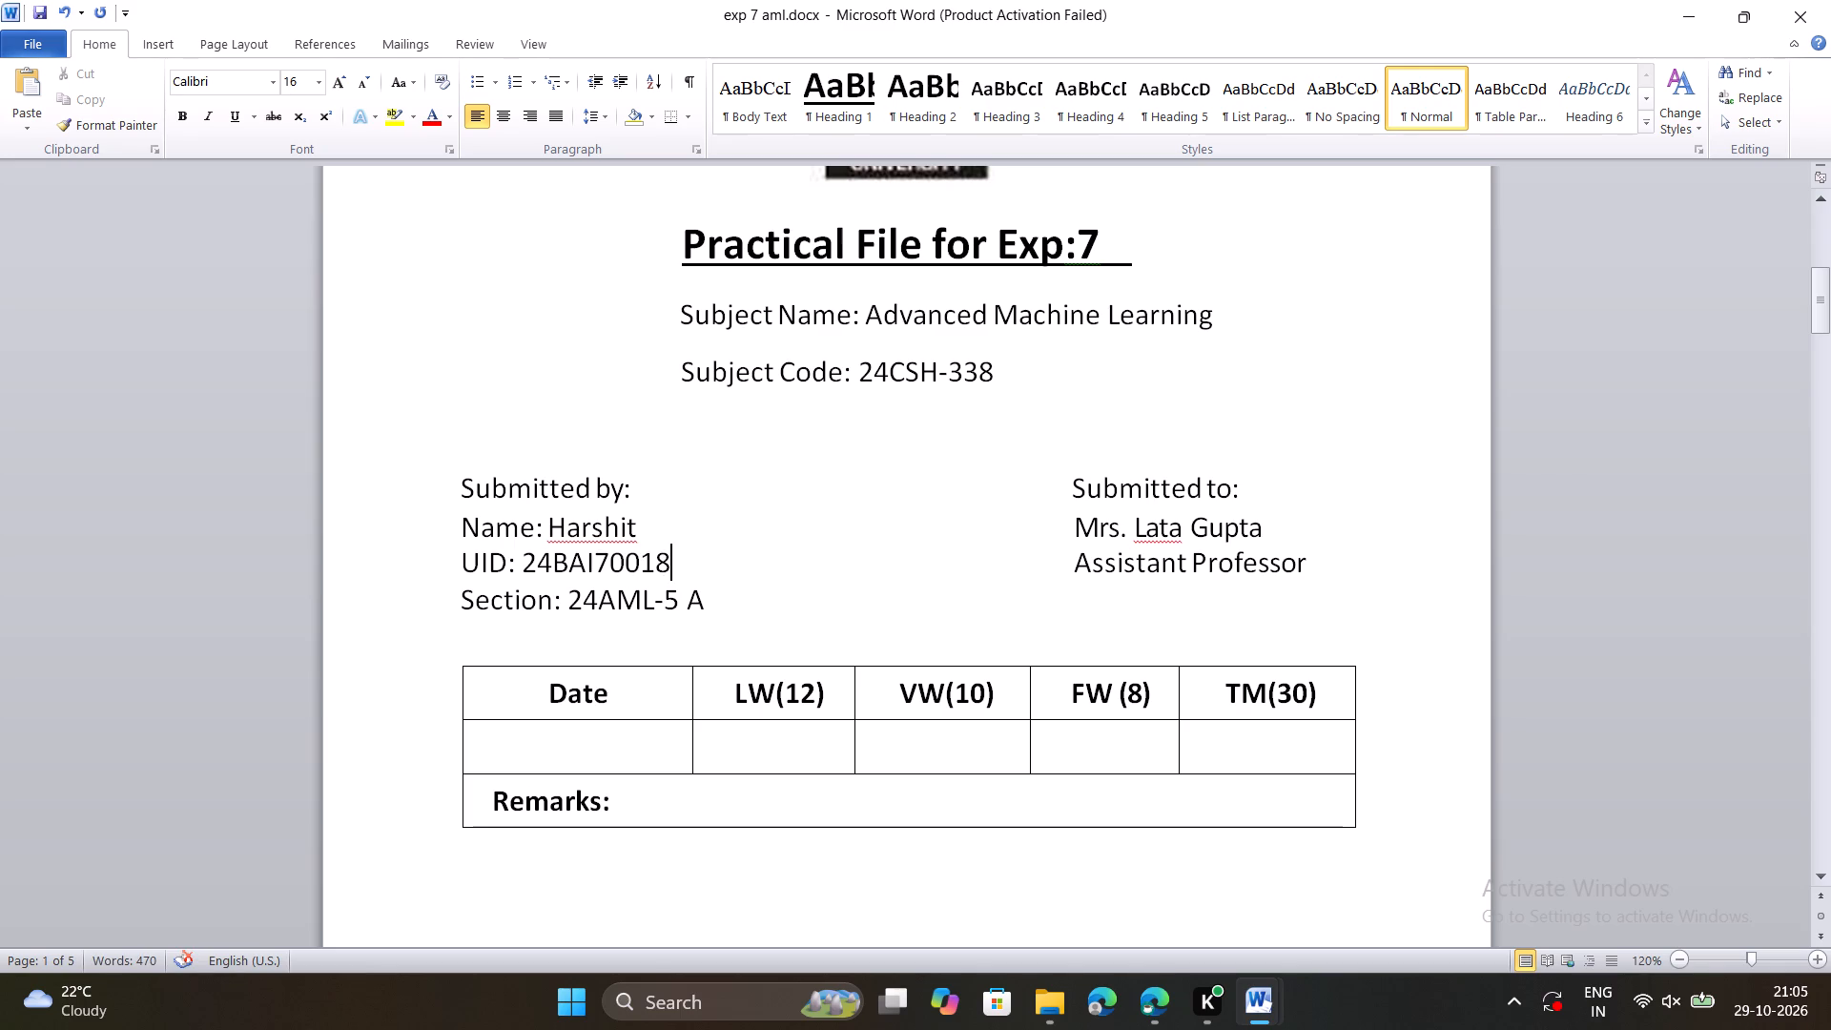
Save the experiment 7 document as a PDF named "har exp 7 aml.pdf" in the AML_EXP folder.
{"action": "left_click", "coordinate": [35, 57]}
{"action": "left_click", "coordinate": [42, 51]}
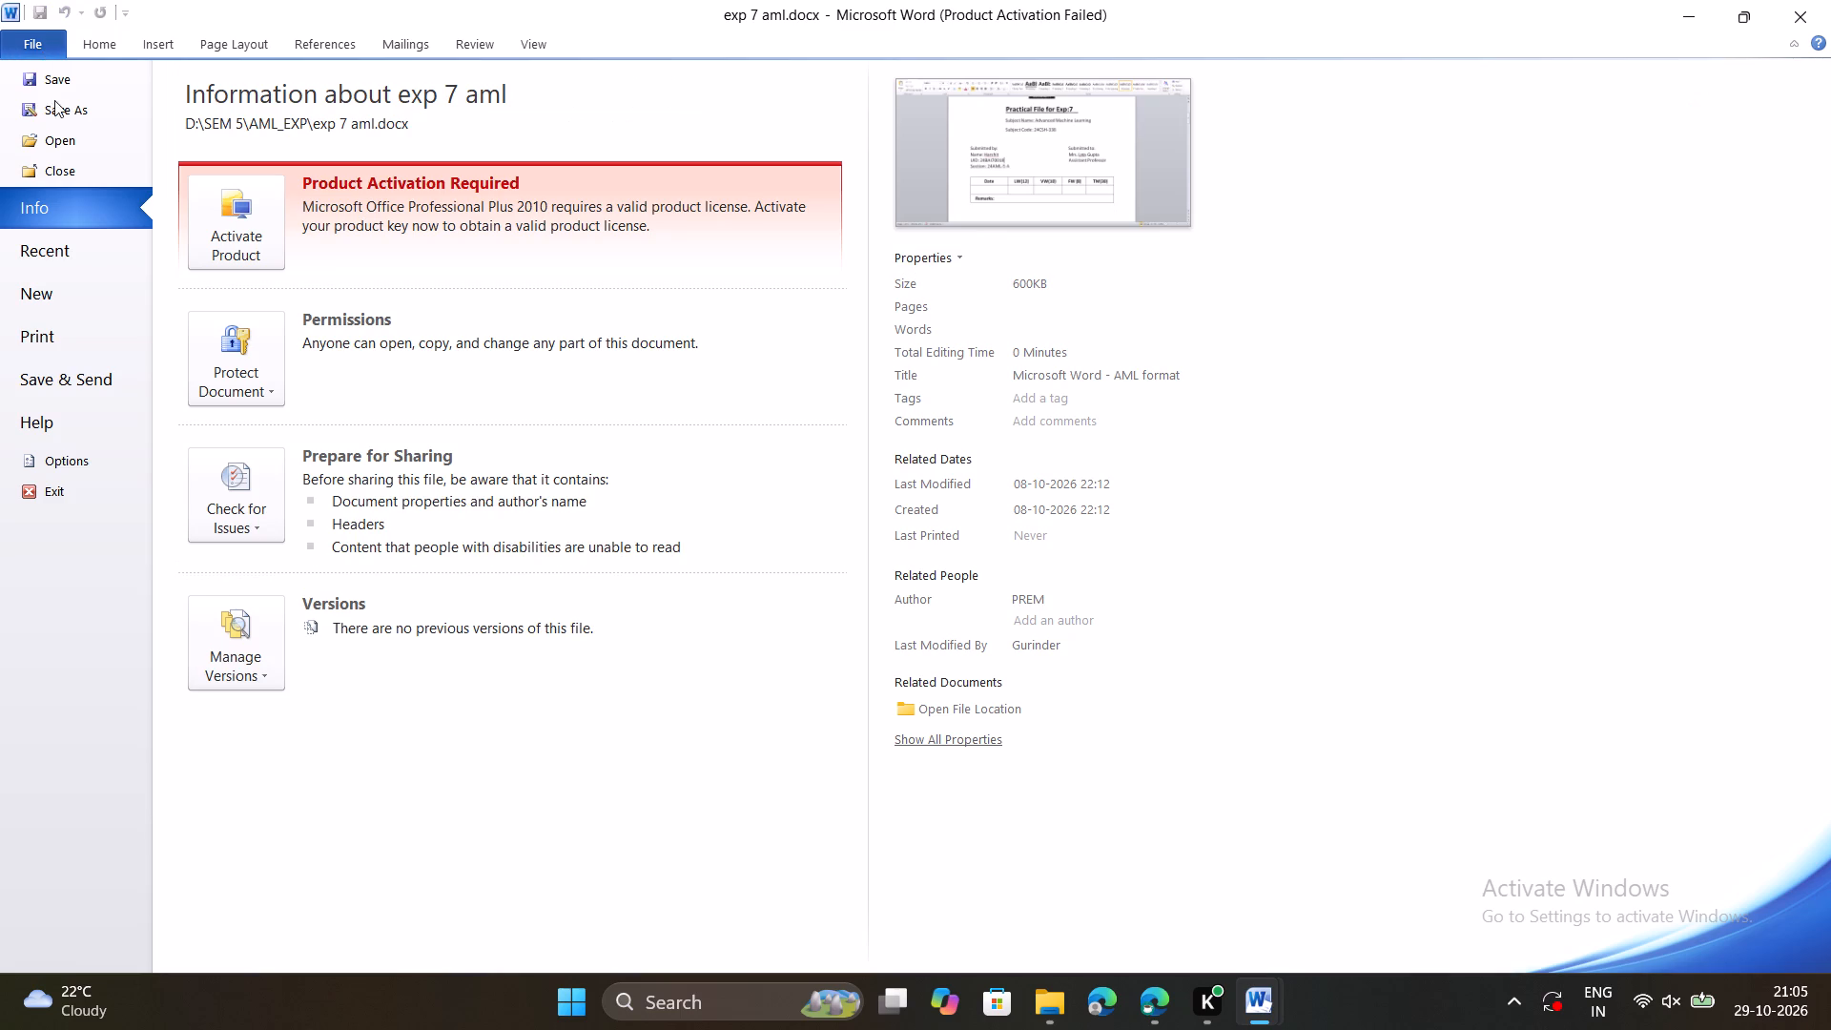
{"action": "left_click", "coordinate": [55, 101]}
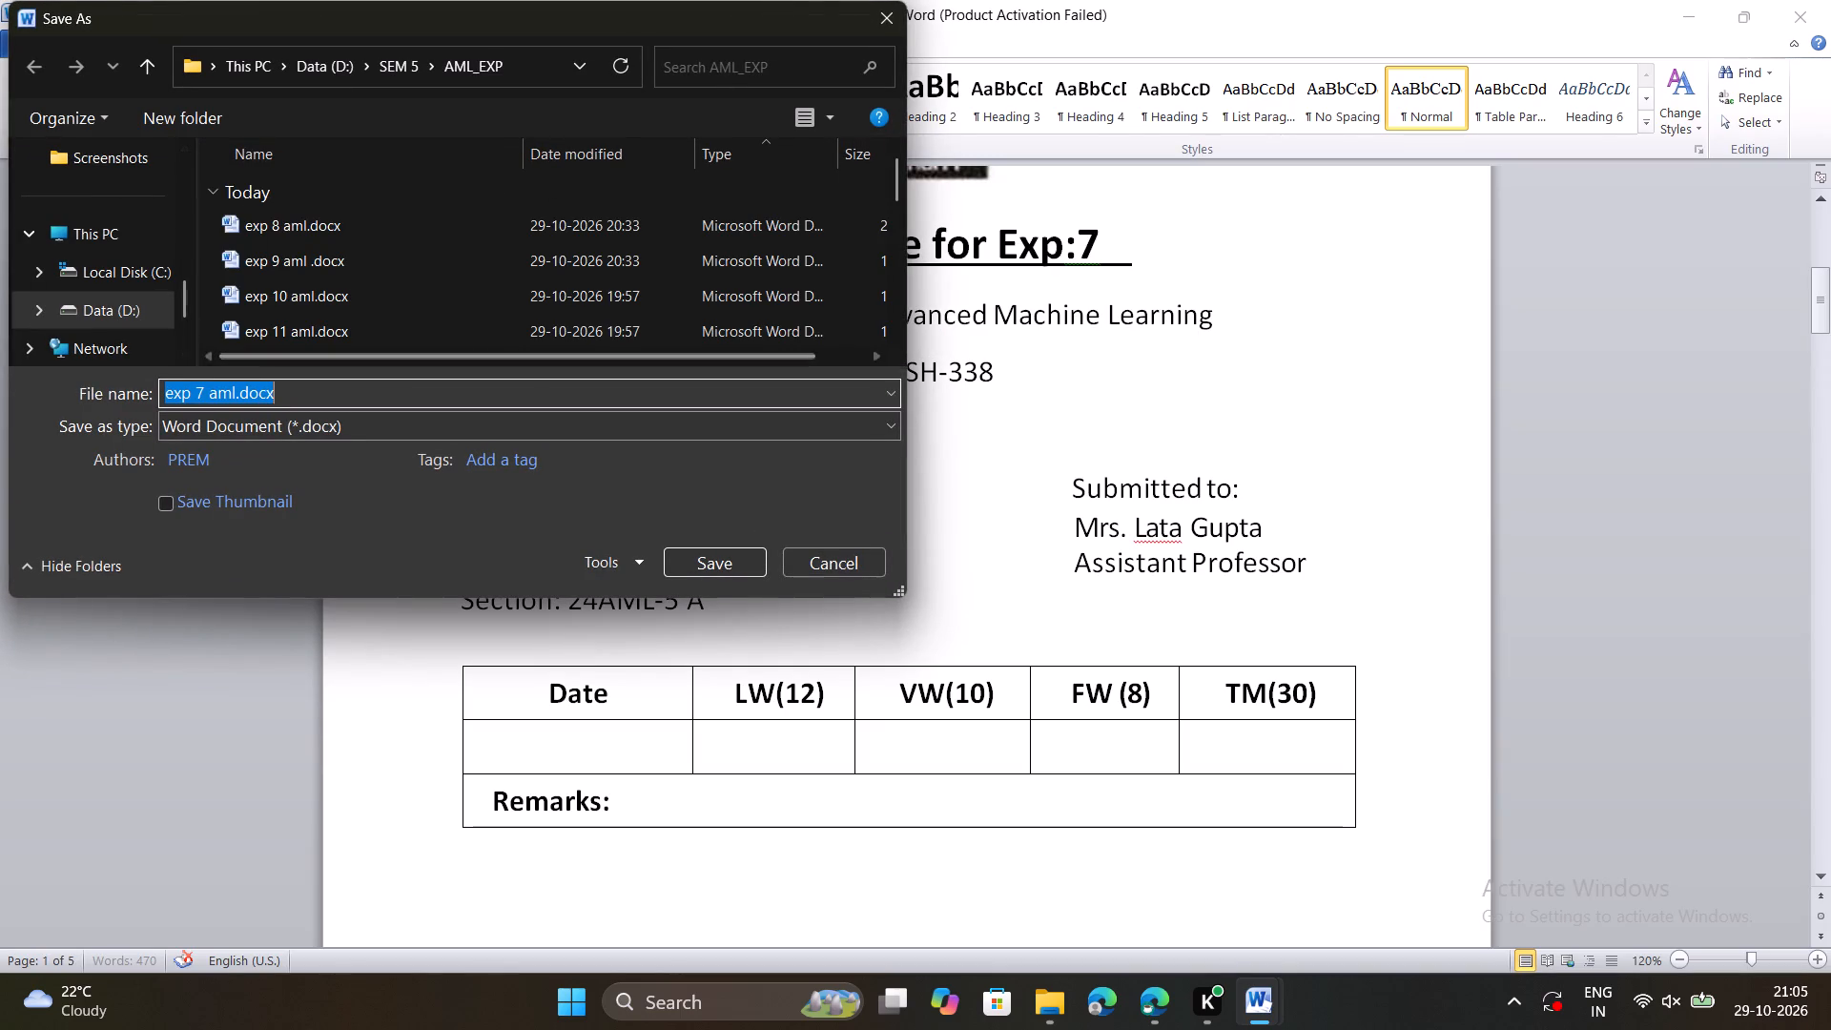
{"action": "left_click", "coordinate": [164, 402]}
{"action": "type", "text": "har"}
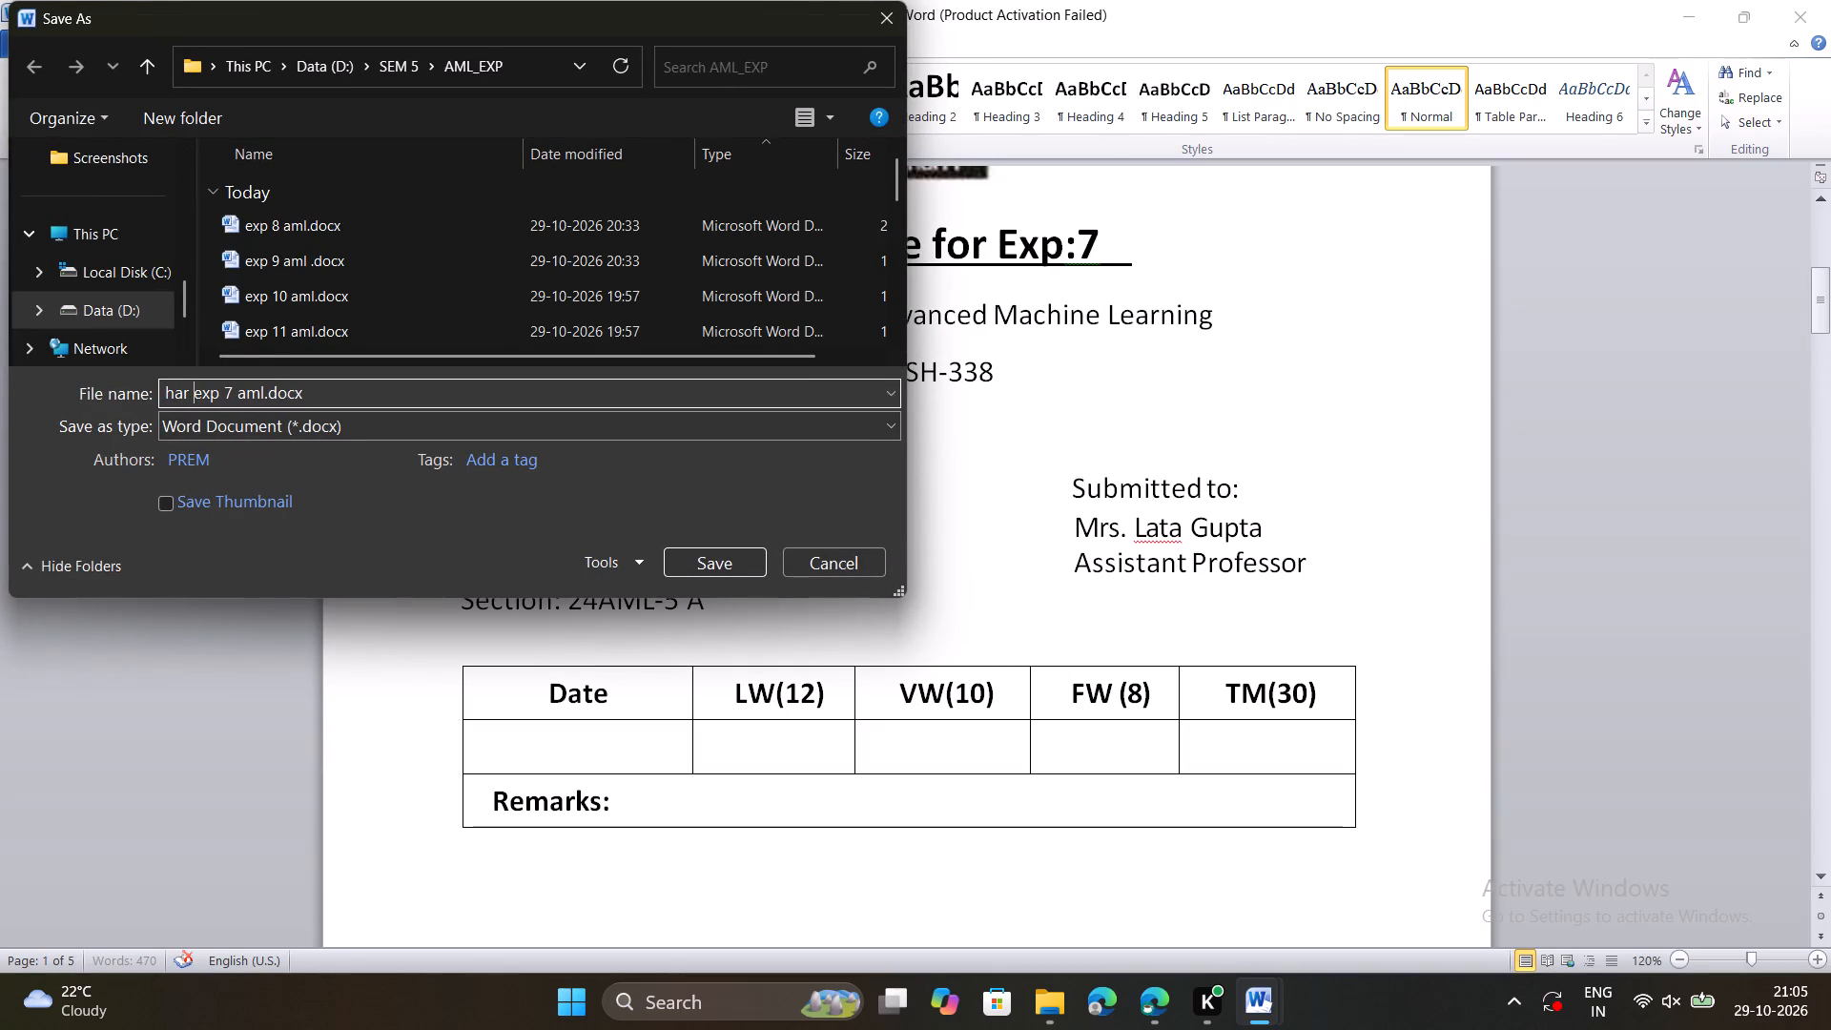
{"action": "key", "text": "space"}
{"action": "left_click", "coordinate": [201, 422]}
{"action": "left_click", "coordinate": [216, 583]}
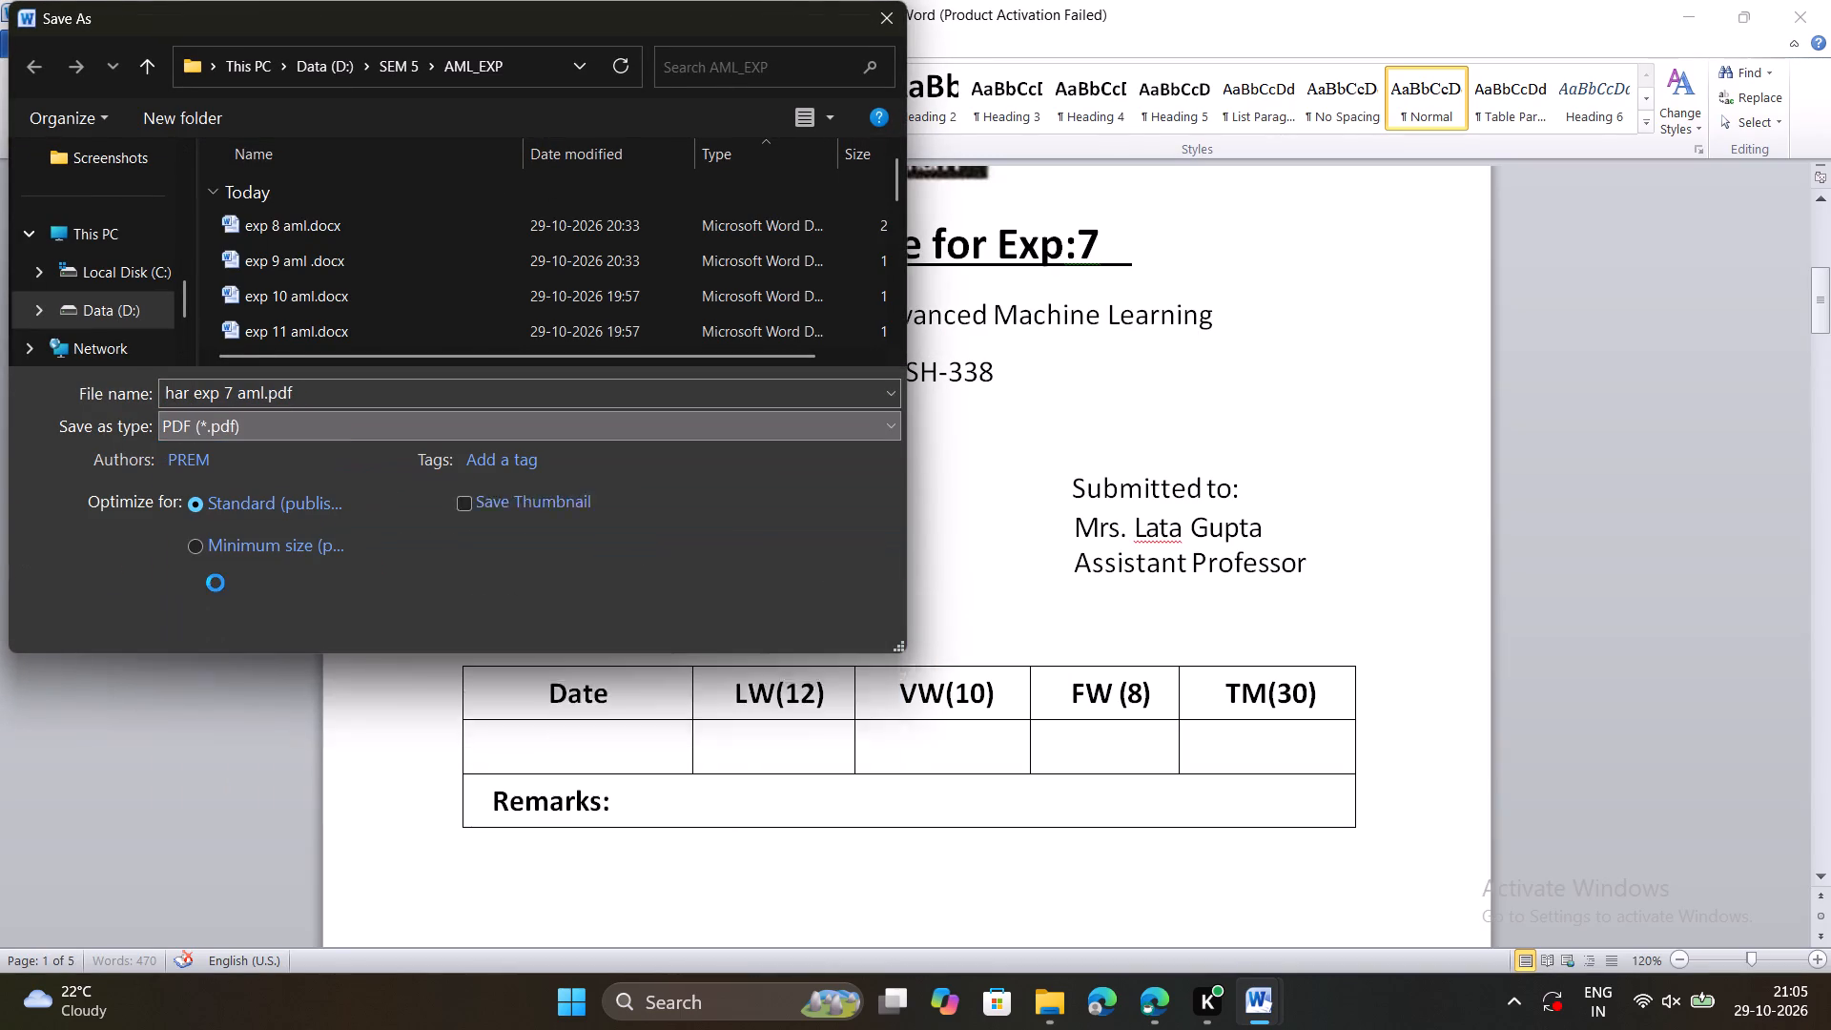
{"action": "left_click", "coordinate": [682, 613]}
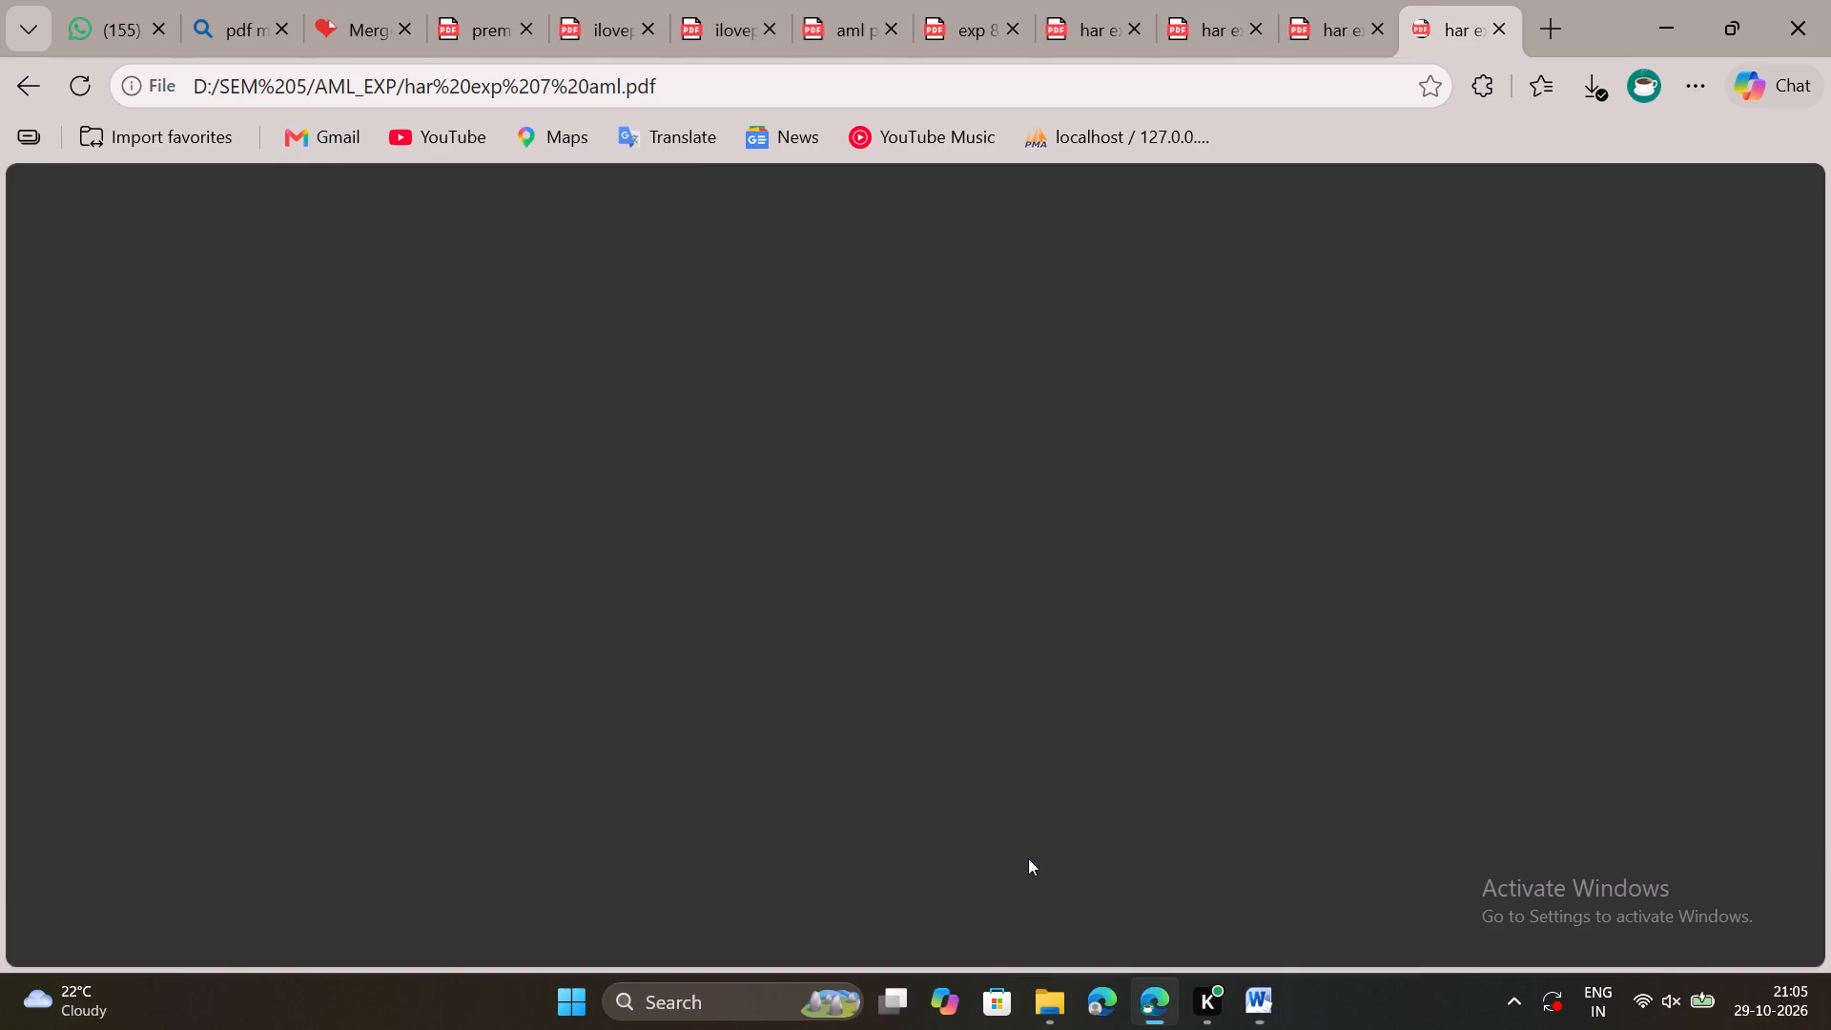
Check the AML_EXP folder in File Explorer and return to the exported experiment 7 PDF in Edge.
{"action": "left_click", "coordinate": [1048, 1011]}
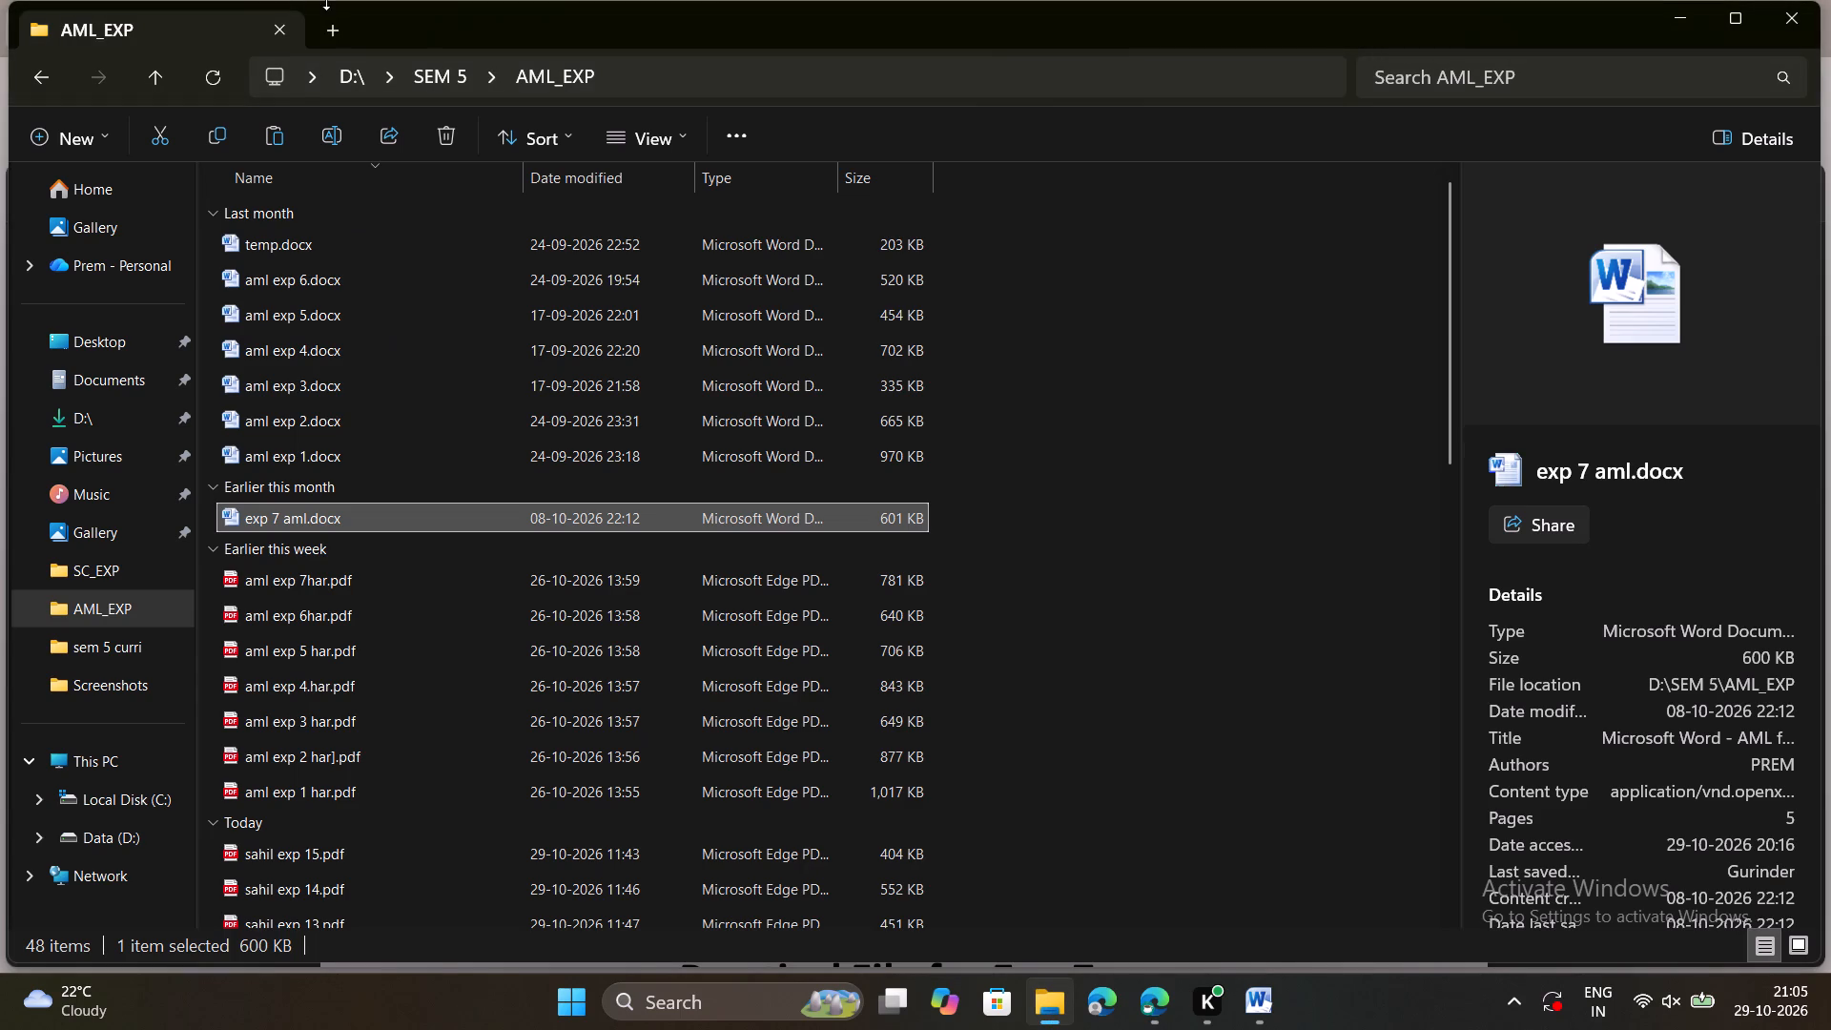
{"action": "left_click", "coordinate": [1157, 1007]}
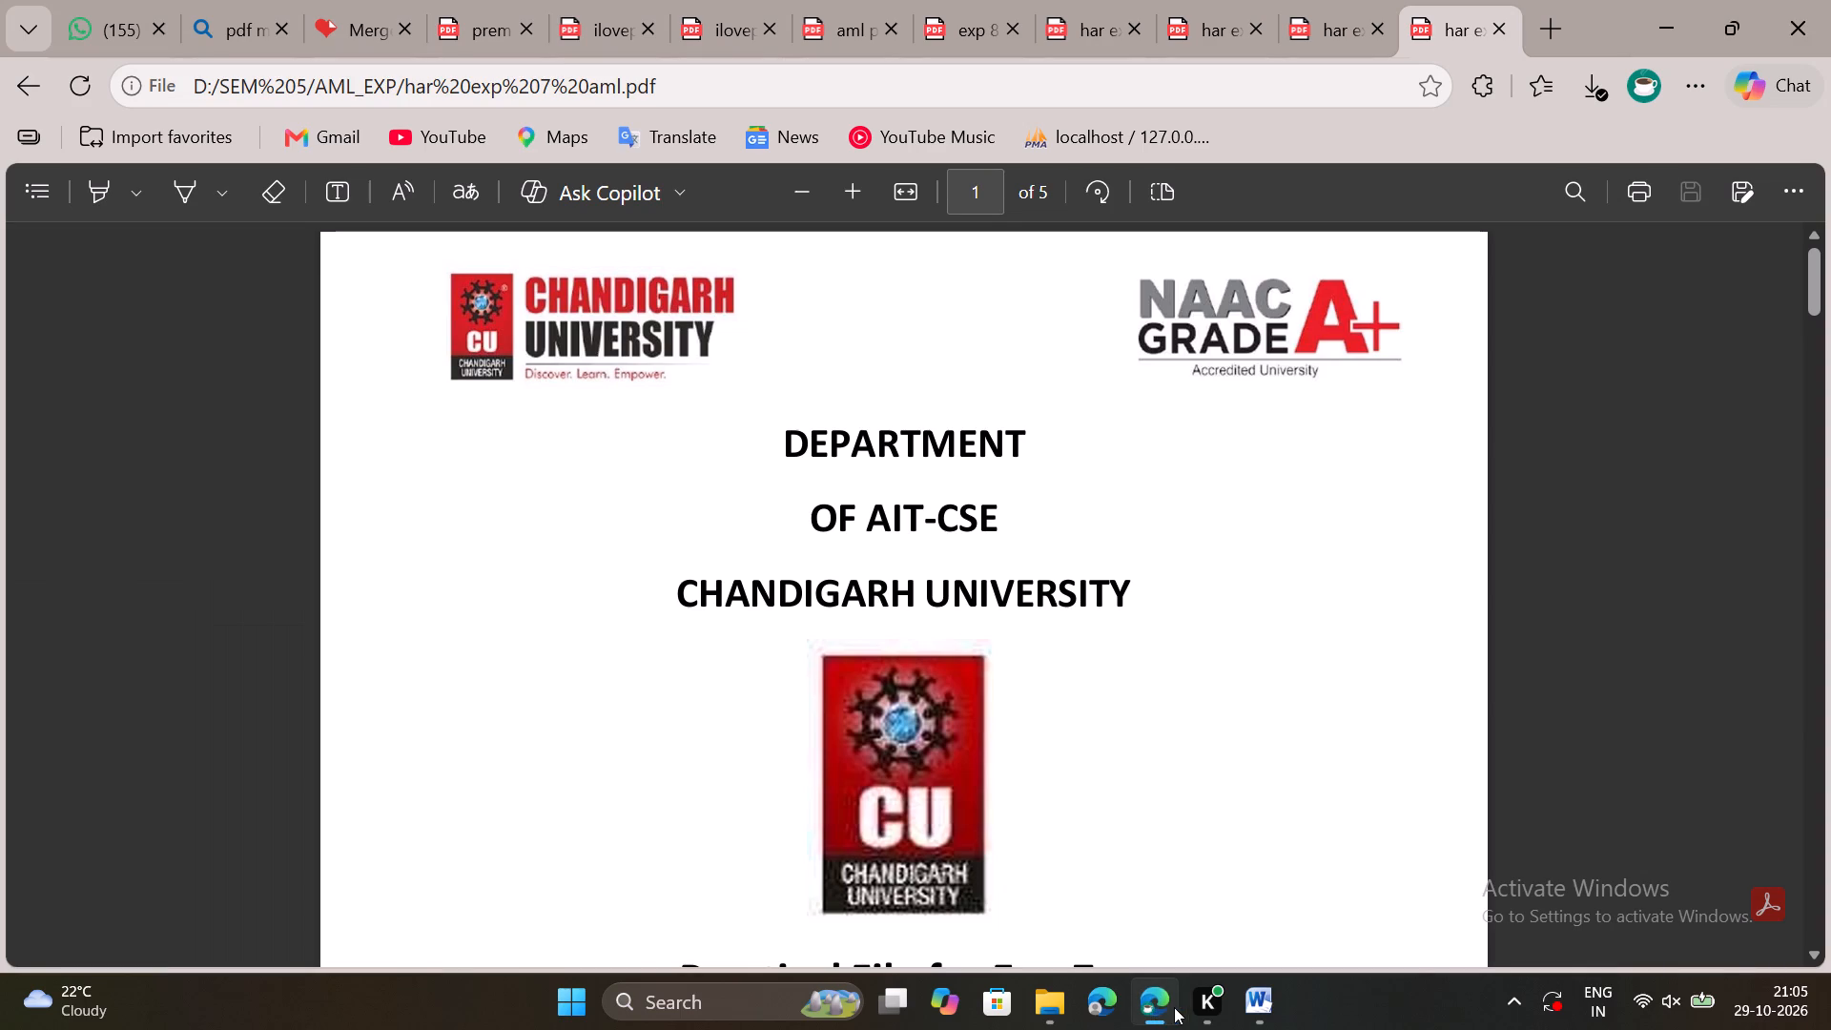
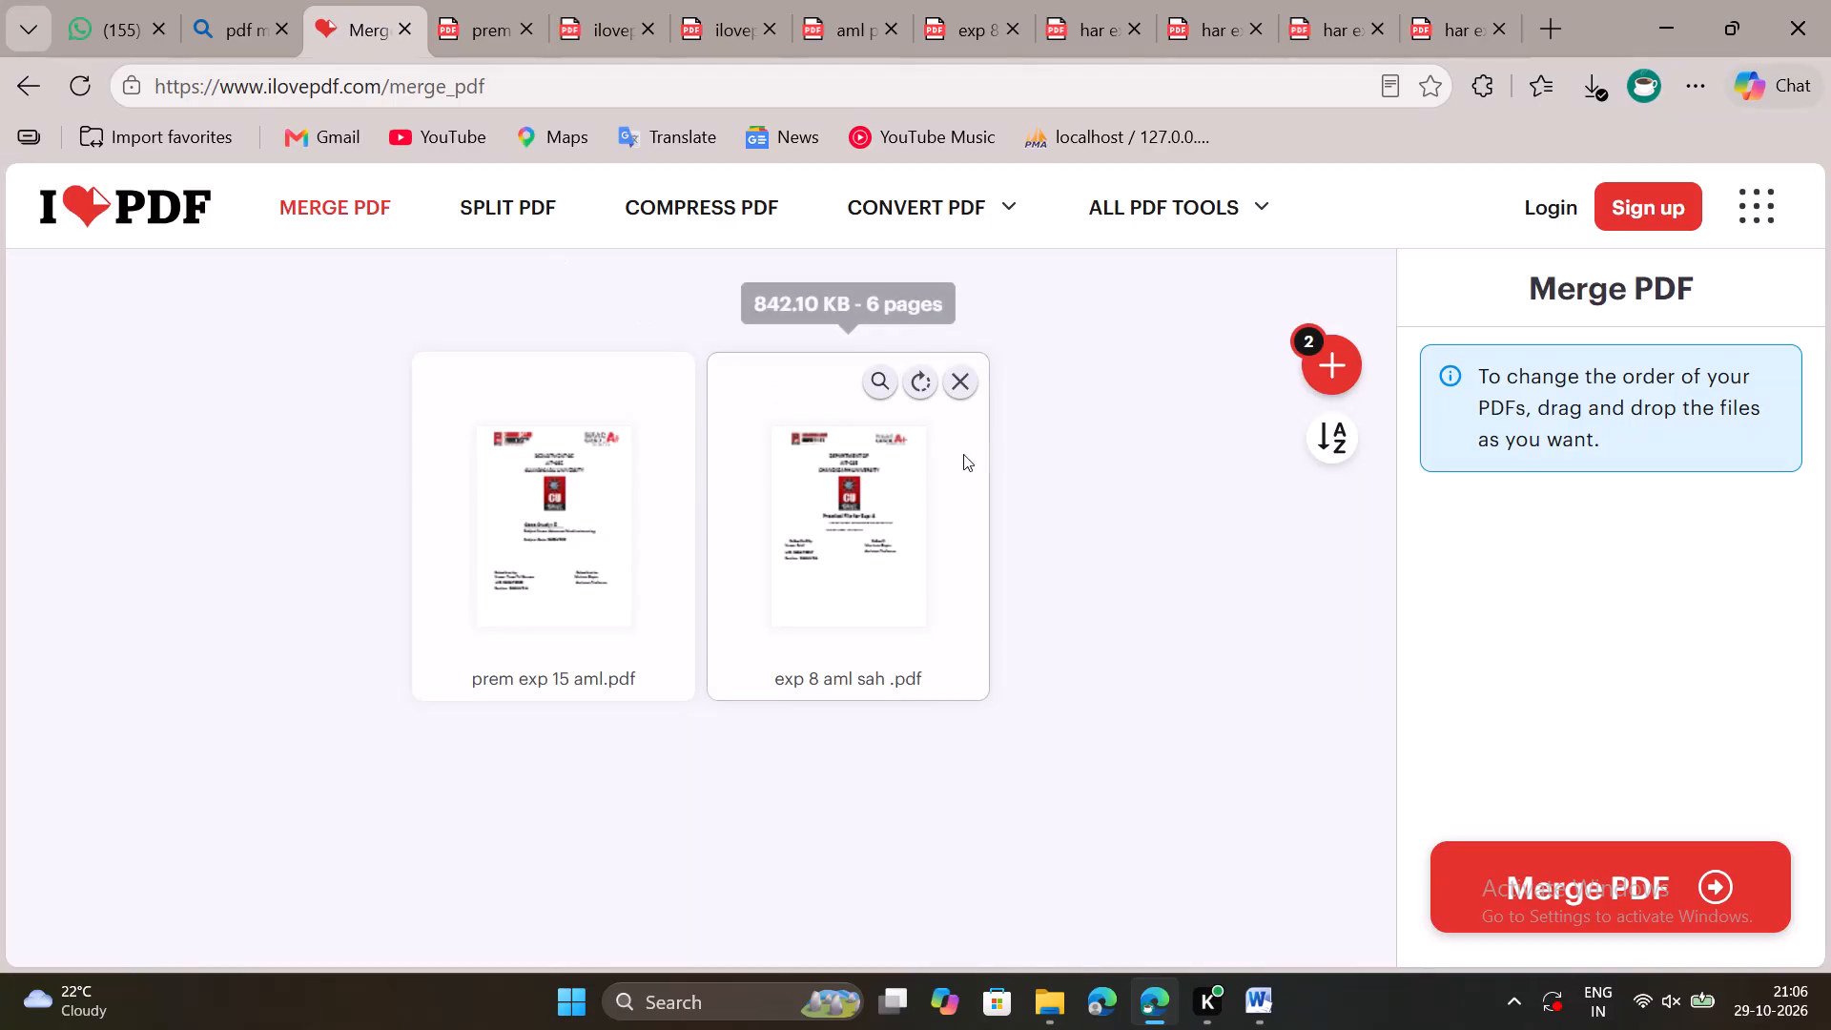
Add the har exp 7, 8, 9 and 10 aml PDFs from the AML_EXP folder to the merge list.
{"action": "left_click", "coordinate": [1322, 350]}
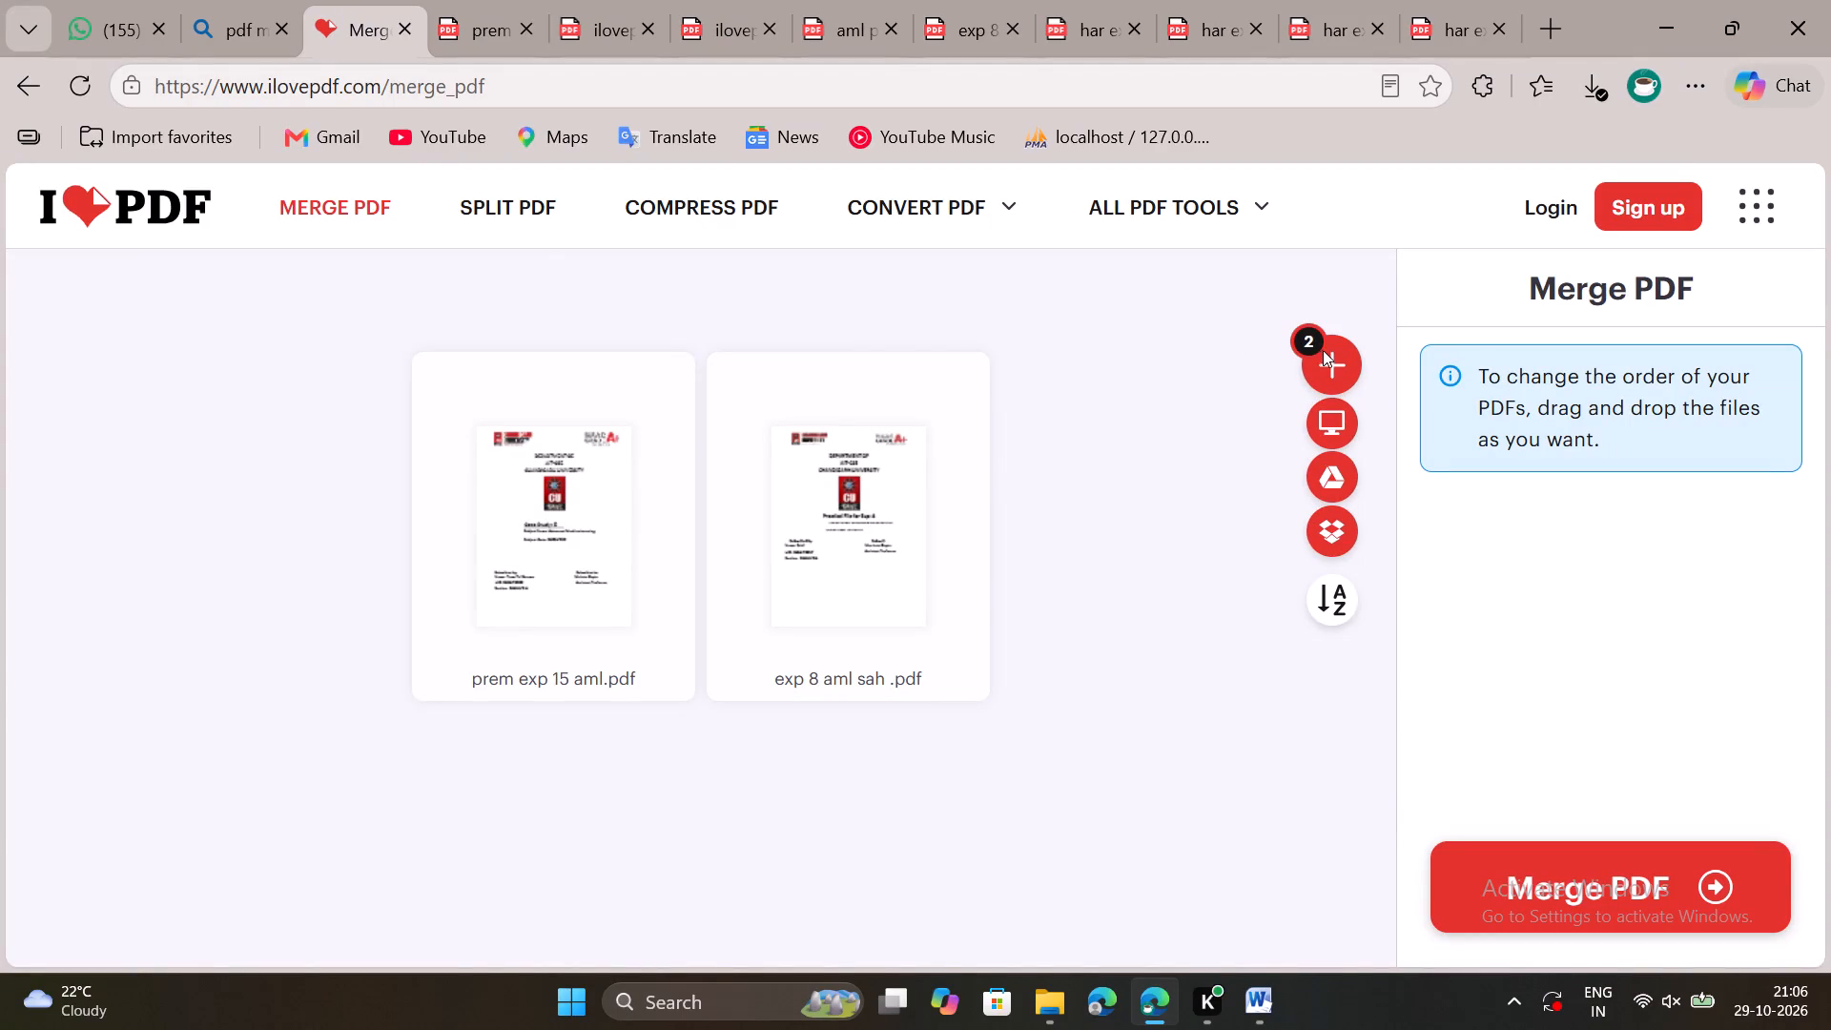
{"action": "left_click", "coordinate": [1327, 358]}
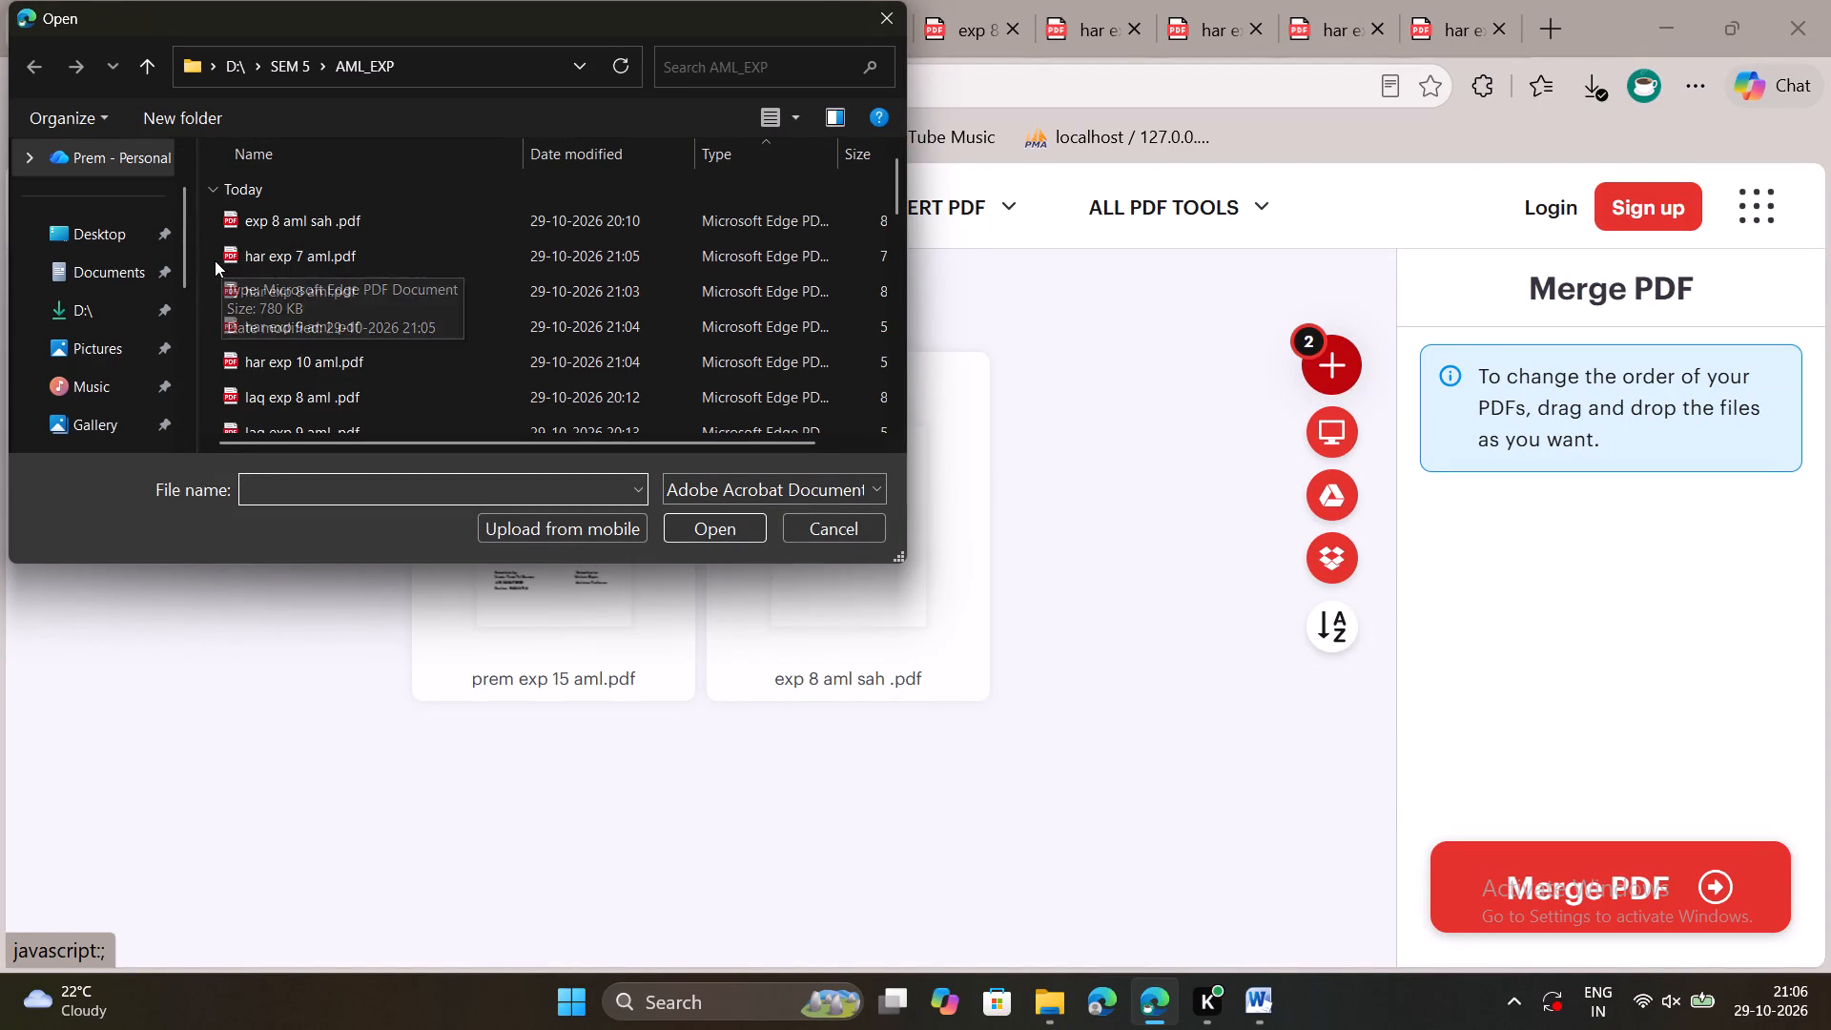
{"action": "left_click_drag", "start_coordinate": [213, 260], "coordinate": [255, 353]}
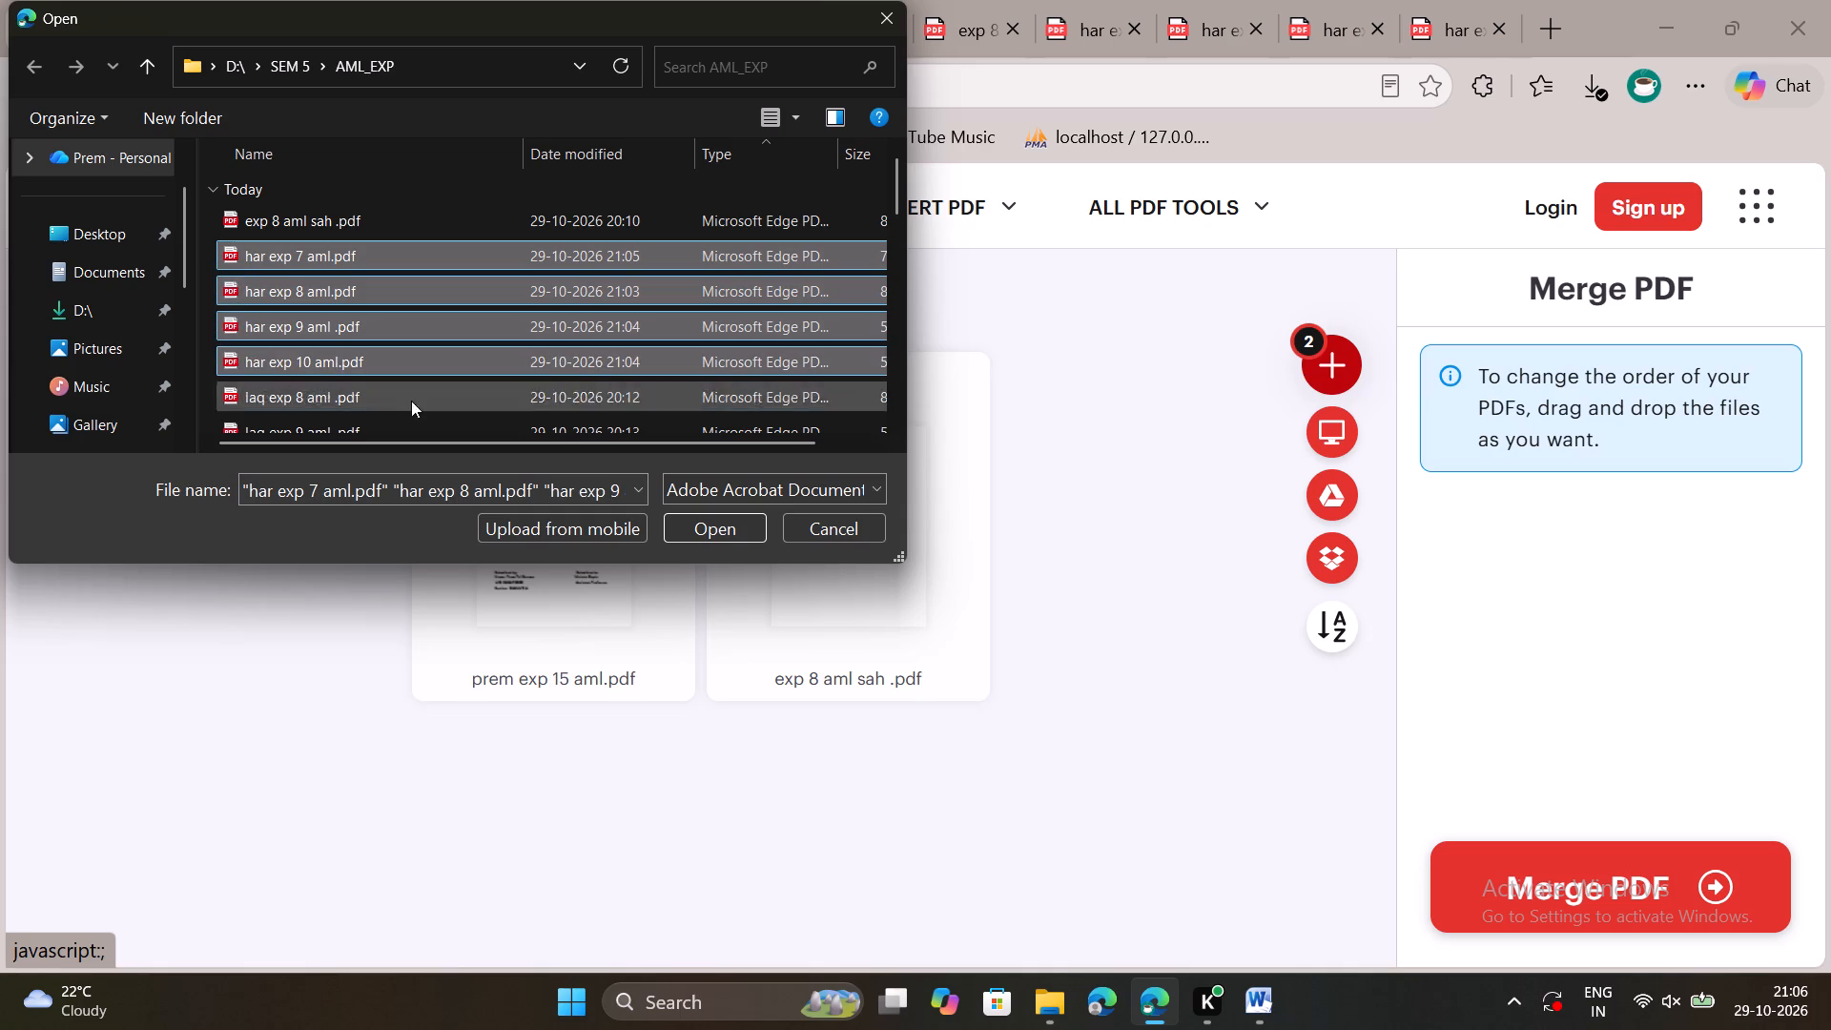
{"action": "left_click", "coordinate": [717, 539]}
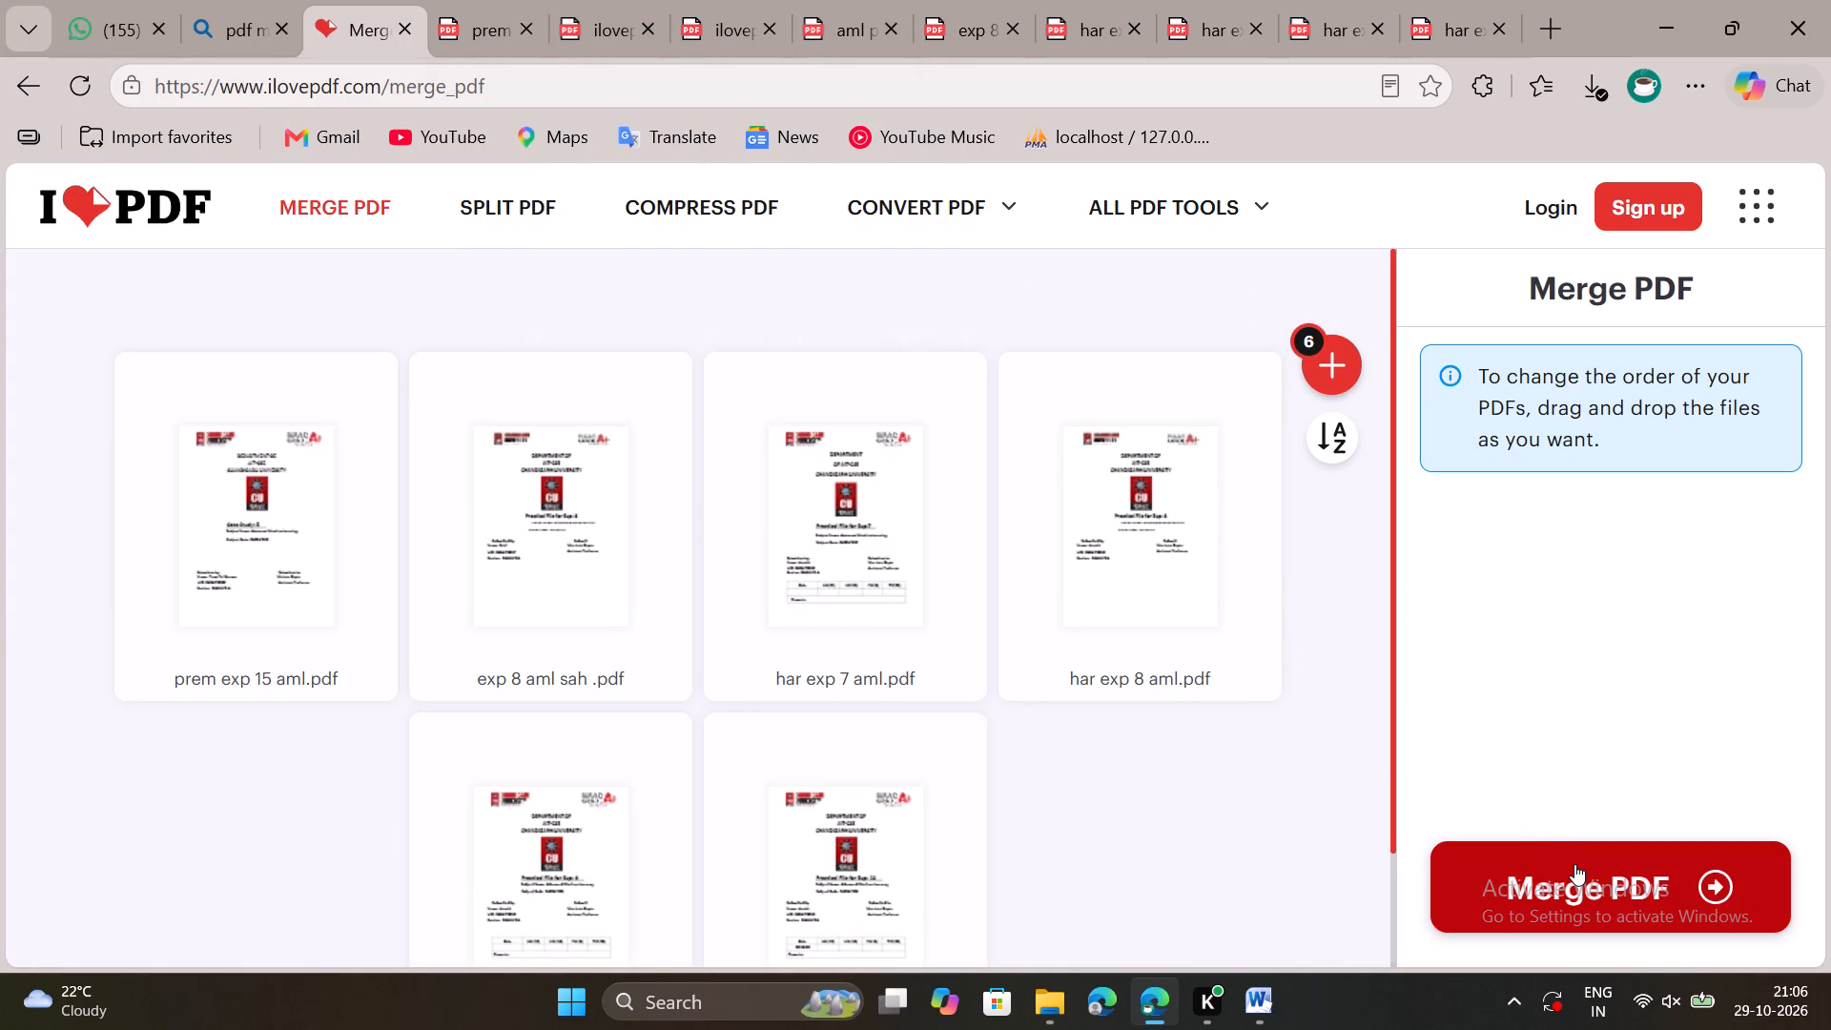
Merge all the listed PDFs into one file and download the merged PDF.
{"action": "scroll", "coordinate": [1243, 929], "scroll_direction": "down", "scroll_amount": 1}
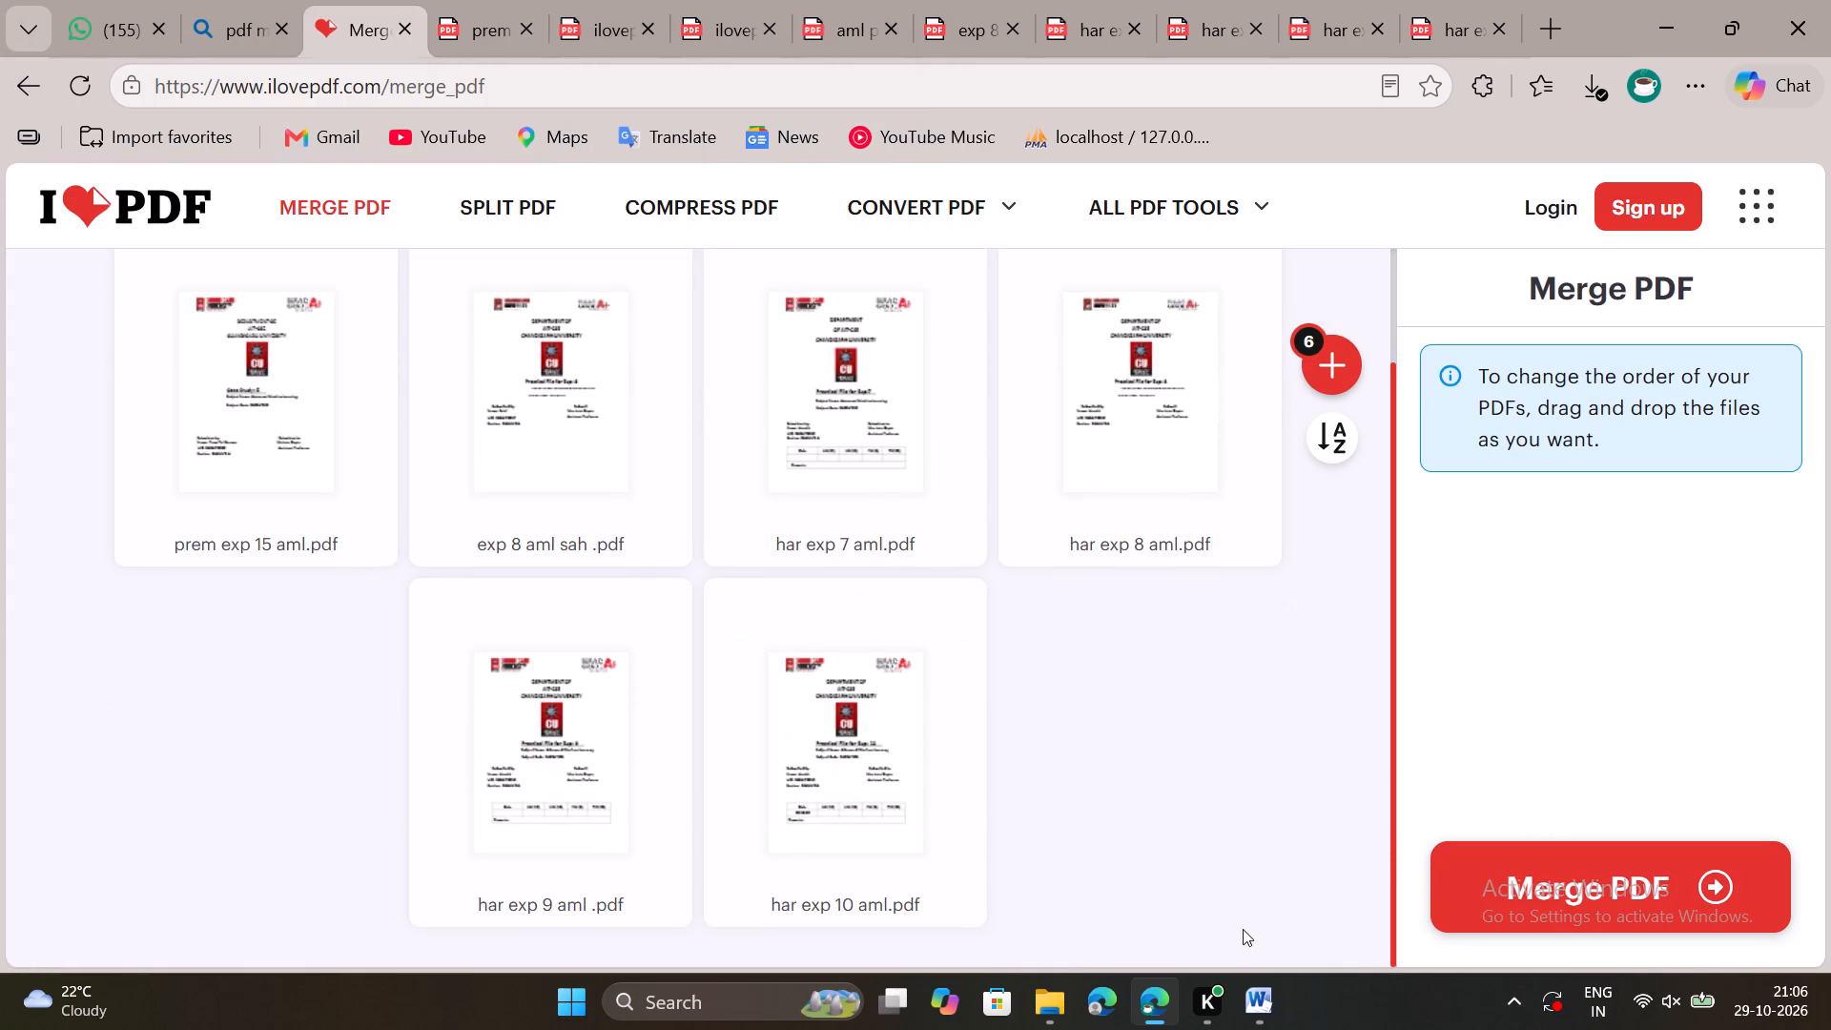
{"action": "left_click", "coordinate": [1553, 905]}
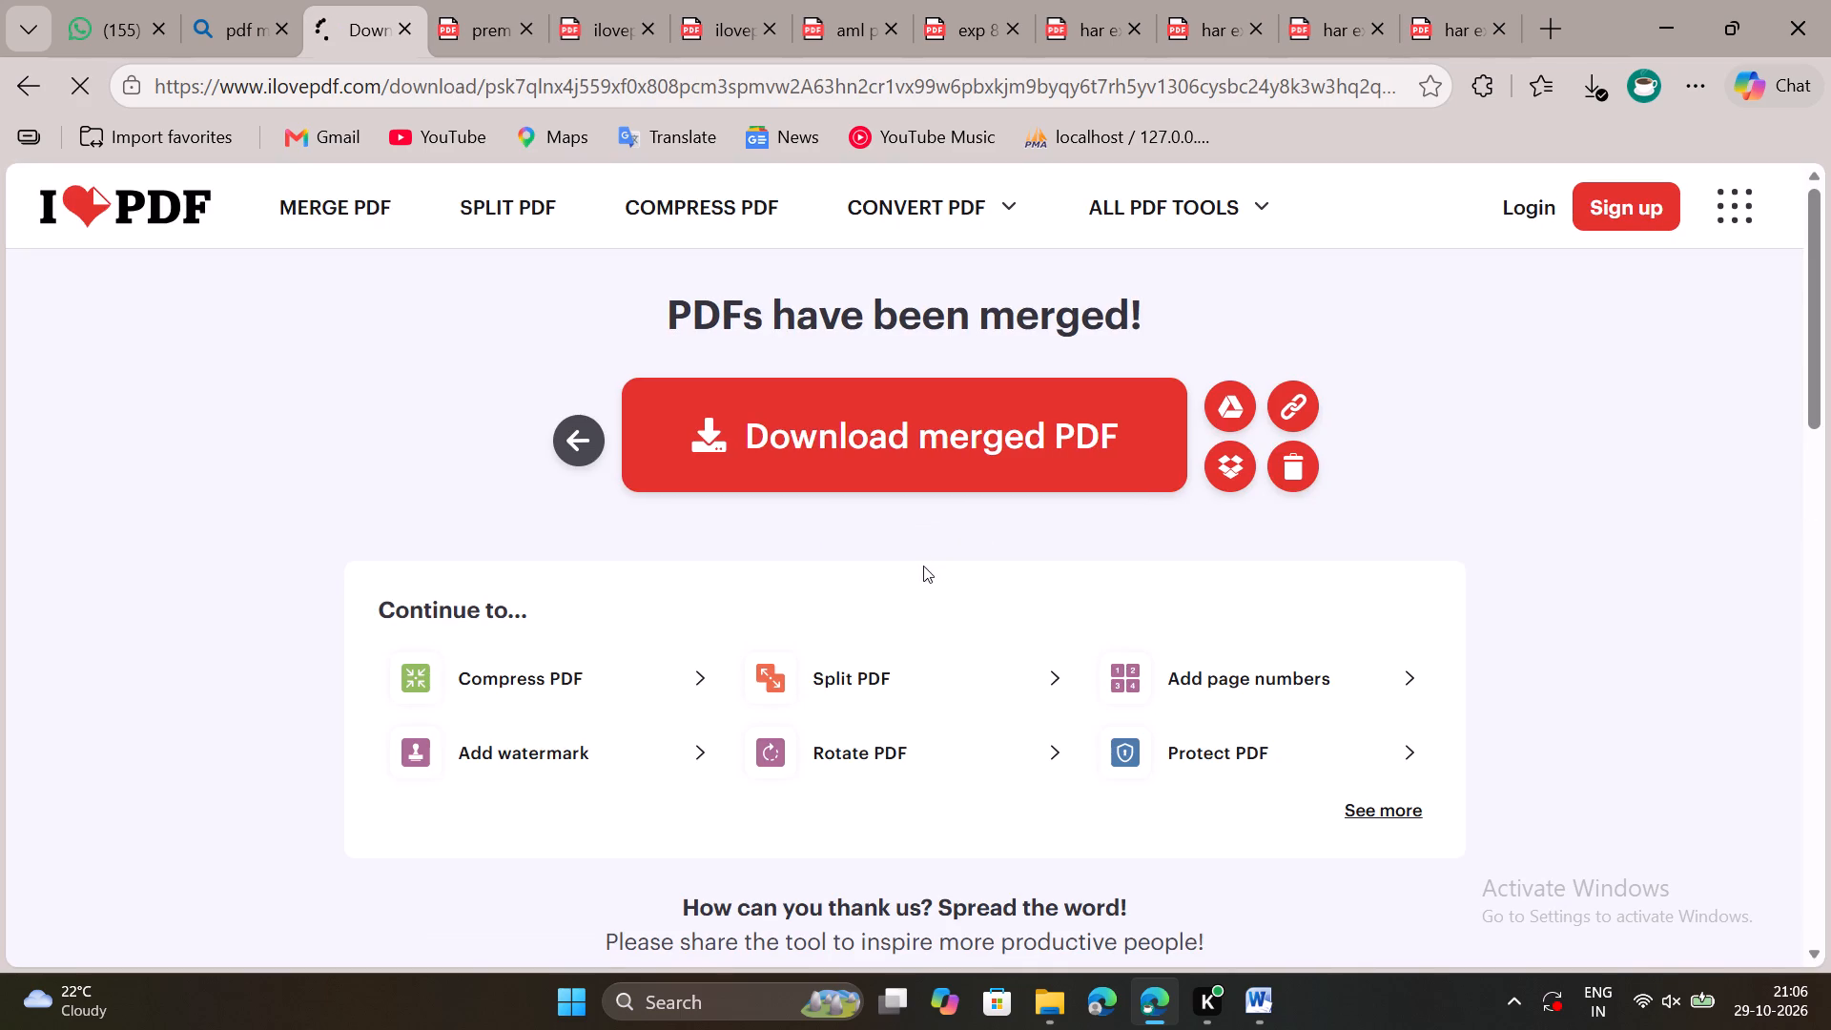
{"action": "left_click", "coordinate": [847, 454]}
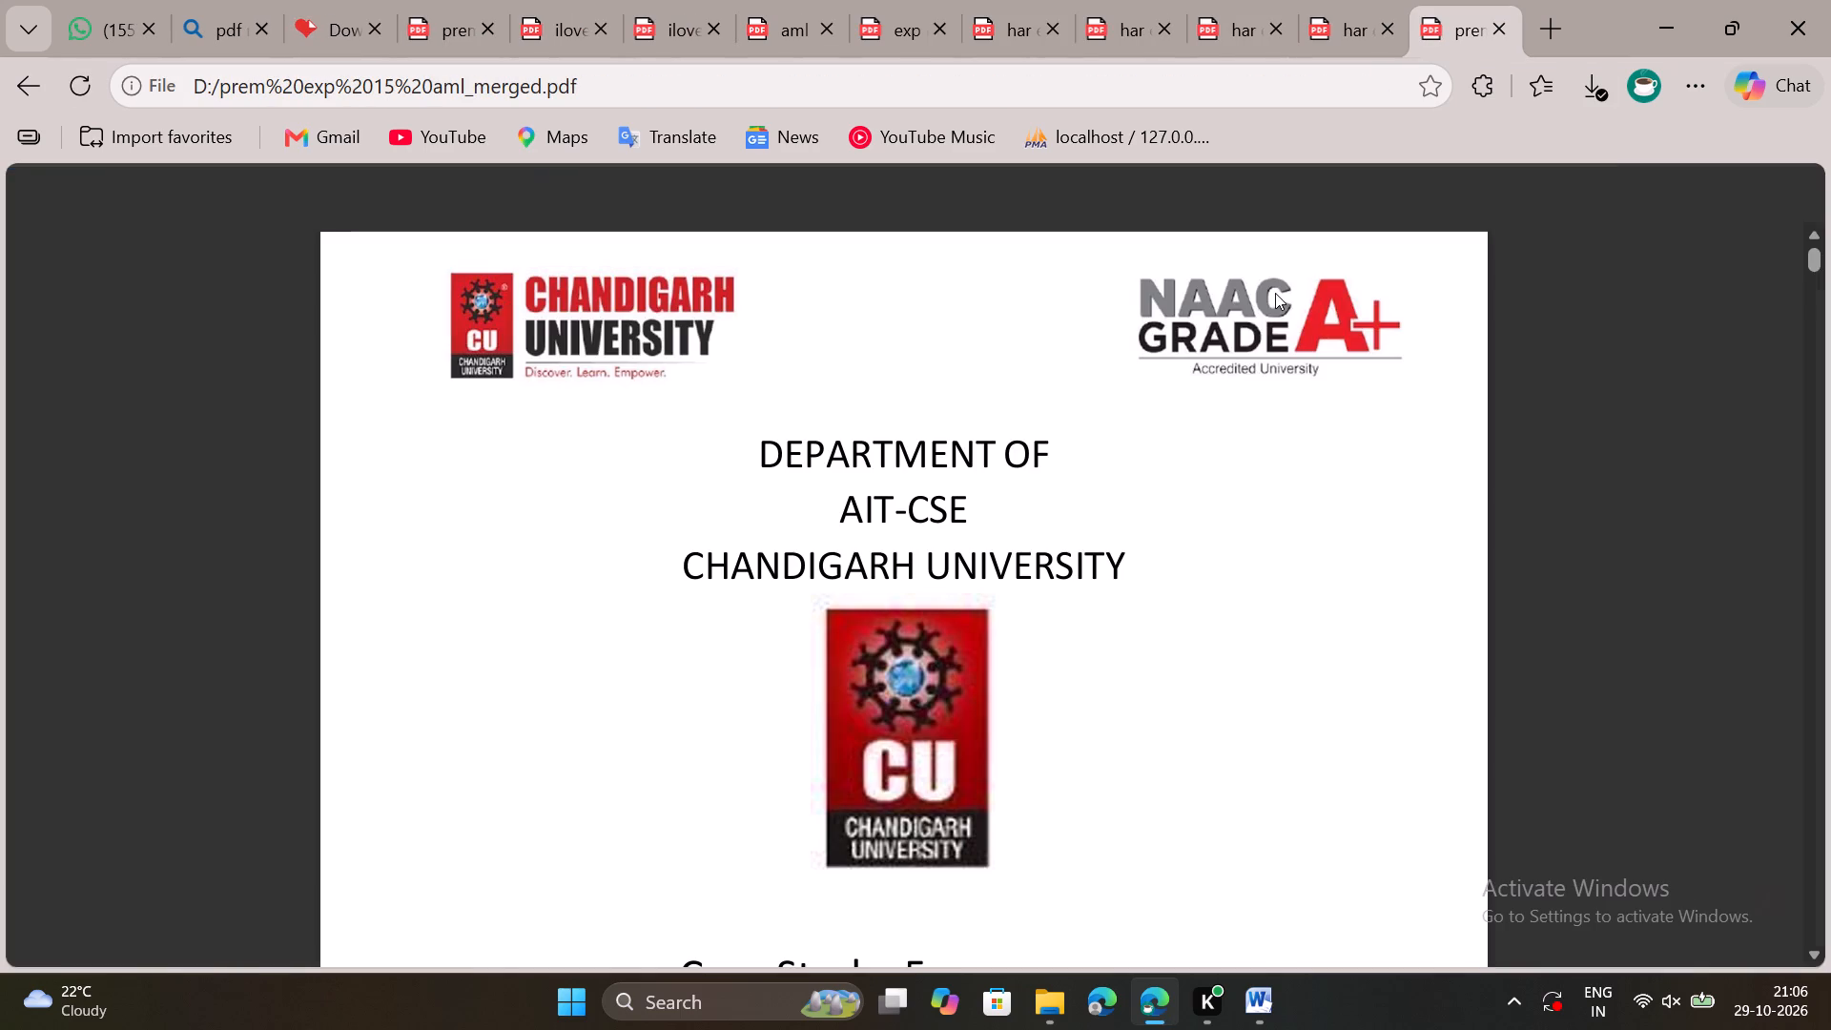
Look through the merged PDF to examine its cover pages and the order of the experiments.
{"action": "scroll", "coordinate": [962, 406], "scroll_direction": "down", "scroll_amount": 5}
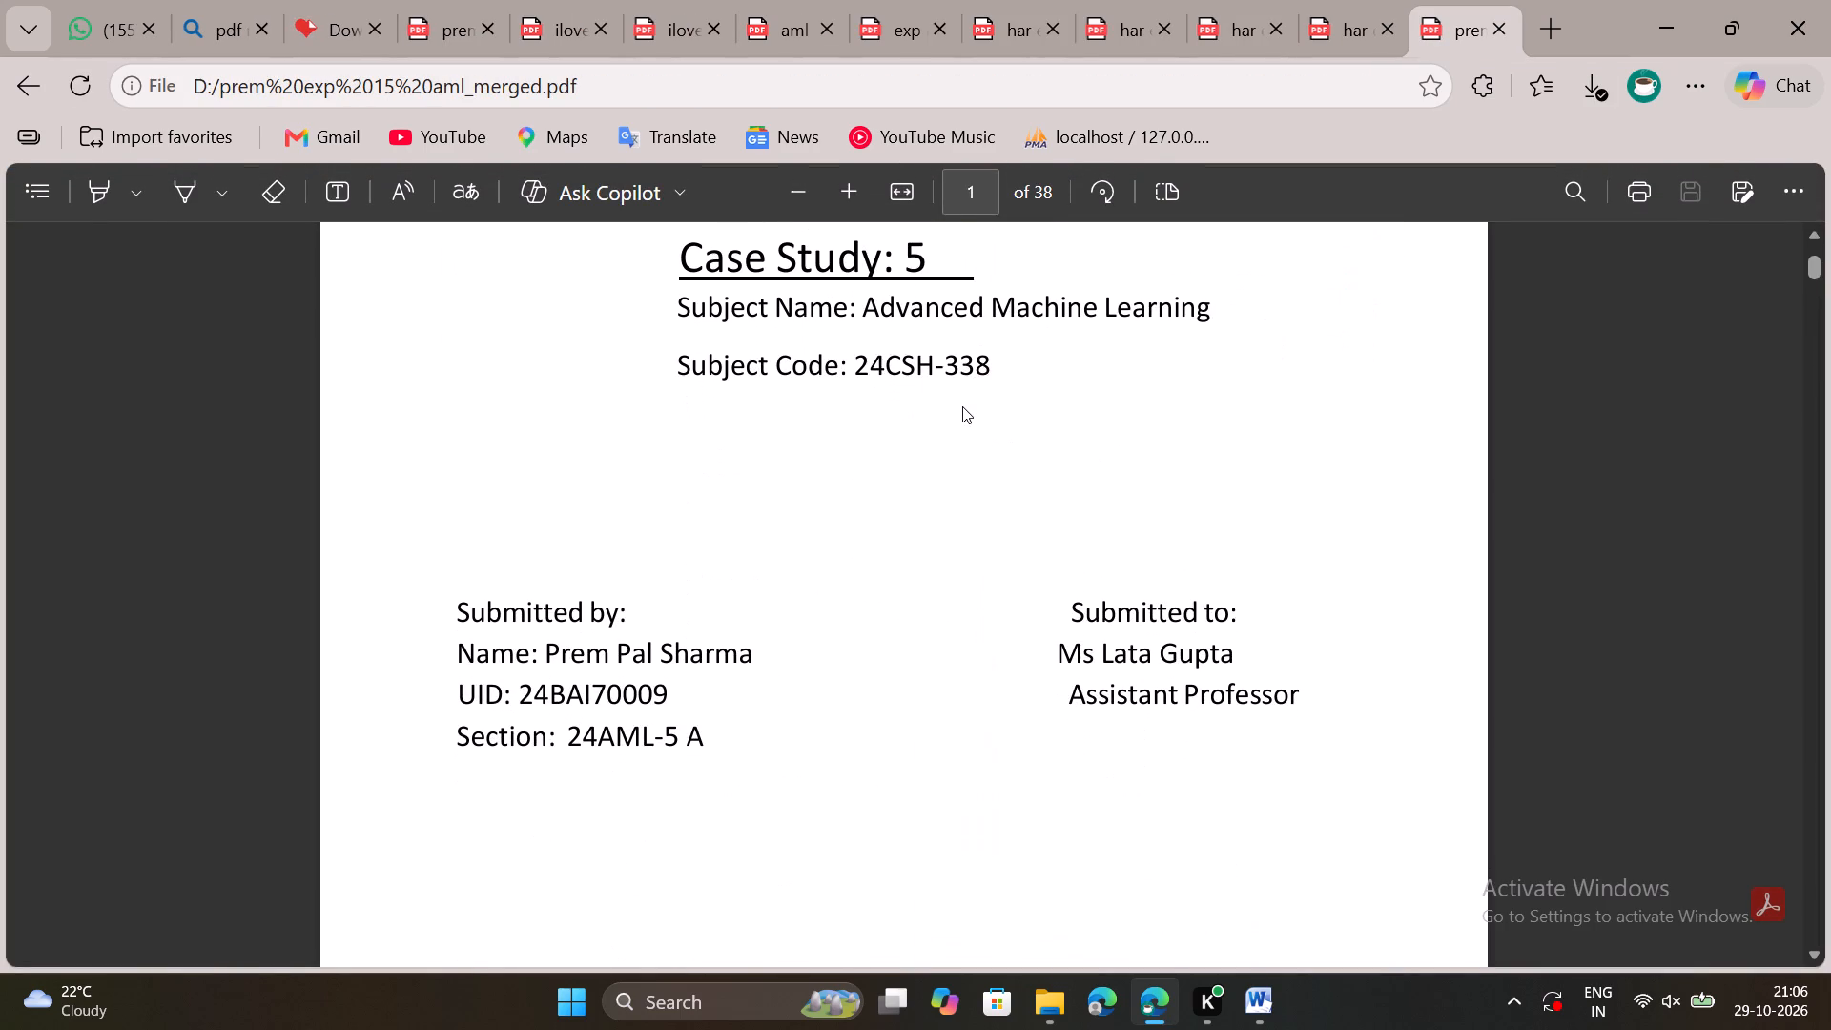
{"action": "scroll", "coordinate": [962, 406], "scroll_direction": "down", "scroll_amount": 12}
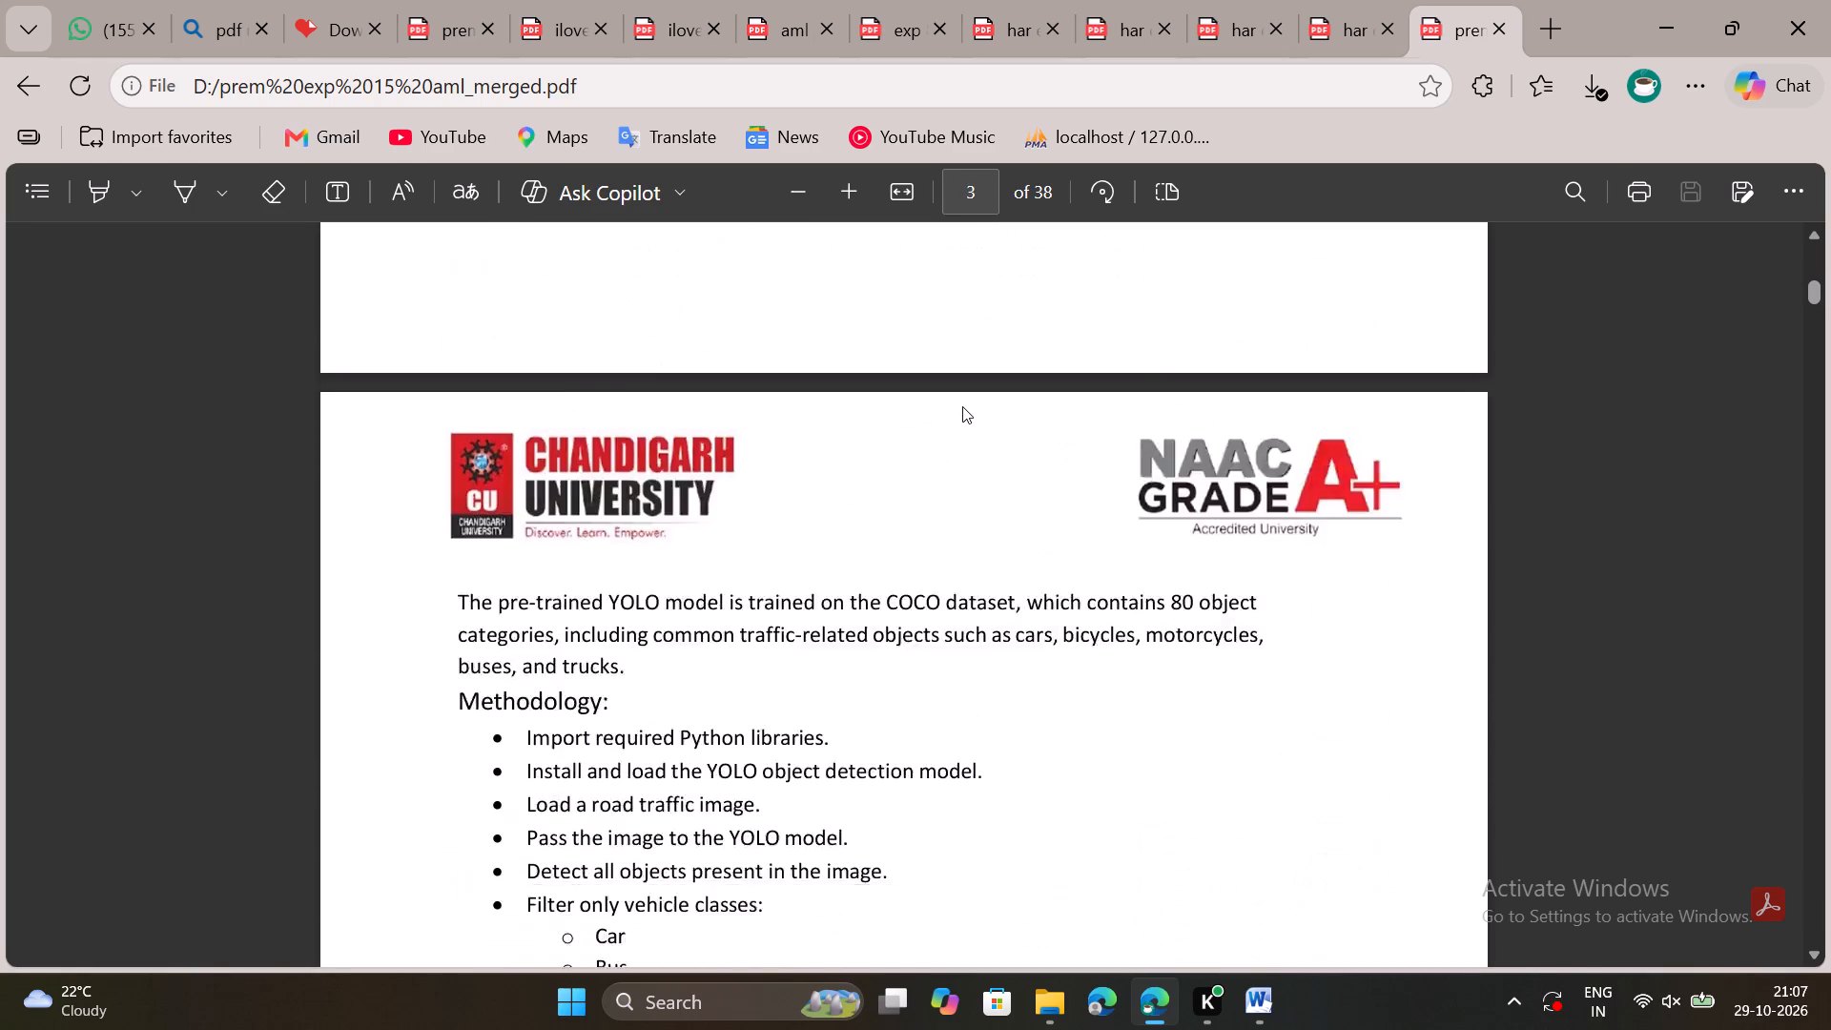
{"action": "scroll", "coordinate": [962, 406], "scroll_direction": "down", "scroll_amount": 8}
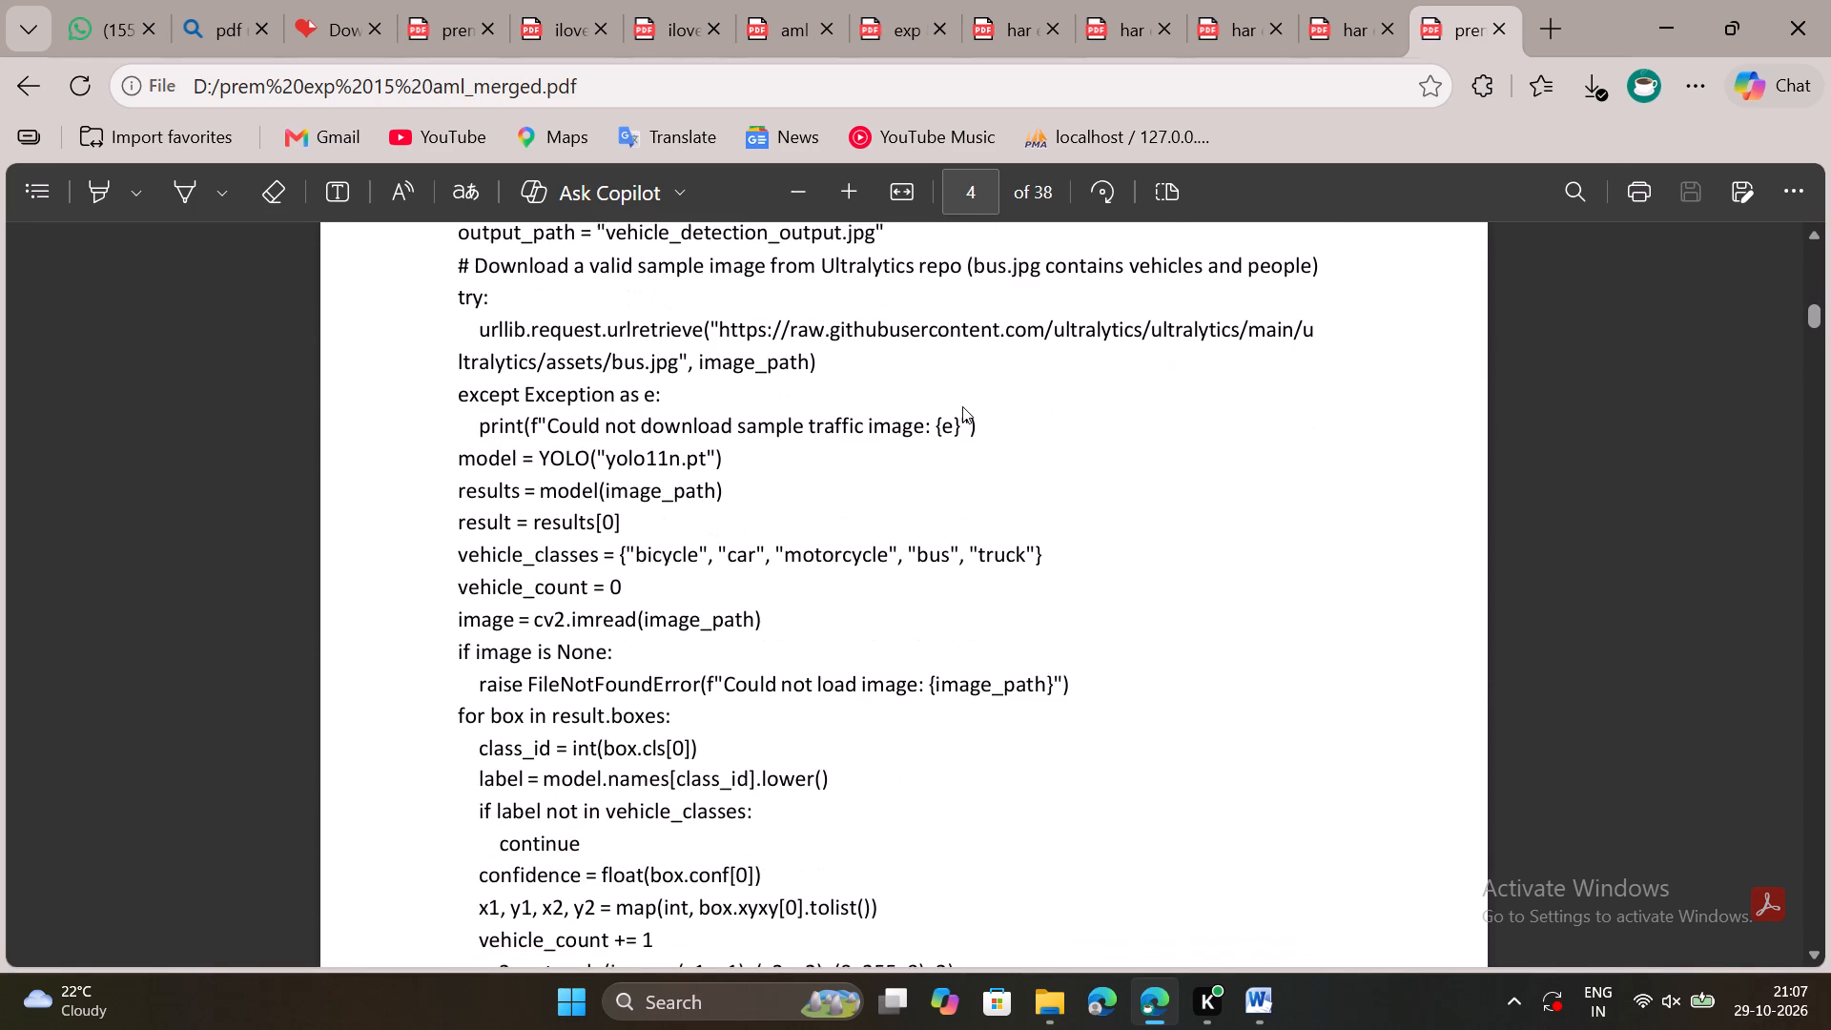
{"action": "scroll", "coordinate": [962, 406], "scroll_direction": "down", "scroll_amount": 11}
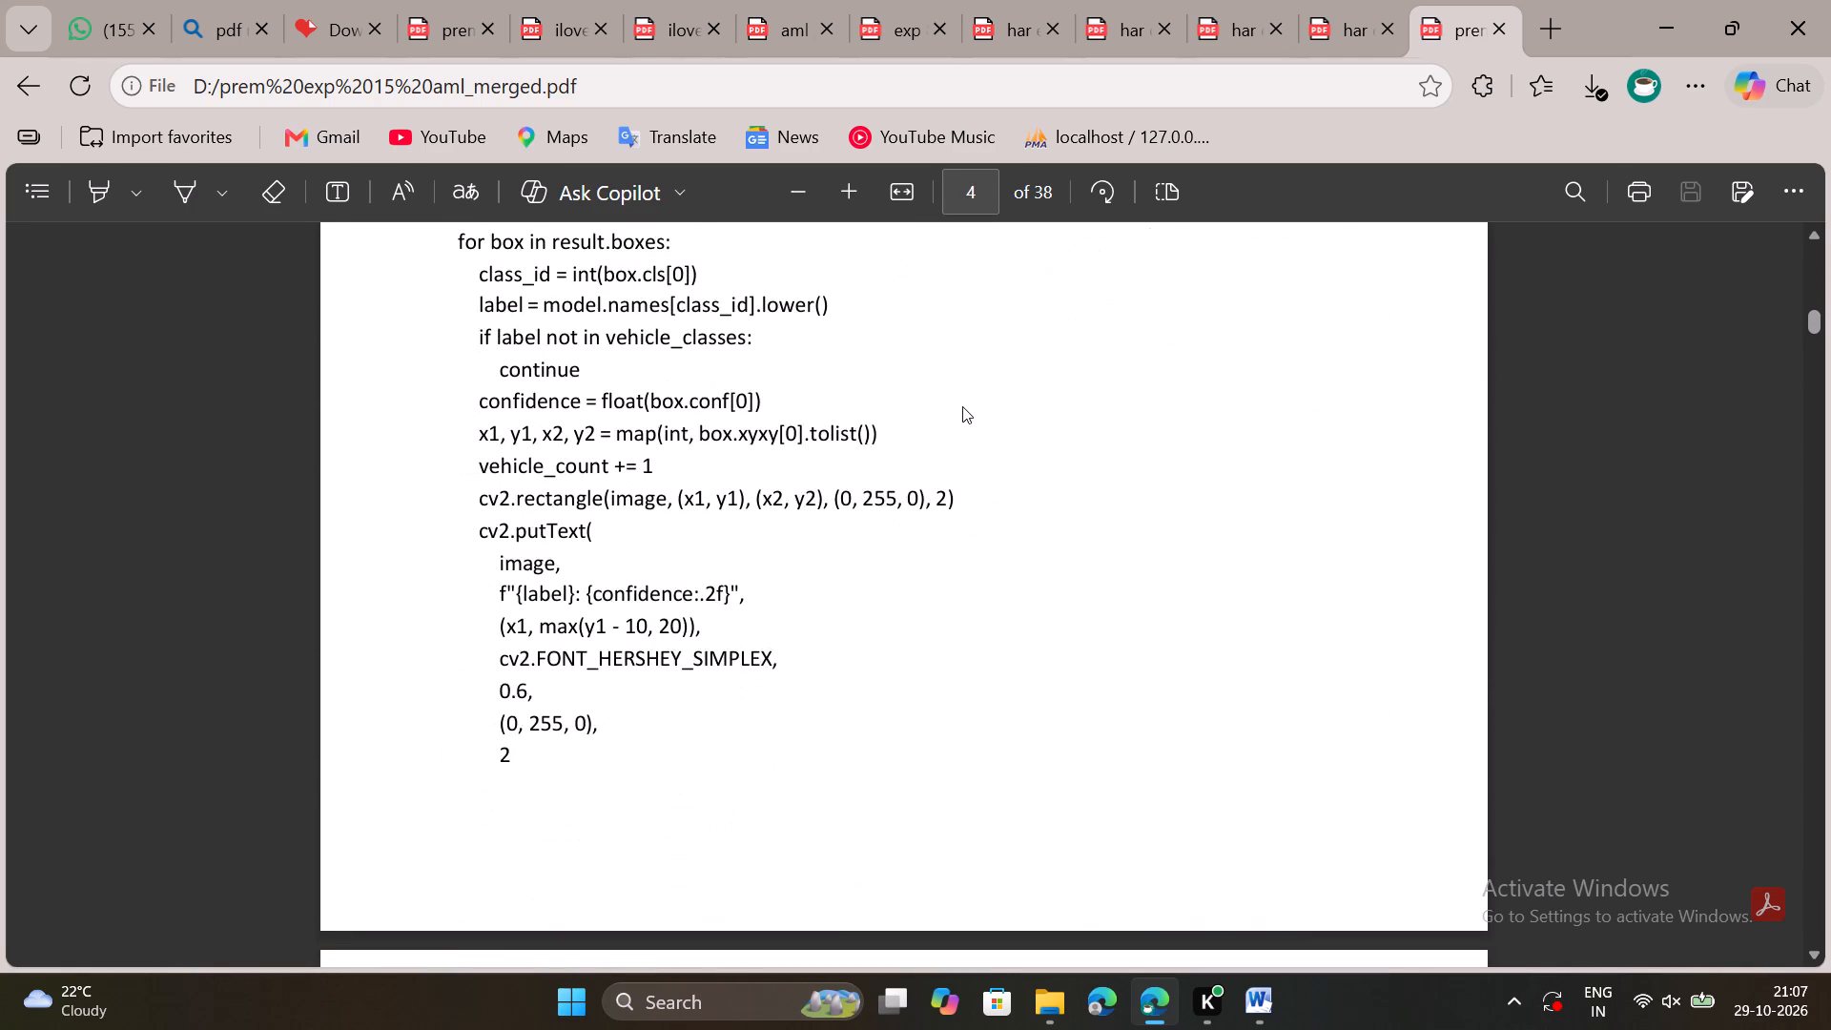
{"action": "scroll", "coordinate": [962, 406], "scroll_direction": "down", "scroll_amount": 15}
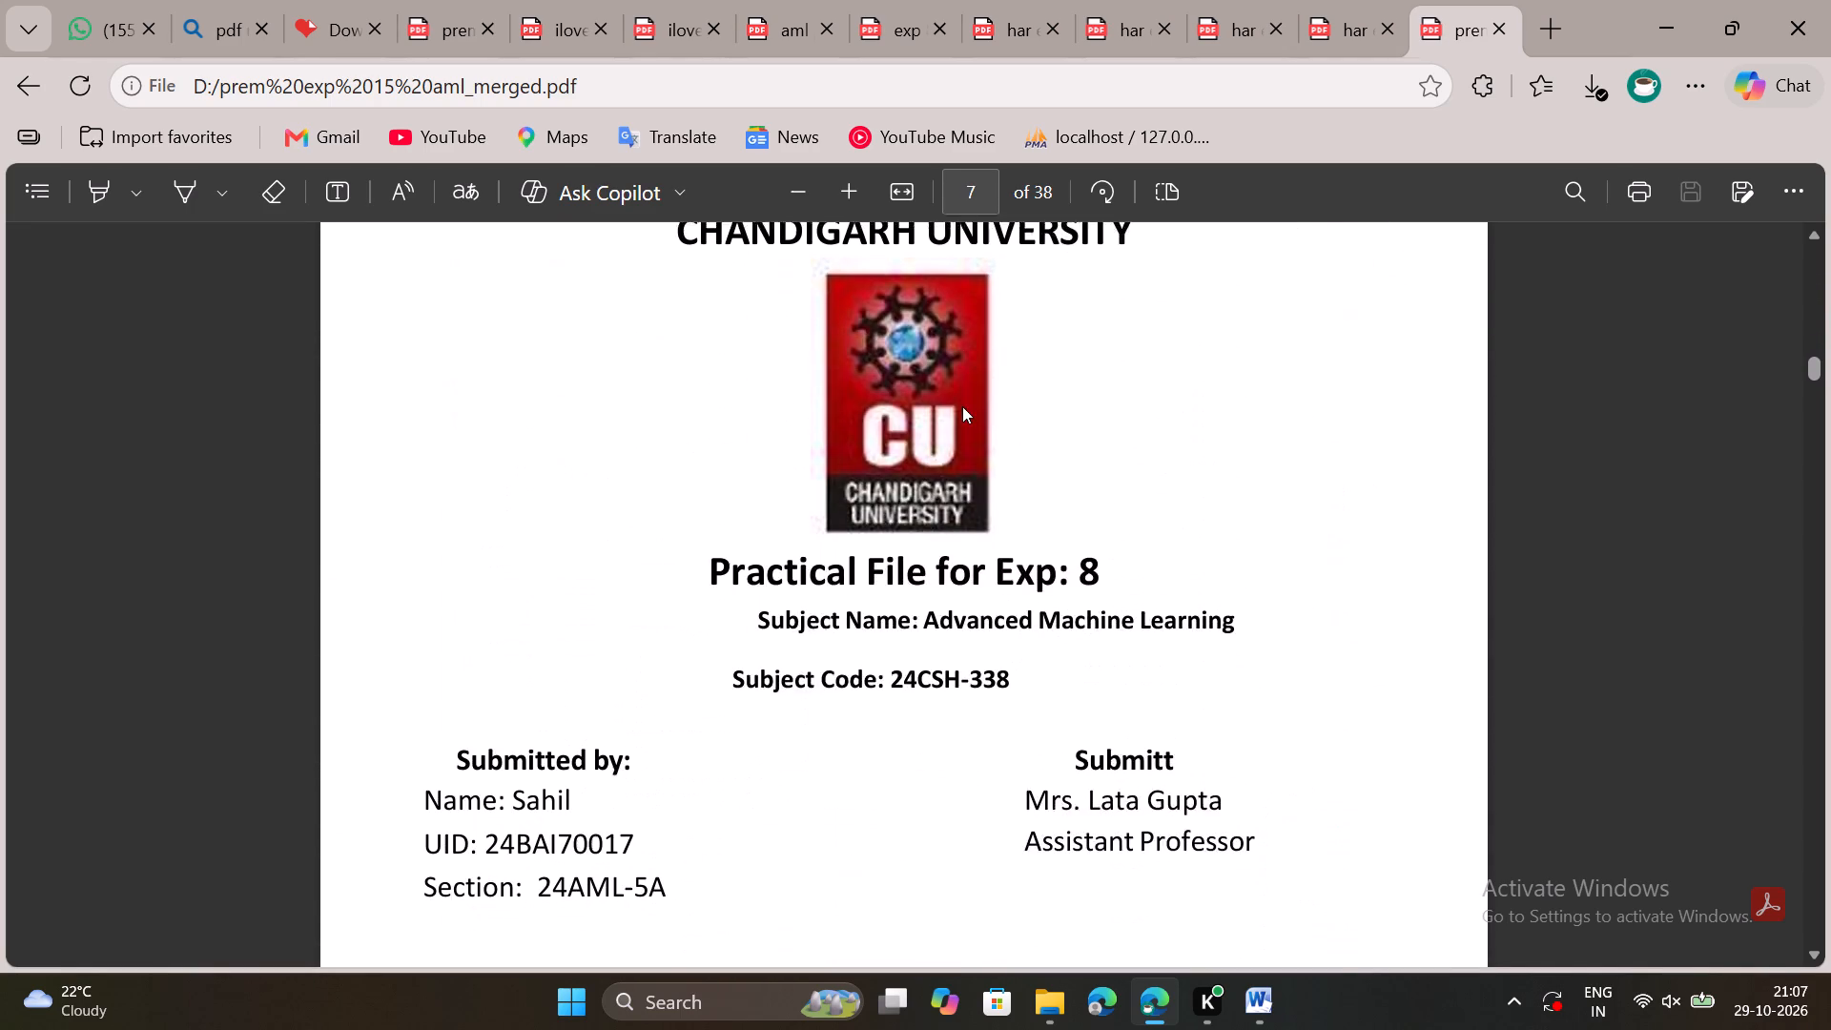
{"action": "scroll", "coordinate": [962, 406], "scroll_direction": "down", "scroll_amount": 17}
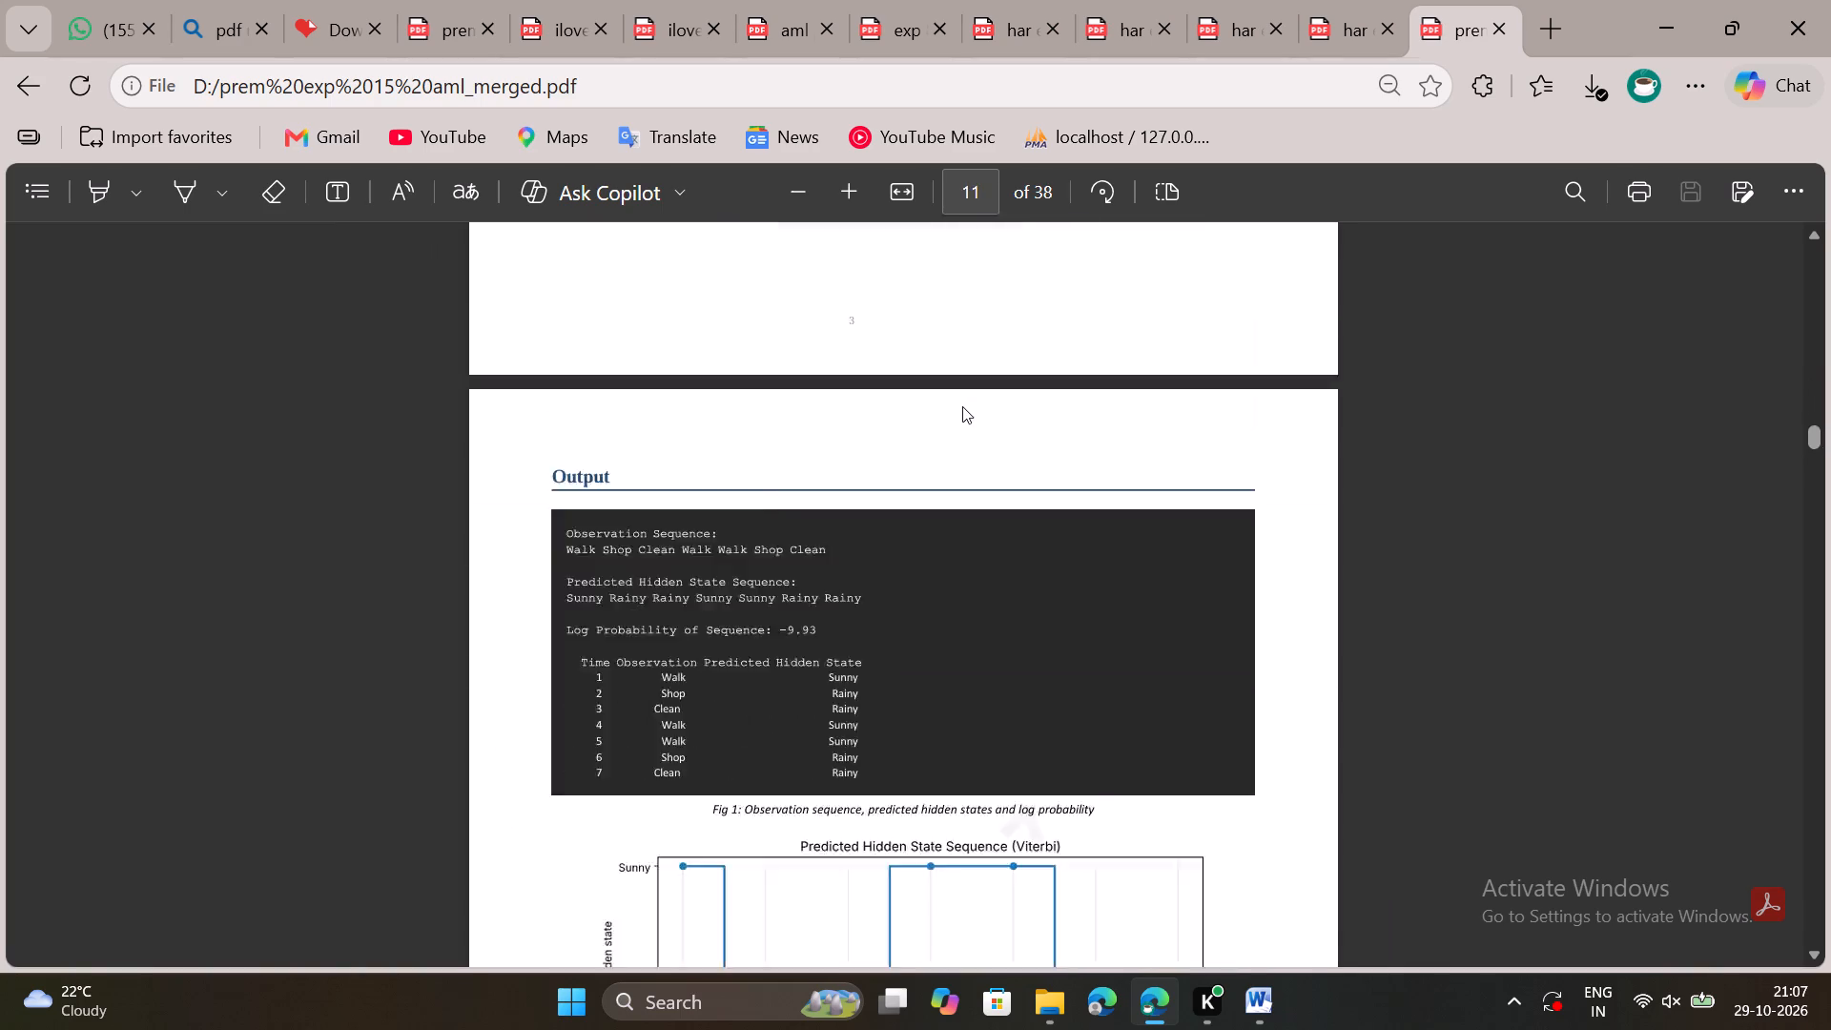
{"action": "scroll", "coordinate": [962, 406], "scroll_direction": "down", "scroll_amount": 3}
{"action": "scroll", "coordinate": [962, 406], "scroll_direction": "down", "scroll_amount": 19}
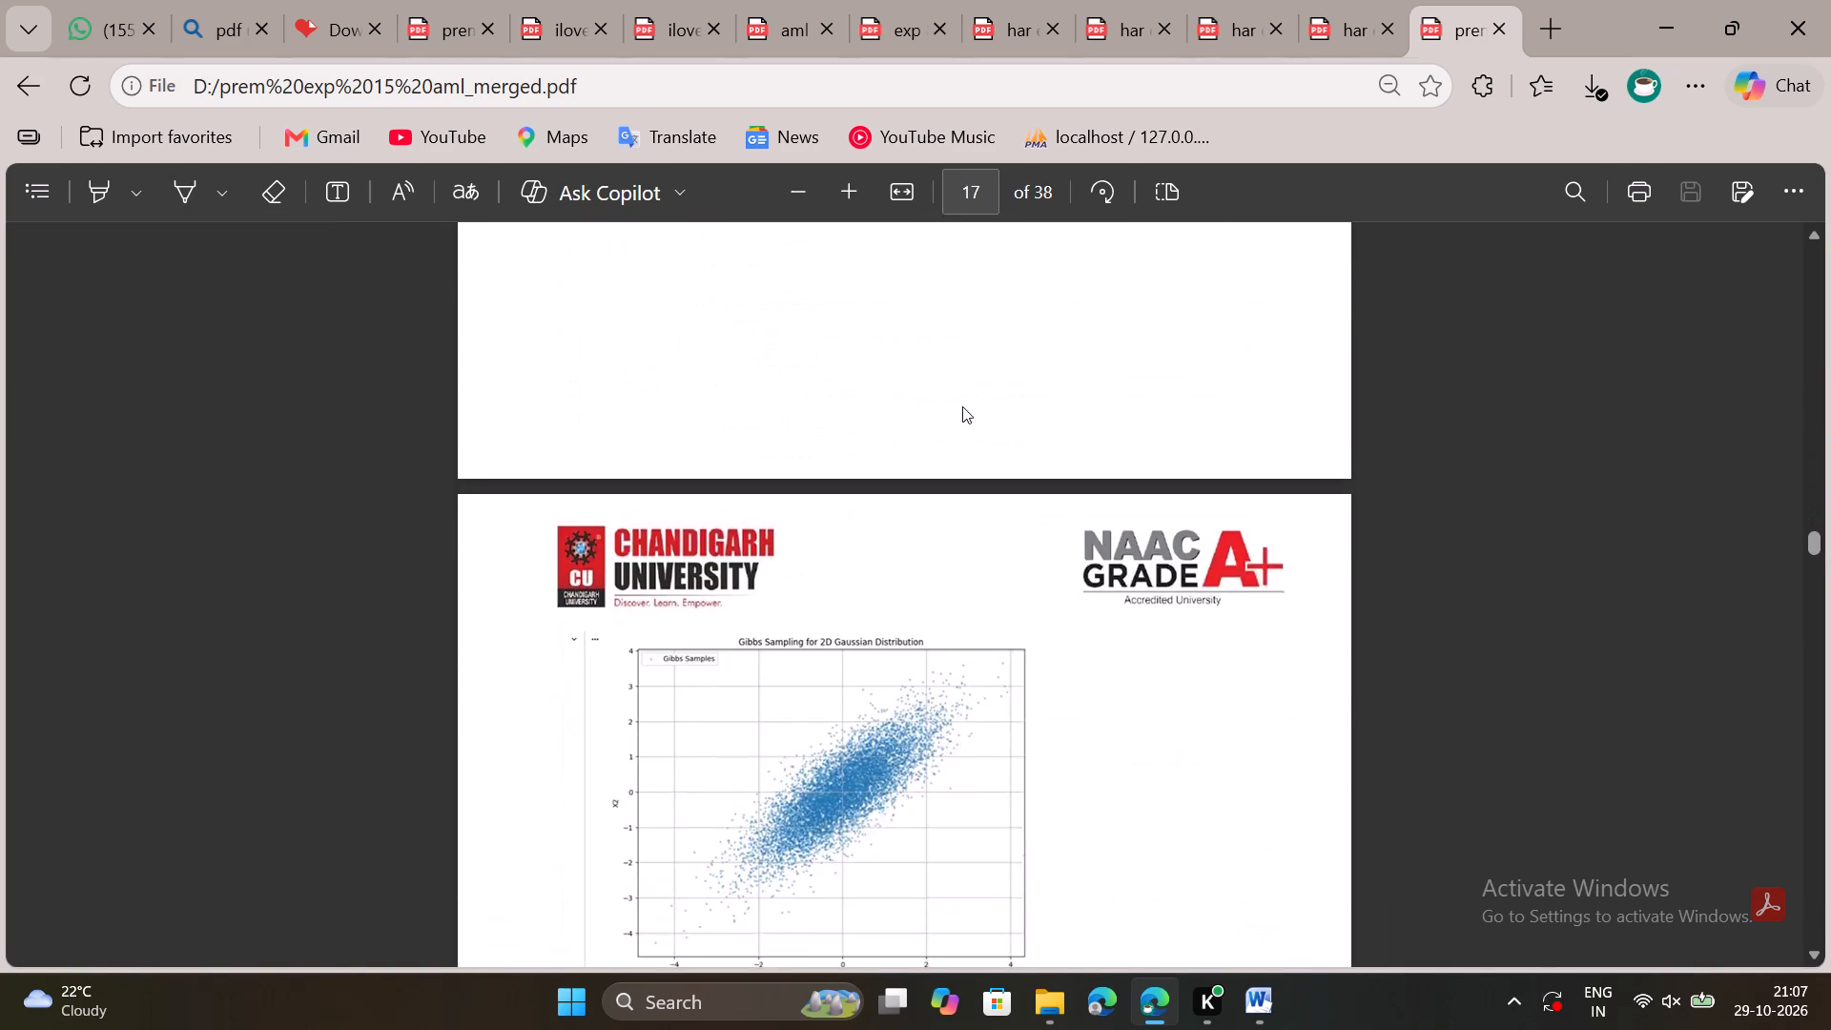
{"action": "scroll", "coordinate": [962, 406], "scroll_direction": "down", "scroll_amount": 6}
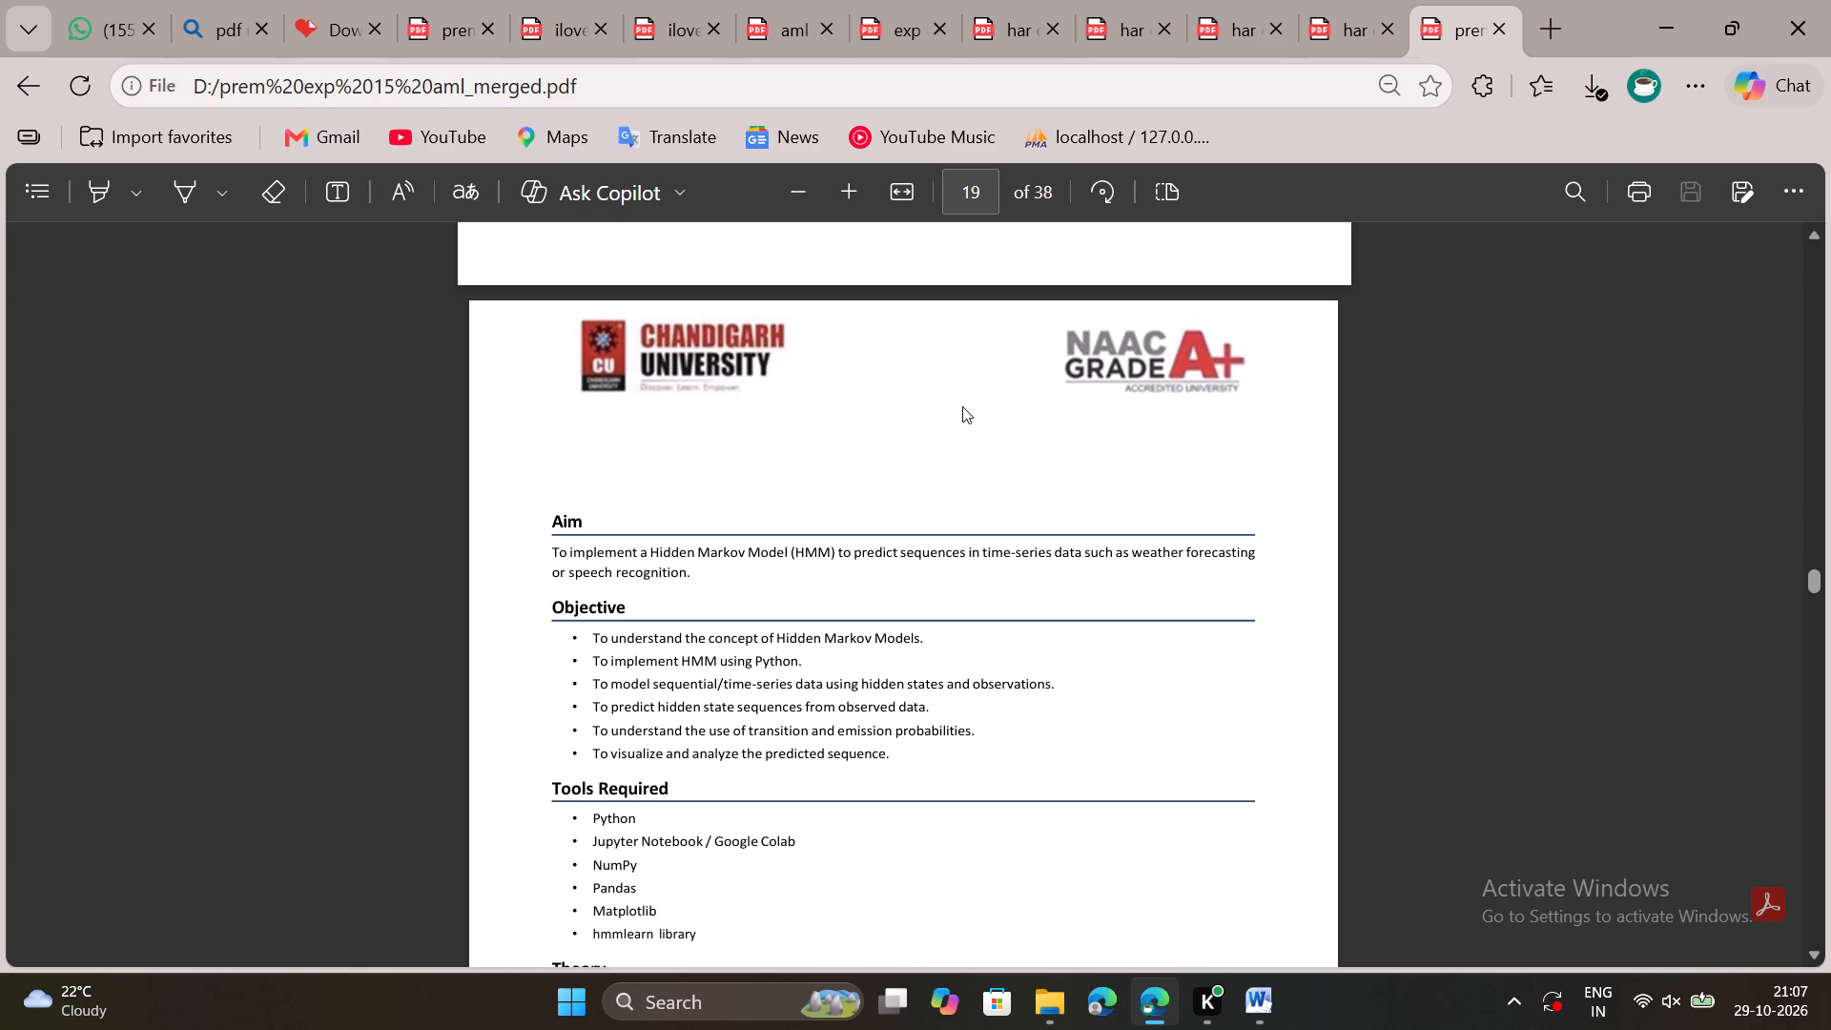
{"action": "scroll", "coordinate": [1163, 585], "scroll_direction": "down", "scroll_amount": 4}
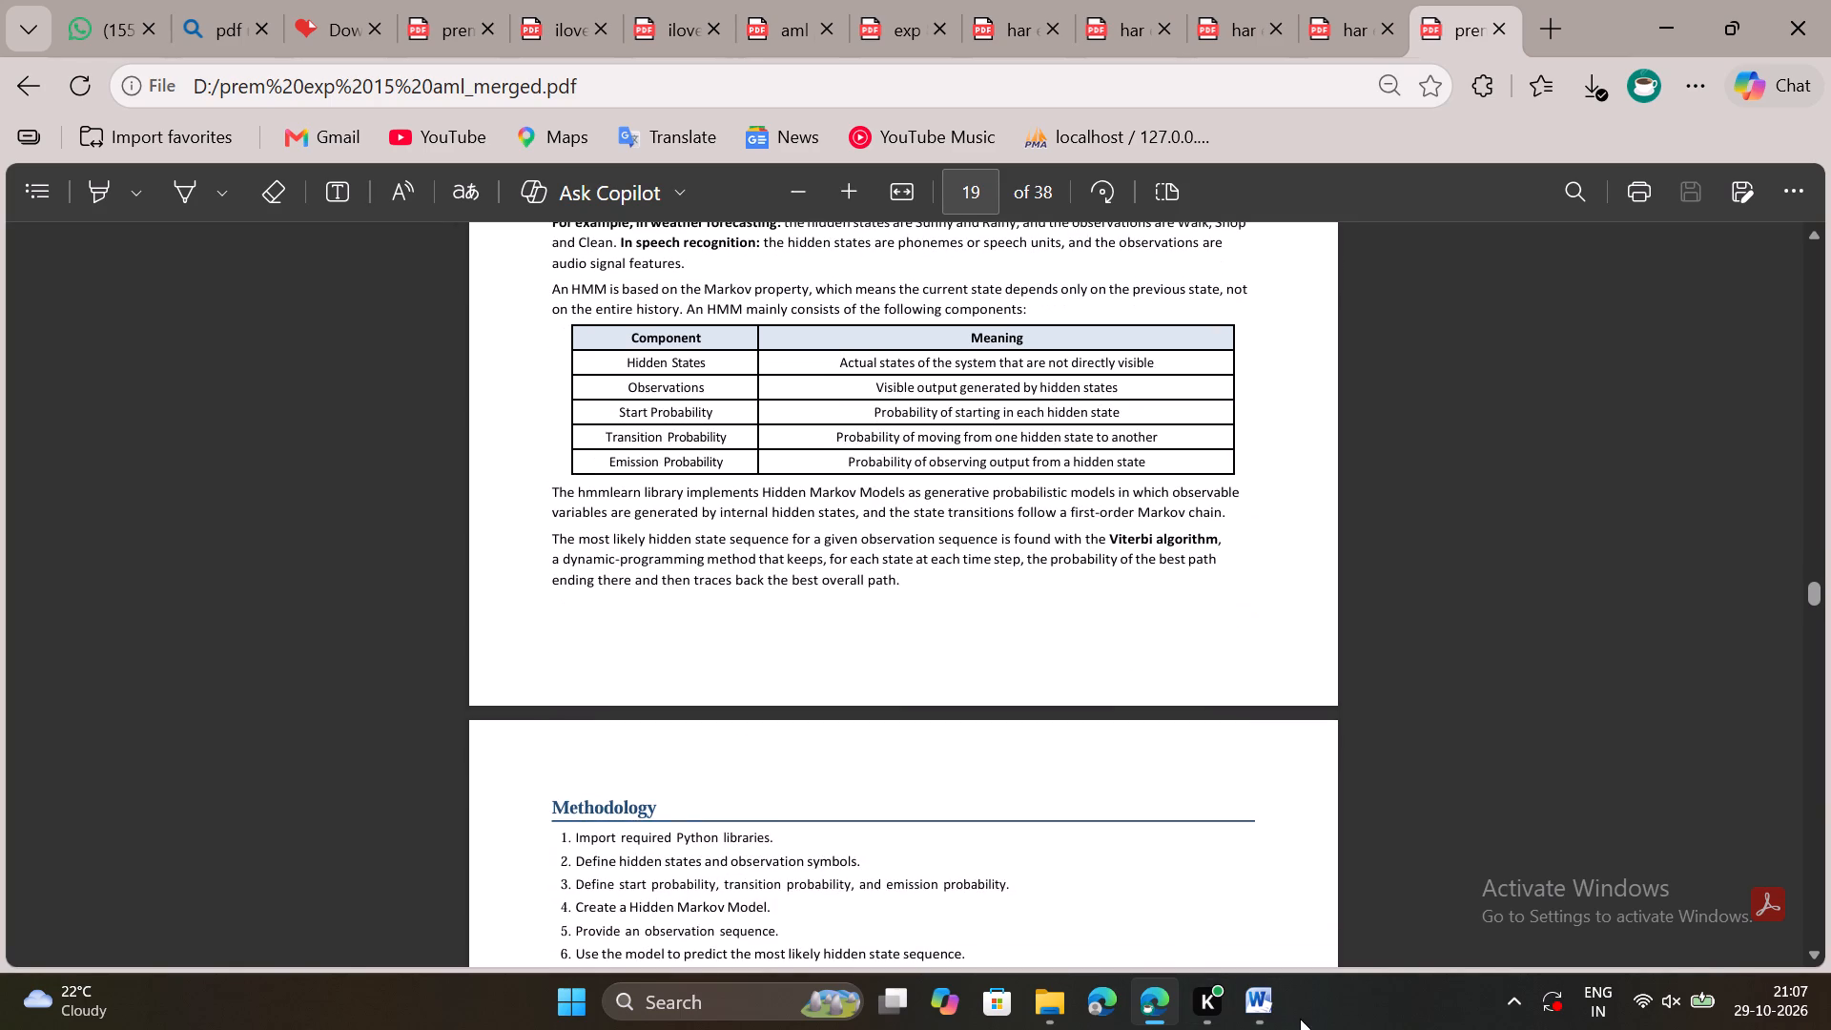
Switch to the exp 8 aml document in Word and replace the submitter's name on the cover page with "Parshant".
{"action": "left_click", "coordinate": [1264, 1012]}
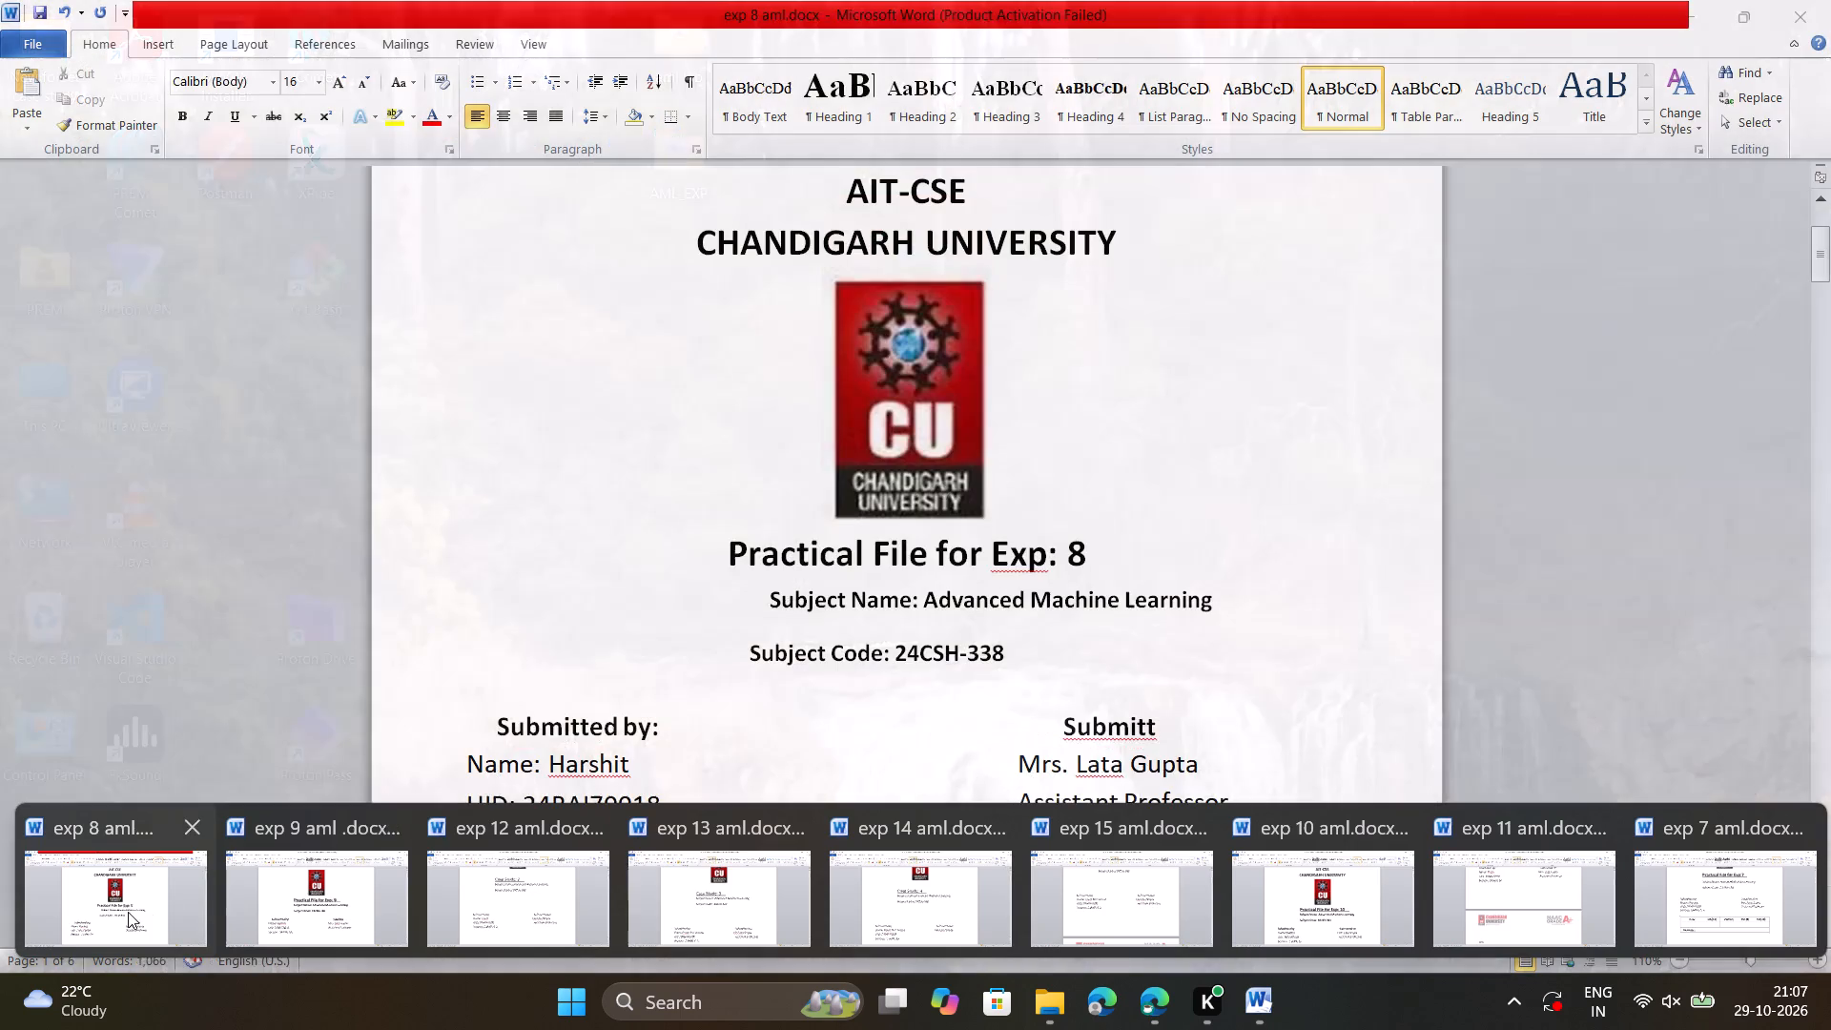
{"action": "left_click", "coordinate": [128, 912]}
{"action": "left_click", "coordinate": [636, 765]}
{"action": "key", "text": "BackSpace"}
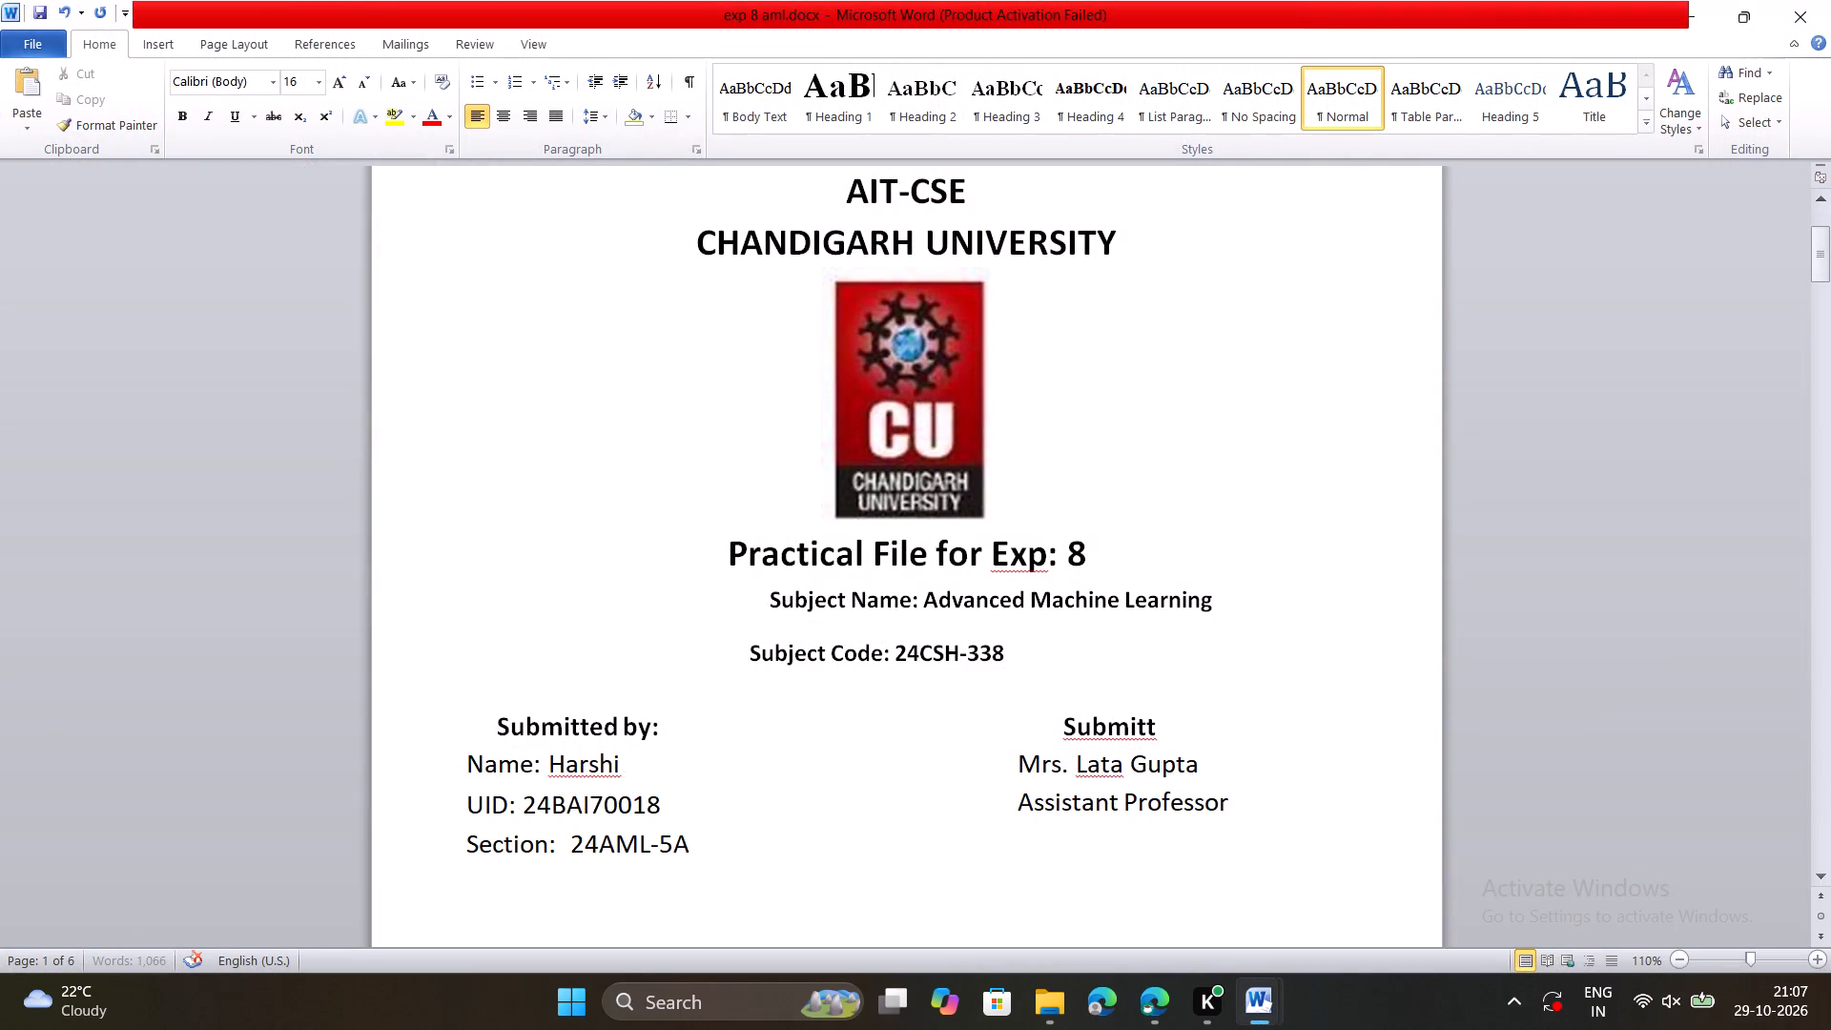
{"action": "key", "text": "BackSpace"}
{"action": "key", "text": "BackSpace"}
{"action": "key", "text": "BackSpace"}
{"action": "key", "text": "BackSpace"}
{"action": "key", "text": "BackSpace"}
{"action": "key", "text": "BackSpace"}
{"action": "type", "text": "Parshan"}
{"action": "key", "text": "t"}
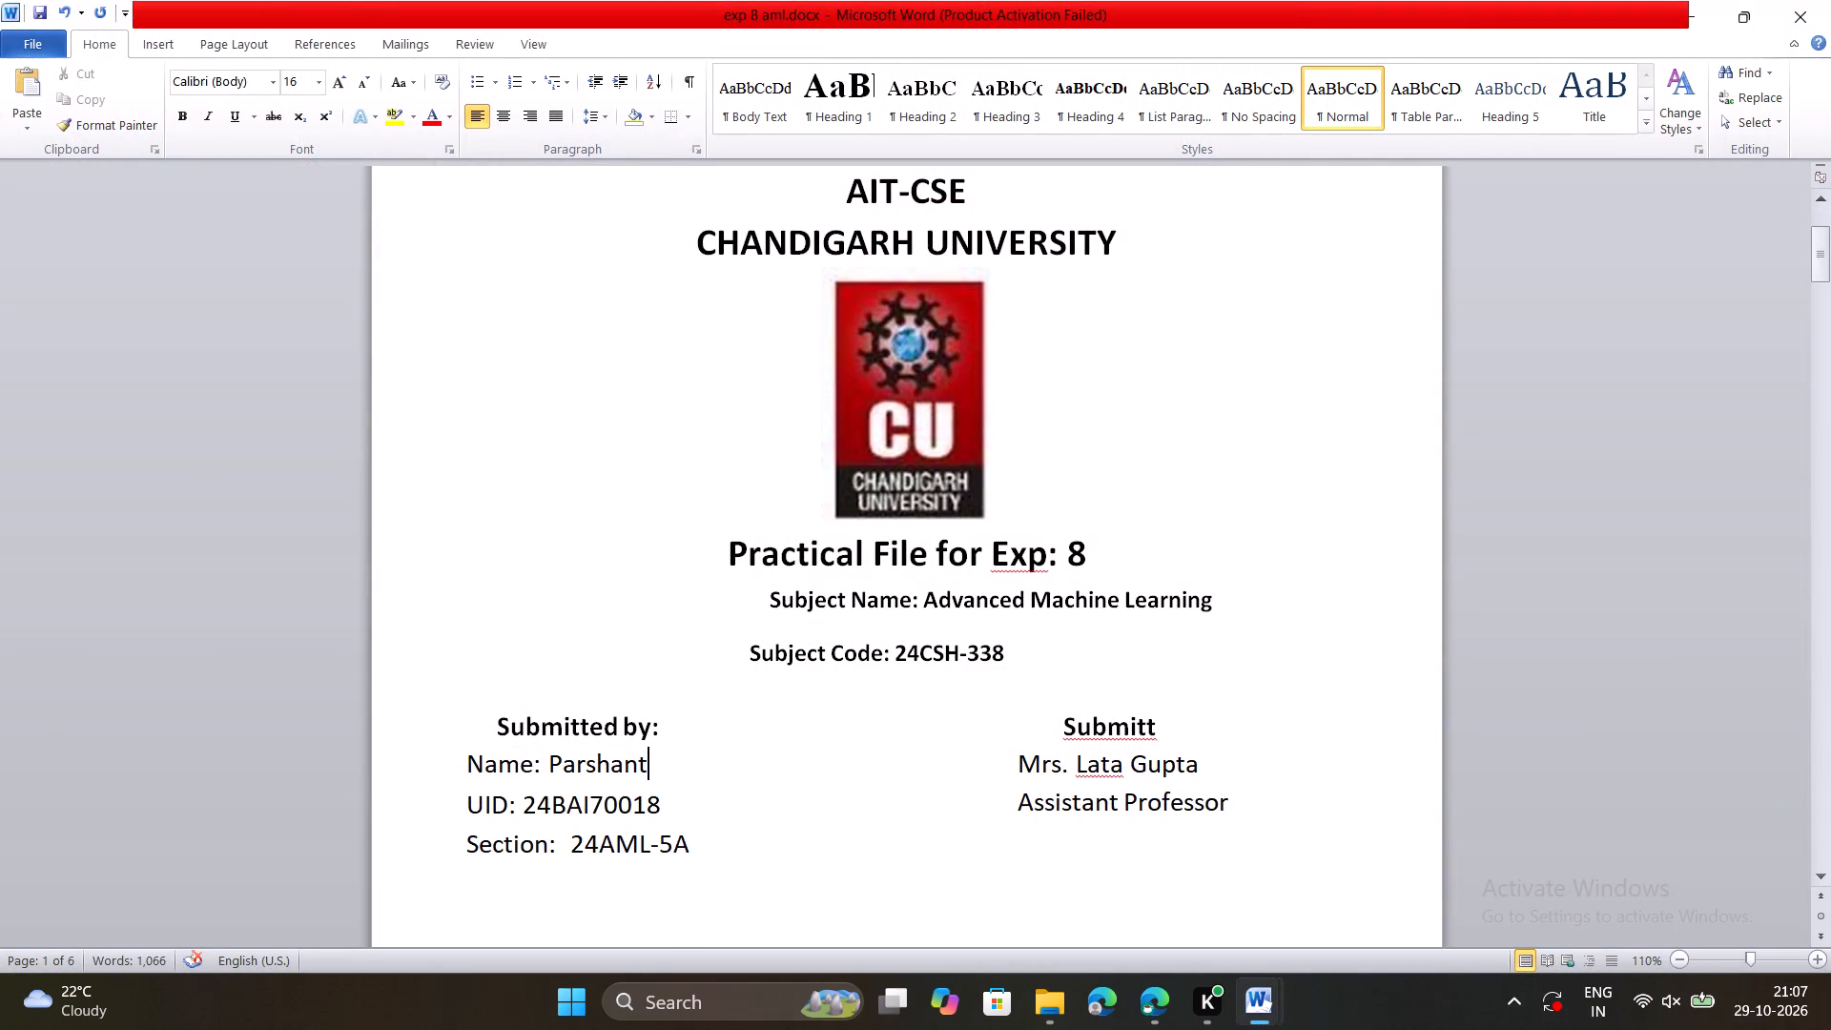
Change the last digit of the UID on the experiment 8 cover page to 4.
{"action": "left_click", "coordinate": [688, 798]}
{"action": "key", "text": "BackSpace"}
{"action": "key", "text": "4"}
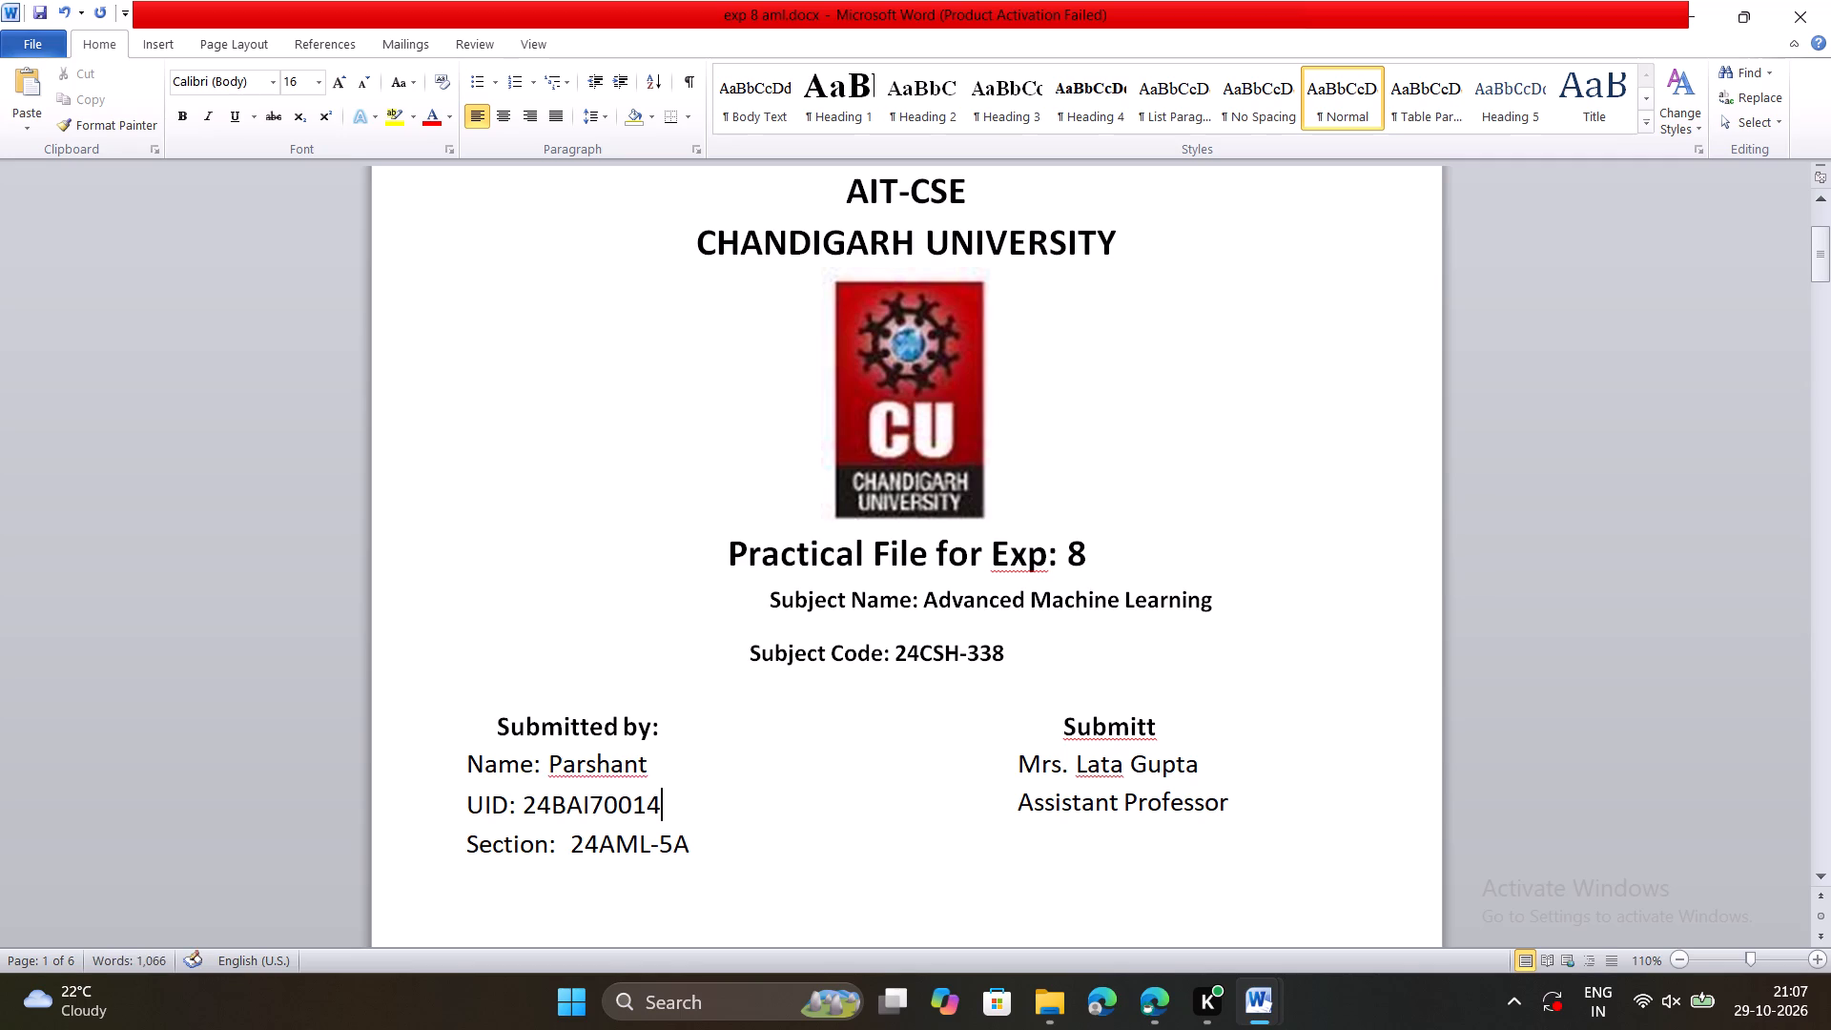
Save a copy of the experiment 8 document in the AML_EXP folder, adding the prefix "par" to its file name.
{"action": "left_click", "coordinate": [15, 51]}
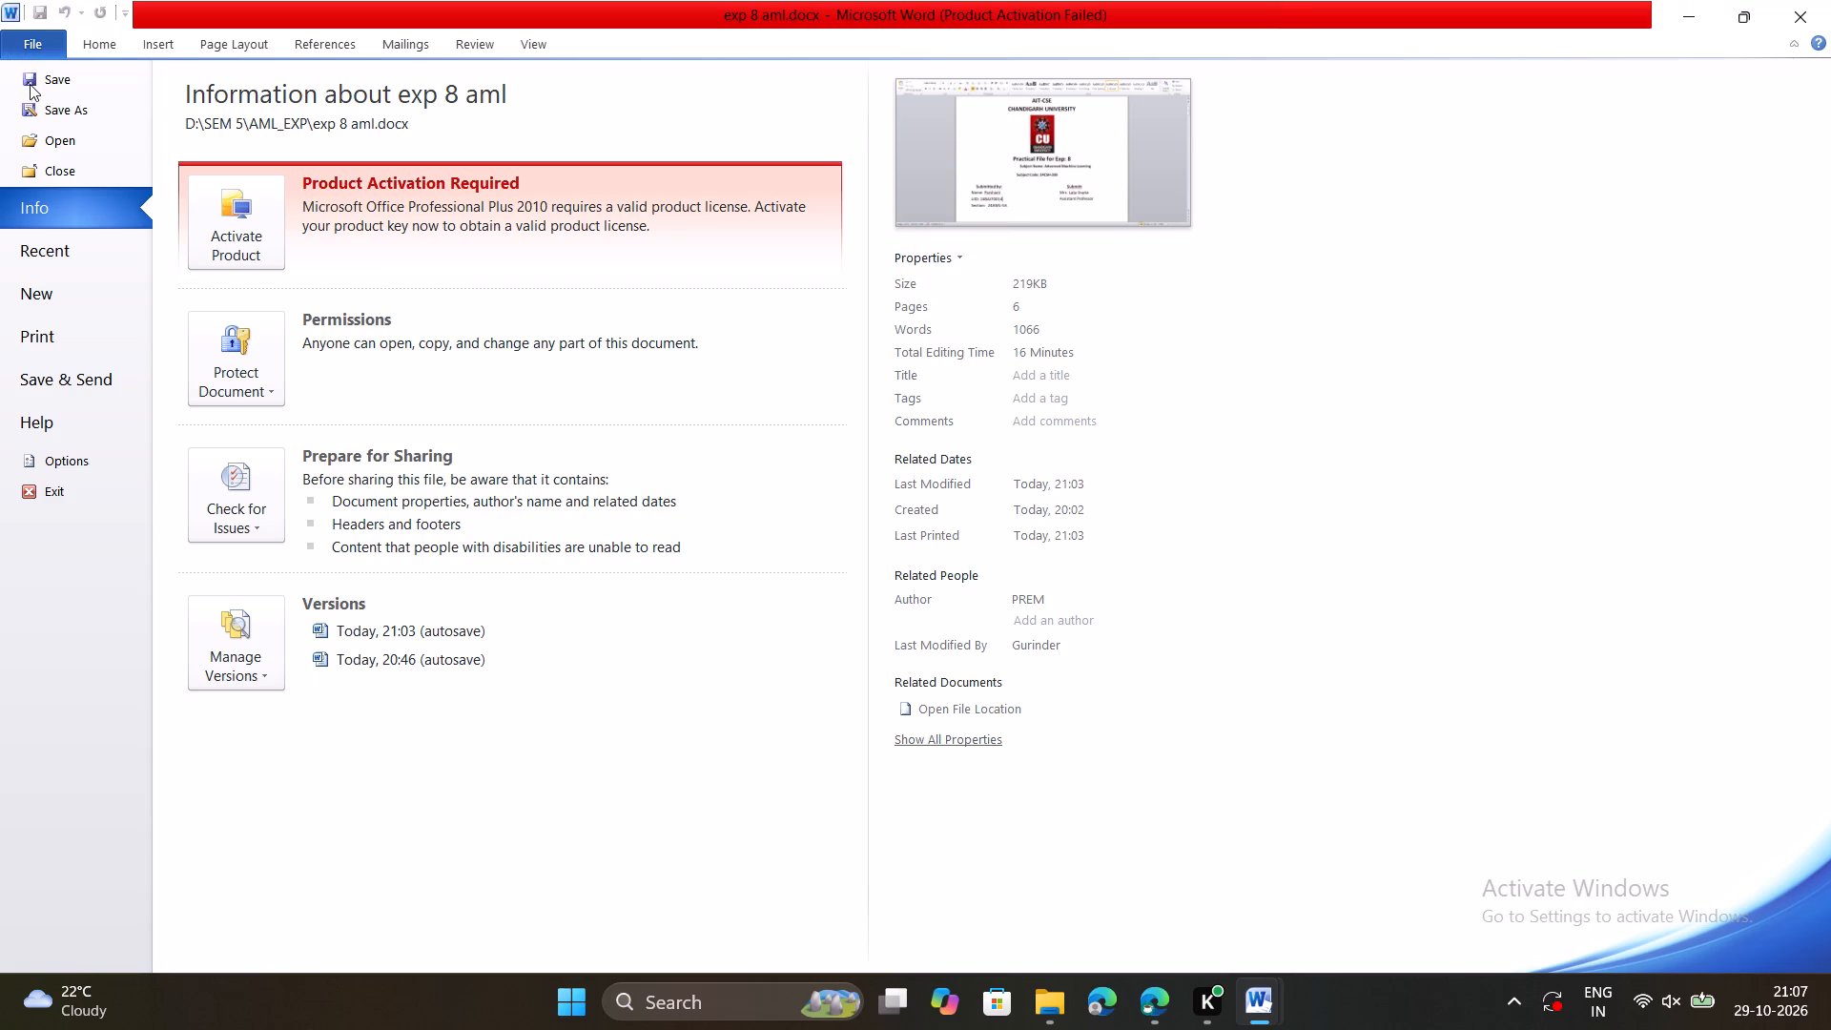
{"action": "left_click", "coordinate": [42, 101]}
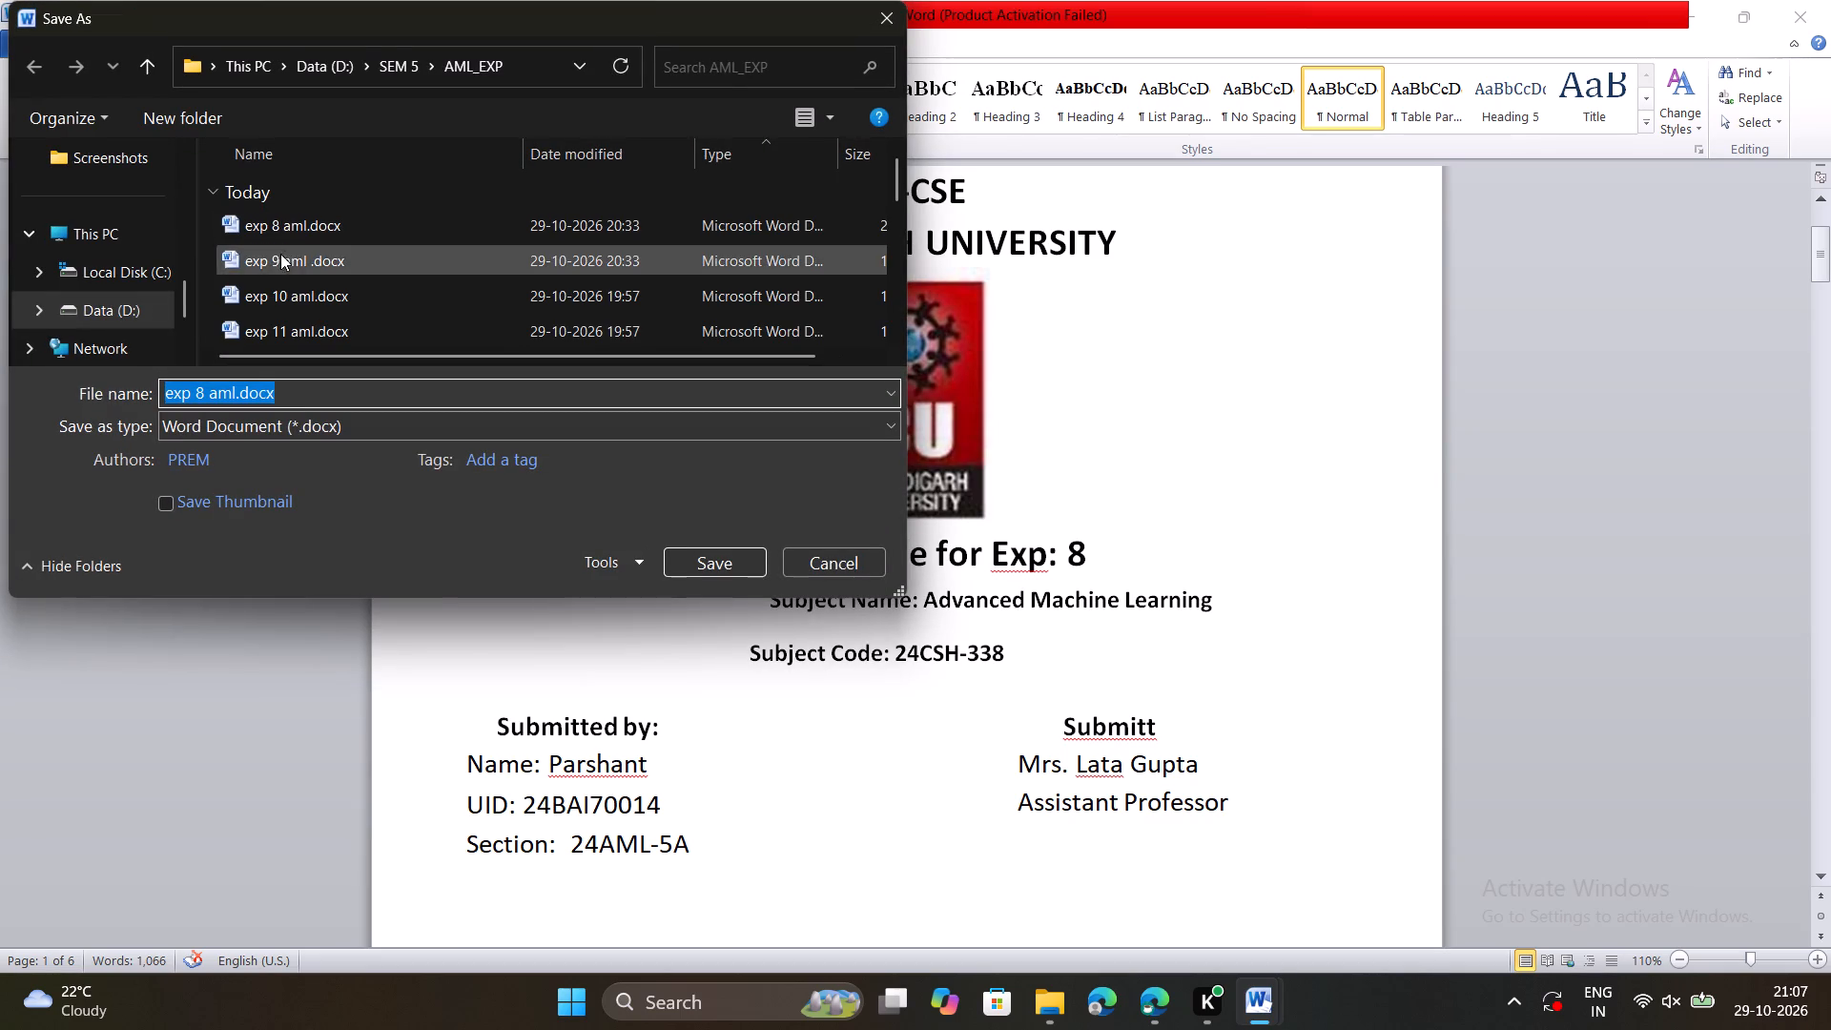
{"action": "left_click", "coordinate": [163, 401]}
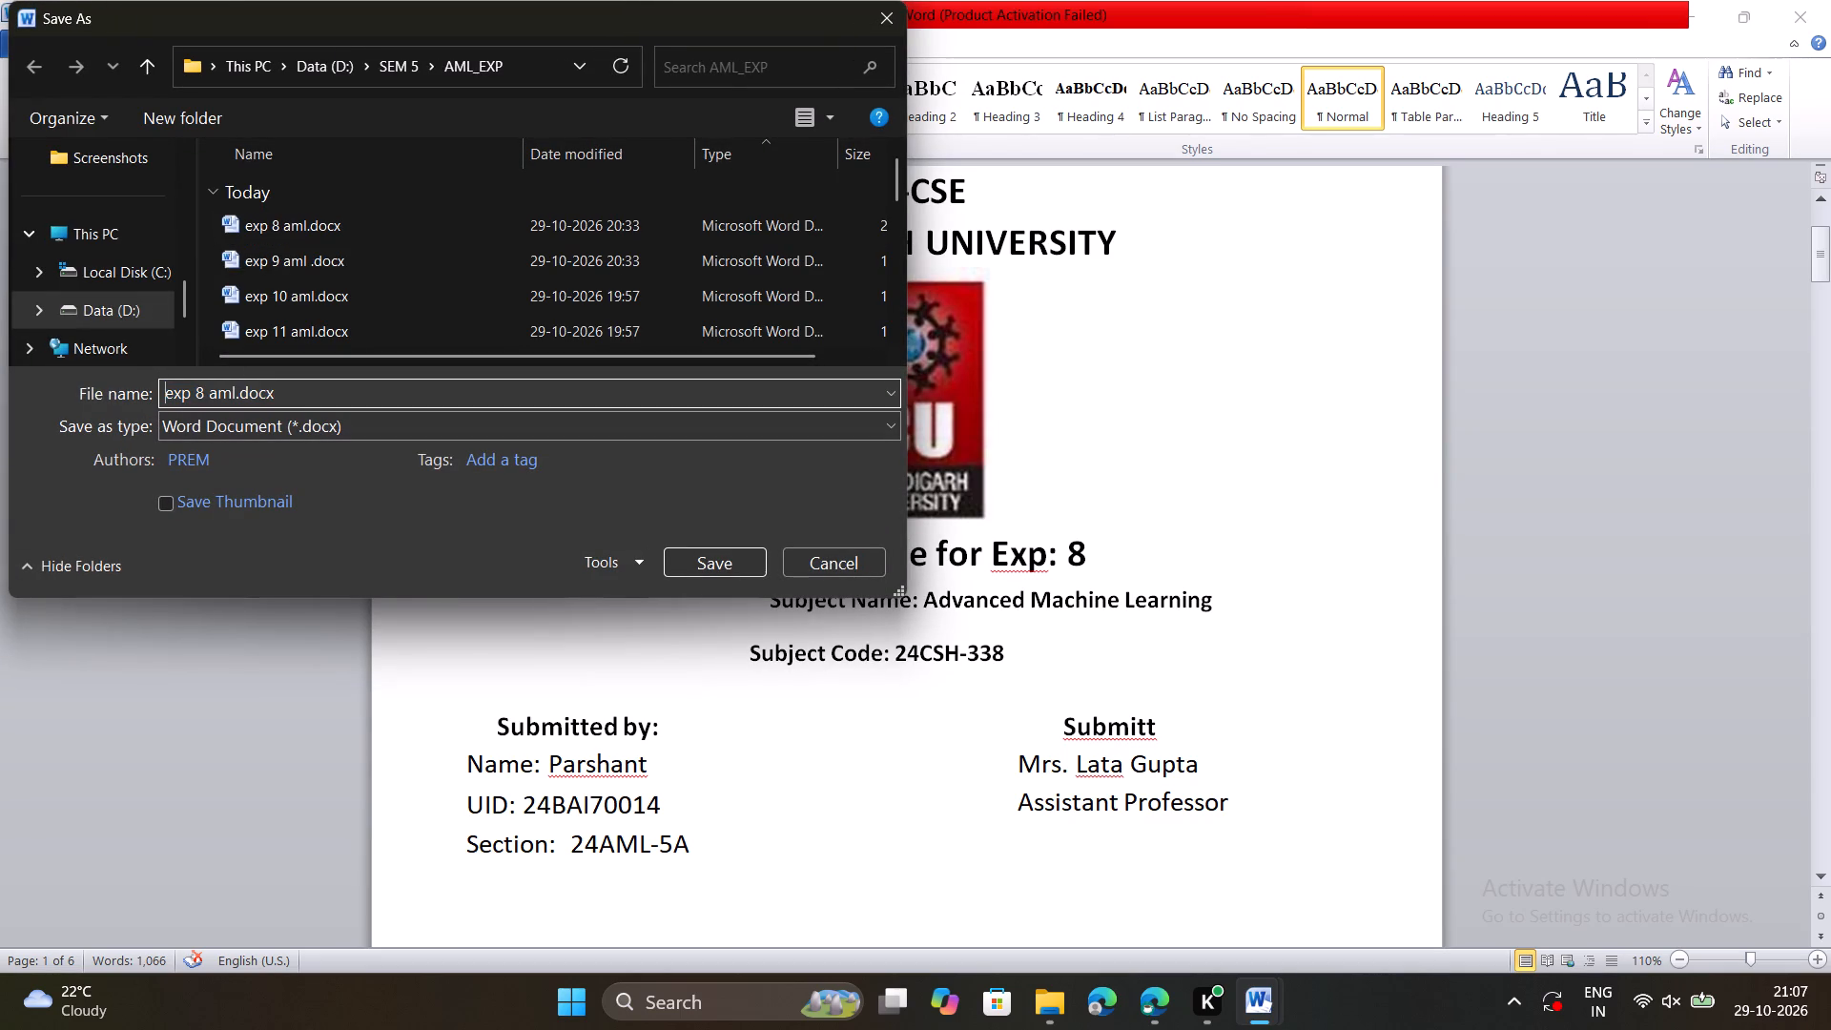
{"action": "type", "text": "par"}
{"action": "key", "text": "space"}
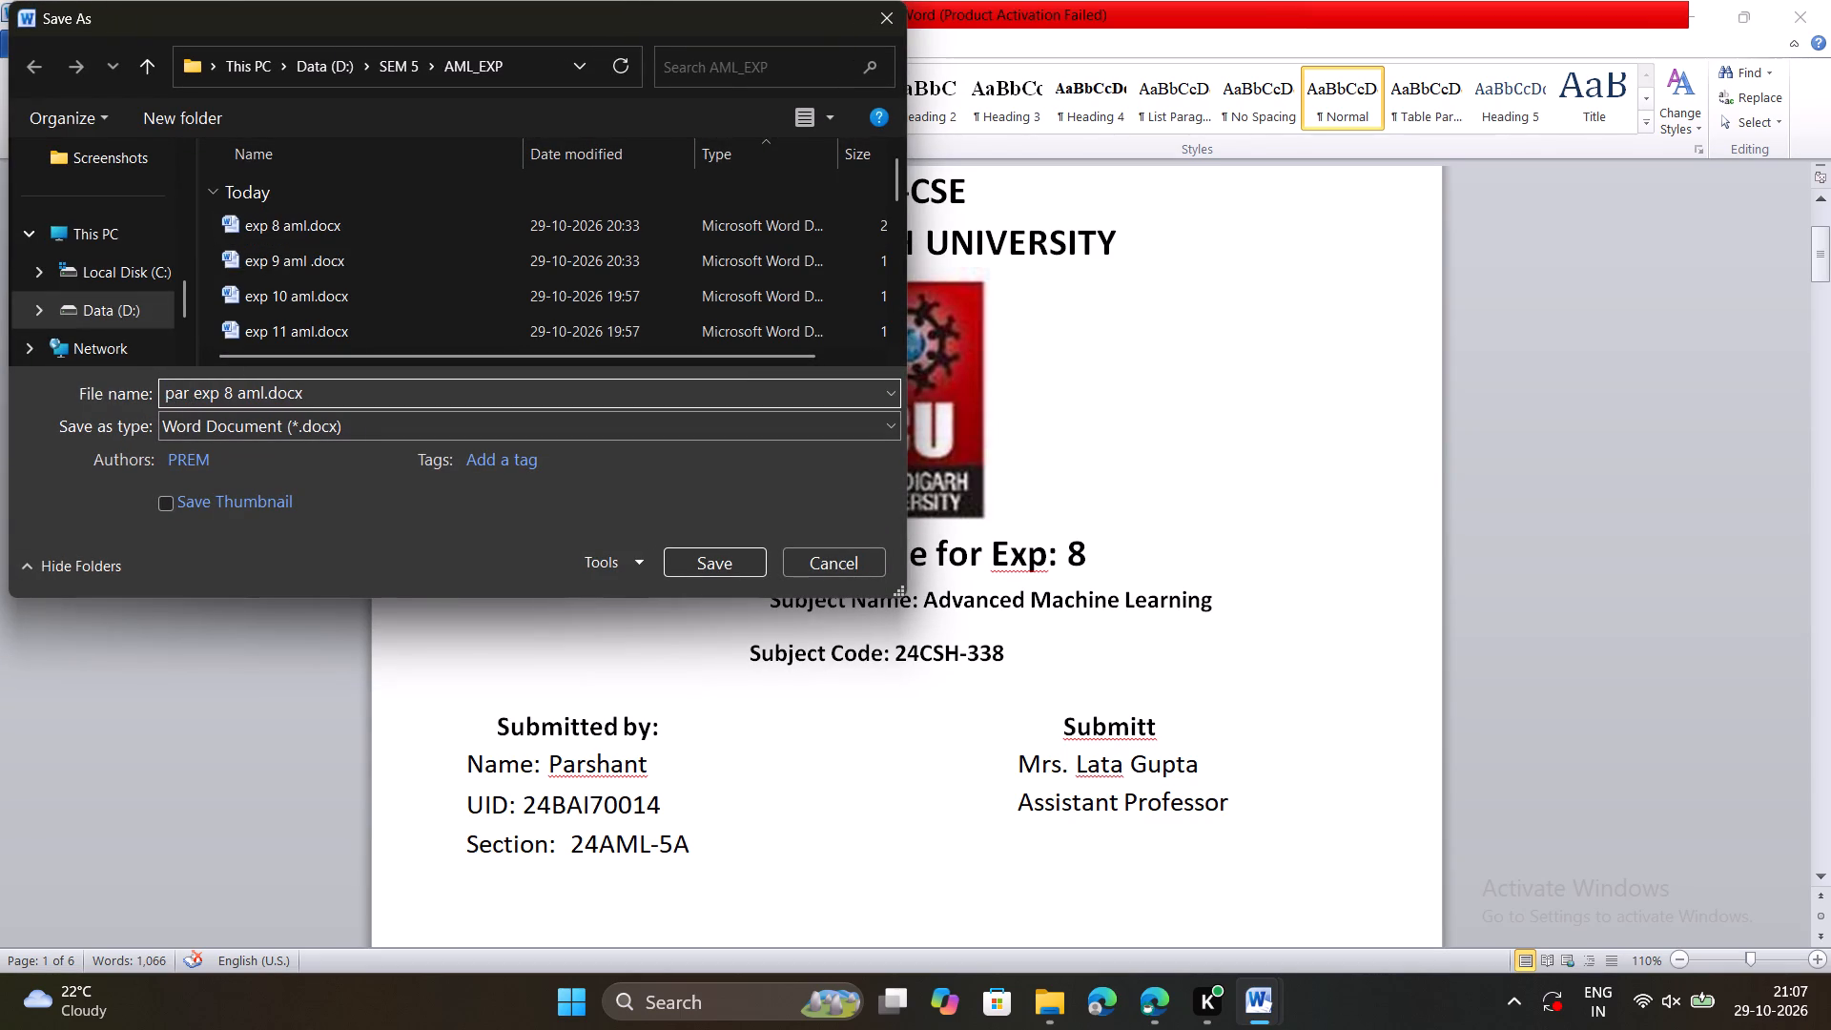
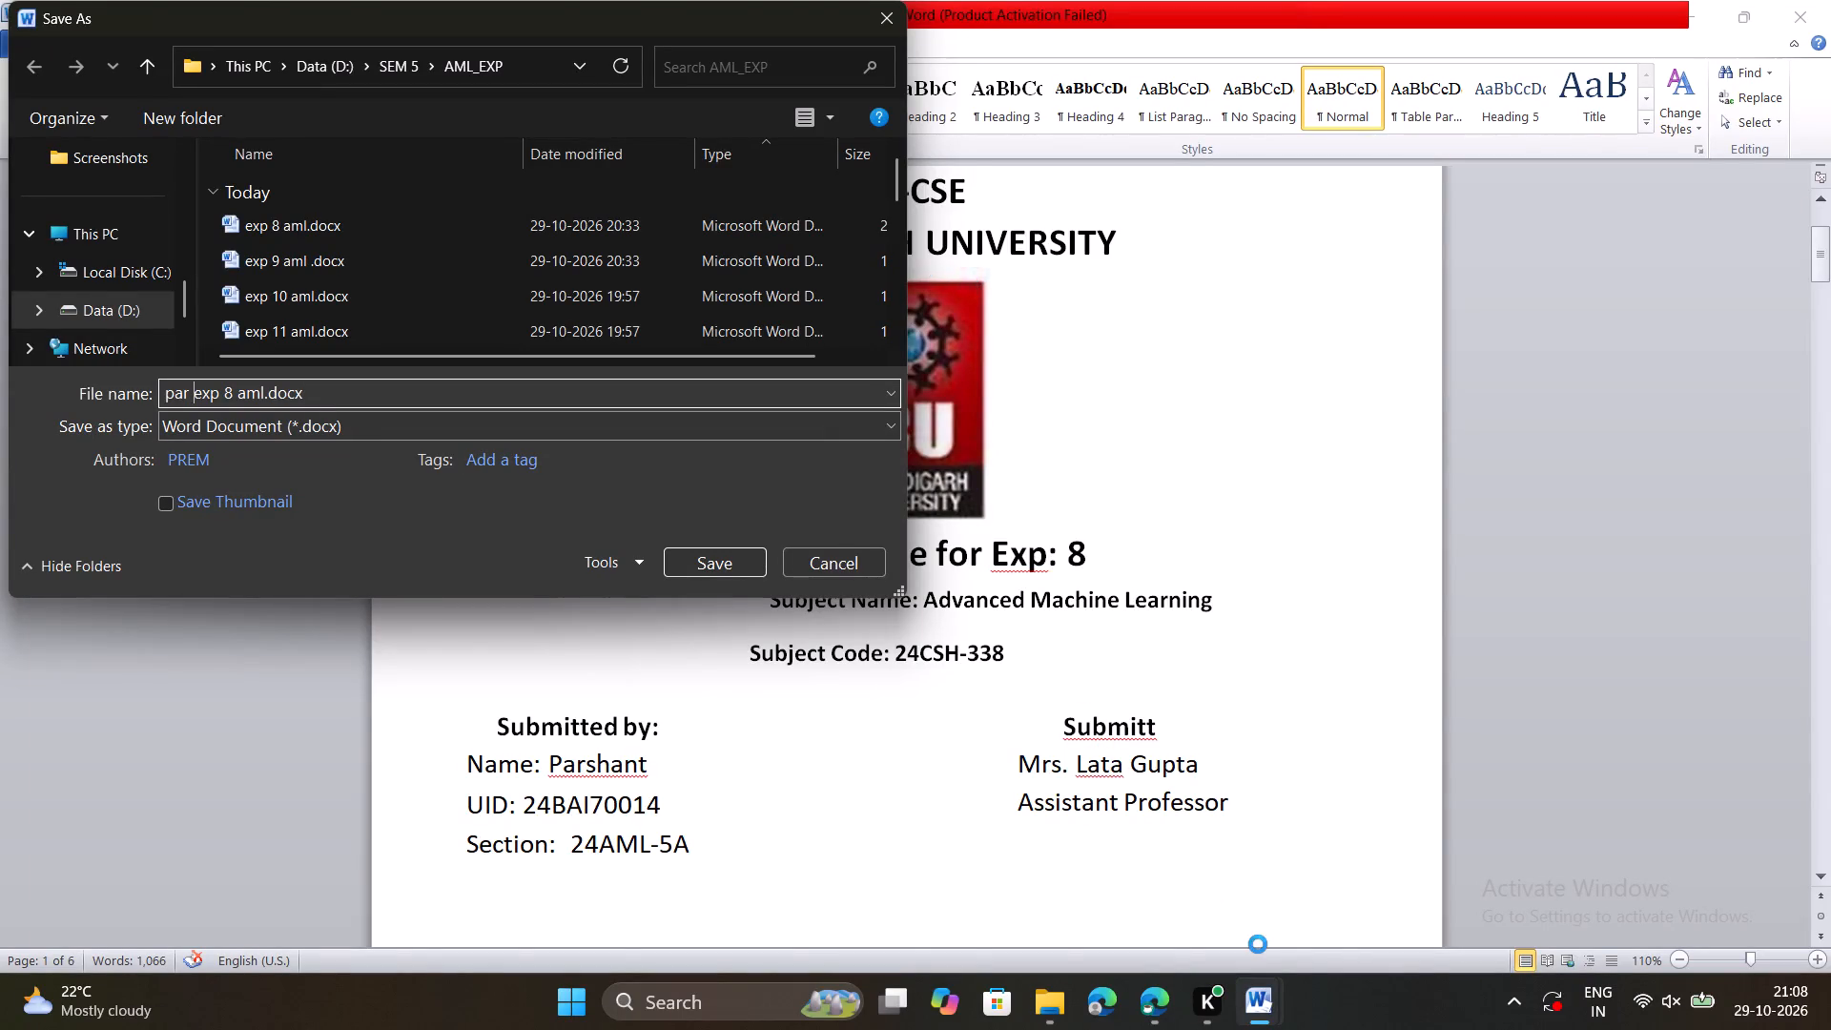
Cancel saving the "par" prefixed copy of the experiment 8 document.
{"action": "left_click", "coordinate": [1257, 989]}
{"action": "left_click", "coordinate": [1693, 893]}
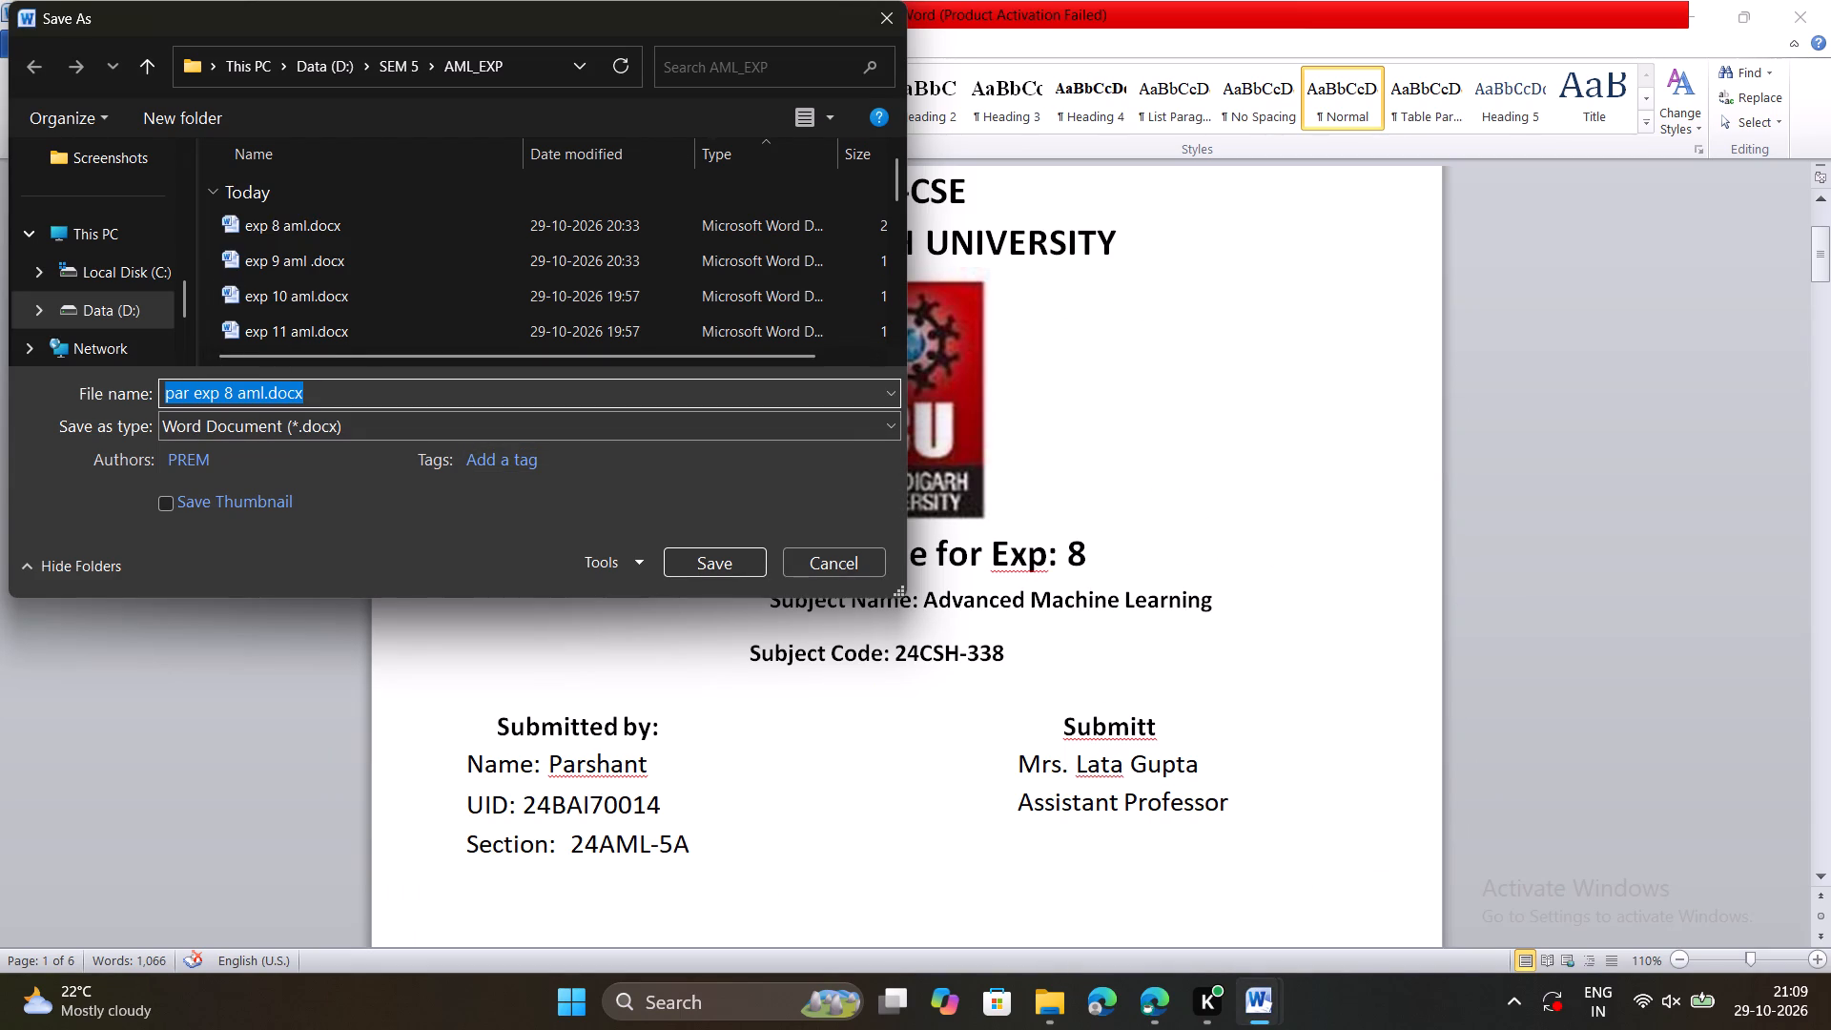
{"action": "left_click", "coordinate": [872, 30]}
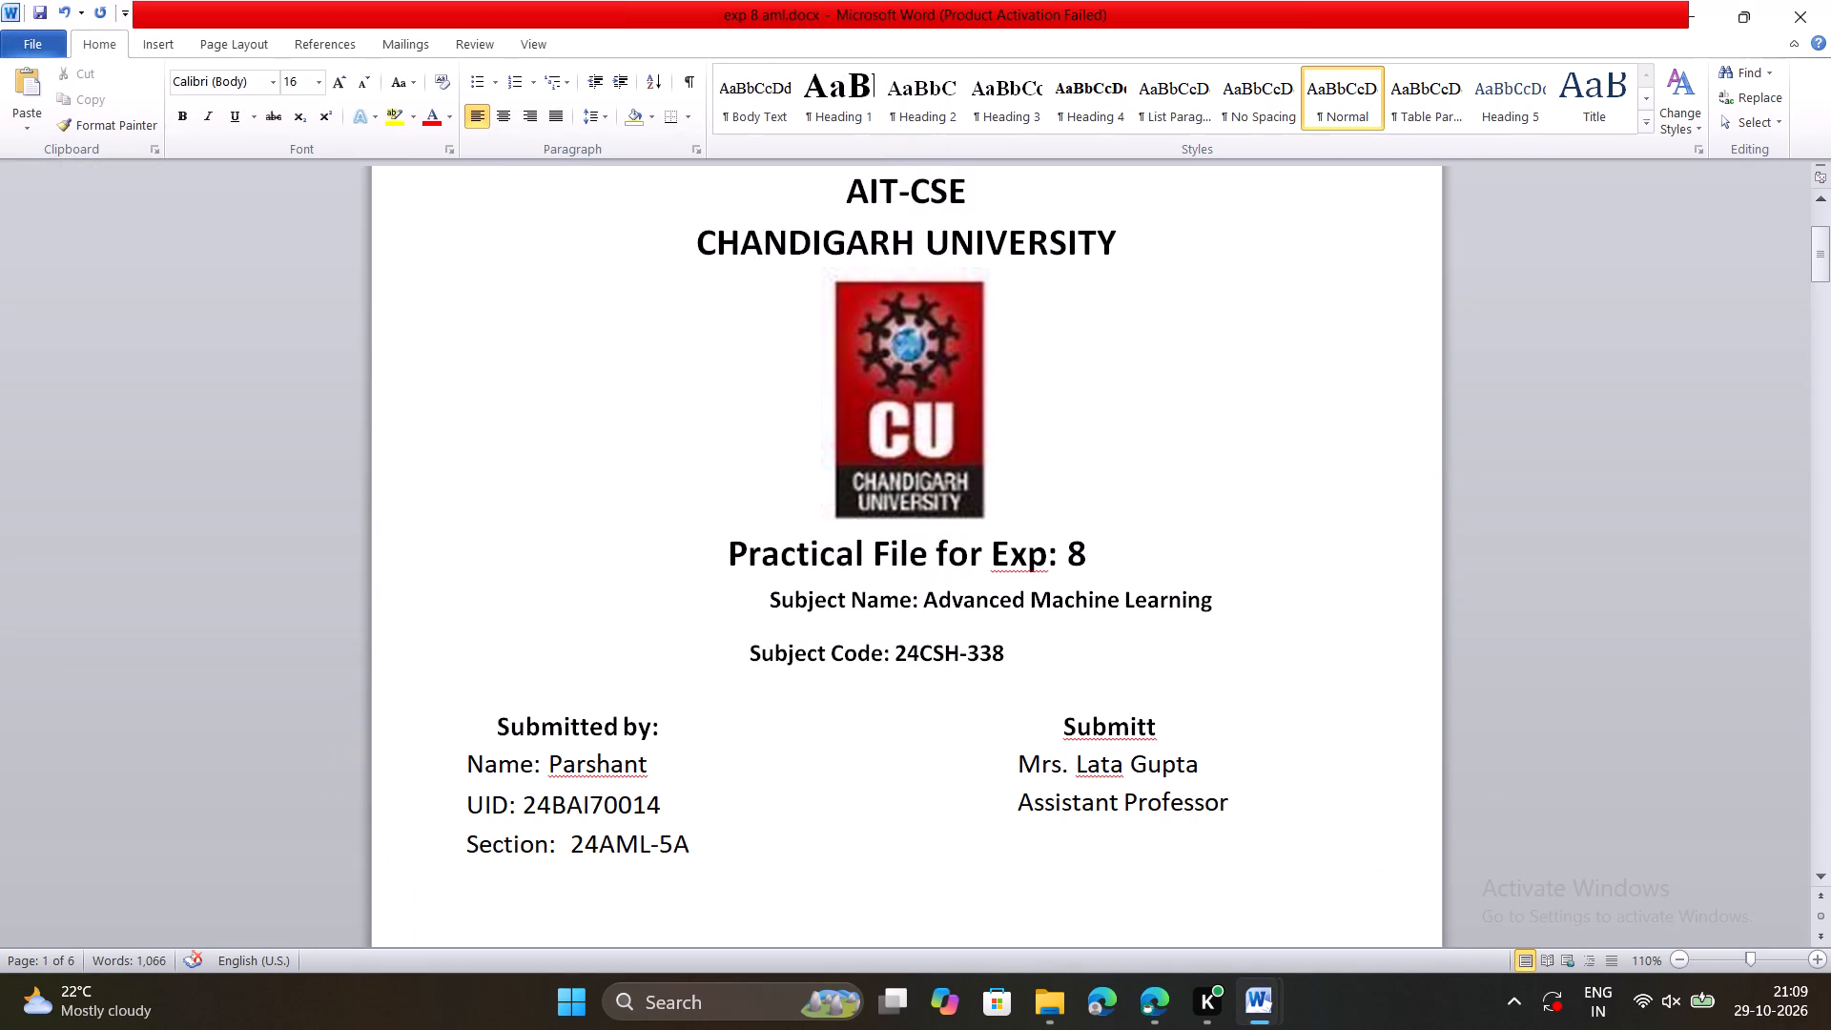
Switch to the exp 7 aml document and replace the submitter's name on its cover page with "Prem".
{"action": "left_click", "coordinate": [1258, 988]}
{"action": "left_click", "coordinate": [1730, 896]}
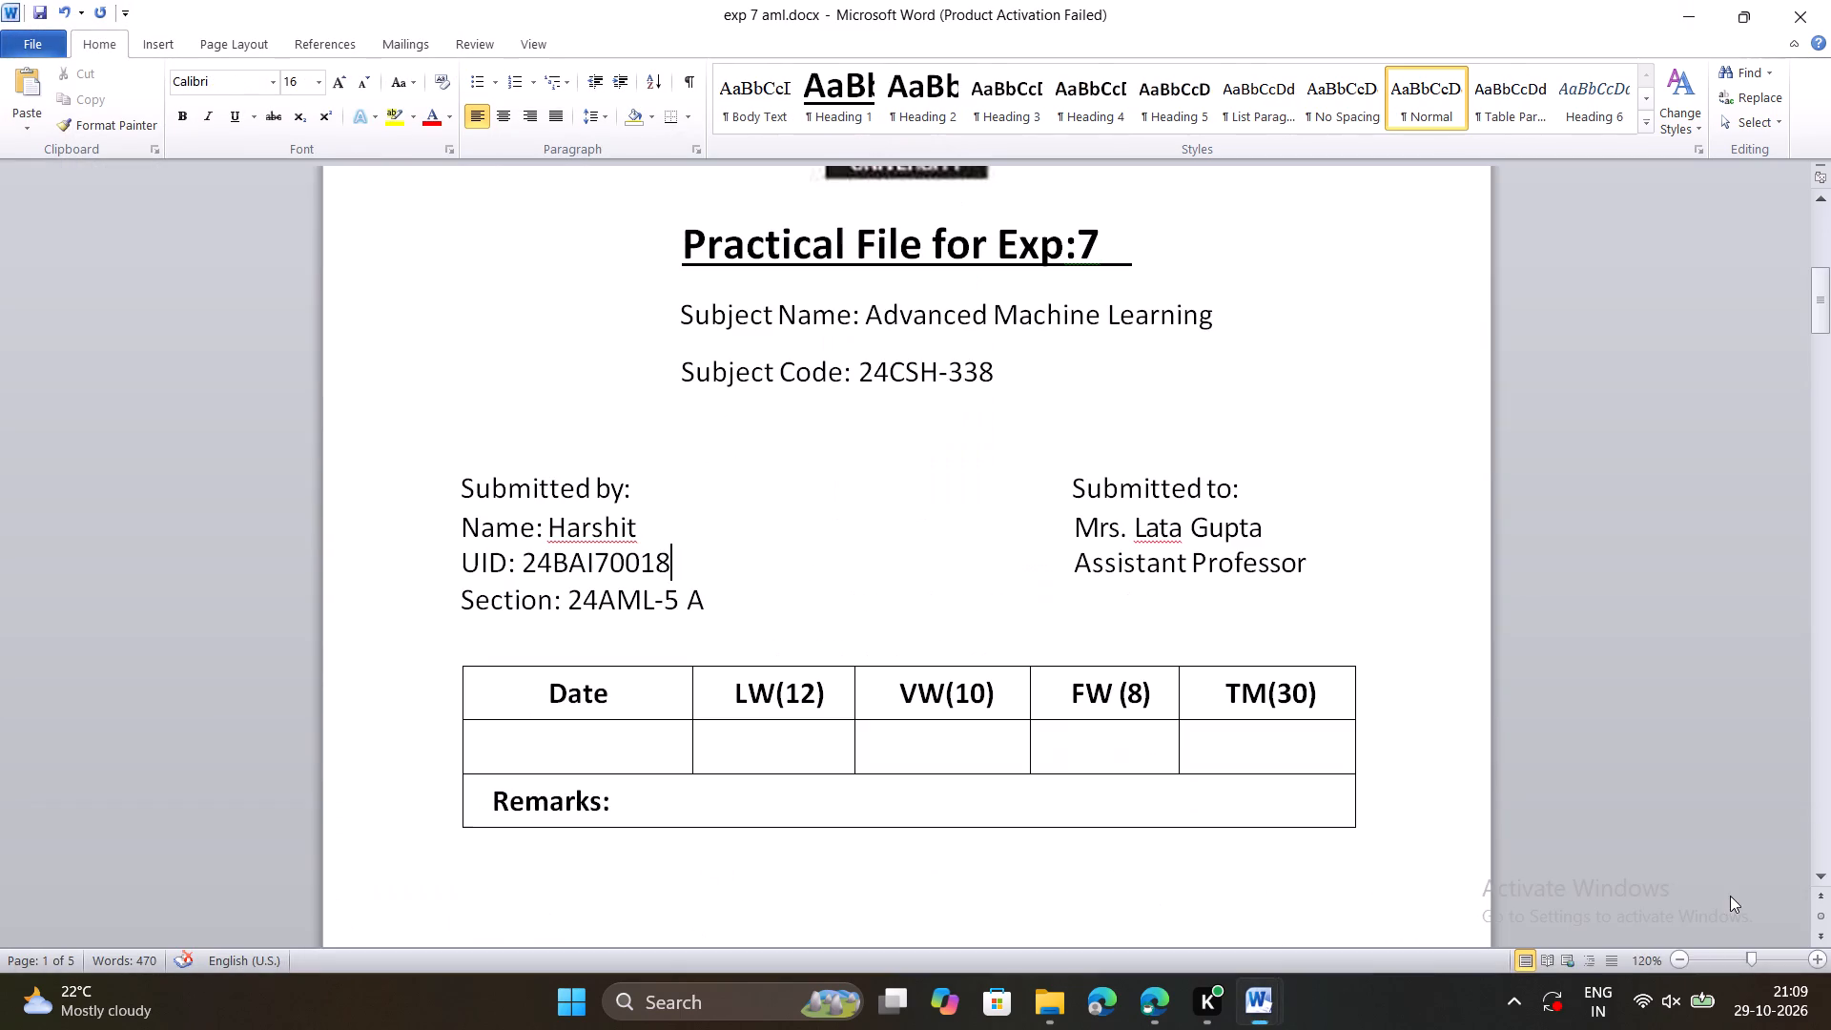
{"action": "left_click", "coordinate": [637, 525]}
{"action": "key", "text": "BackSpace"}
{"action": "key", "text": "BackSpace"}
{"action": "key", "text": "BackSpace"}
{"action": "key", "text": "BackSpace"}
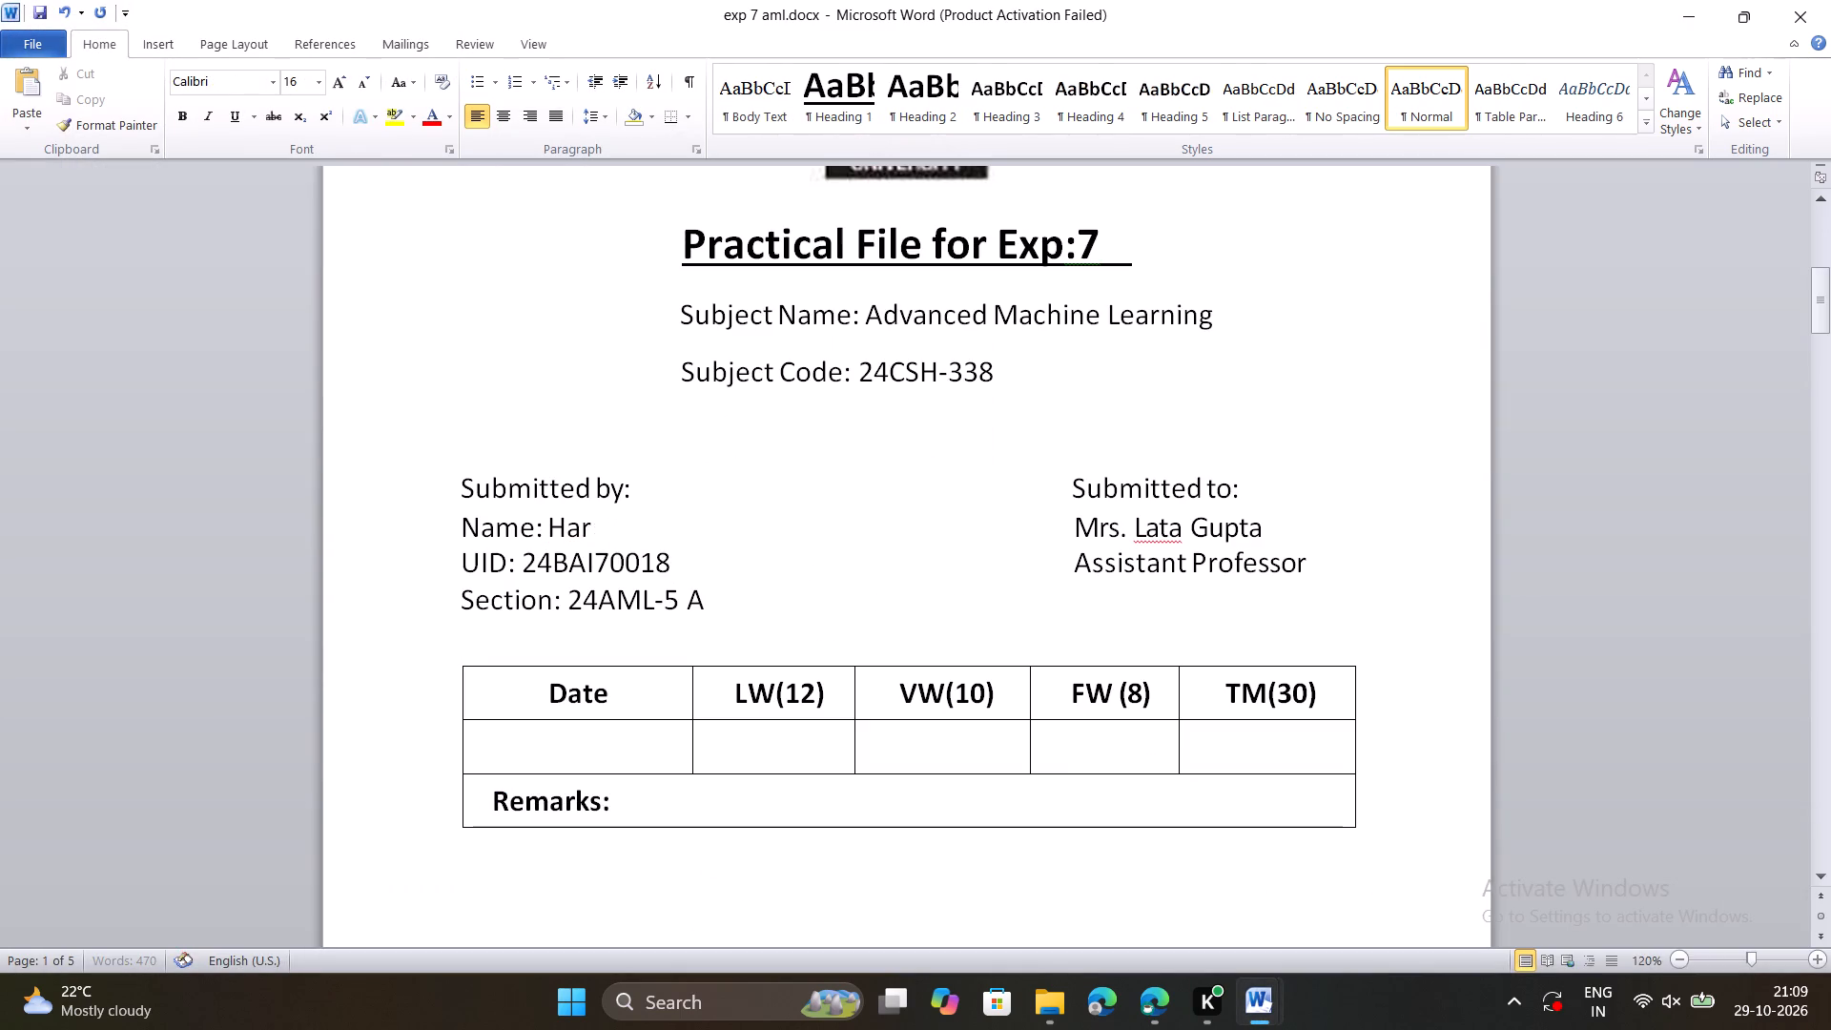
{"action": "key", "text": "BackSpace"}
{"action": "key", "text": "BackSpace"}
{"action": "key", "text": "BackSpace"}
{"action": "type", "text": "Prem"}
Change the last two digits of the UID on the experiment 7 cover page to 09.
{"action": "left_click", "coordinate": [707, 559]}
{"action": "key", "text": "BackSpace"}
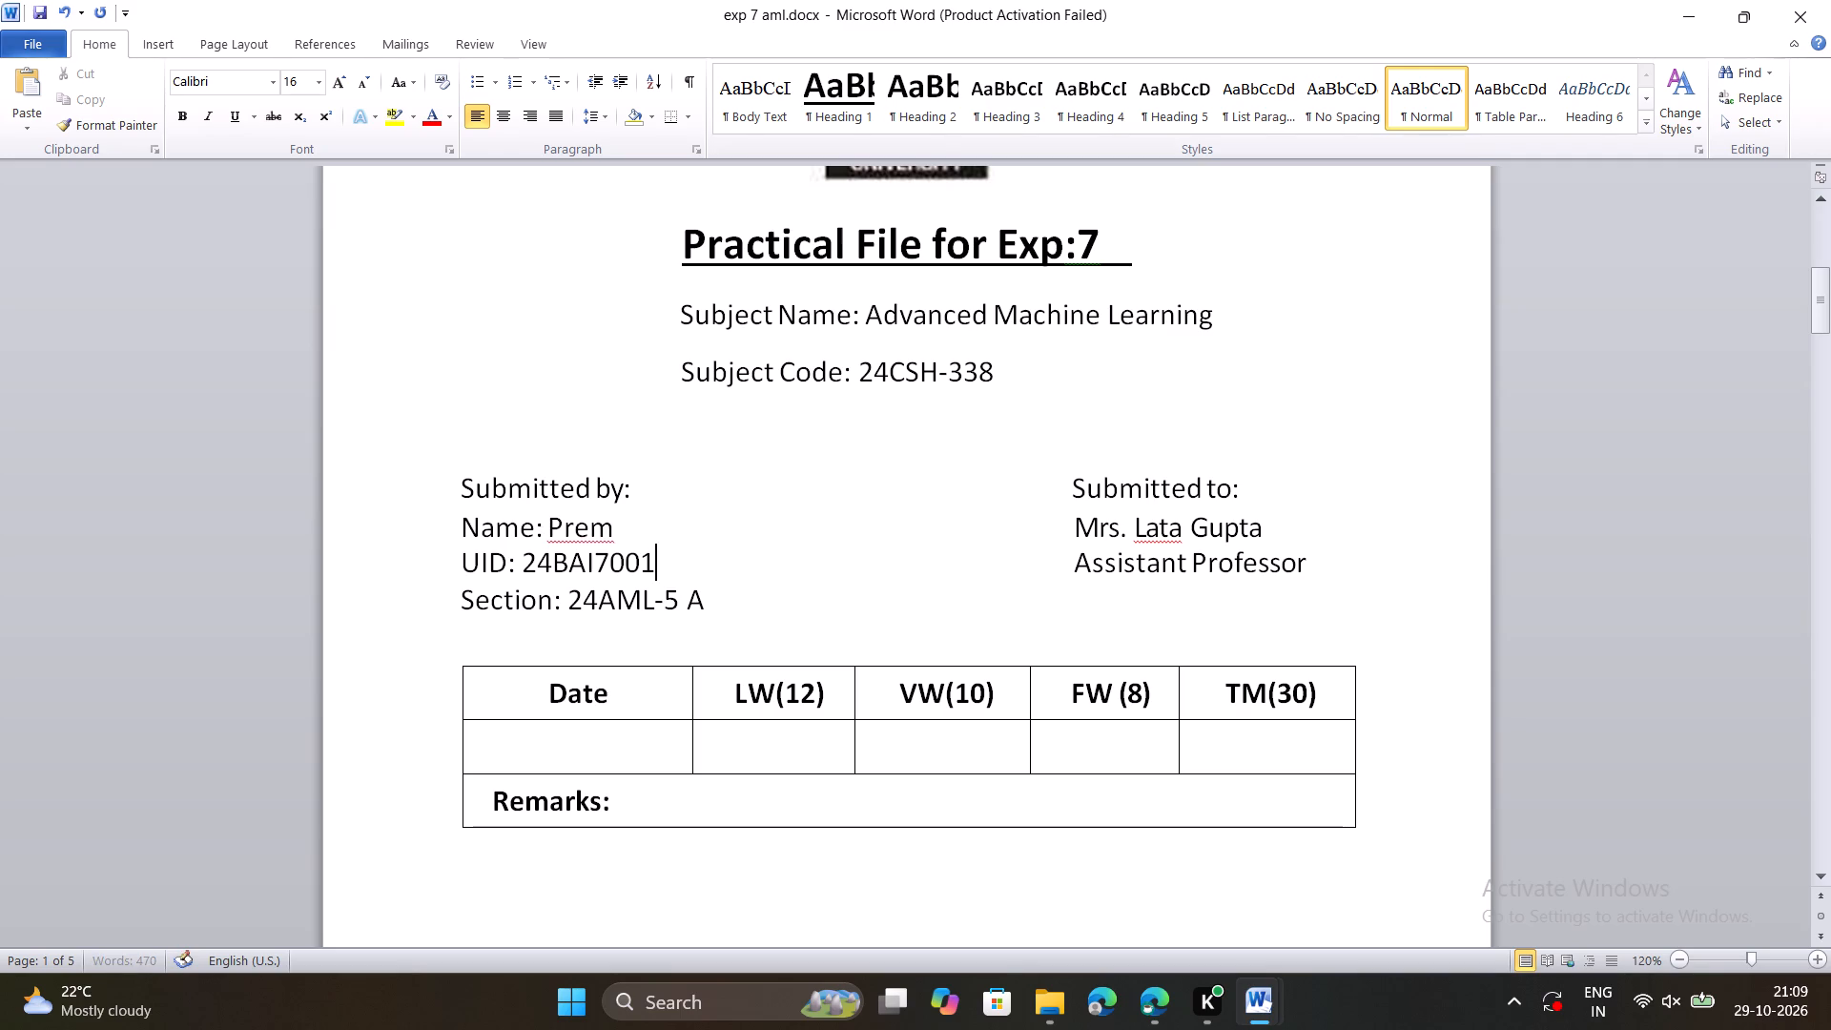
{"action": "key", "text": "BackSpace"}
{"action": "type", "text": "09"}
Export the experiment 7 document as a PDF in the AML_EXP folder, adding the prefix "prem" to its file name.
{"action": "left_click", "coordinate": [37, 37]}
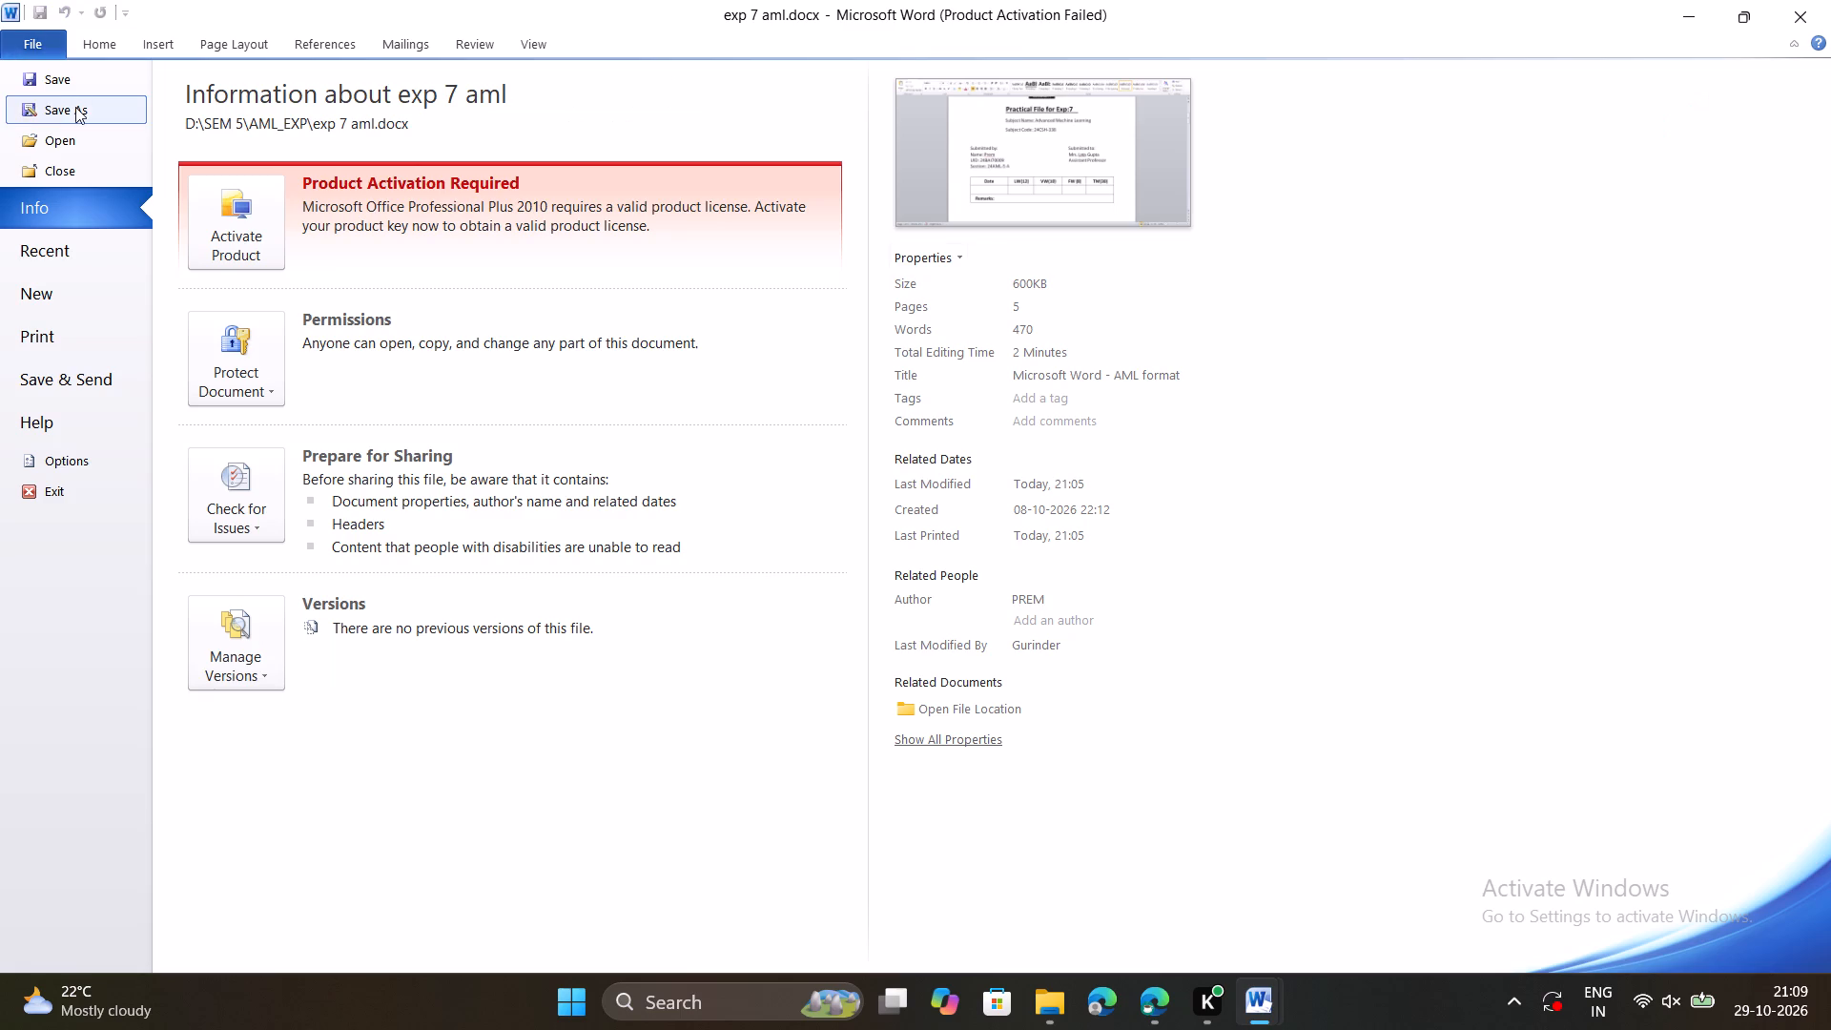
{"action": "left_click", "coordinate": [75, 107]}
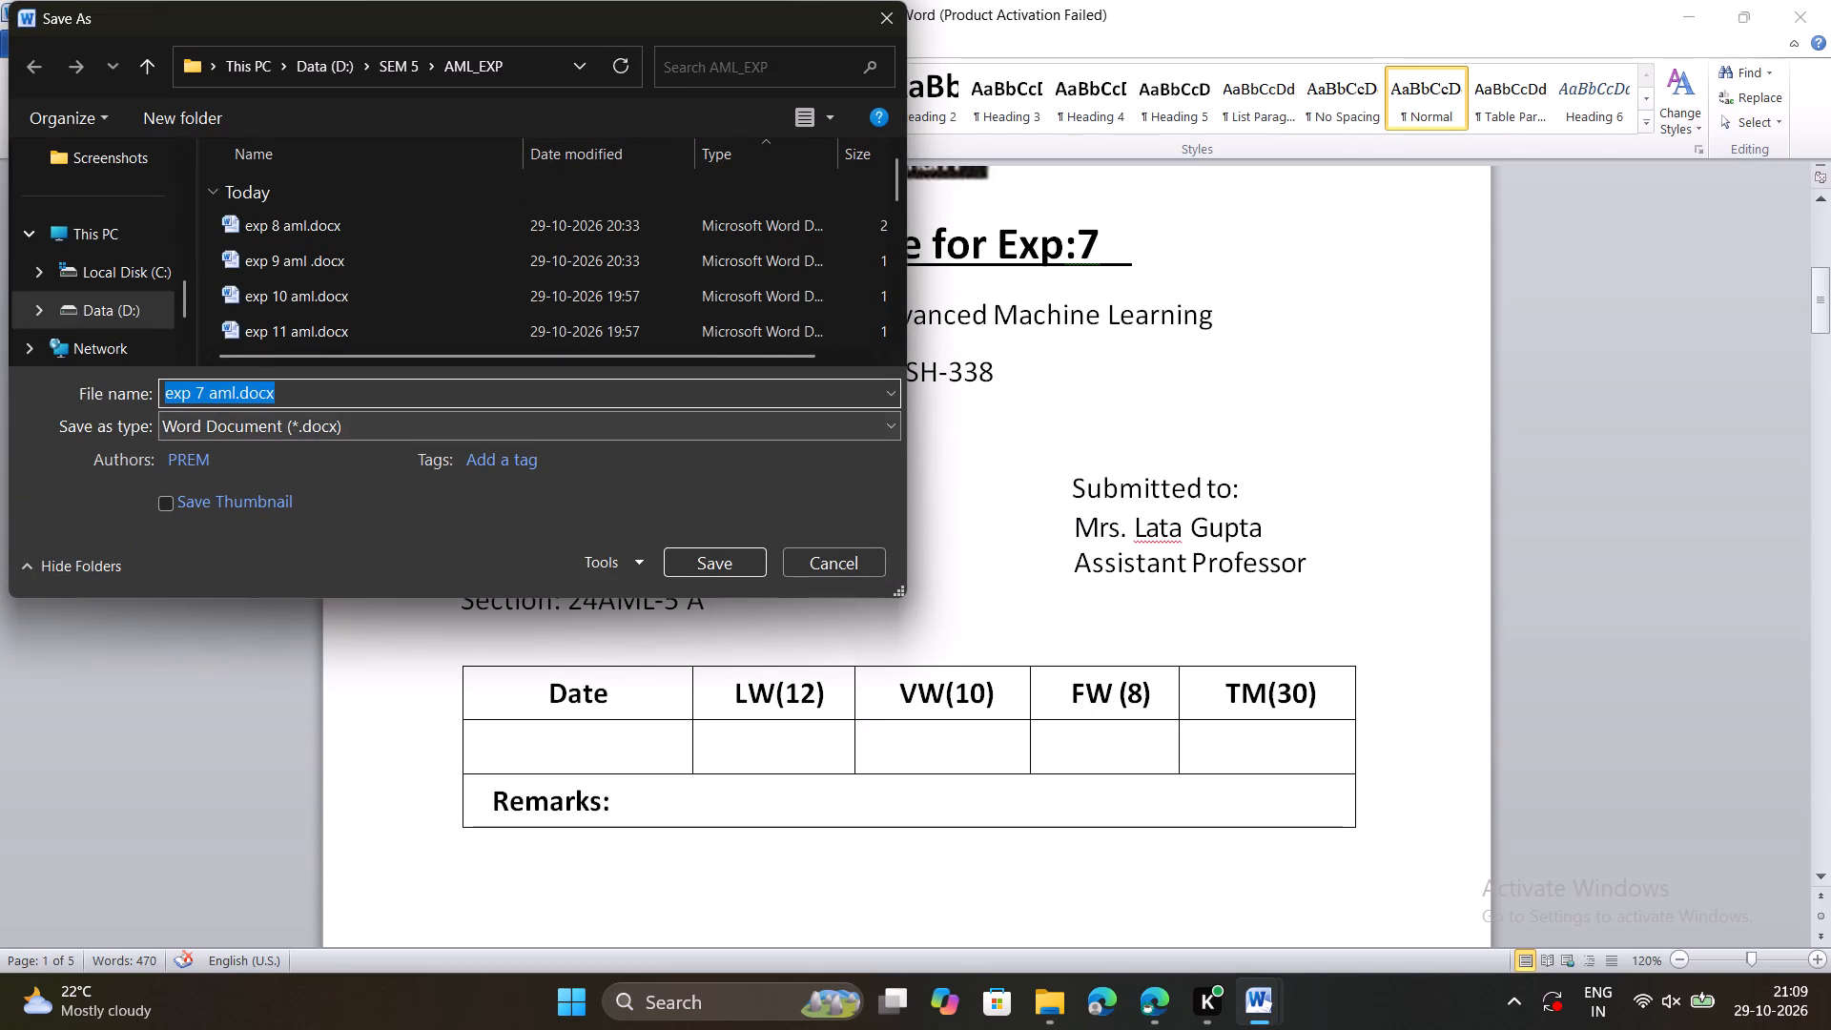
{"action": "left_click", "coordinate": [167, 397]}
{"action": "type", "text": "aml"}
{"action": "key", "text": "space"}
{"action": "key", "text": "BackSpace"}
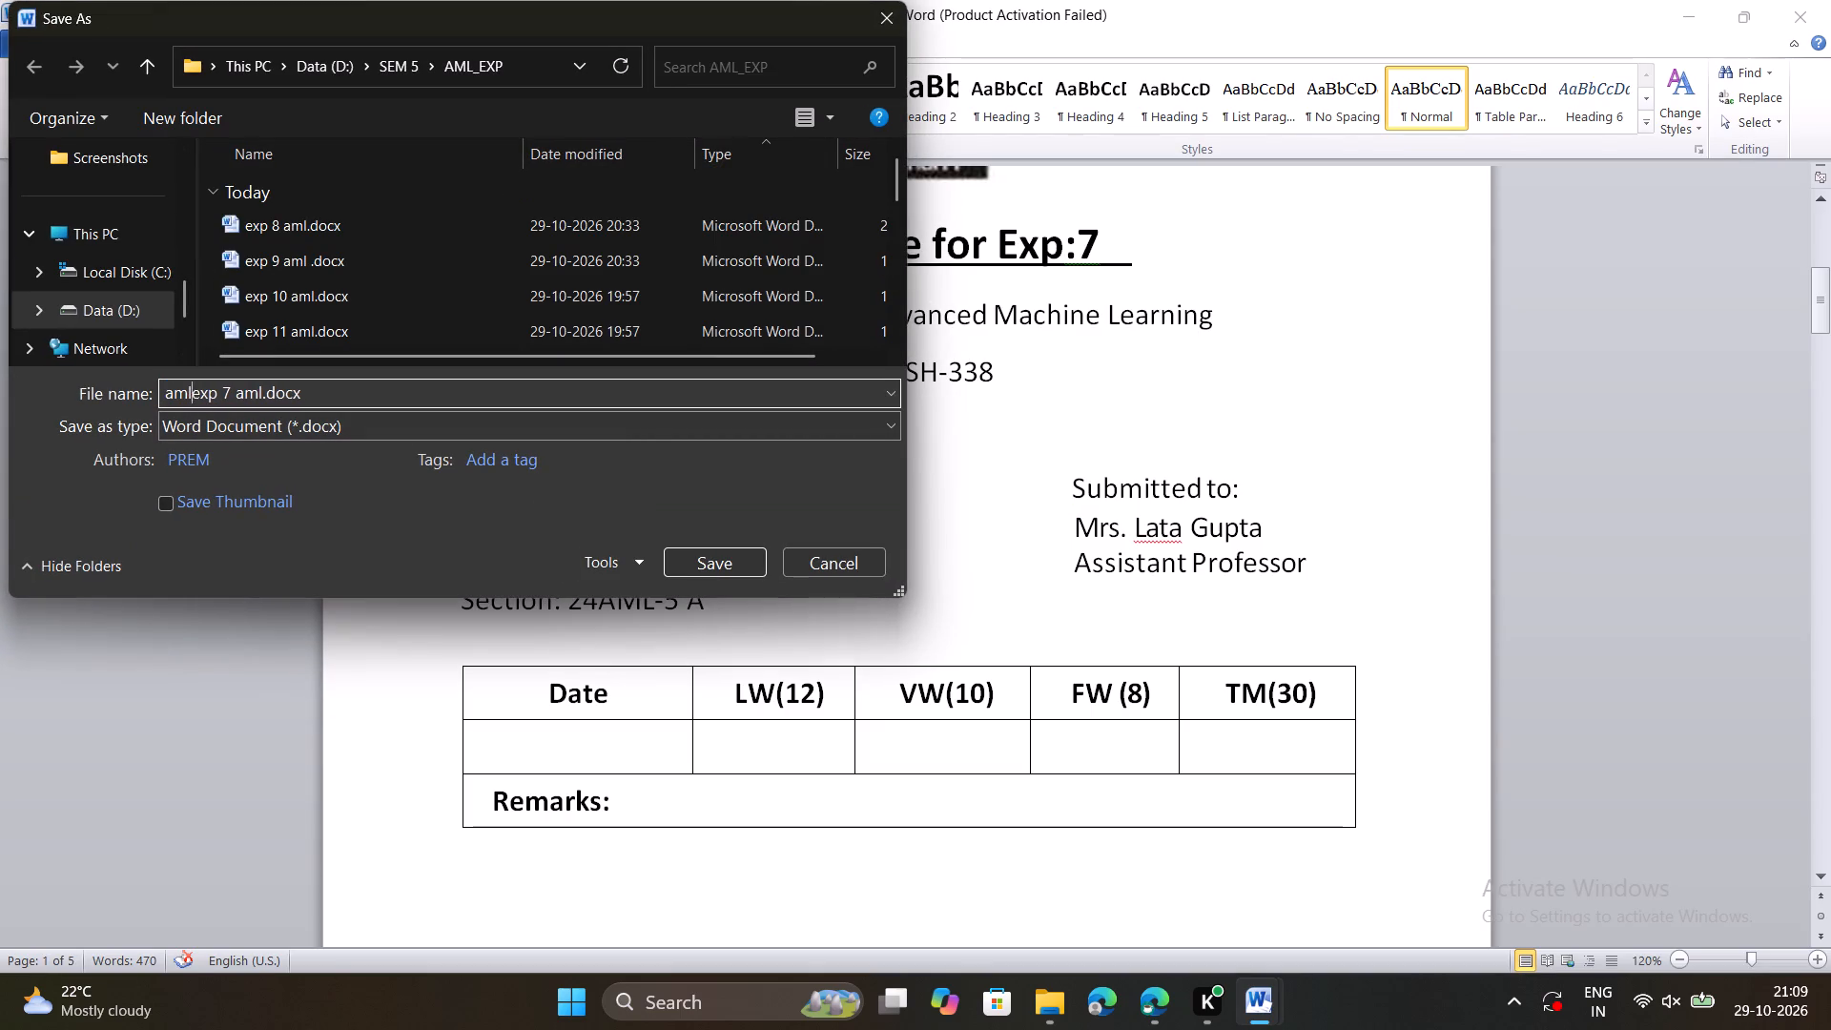
{"action": "key", "text": "BackSpace"}
{"action": "key", "text": "BackSpace"}
{"action": "key", "text": "BackSpace"}
{"action": "type", "text": "prem"}
{"action": "key", "text": "space"}
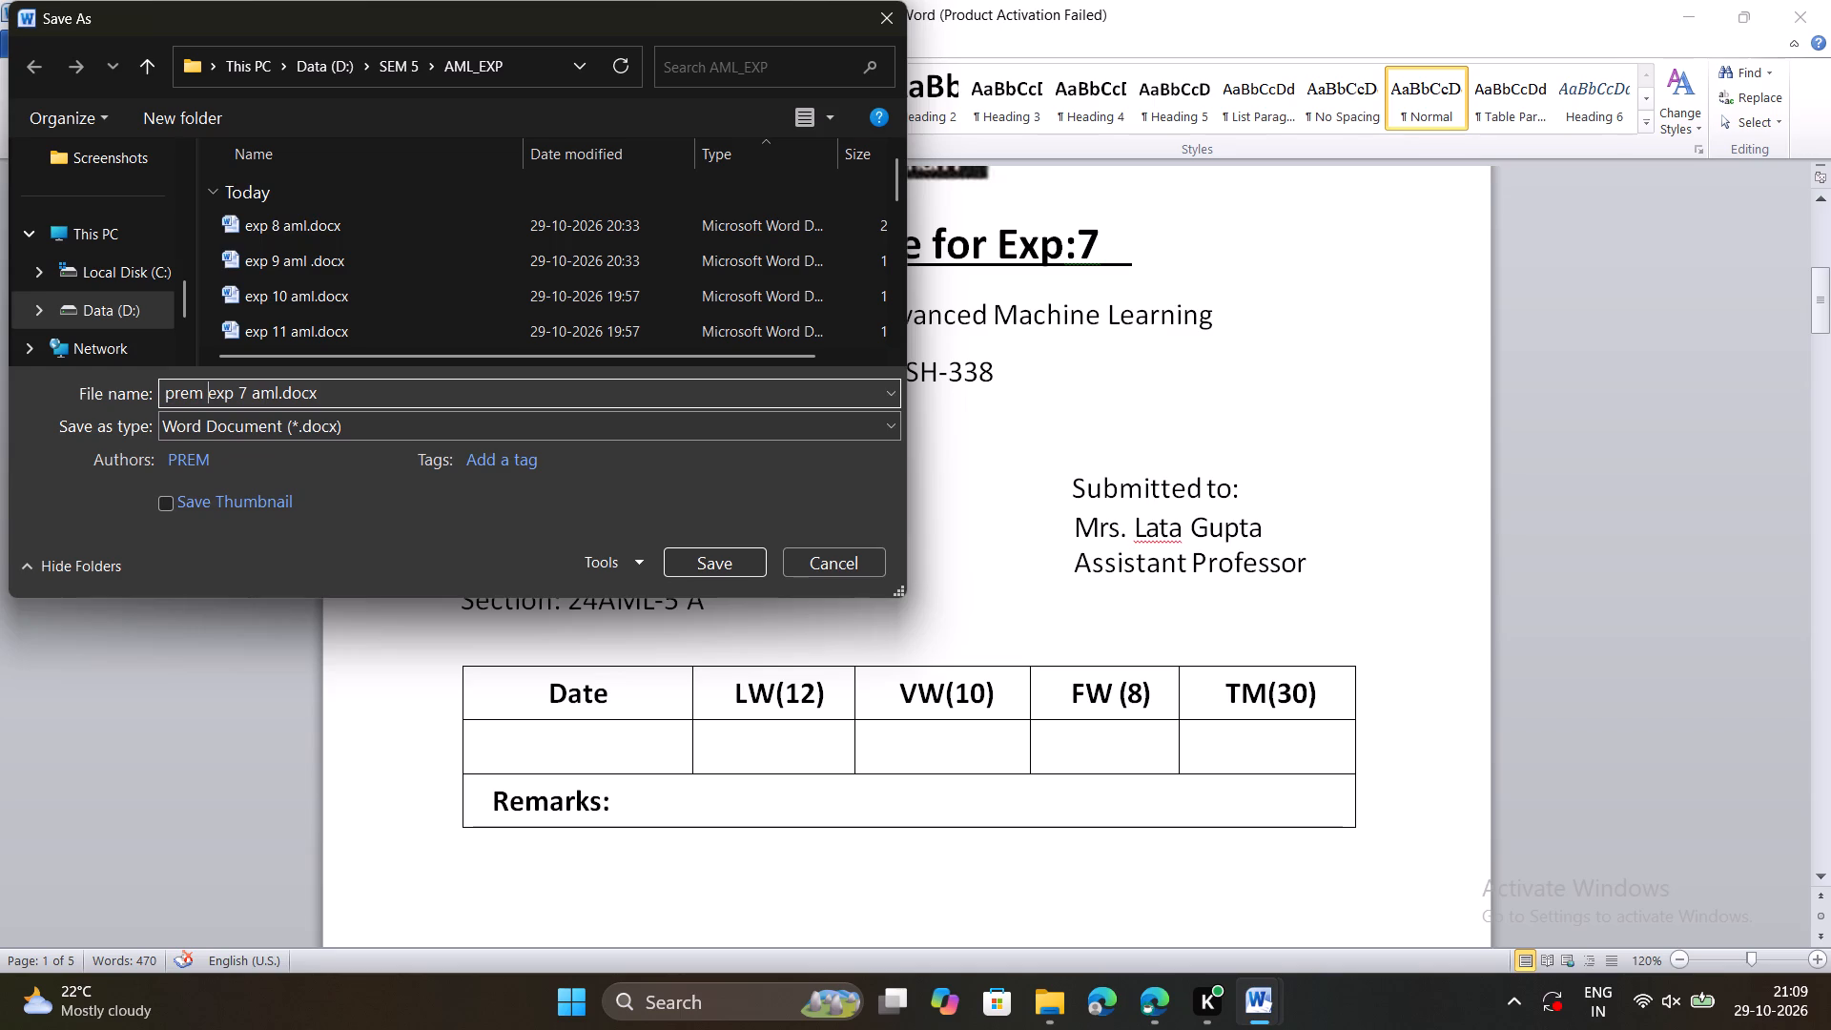
{"action": "left_click", "coordinate": [234, 422]}
{"action": "left_click", "coordinate": [239, 575]}
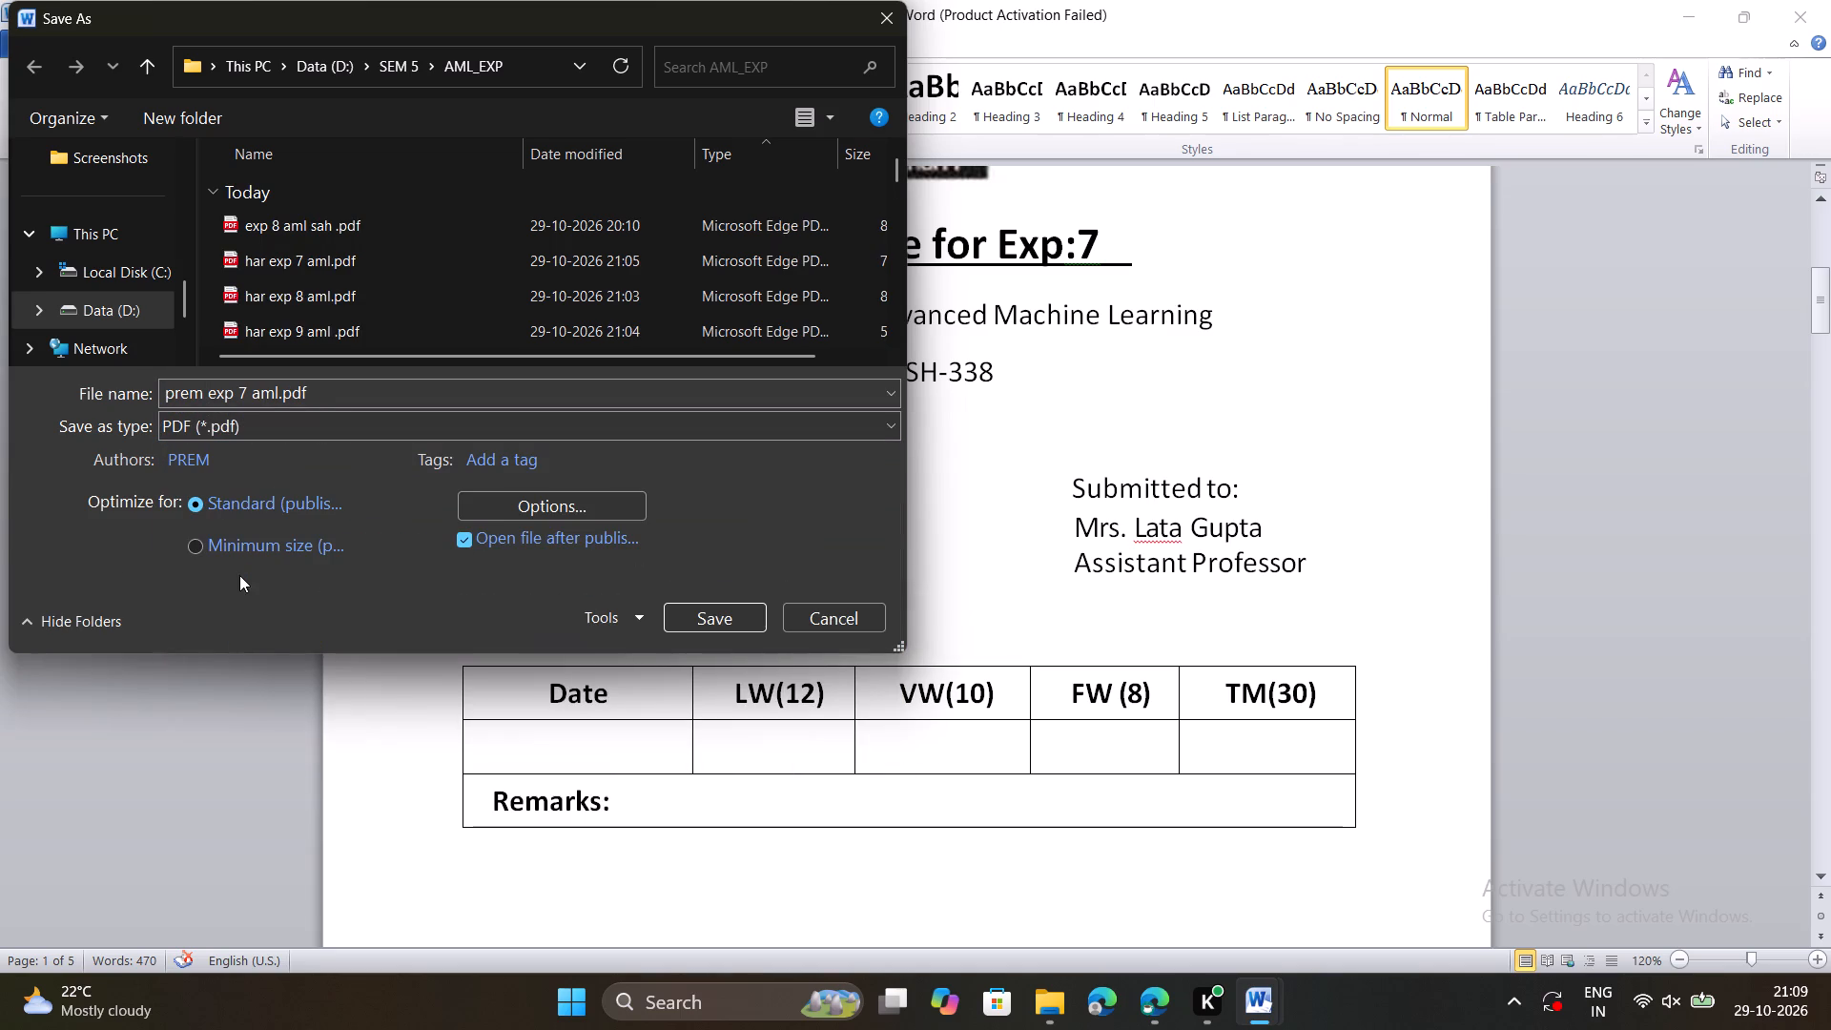
{"action": "left_click", "coordinate": [697, 622]}
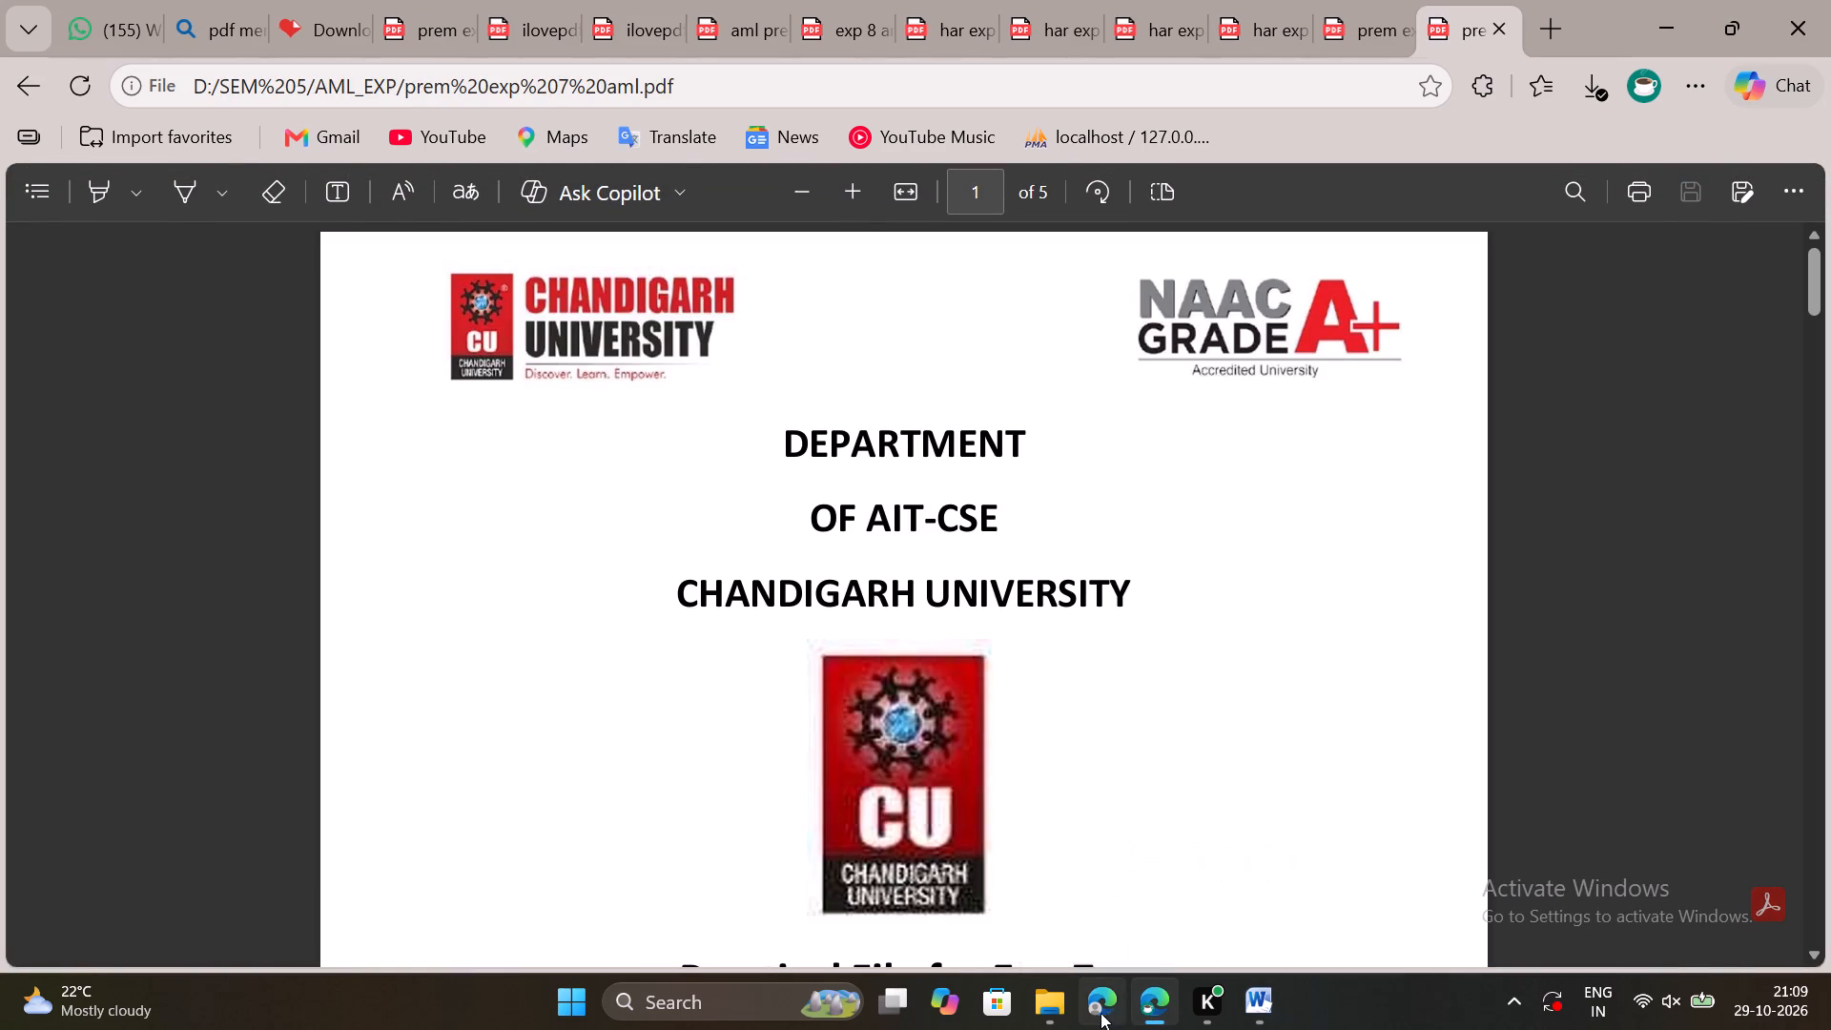
Open aml exp 1.docx from the AML_EXP folder and check the submitter details on its cover page.
{"action": "left_click", "coordinate": [1052, 1020]}
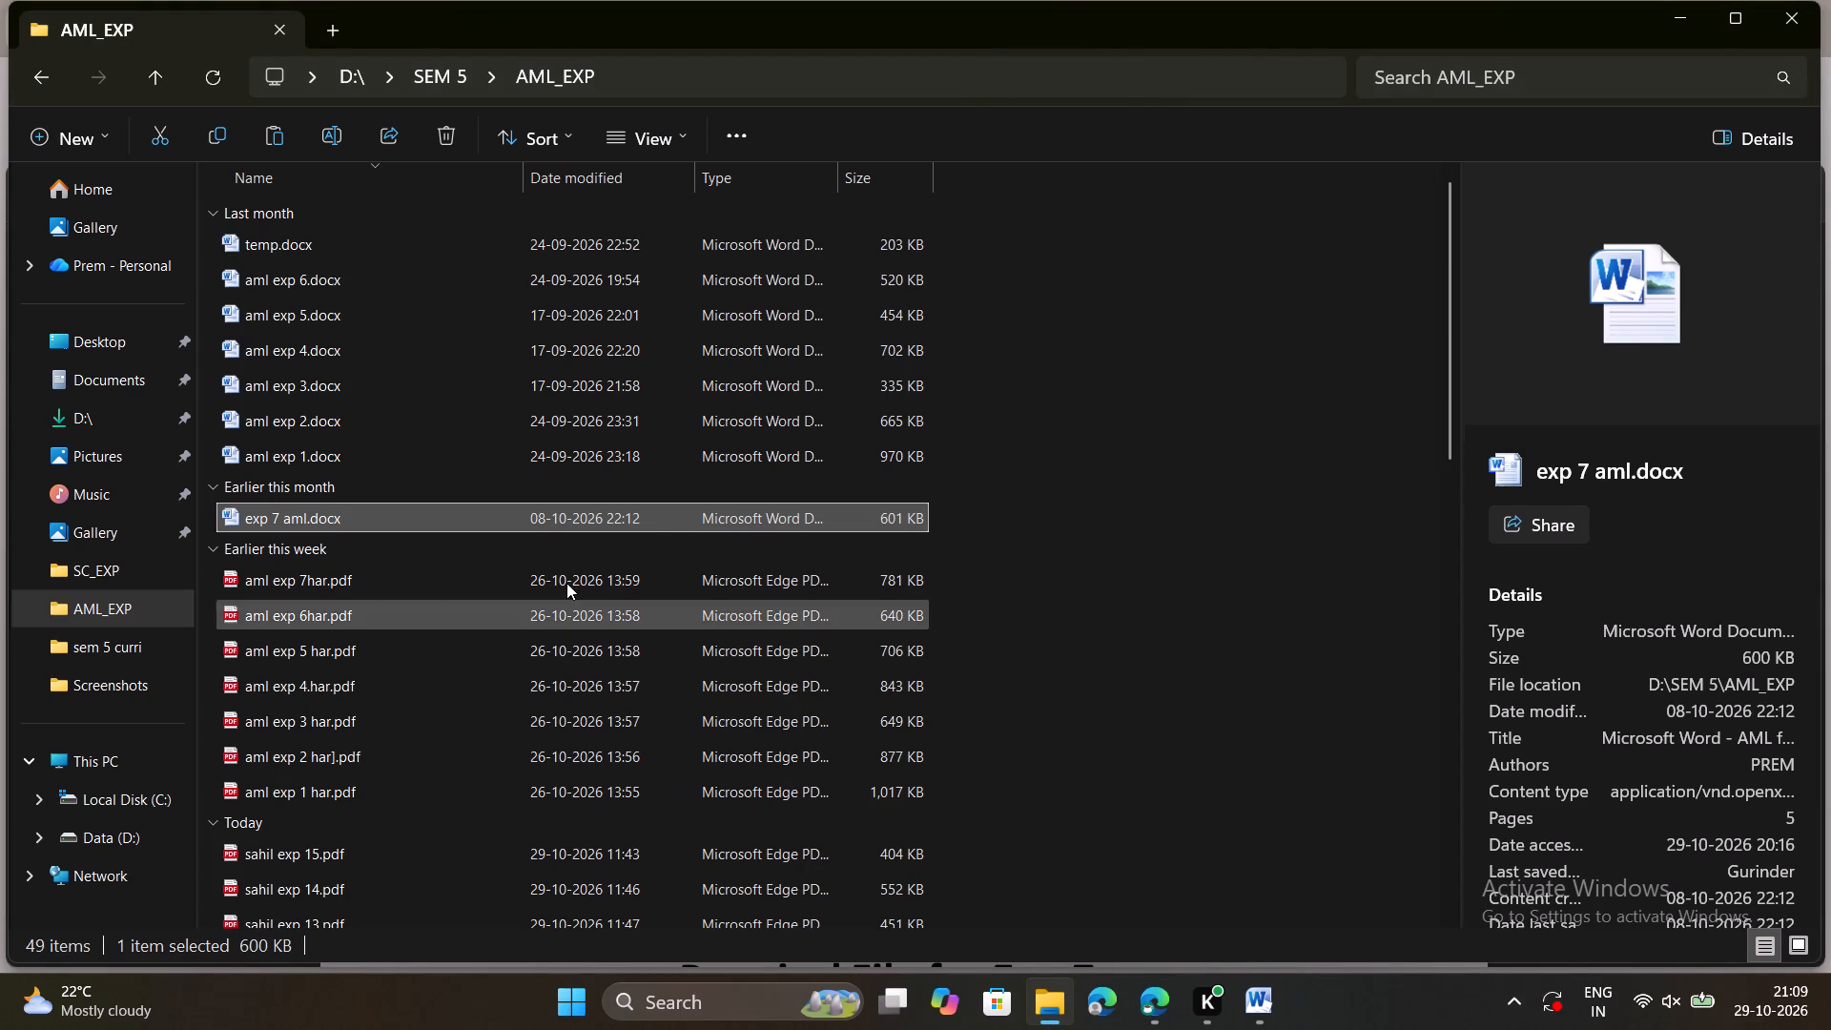
{"action": "scroll", "coordinate": [483, 616], "scroll_direction": "up", "scroll_amount": 1}
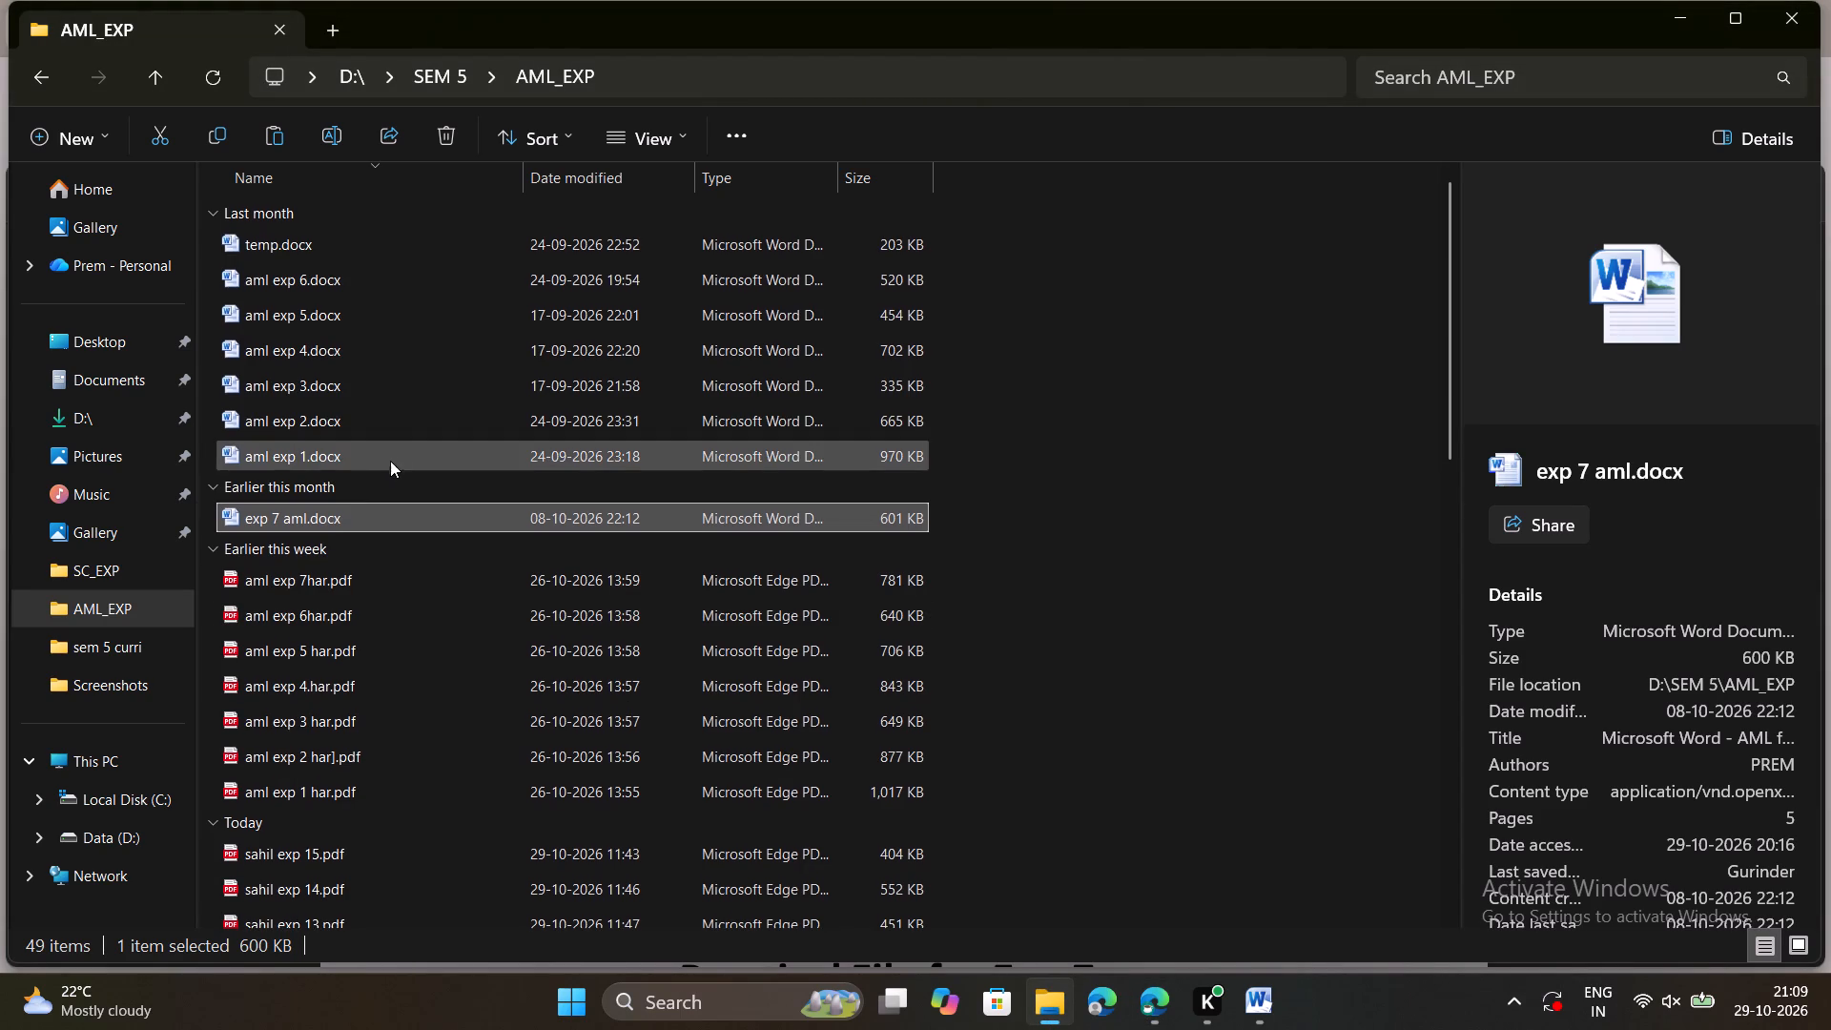
{"action": "double_click", "coordinate": [394, 455]}
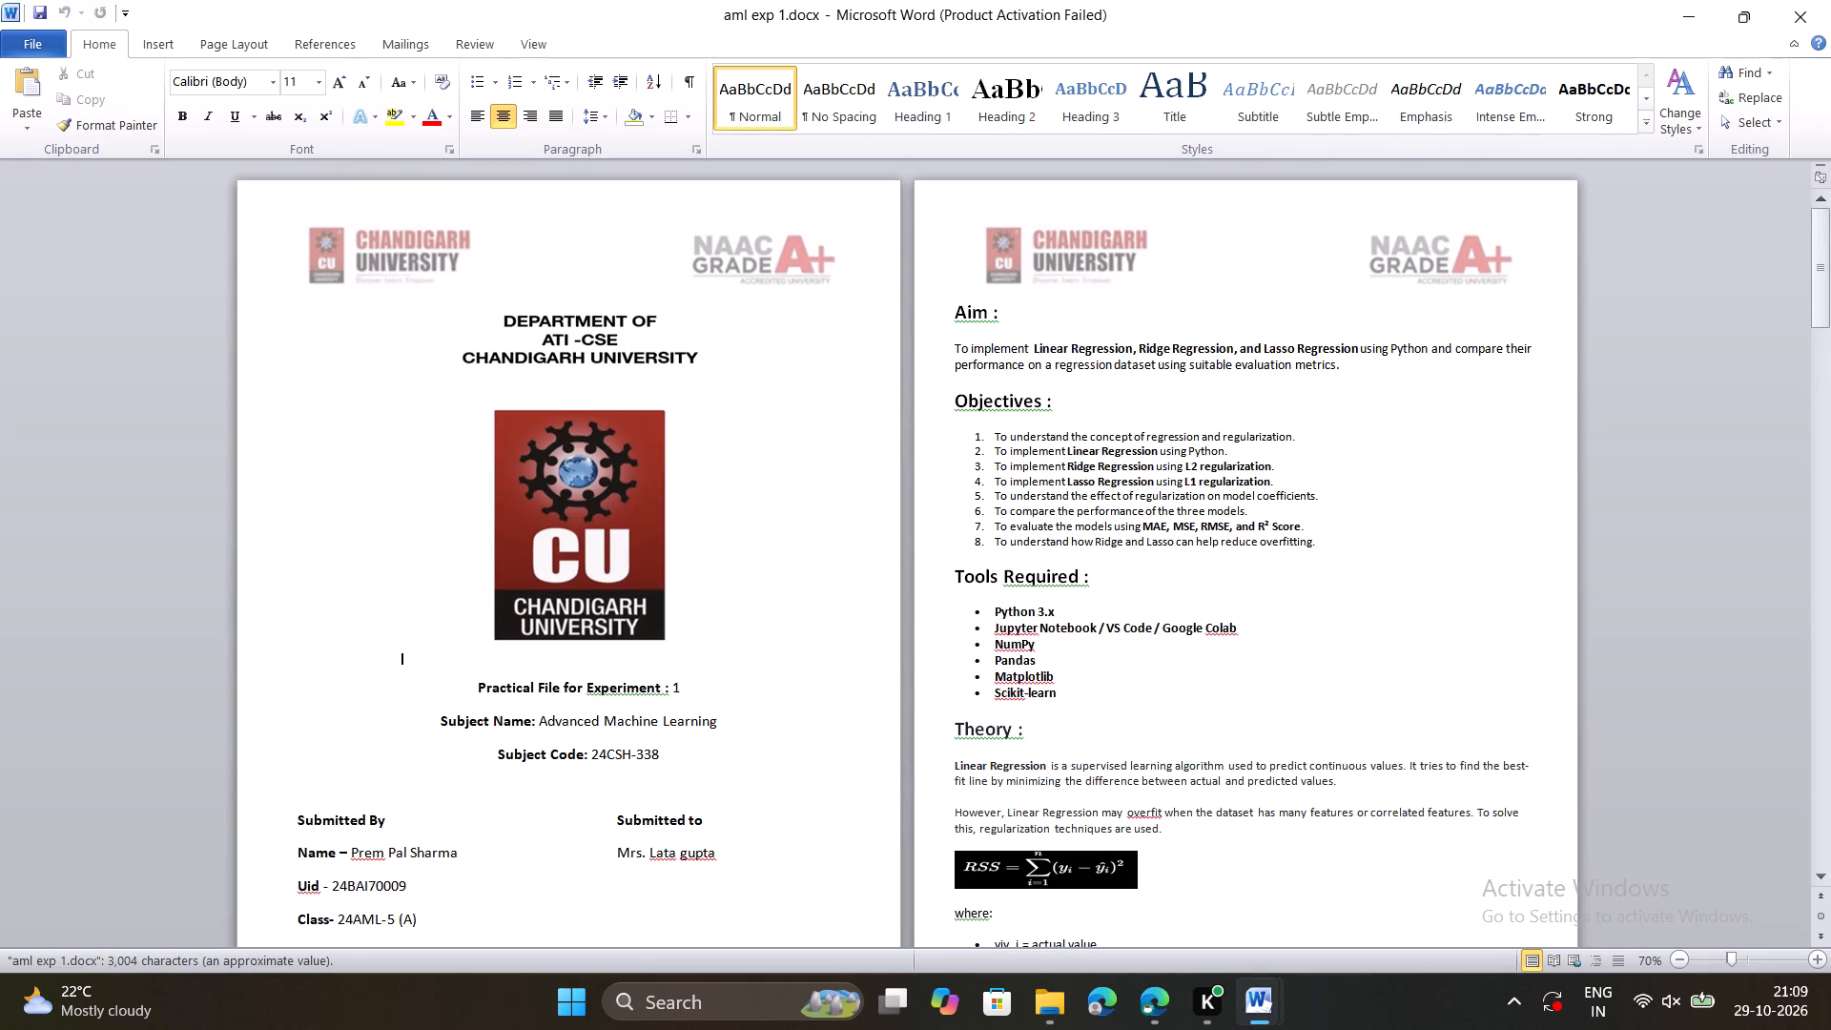
{"action": "scroll", "coordinate": [688, 541], "scroll_direction": "down", "scroll_amount": 1}
{"action": "left_click_drag", "start_coordinate": [463, 789], "coordinate": [372, 798]}
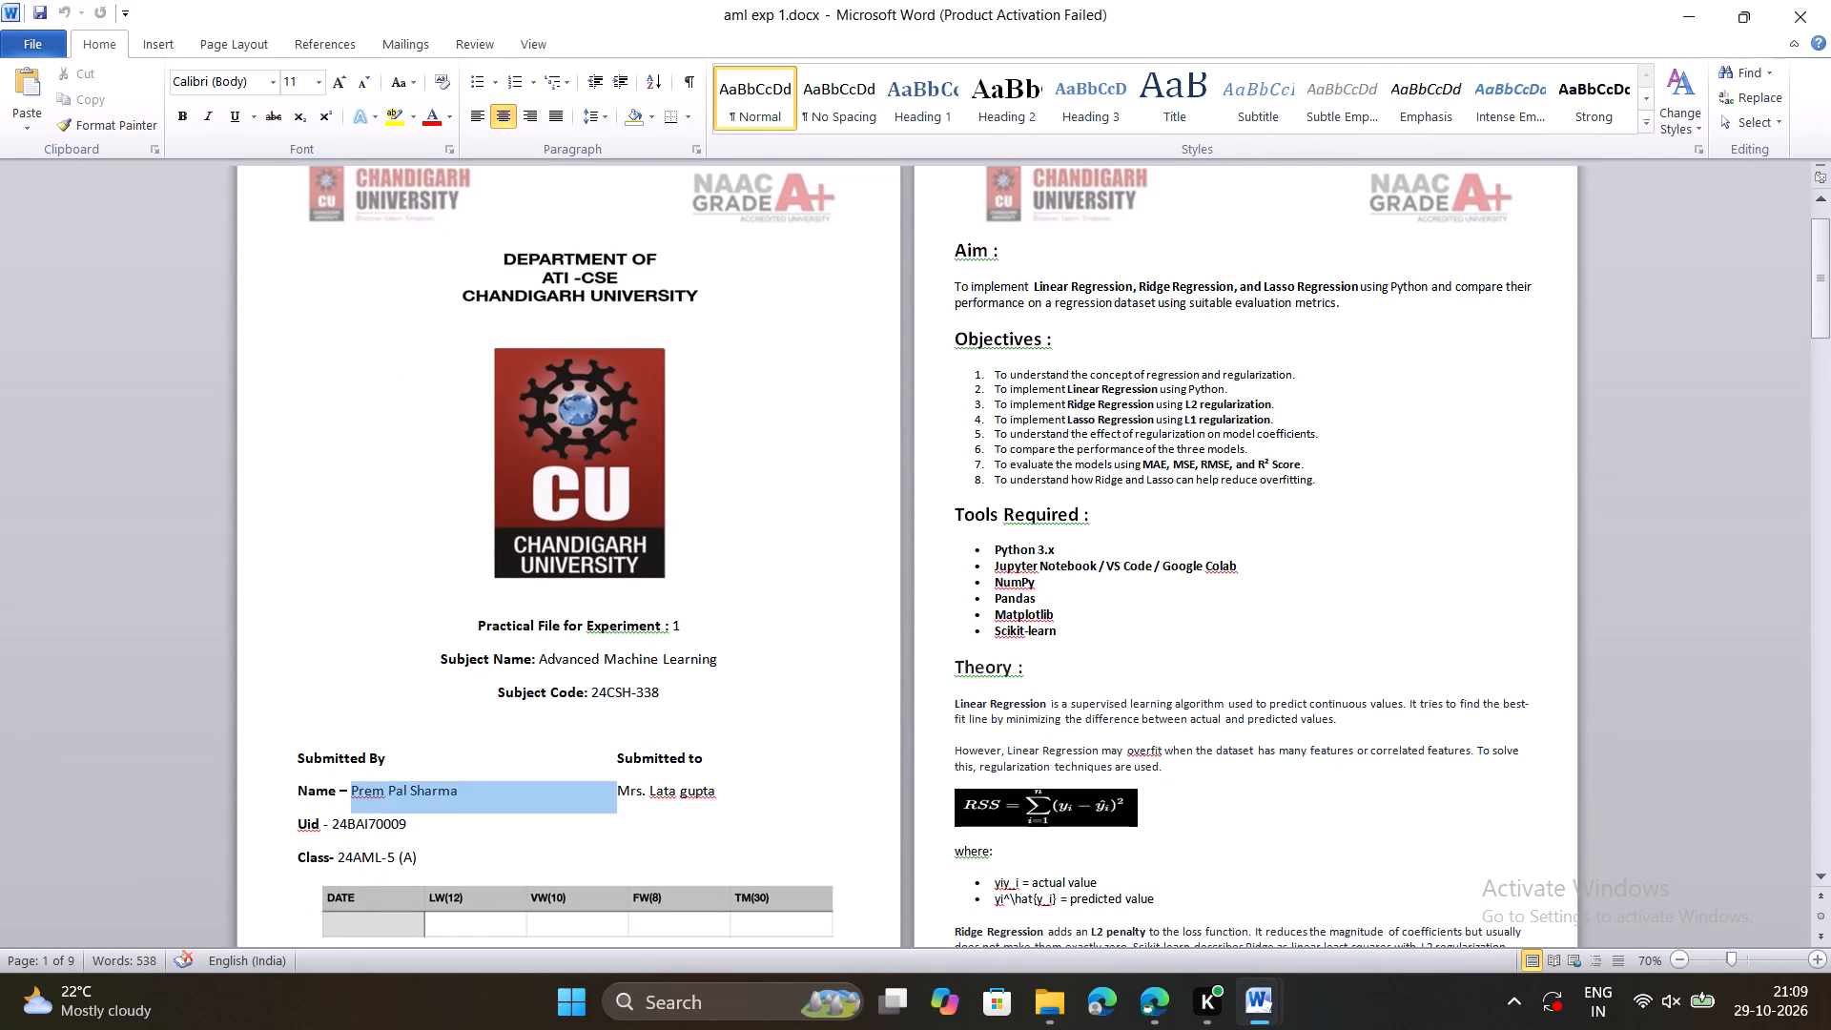
{"action": "left_click_drag", "start_coordinate": [372, 798], "coordinate": [371, 798]}
{"action": "left_click", "coordinate": [231, 660]}
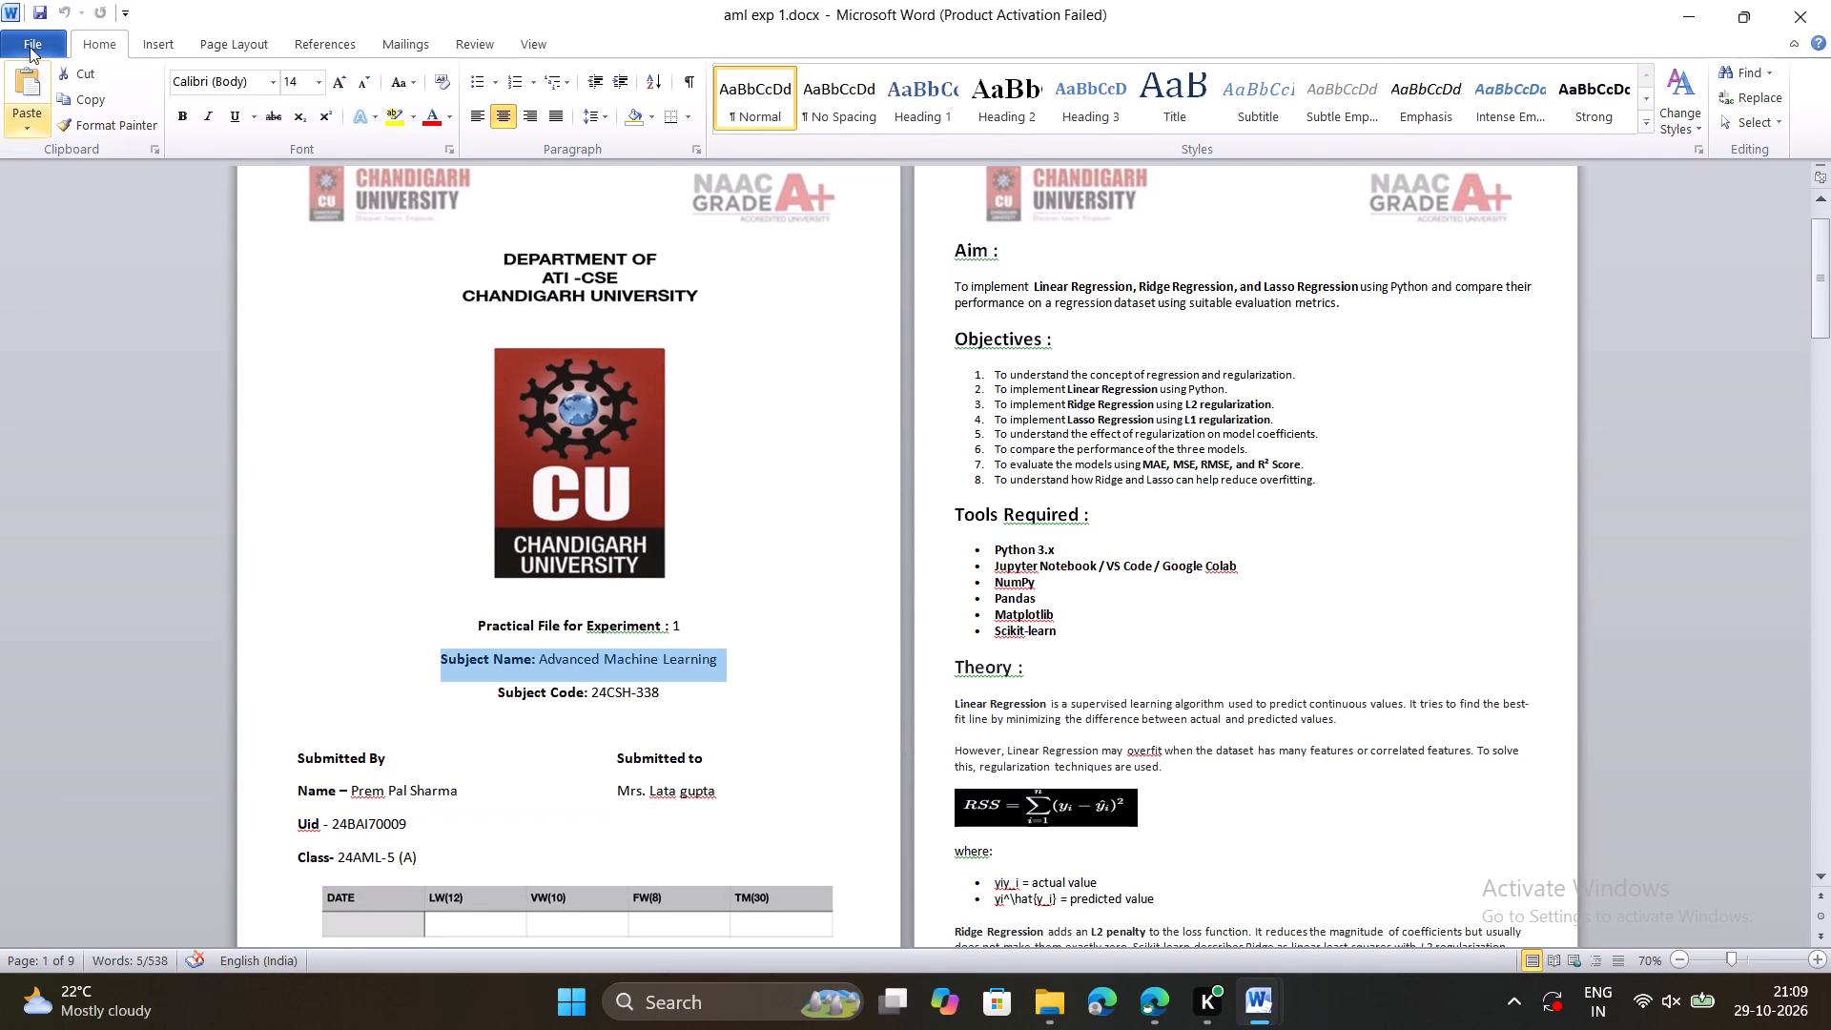
Export the experiment 1 document as a PDF in the AML_EXP folder, adding the prefix "prem" to its file name.
{"action": "left_click", "coordinate": [44, 51]}
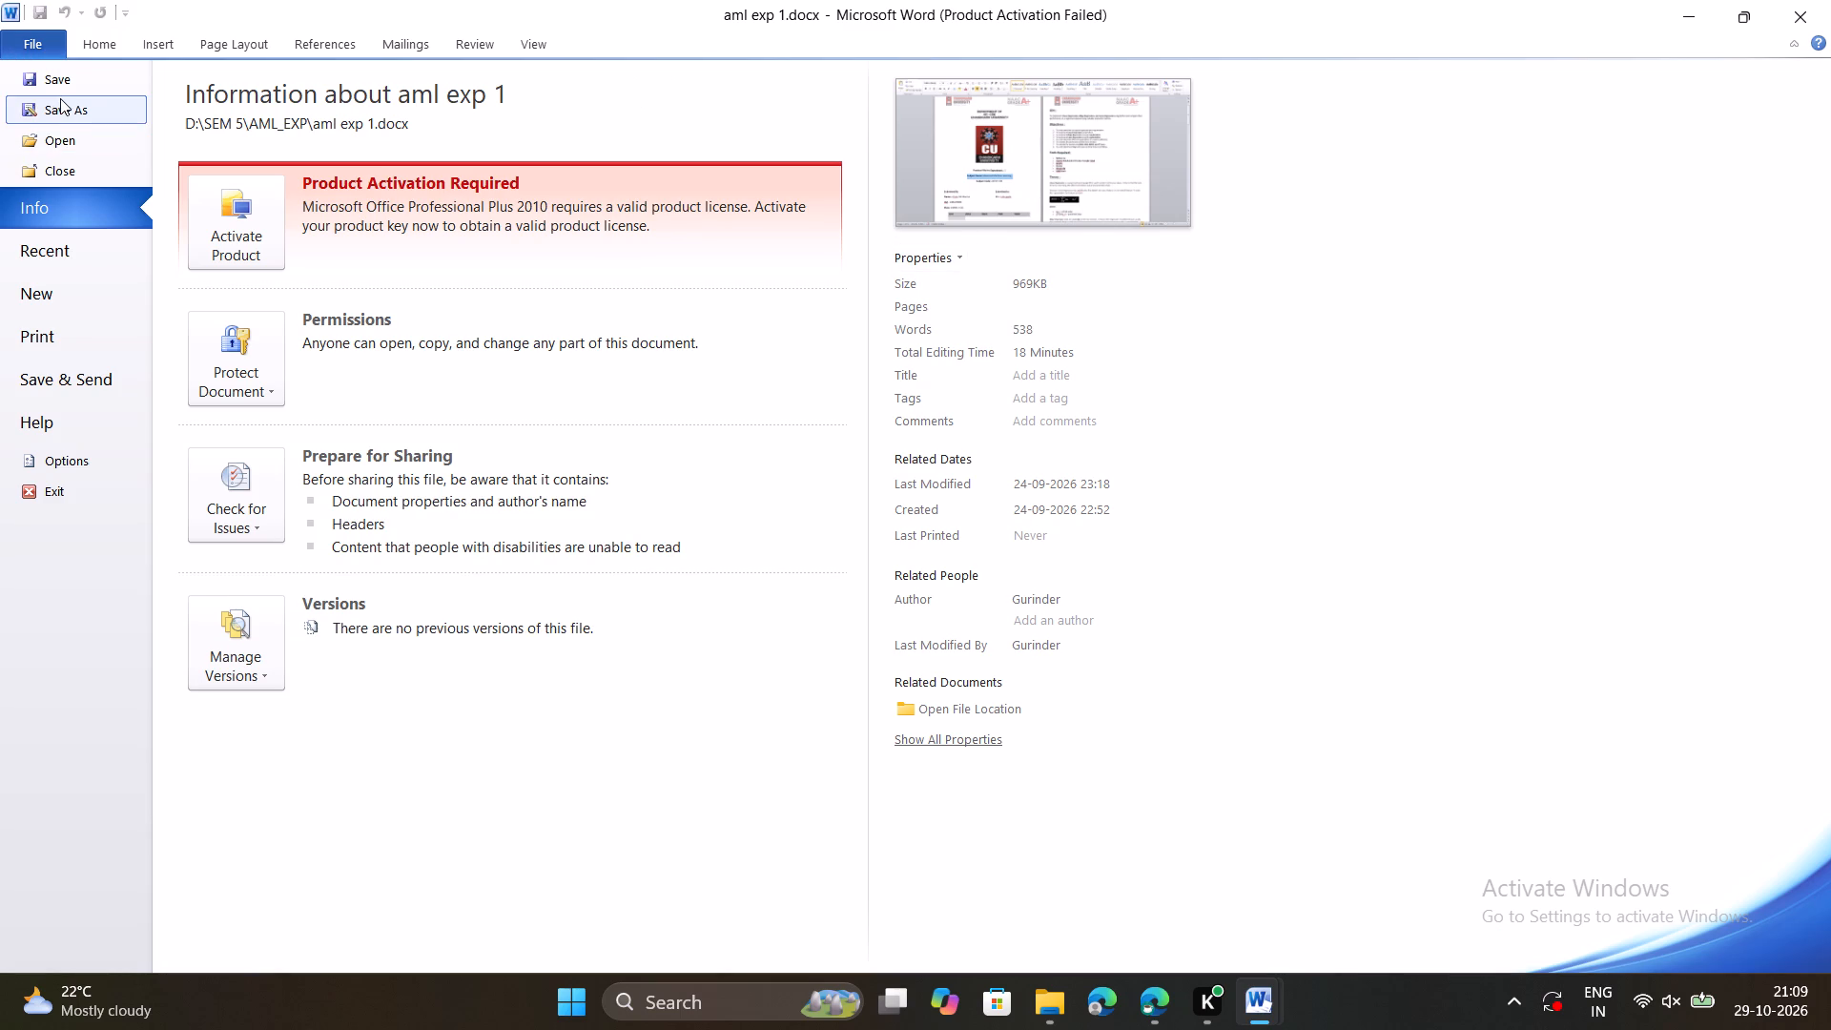
{"action": "left_click", "coordinate": [60, 98]}
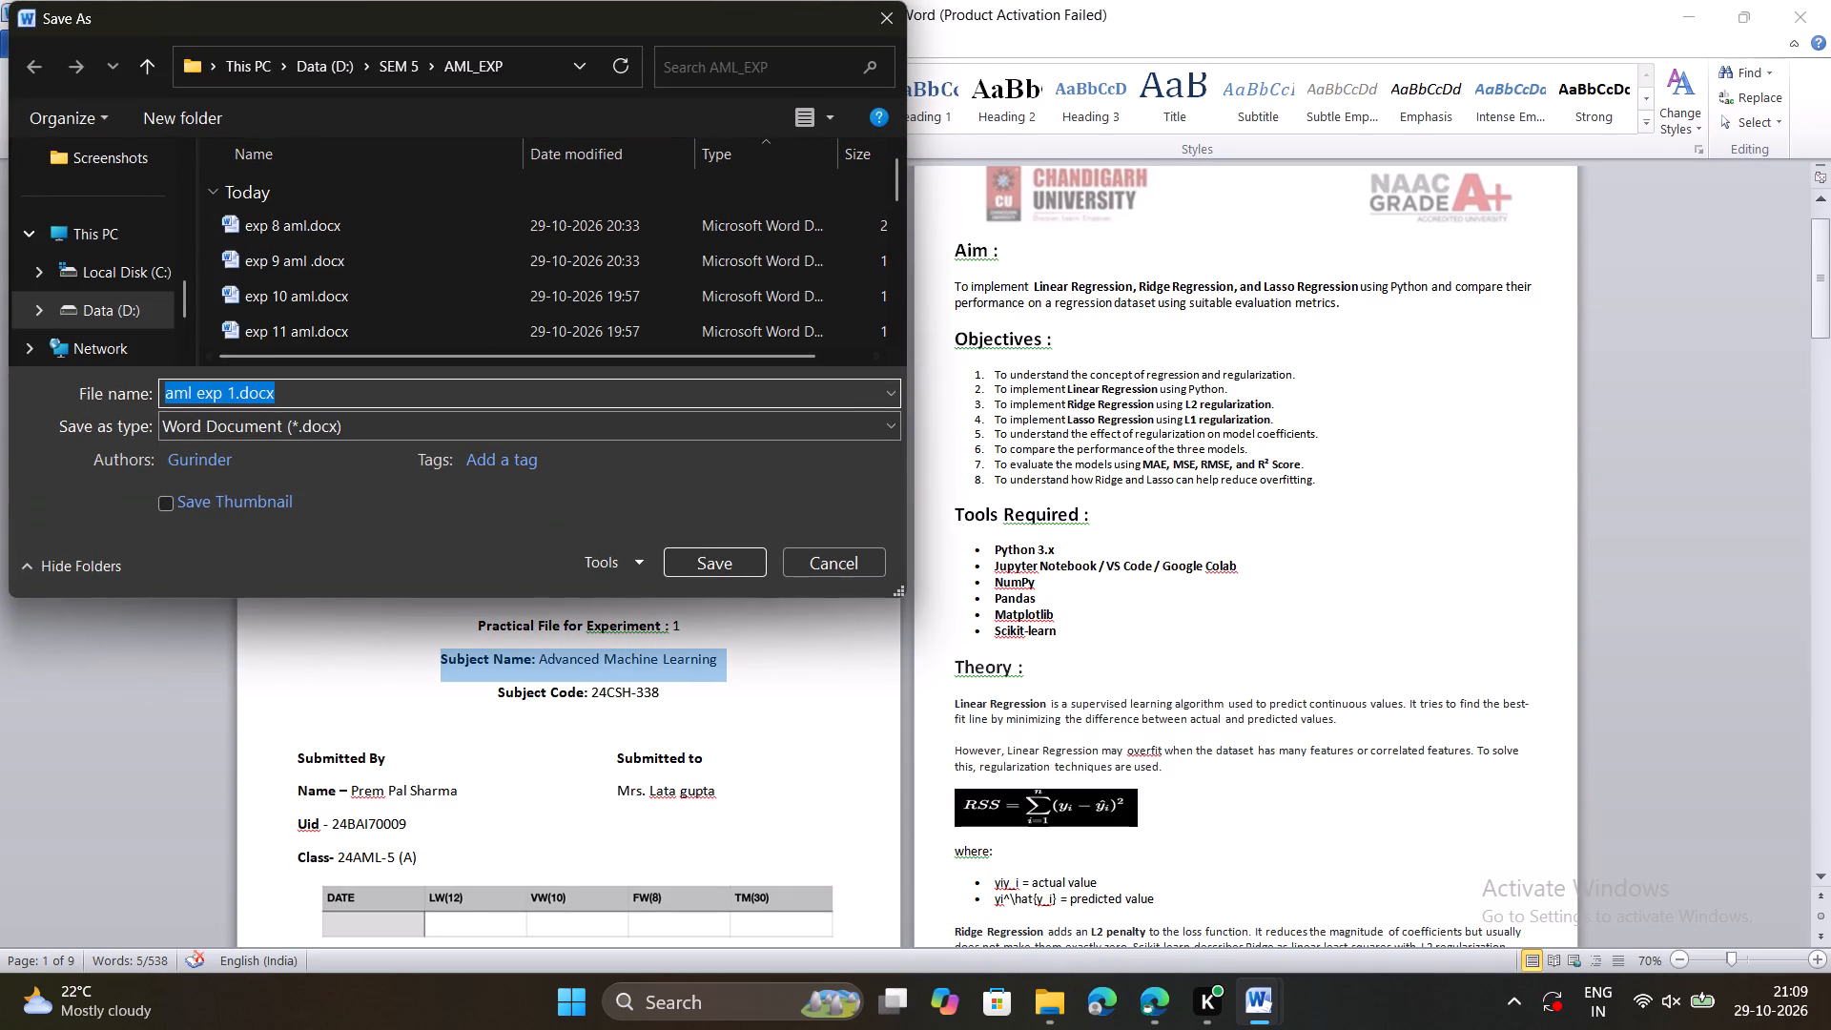
{"action": "left_click", "coordinate": [160, 398]}
{"action": "left_click", "coordinate": [167, 396]}
{"action": "type", "text": "prem"}
{"action": "key", "text": "space"}
{"action": "left_click", "coordinate": [199, 417]}
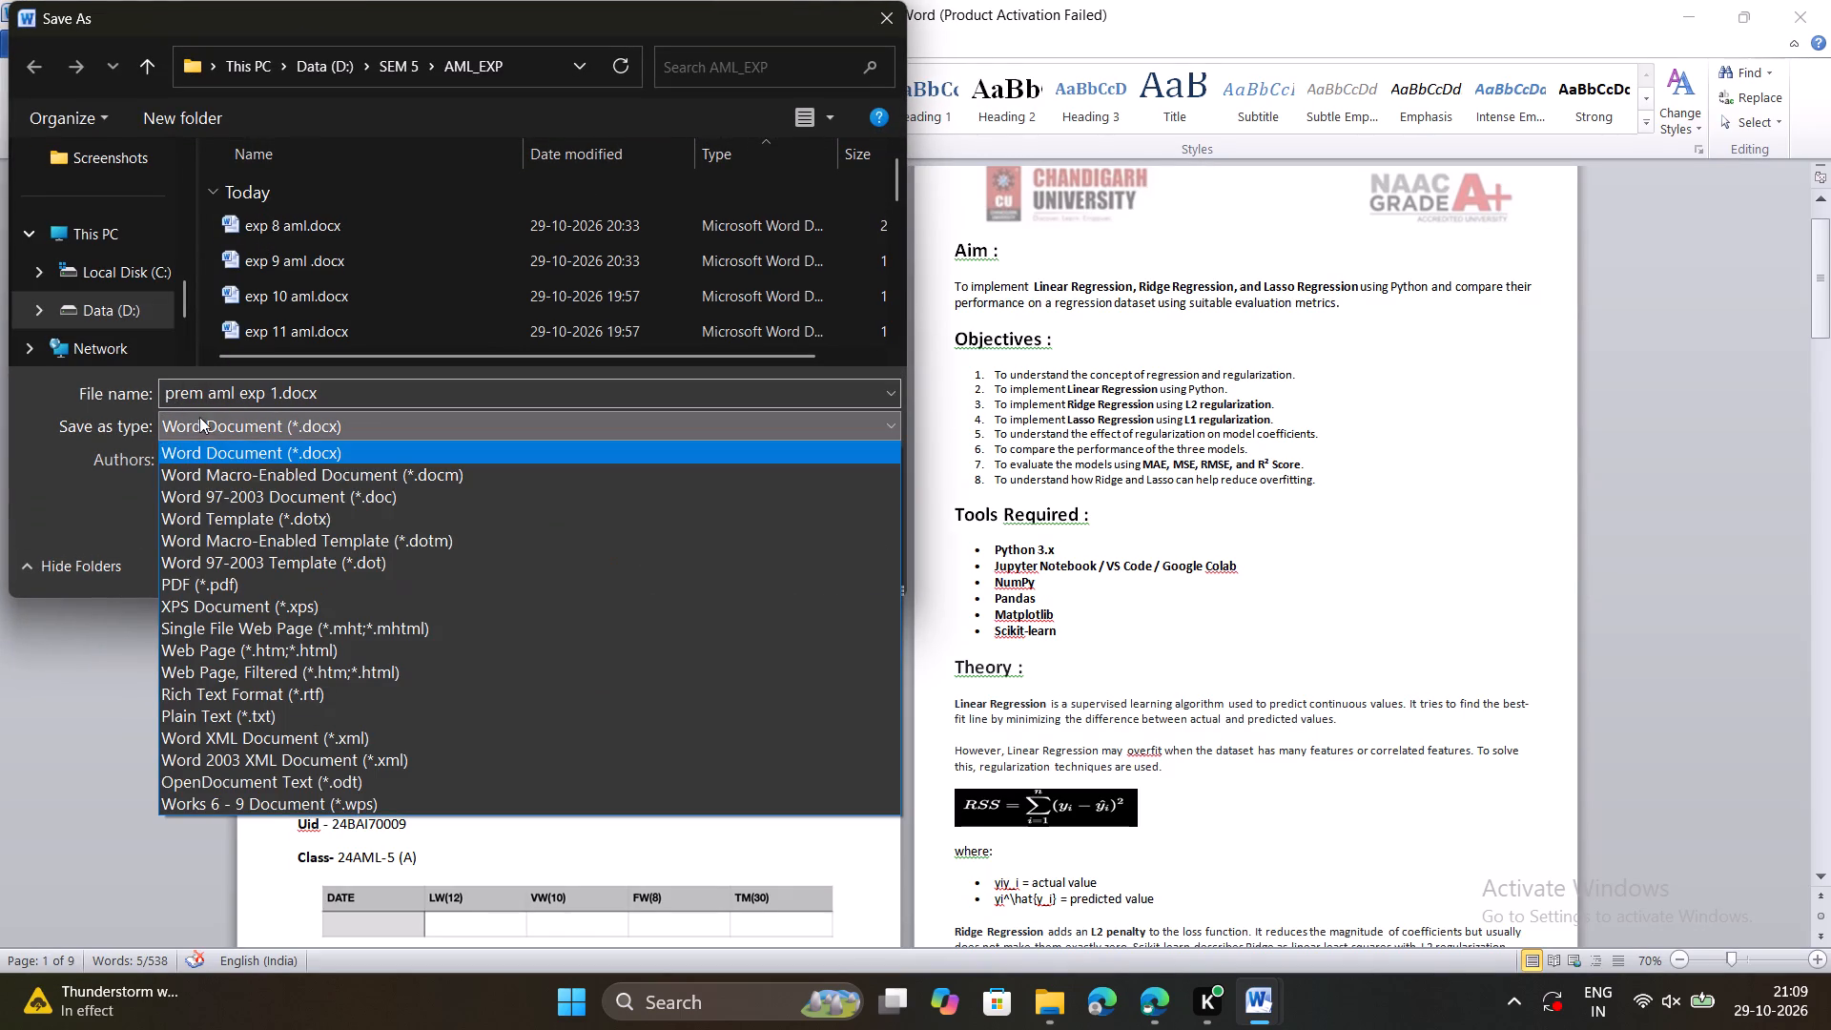
{"action": "left_click", "coordinate": [220, 578]}
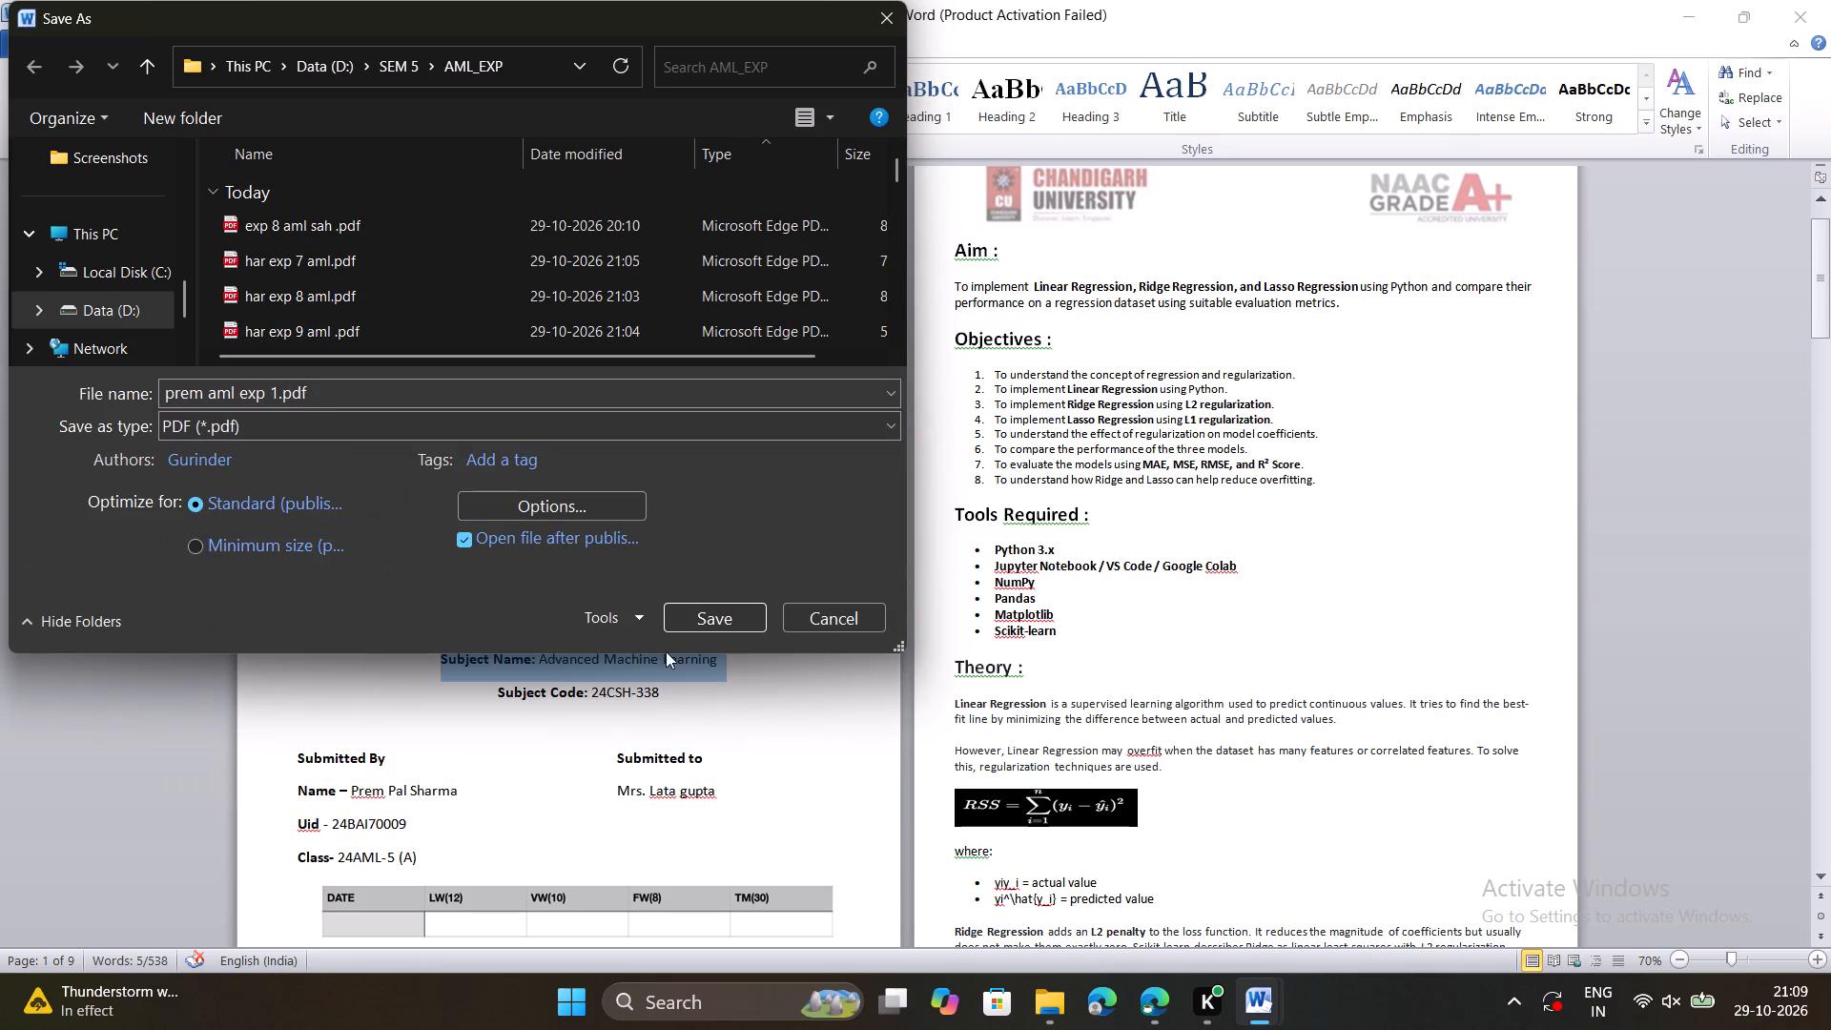
{"action": "left_click", "coordinate": [716, 619]}
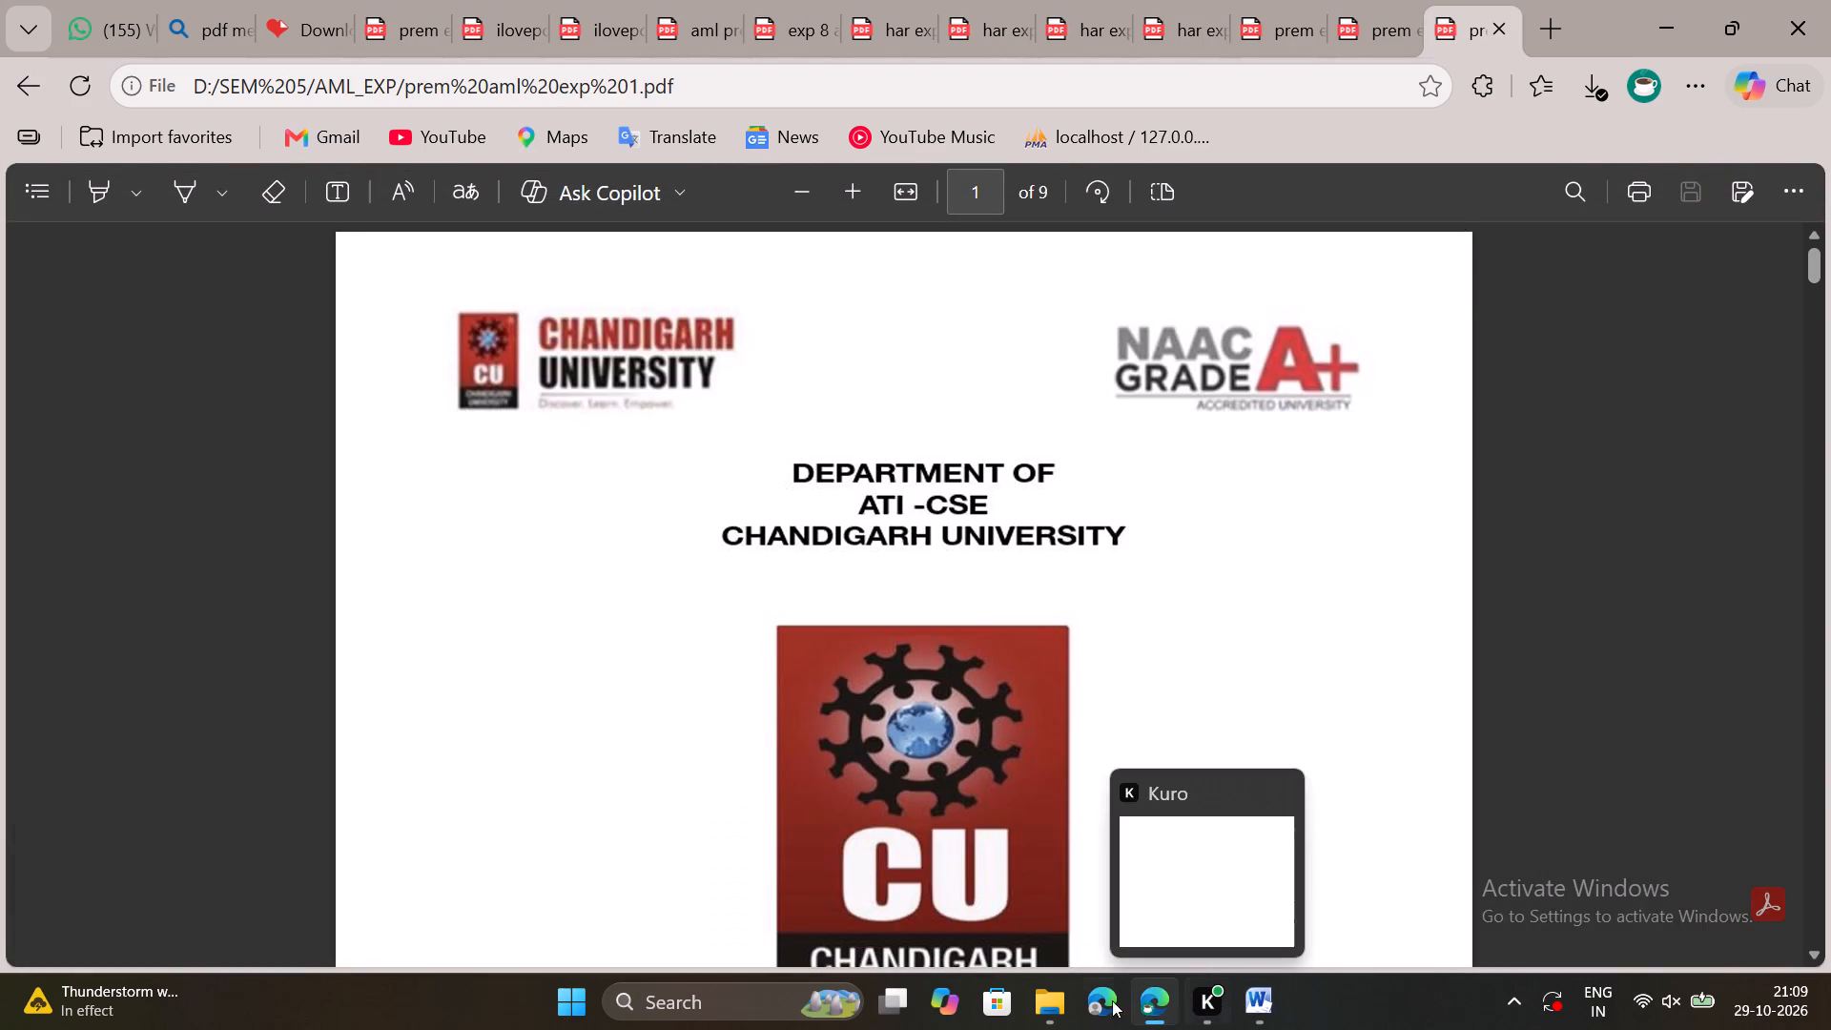
Open aml exp 2.docx from the AML_EXP folder and save a Word copy with the prefix "prem" in its file name.
{"action": "left_click", "coordinate": [1058, 1000]}
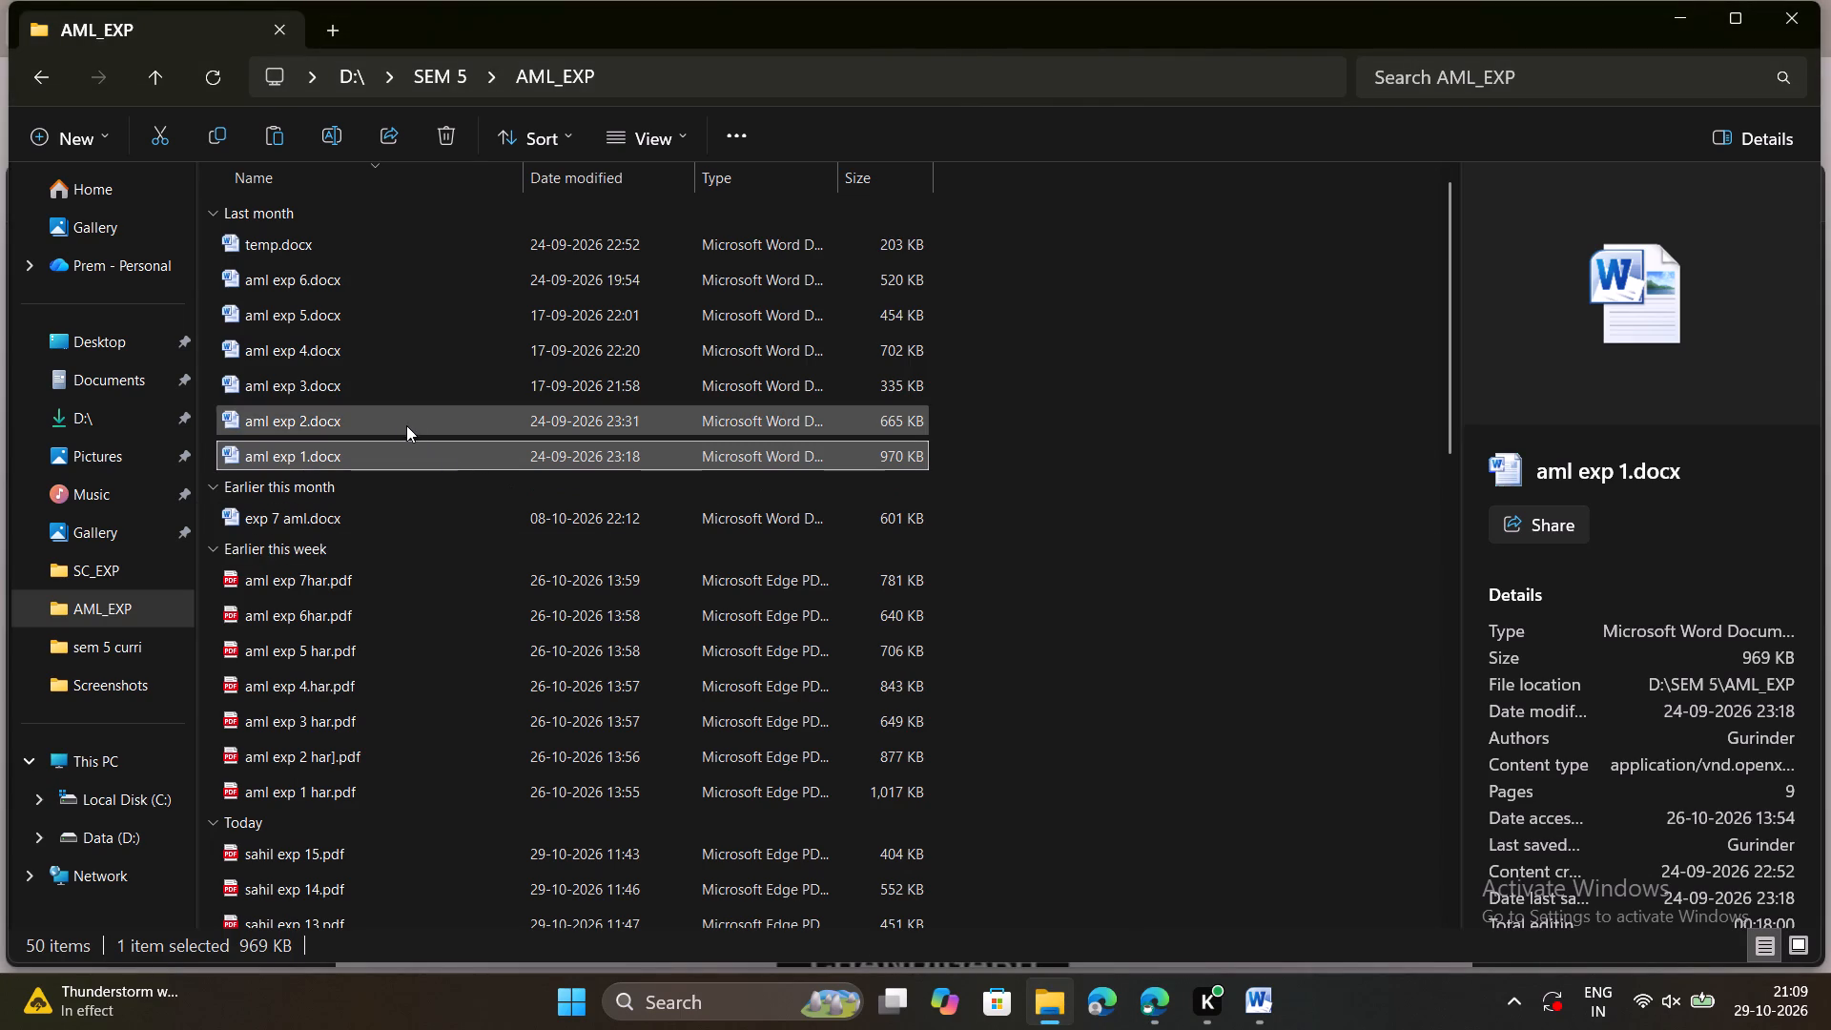
{"action": "double_click", "coordinate": [401, 422]}
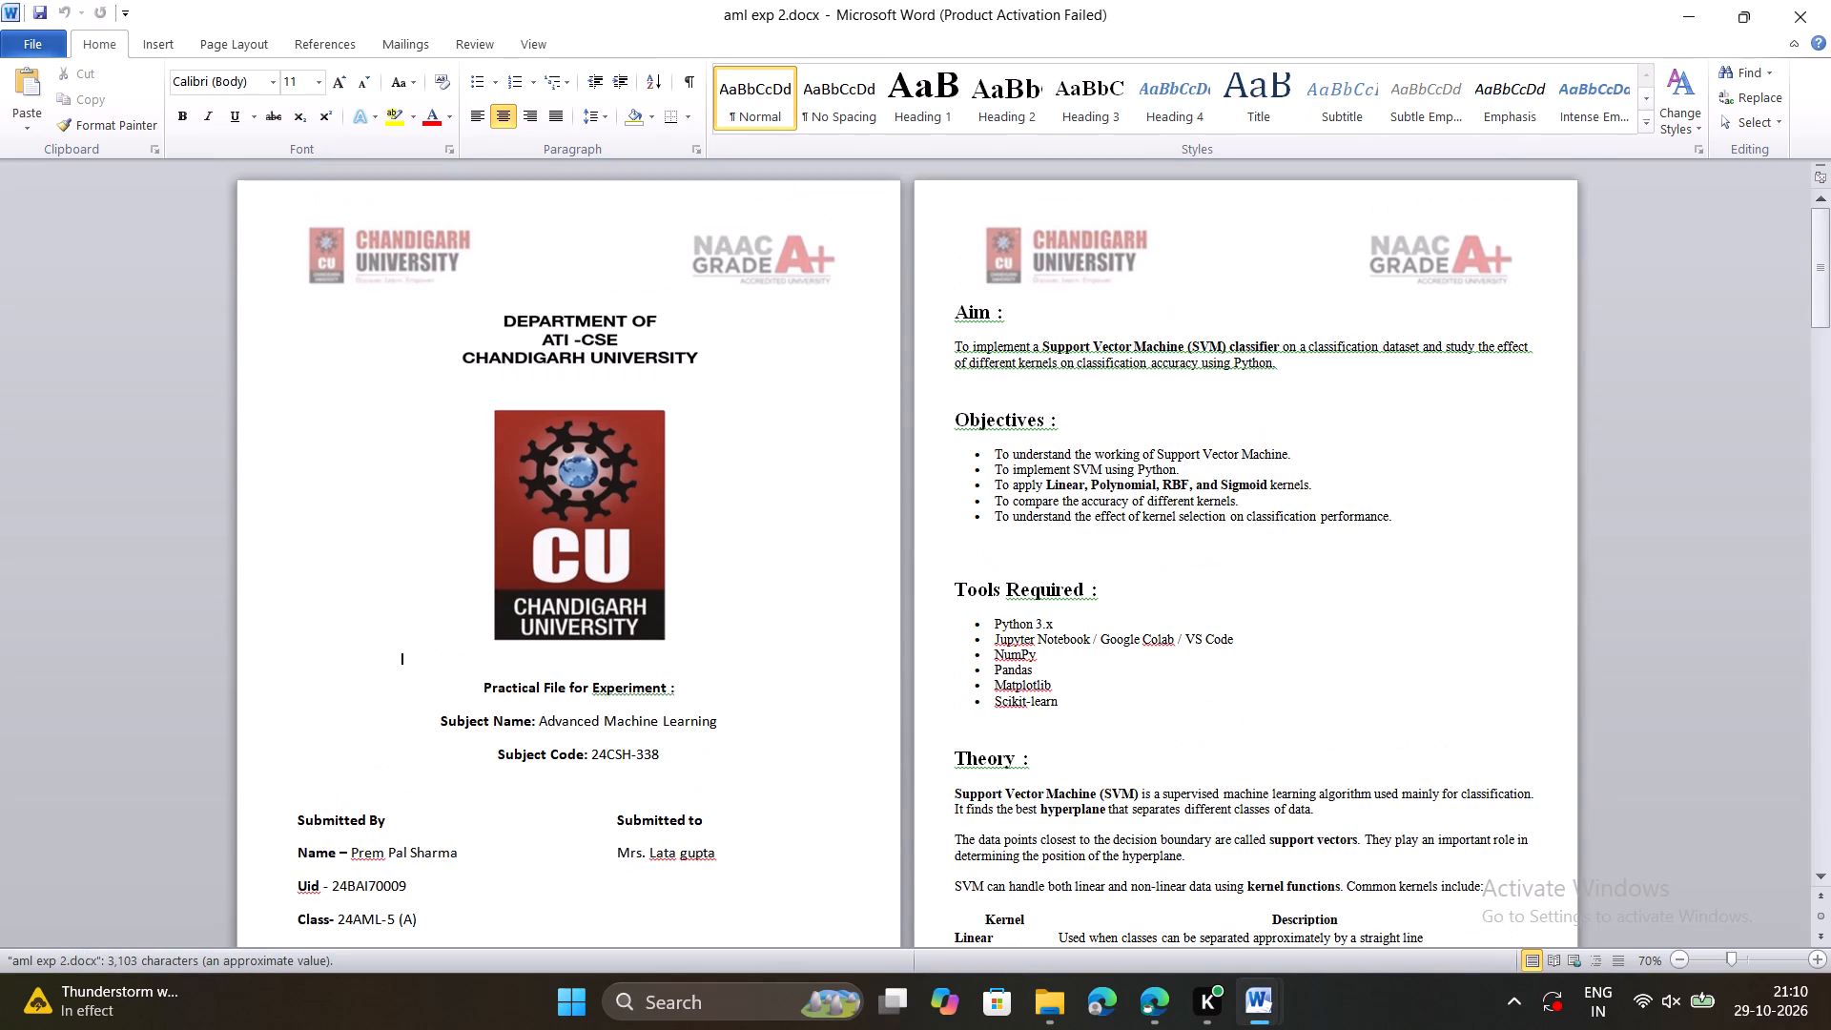
{"action": "left_click", "coordinate": [38, 54]}
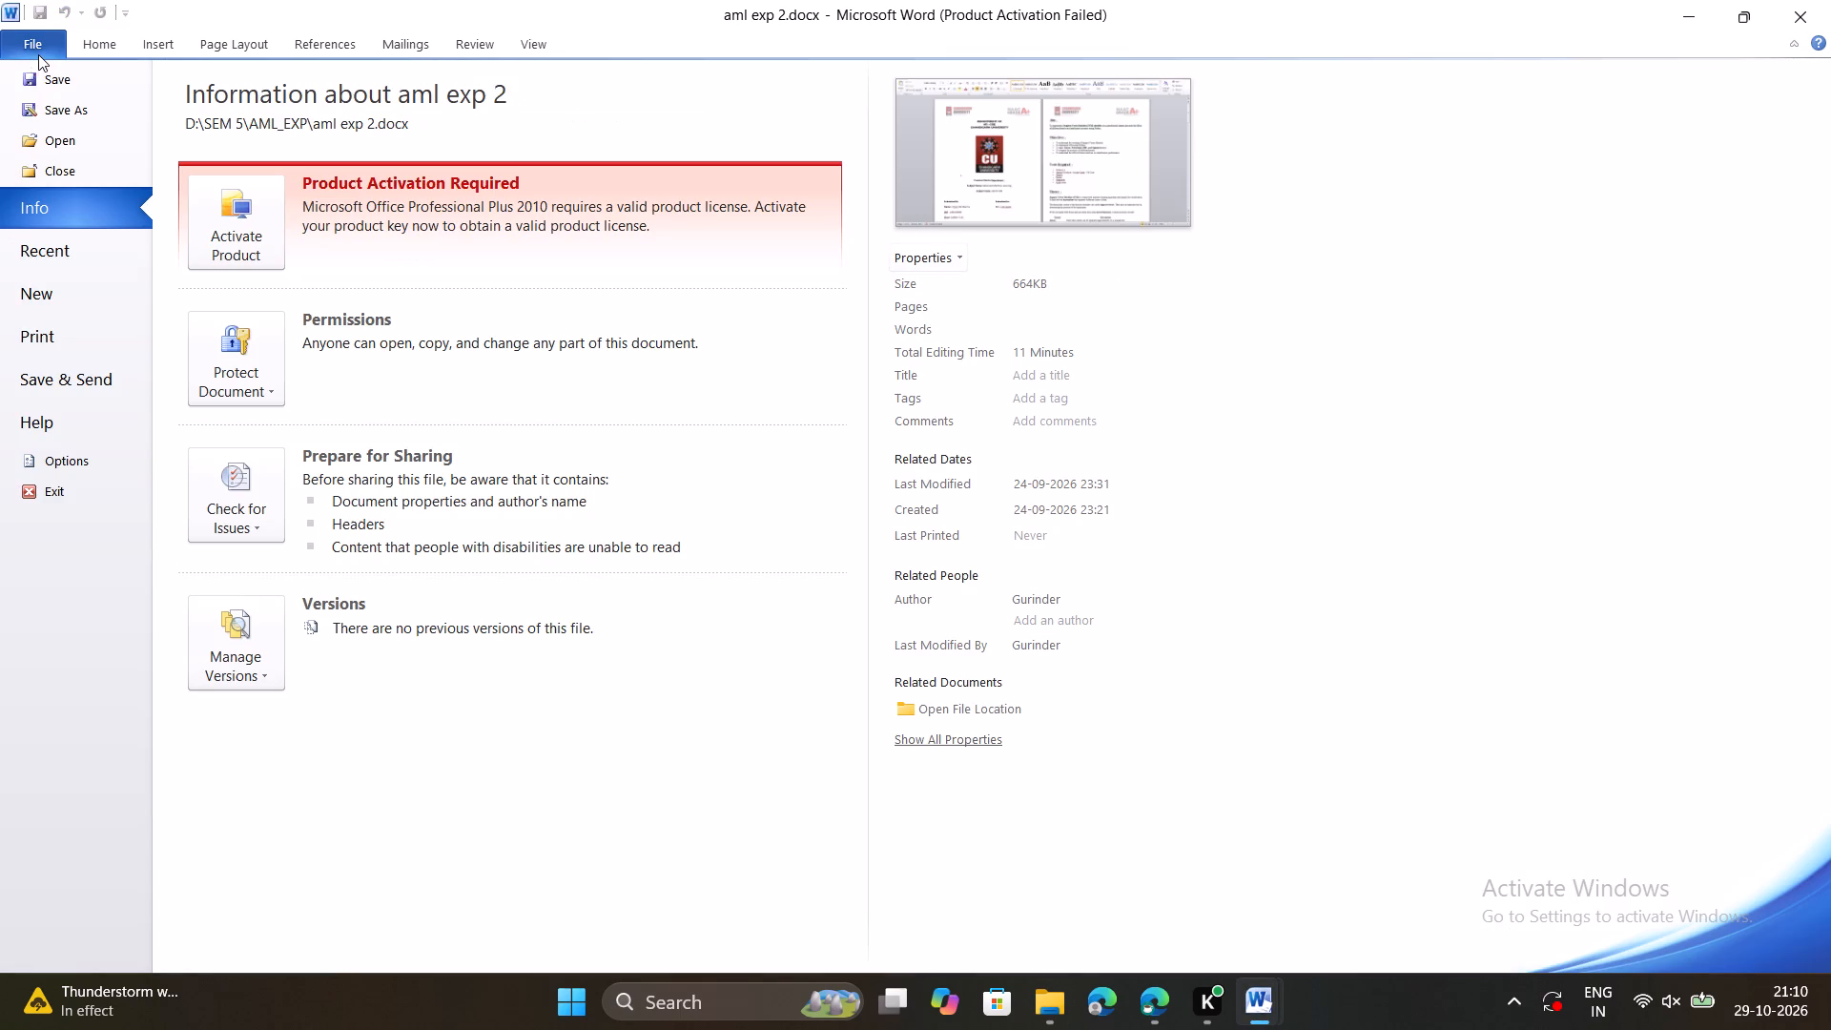
{"action": "left_click", "coordinate": [51, 105]}
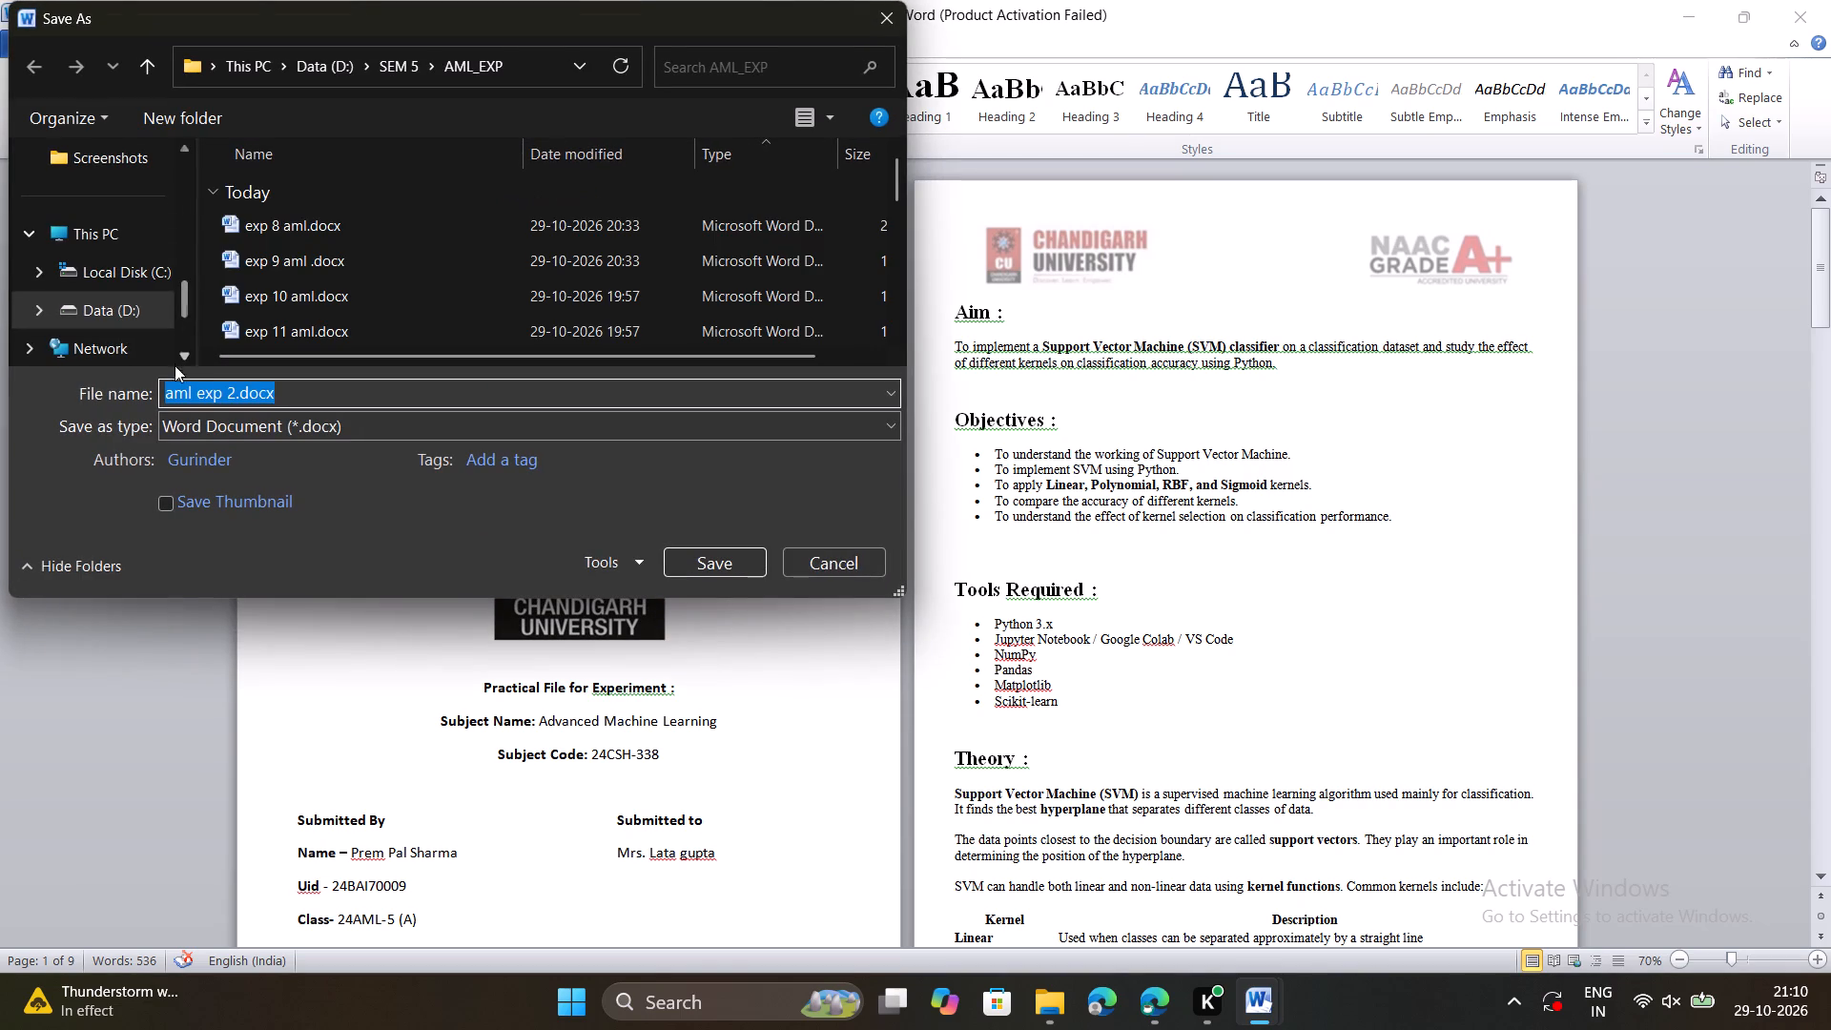
{"action": "left_click", "coordinate": [168, 389]}
{"action": "type", "text": "prem"}
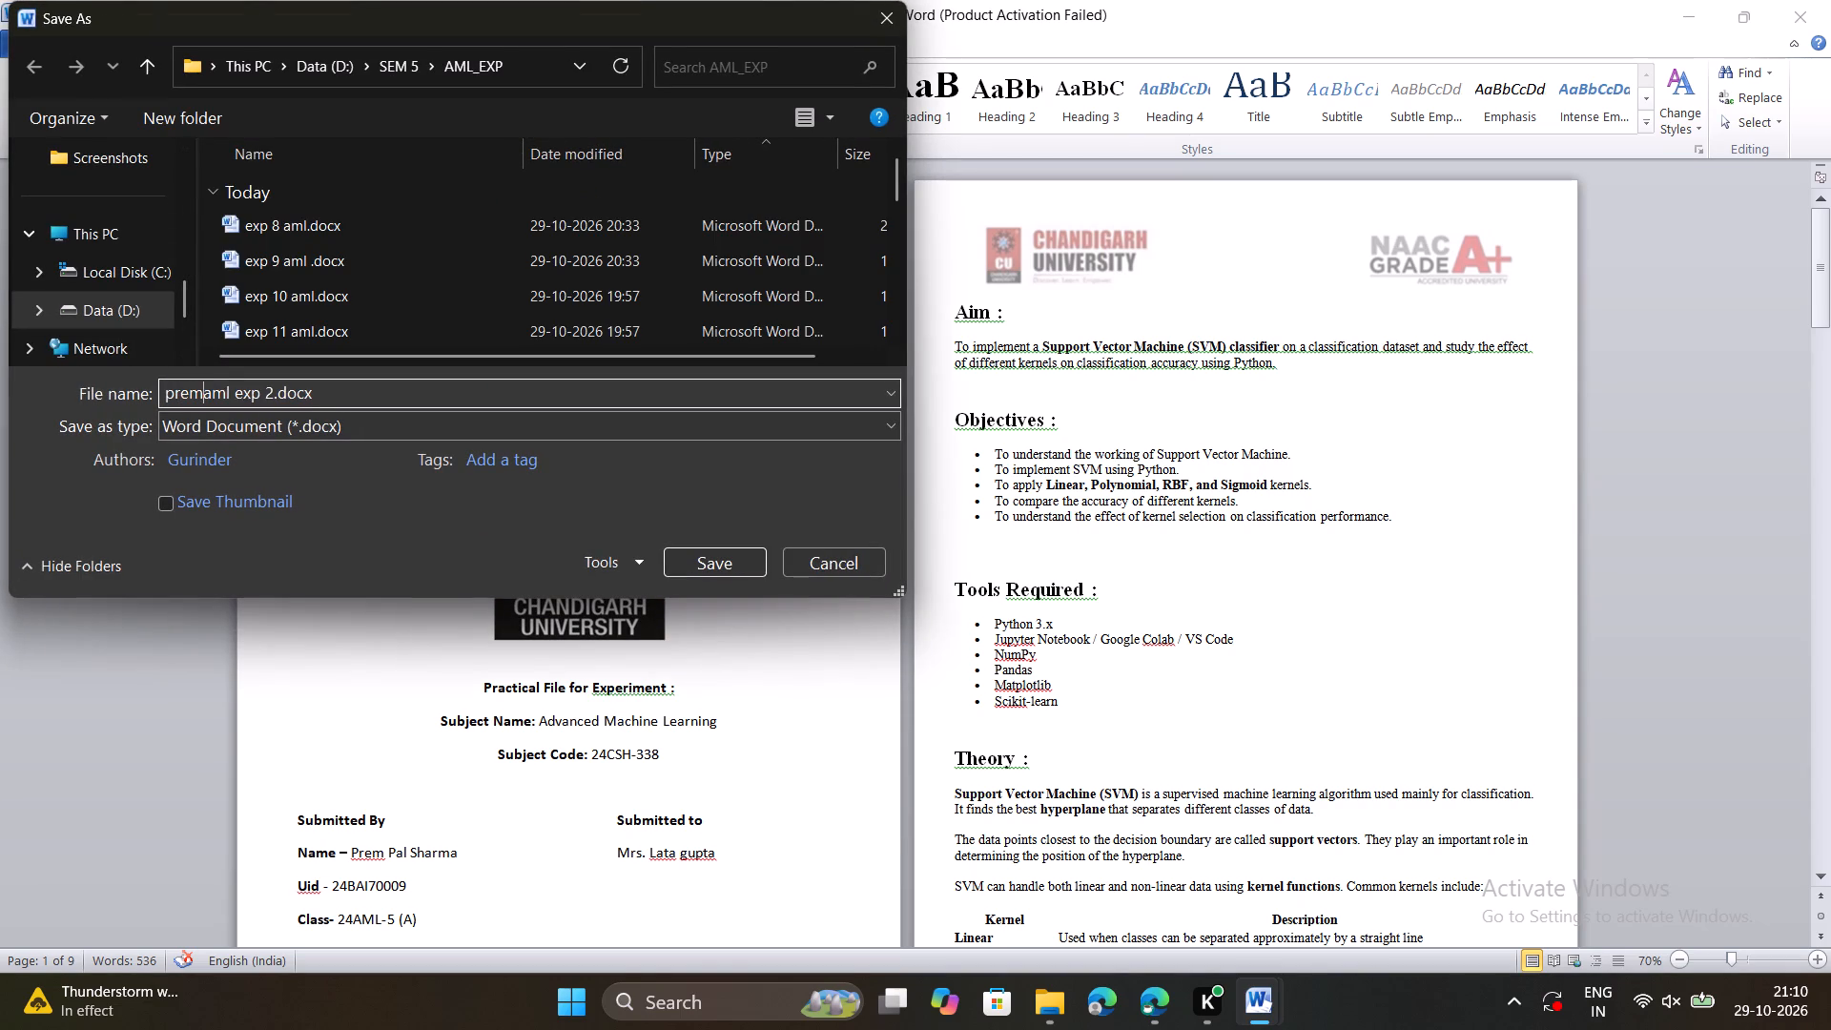
{"action": "key", "text": "space"}
{"action": "left_click", "coordinate": [720, 555]}
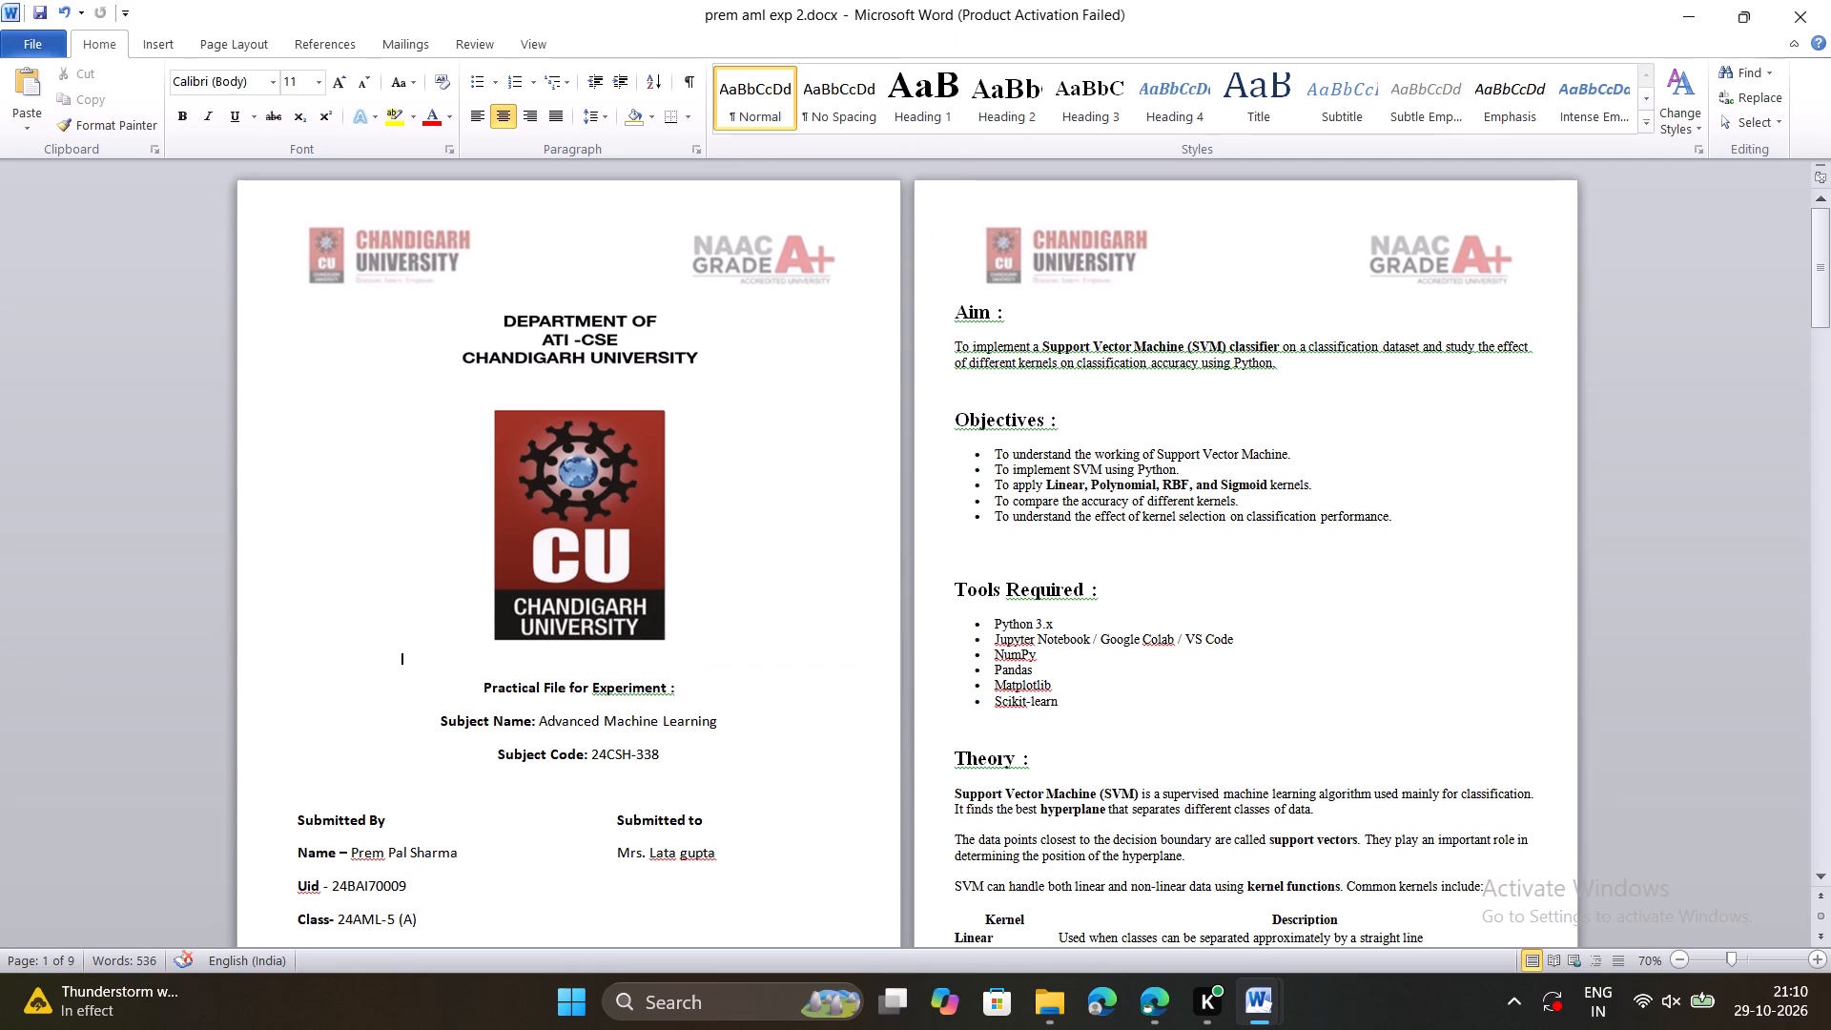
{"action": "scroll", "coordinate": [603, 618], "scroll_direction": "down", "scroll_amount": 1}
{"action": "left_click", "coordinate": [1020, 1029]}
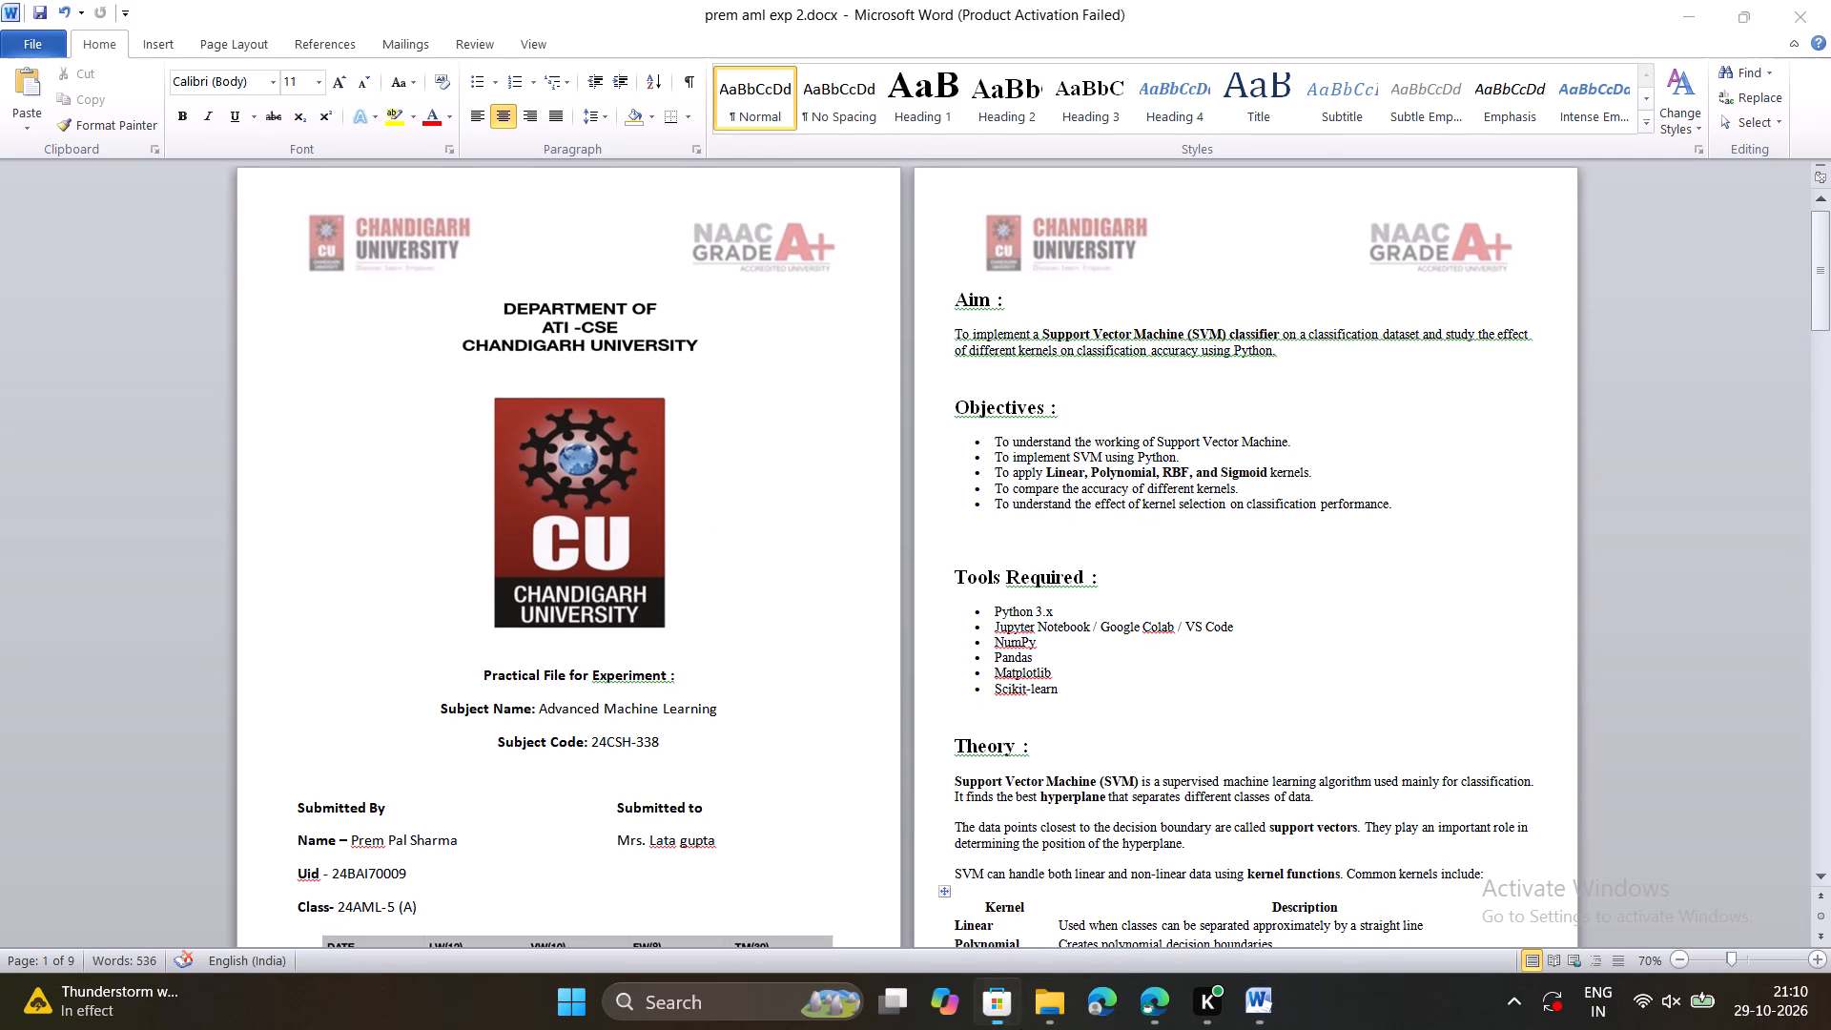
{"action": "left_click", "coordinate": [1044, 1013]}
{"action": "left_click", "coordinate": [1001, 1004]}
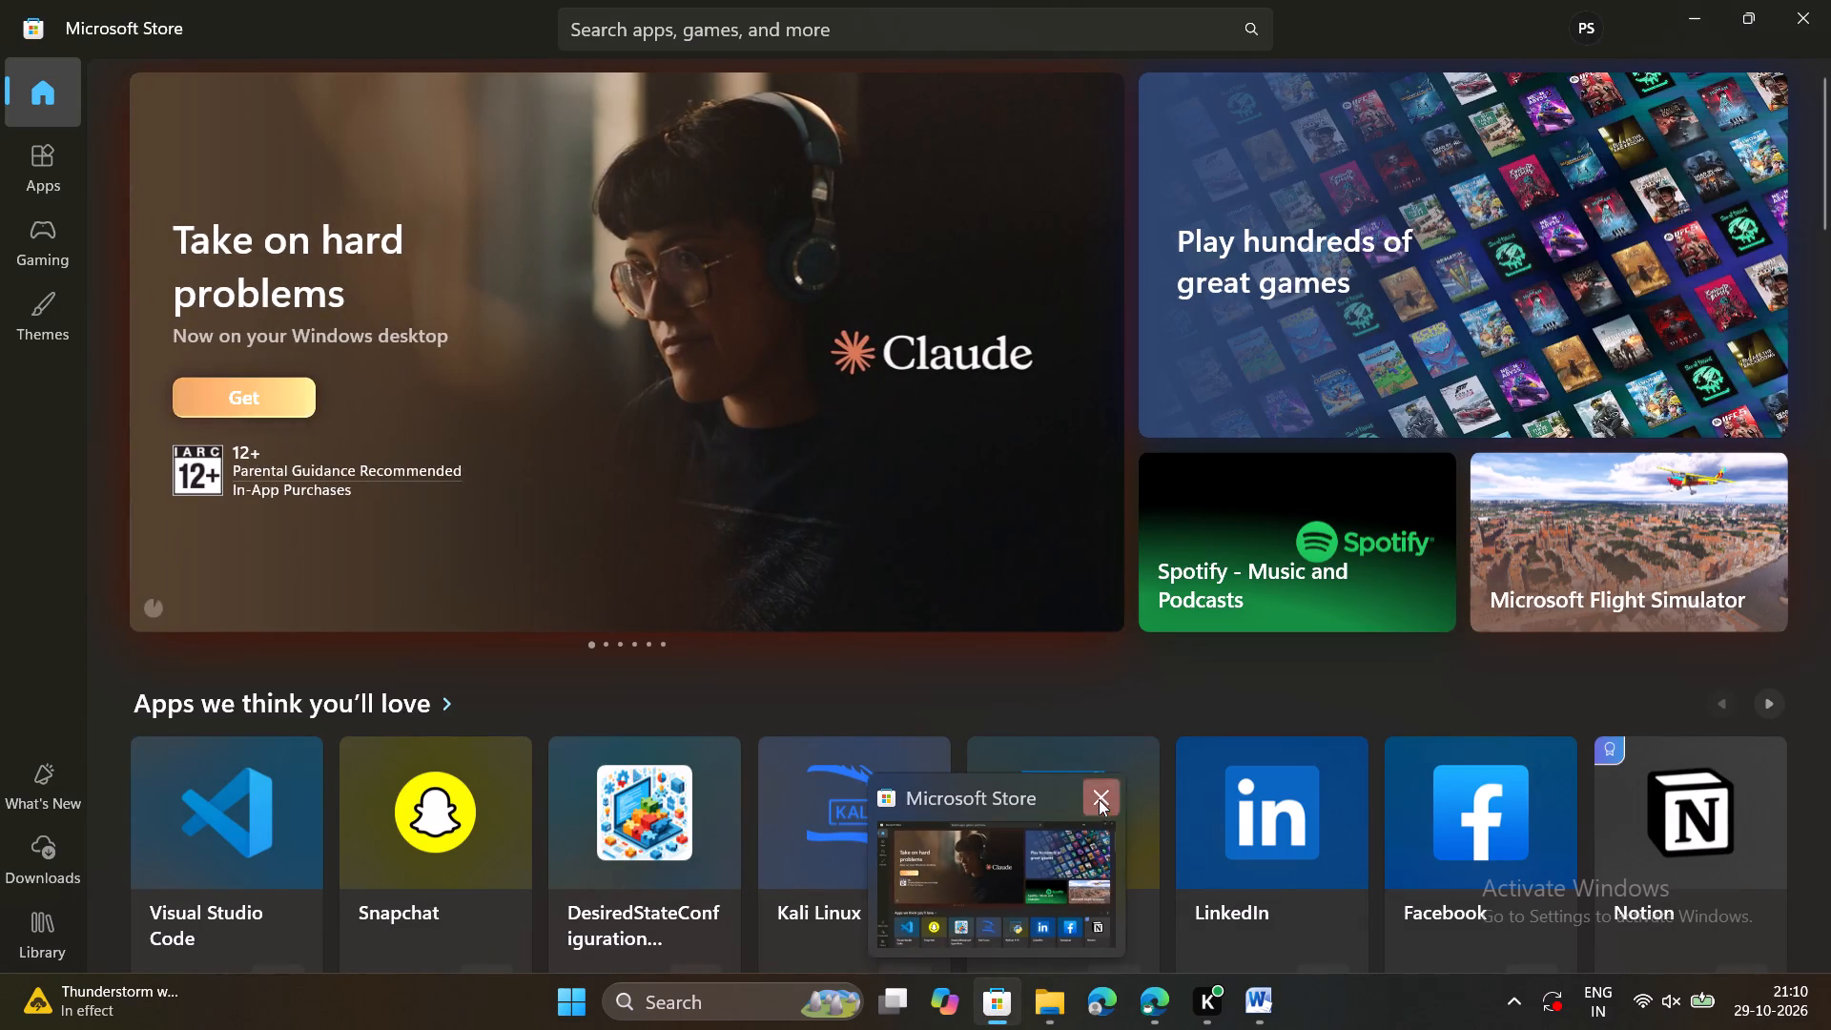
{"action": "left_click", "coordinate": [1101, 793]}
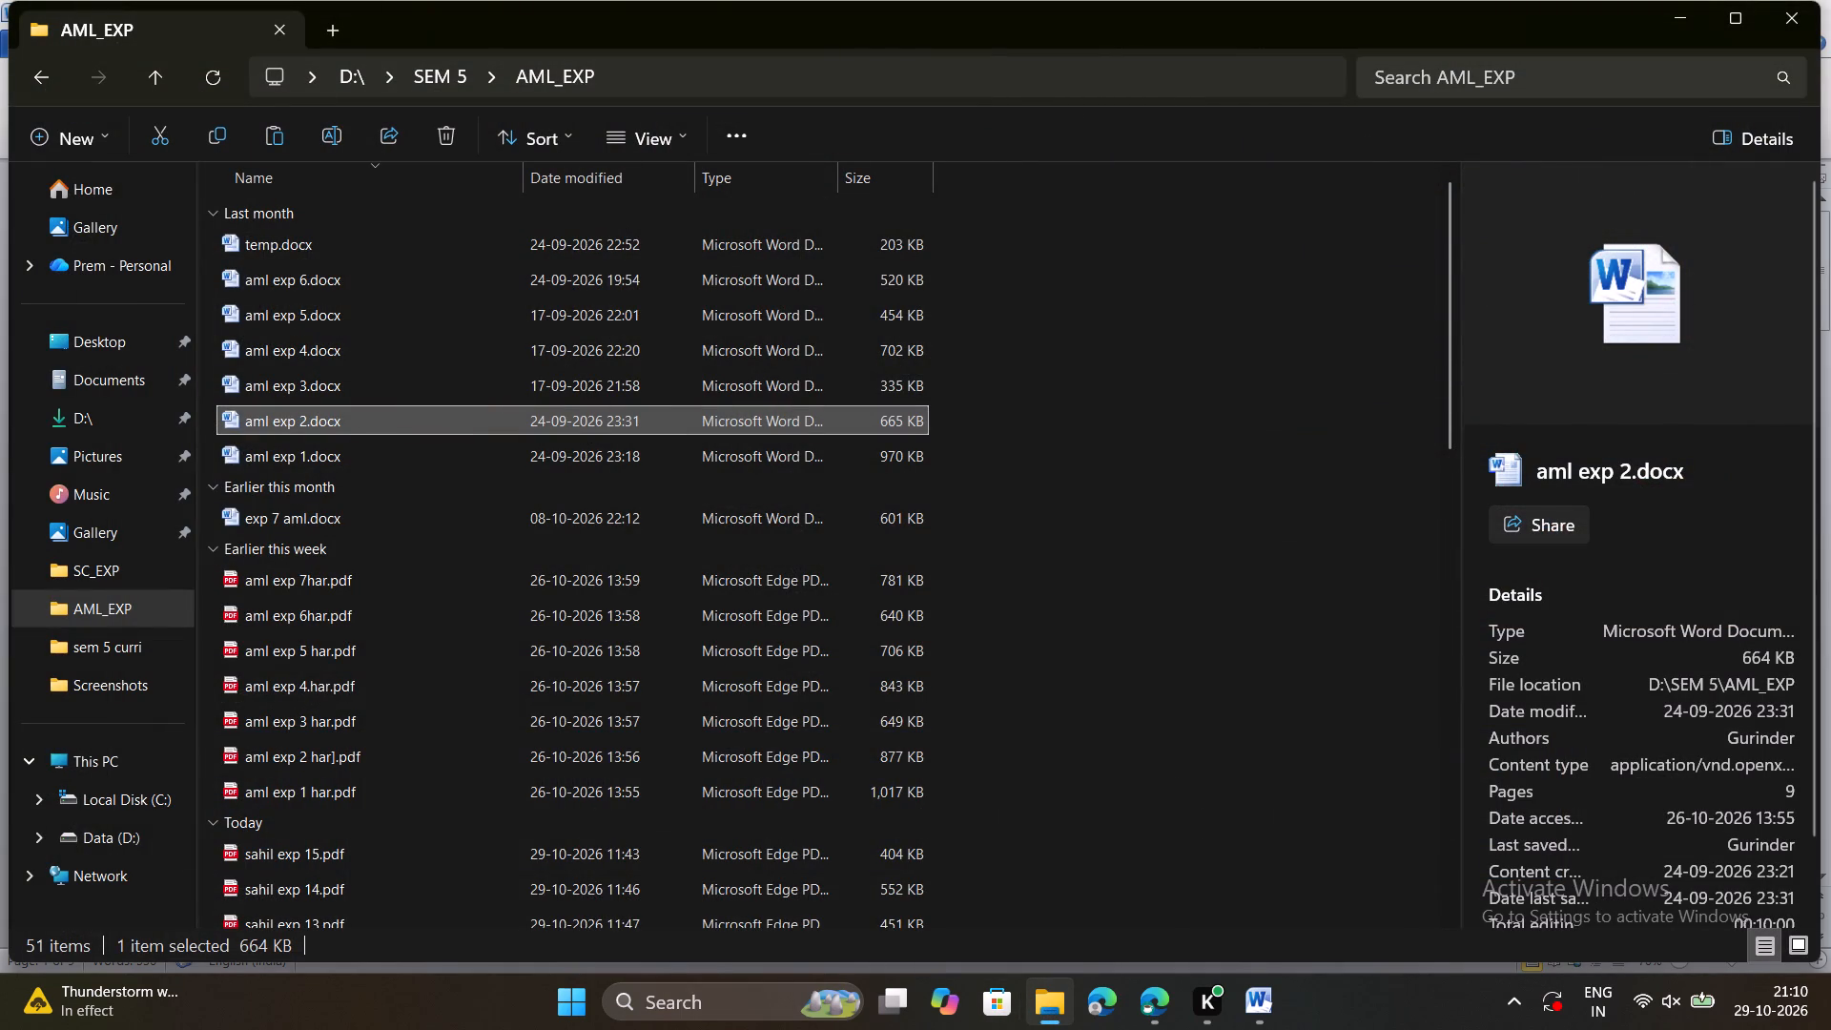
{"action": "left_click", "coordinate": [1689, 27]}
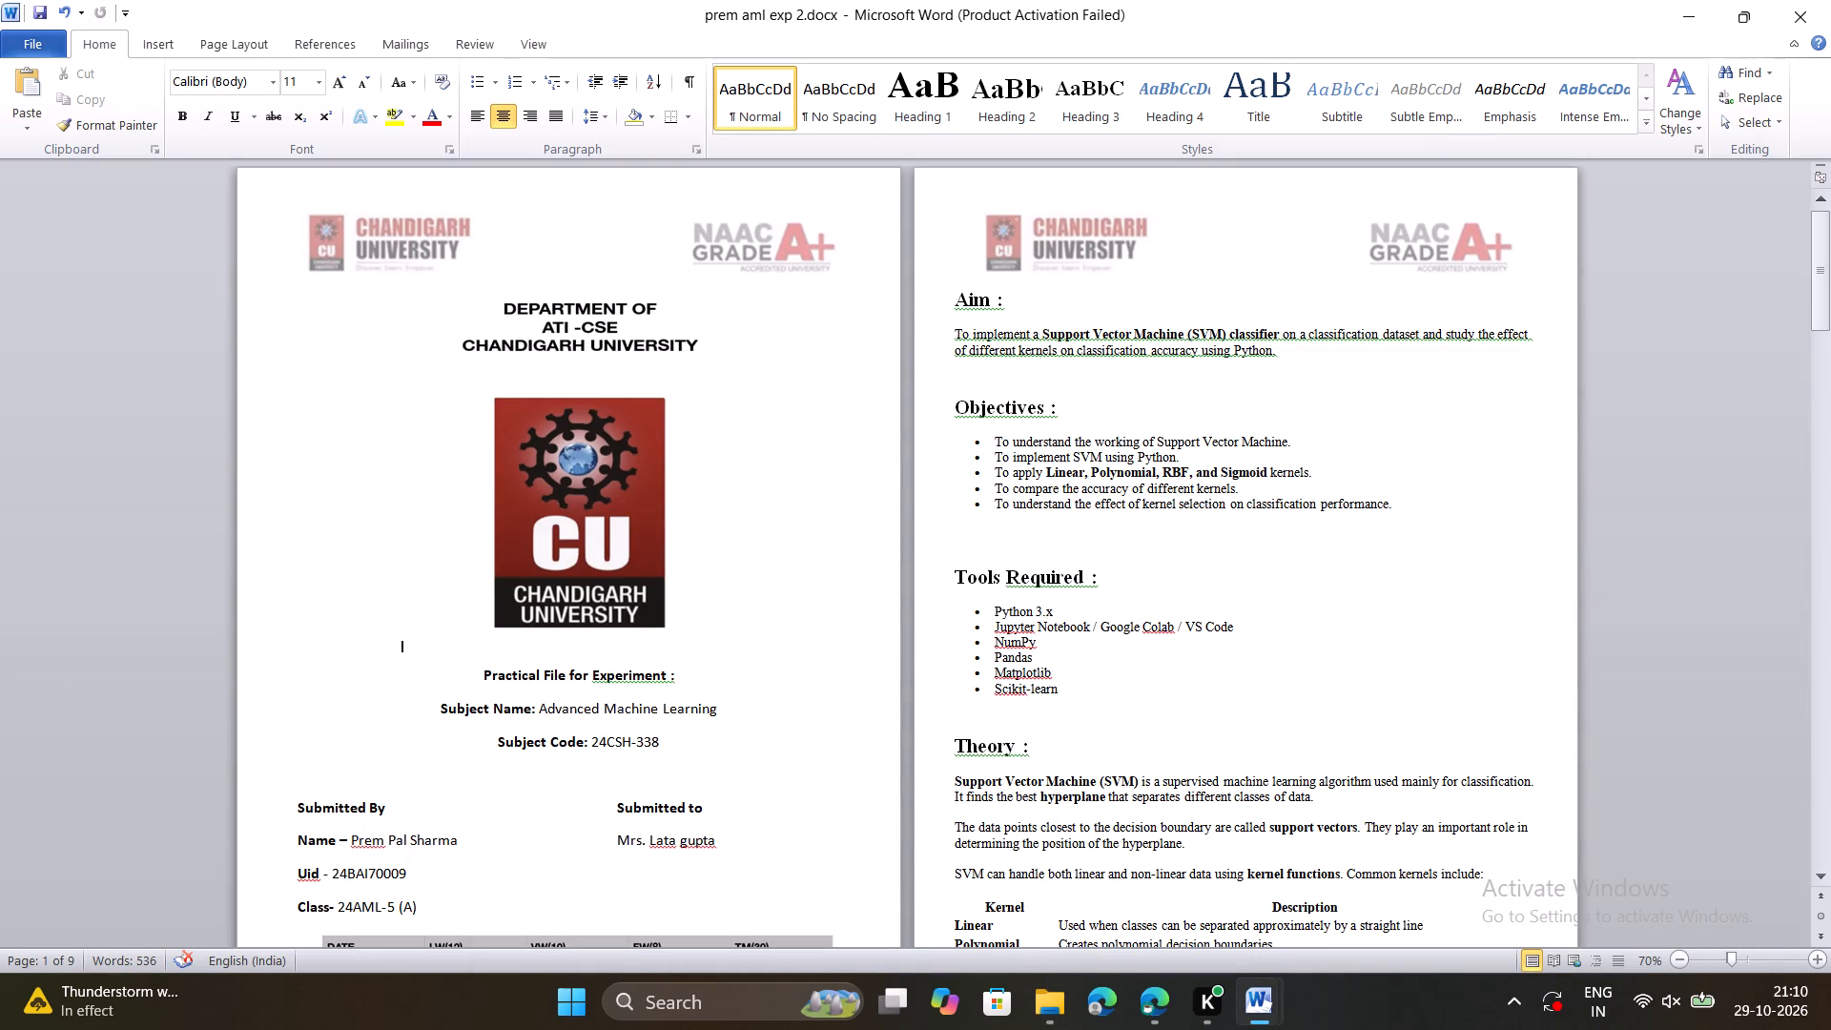
{"action": "left_click", "coordinate": [1137, 1003]}
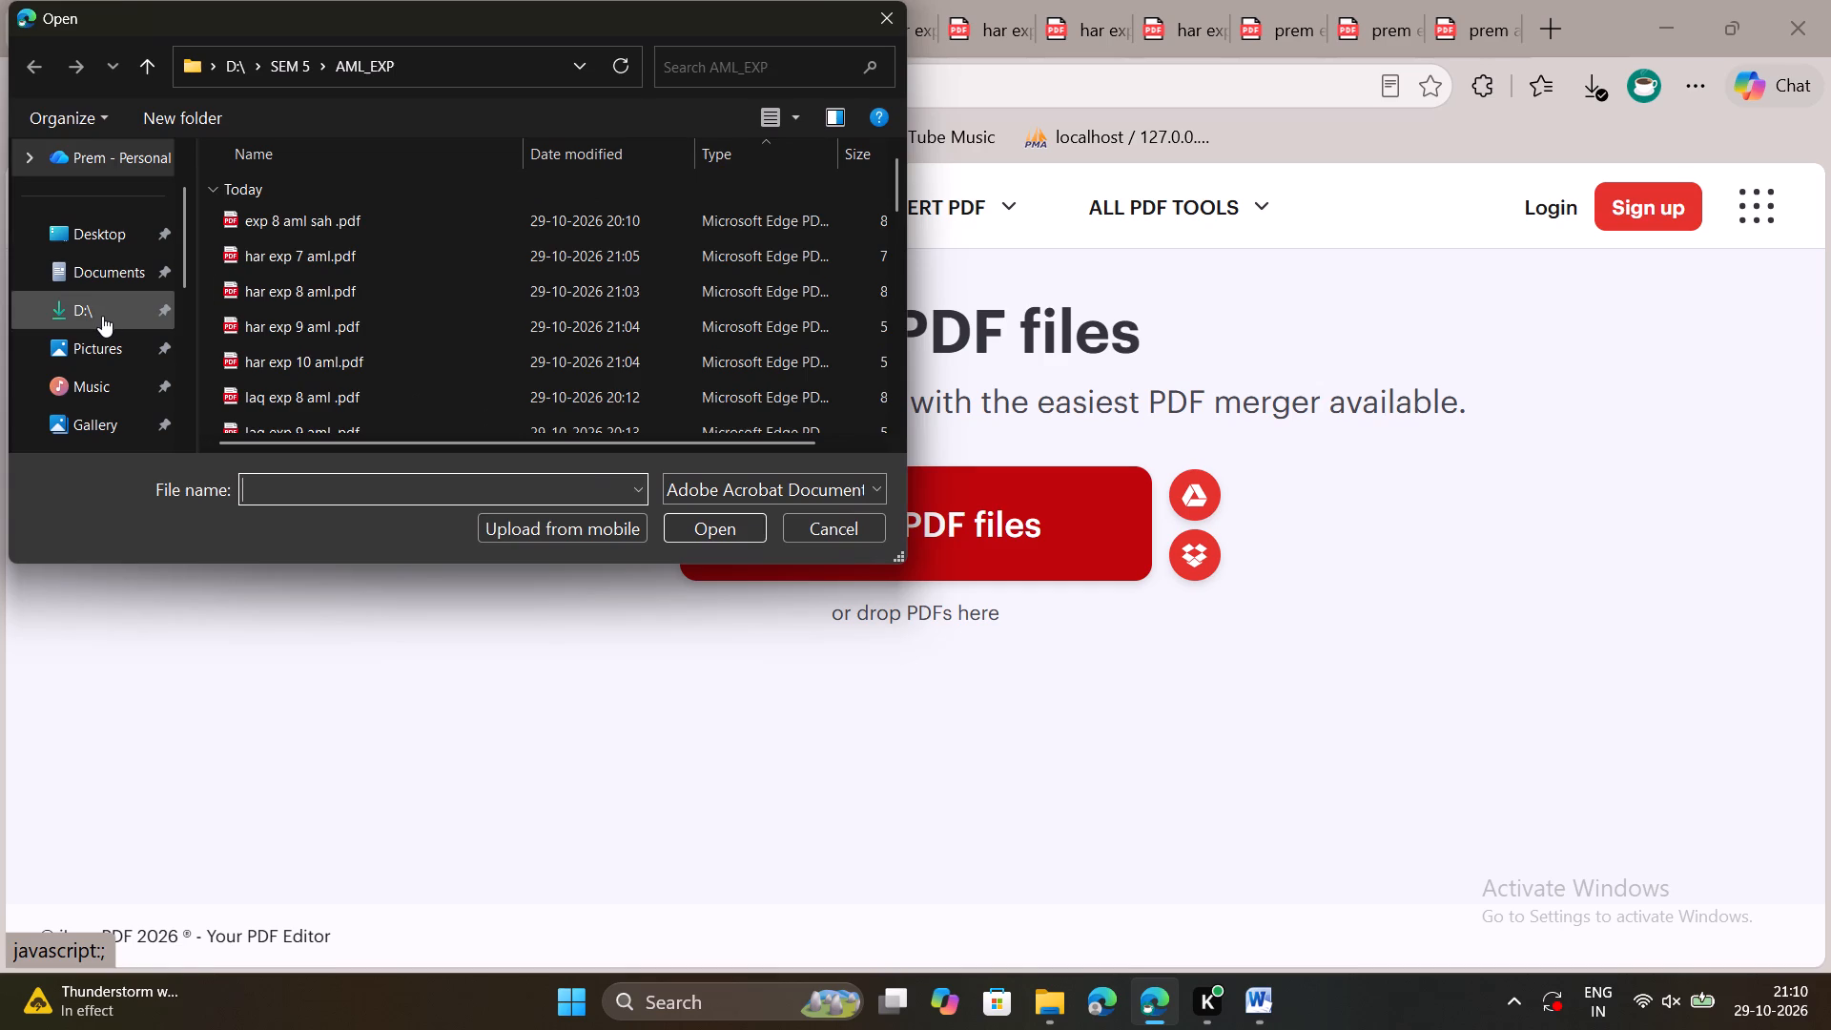
{"action": "scroll", "coordinate": [370, 201], "scroll_direction": "up", "scroll_amount": 3}
{"action": "left_click", "coordinate": [359, 213]}
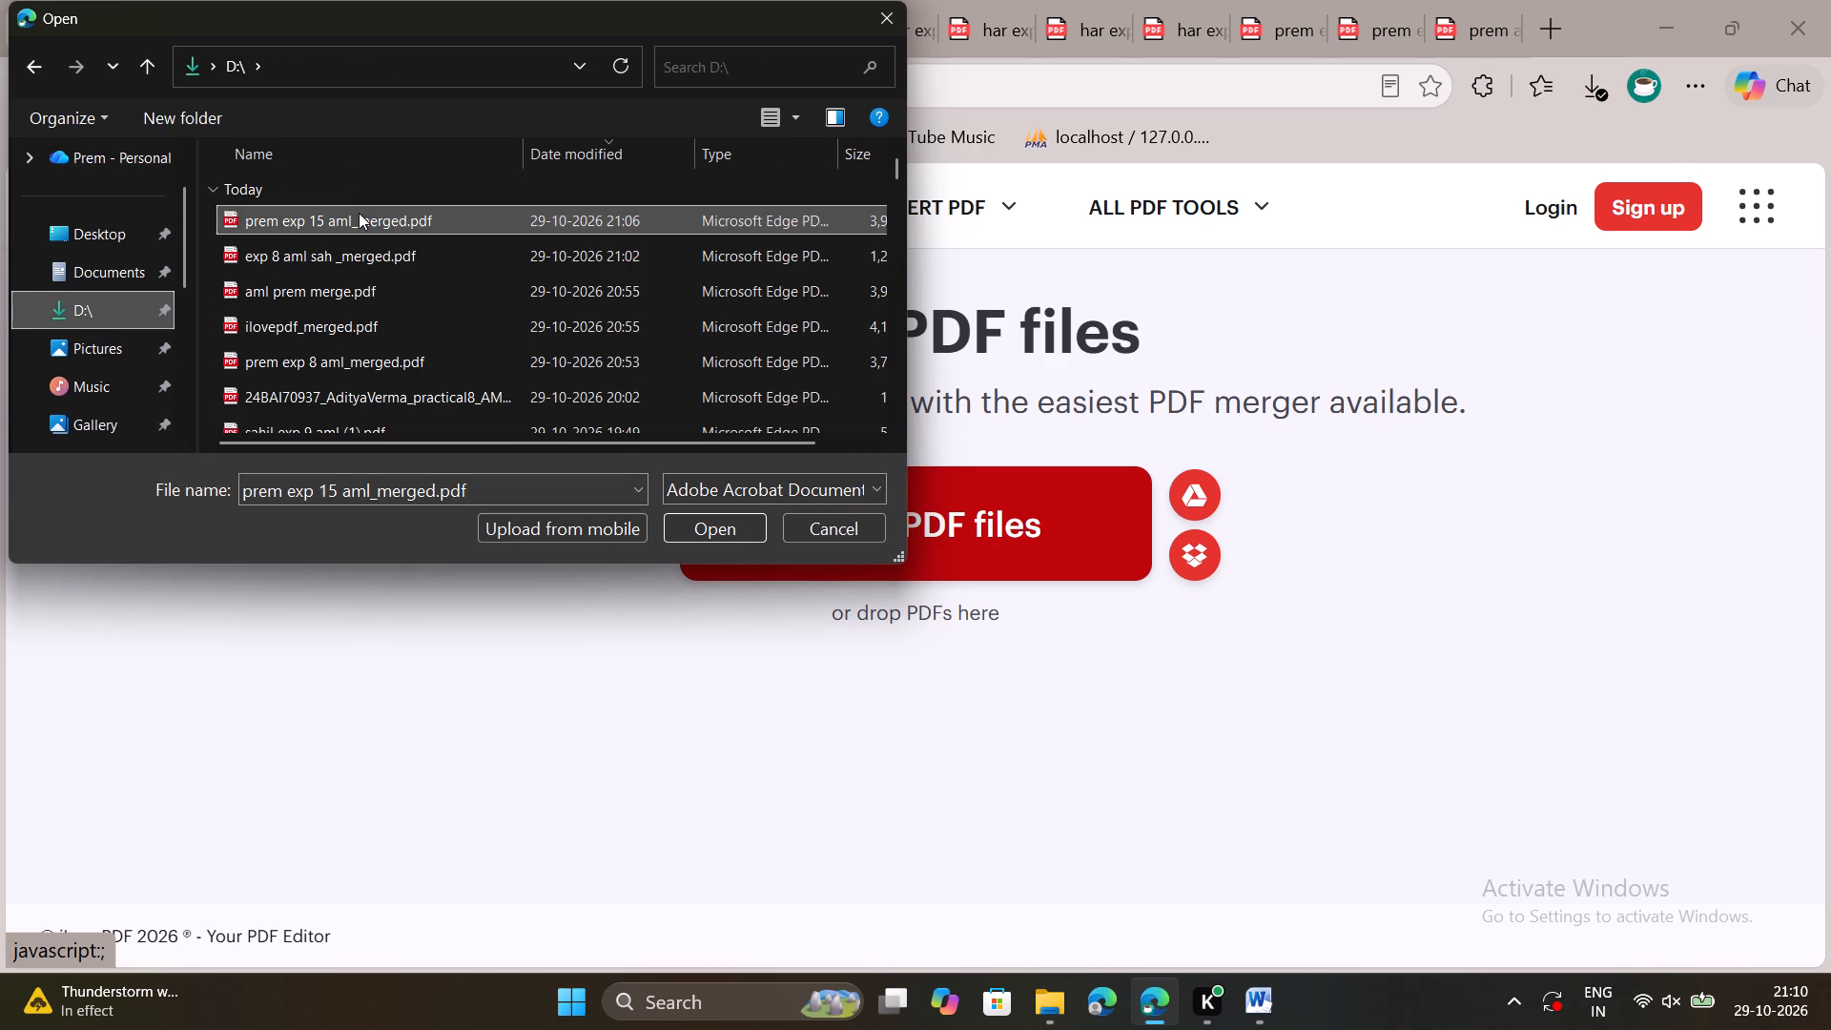
{"action": "left_click", "coordinate": [720, 525]}
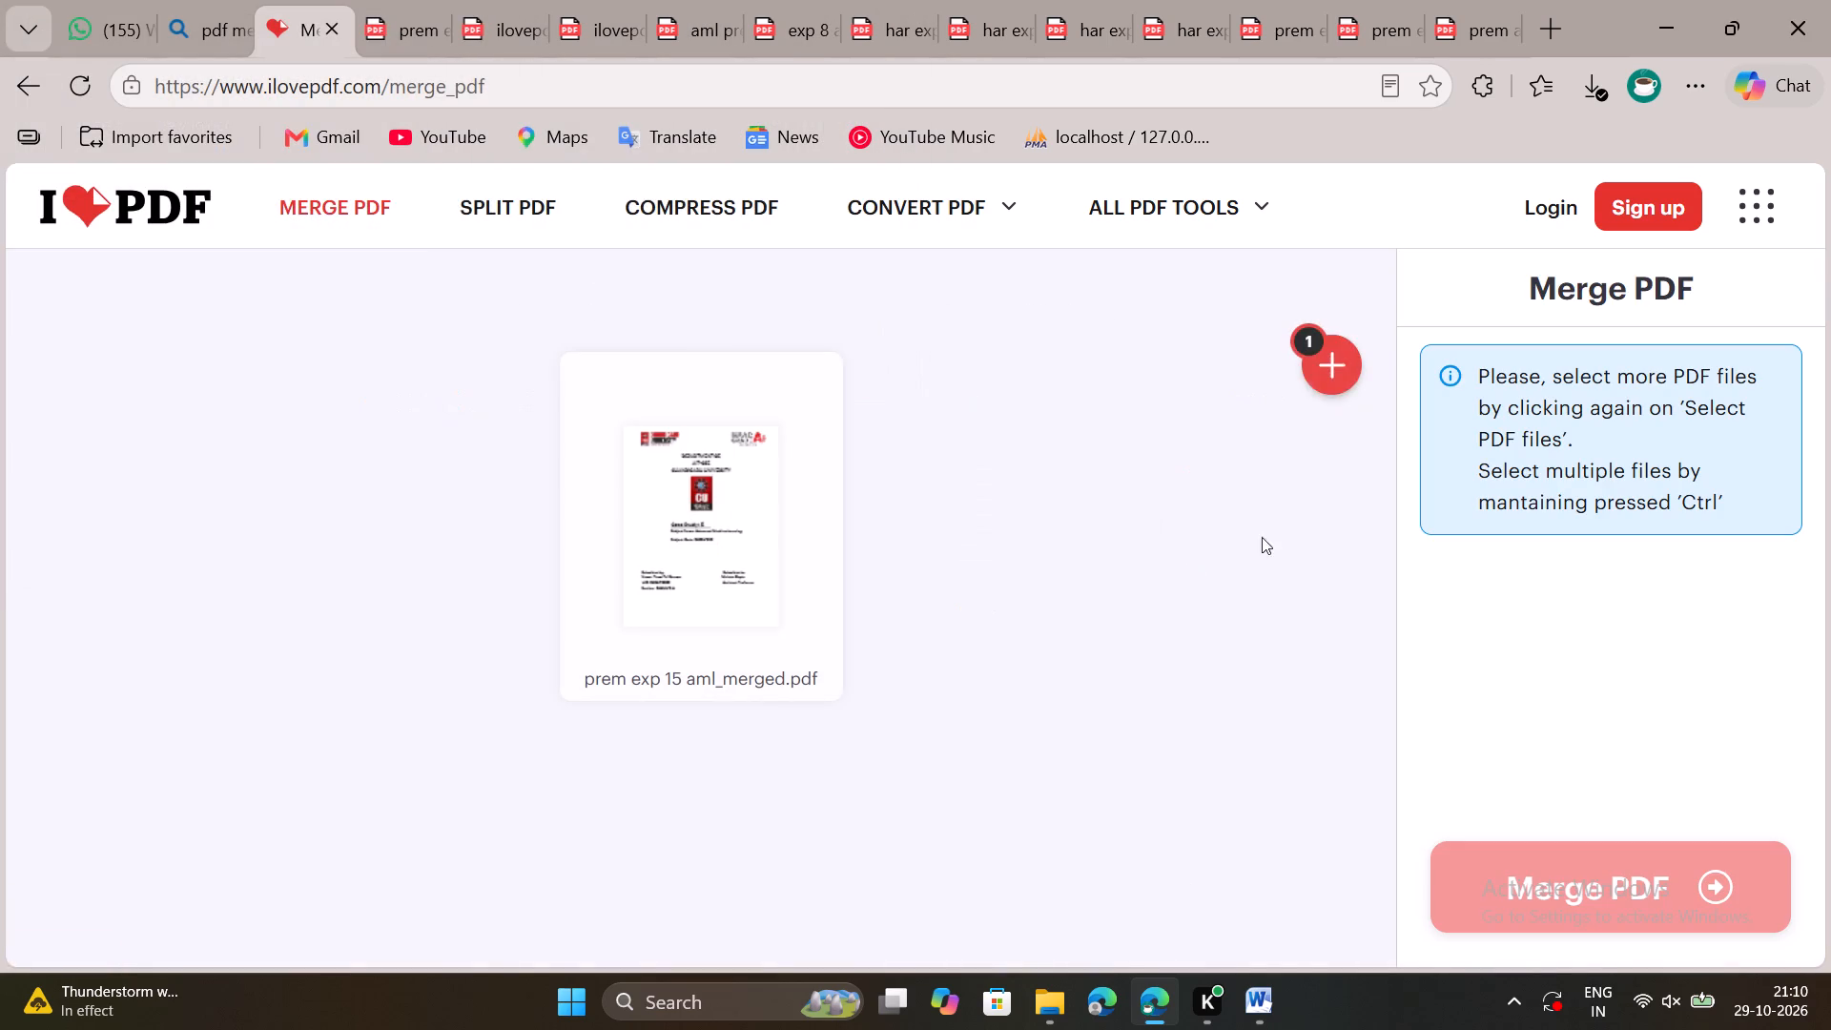
Add prem aml exp 1.pdf and prem exp 7 aml.pdf from the AML_EXP folder to the merge.
{"action": "left_click", "coordinate": [1346, 360]}
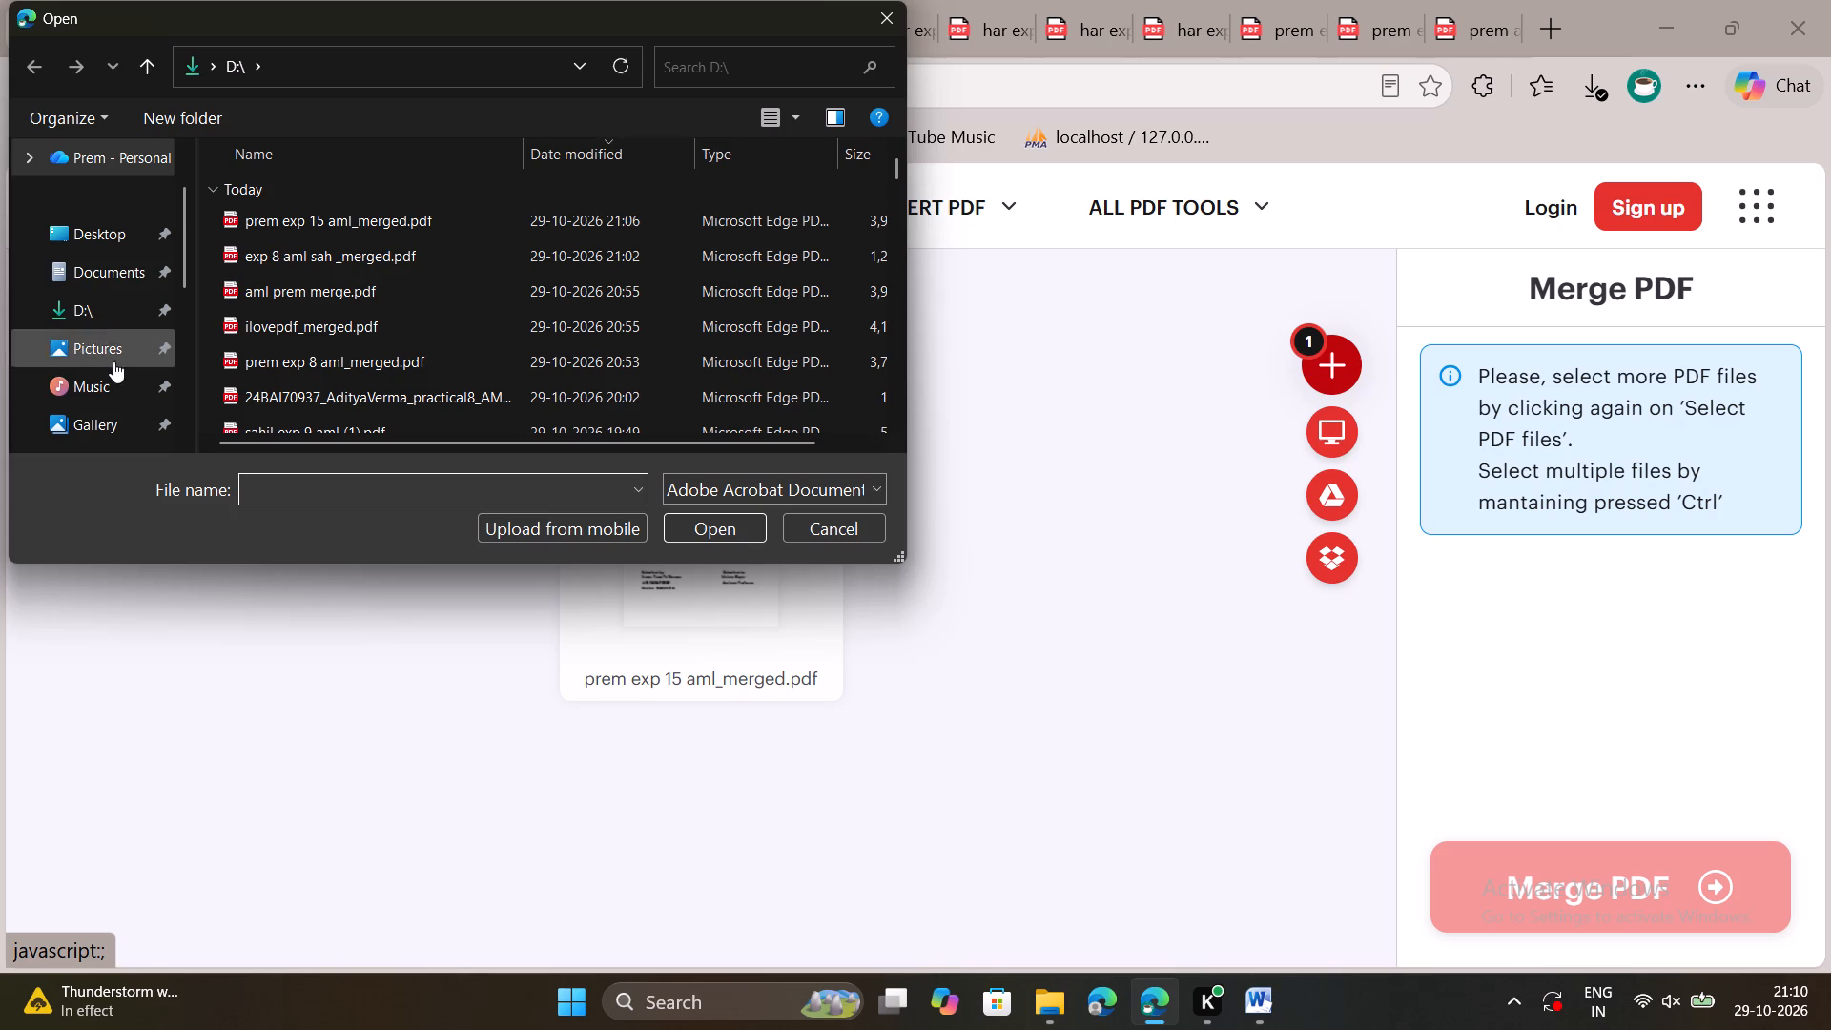
{"action": "scroll", "coordinate": [107, 395], "scroll_direction": "down", "scroll_amount": 1}
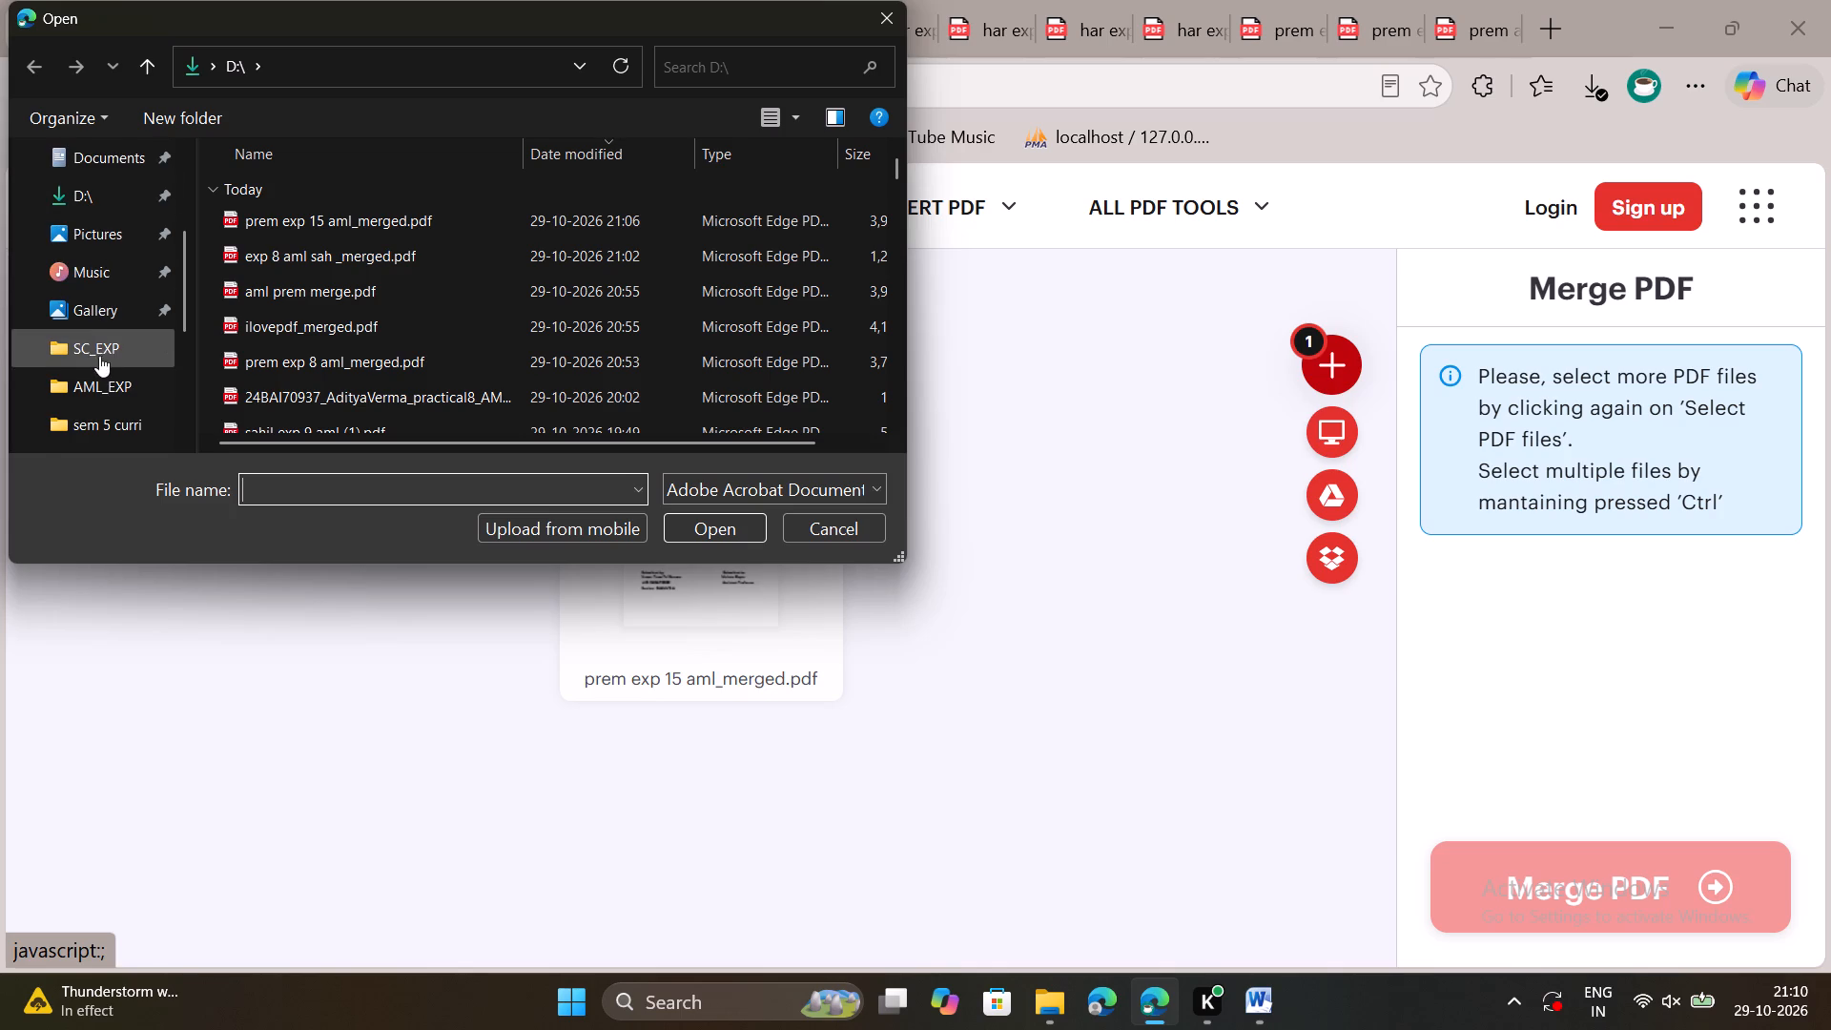
{"action": "left_click", "coordinate": [108, 375]}
{"action": "scroll", "coordinate": [280, 313], "scroll_direction": "down", "scroll_amount": 2}
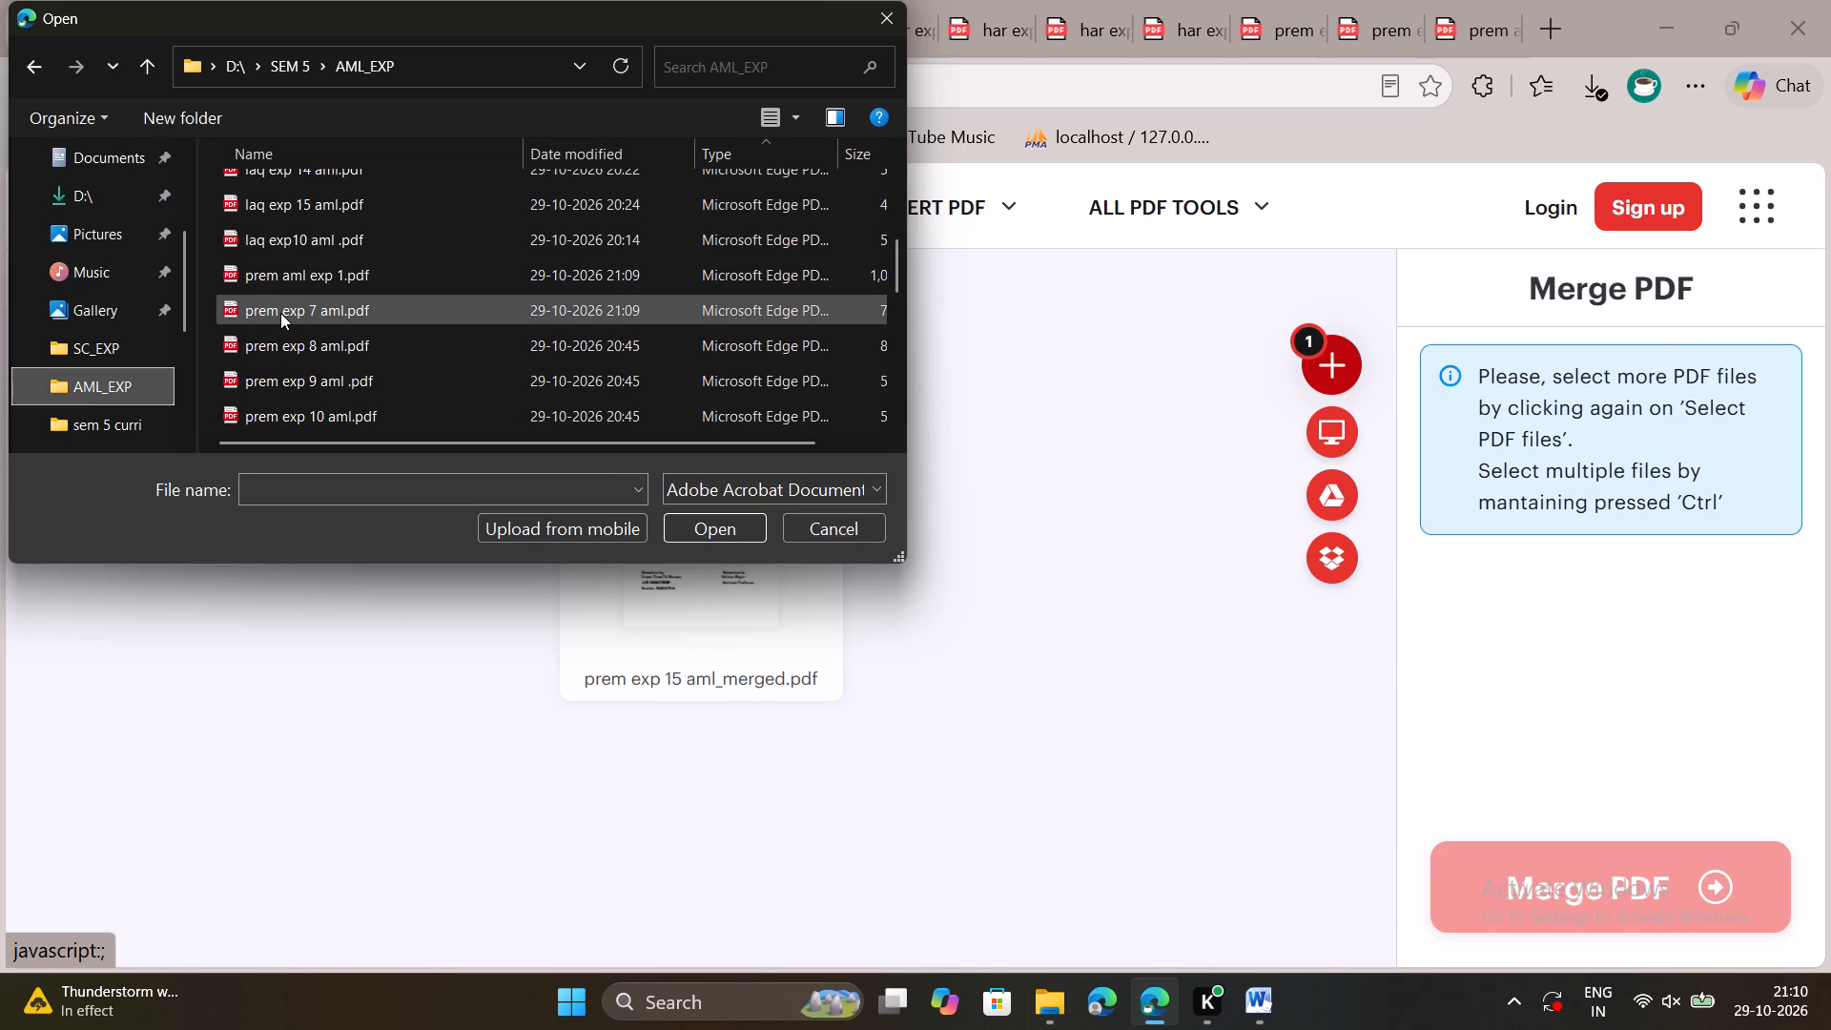
{"action": "left_click", "coordinate": [248, 312]}
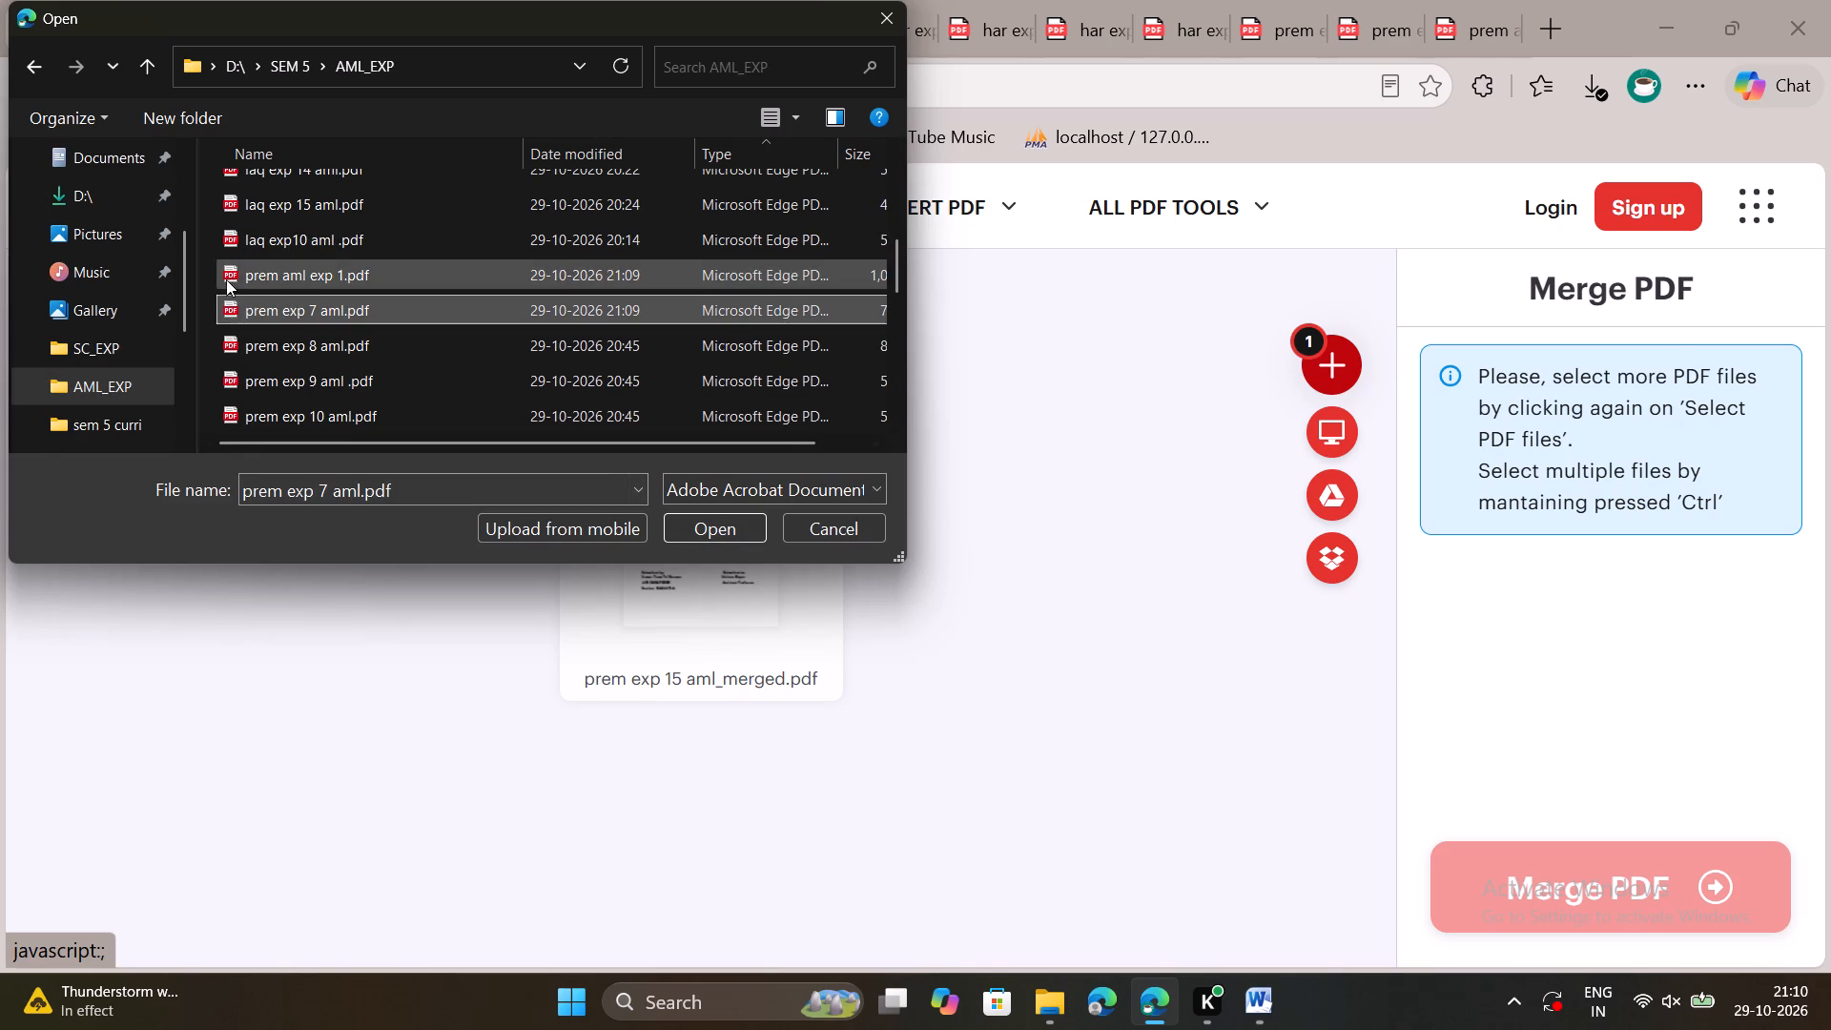
{"action": "left_click_drag", "start_coordinate": [208, 279], "coordinate": [242, 301]}
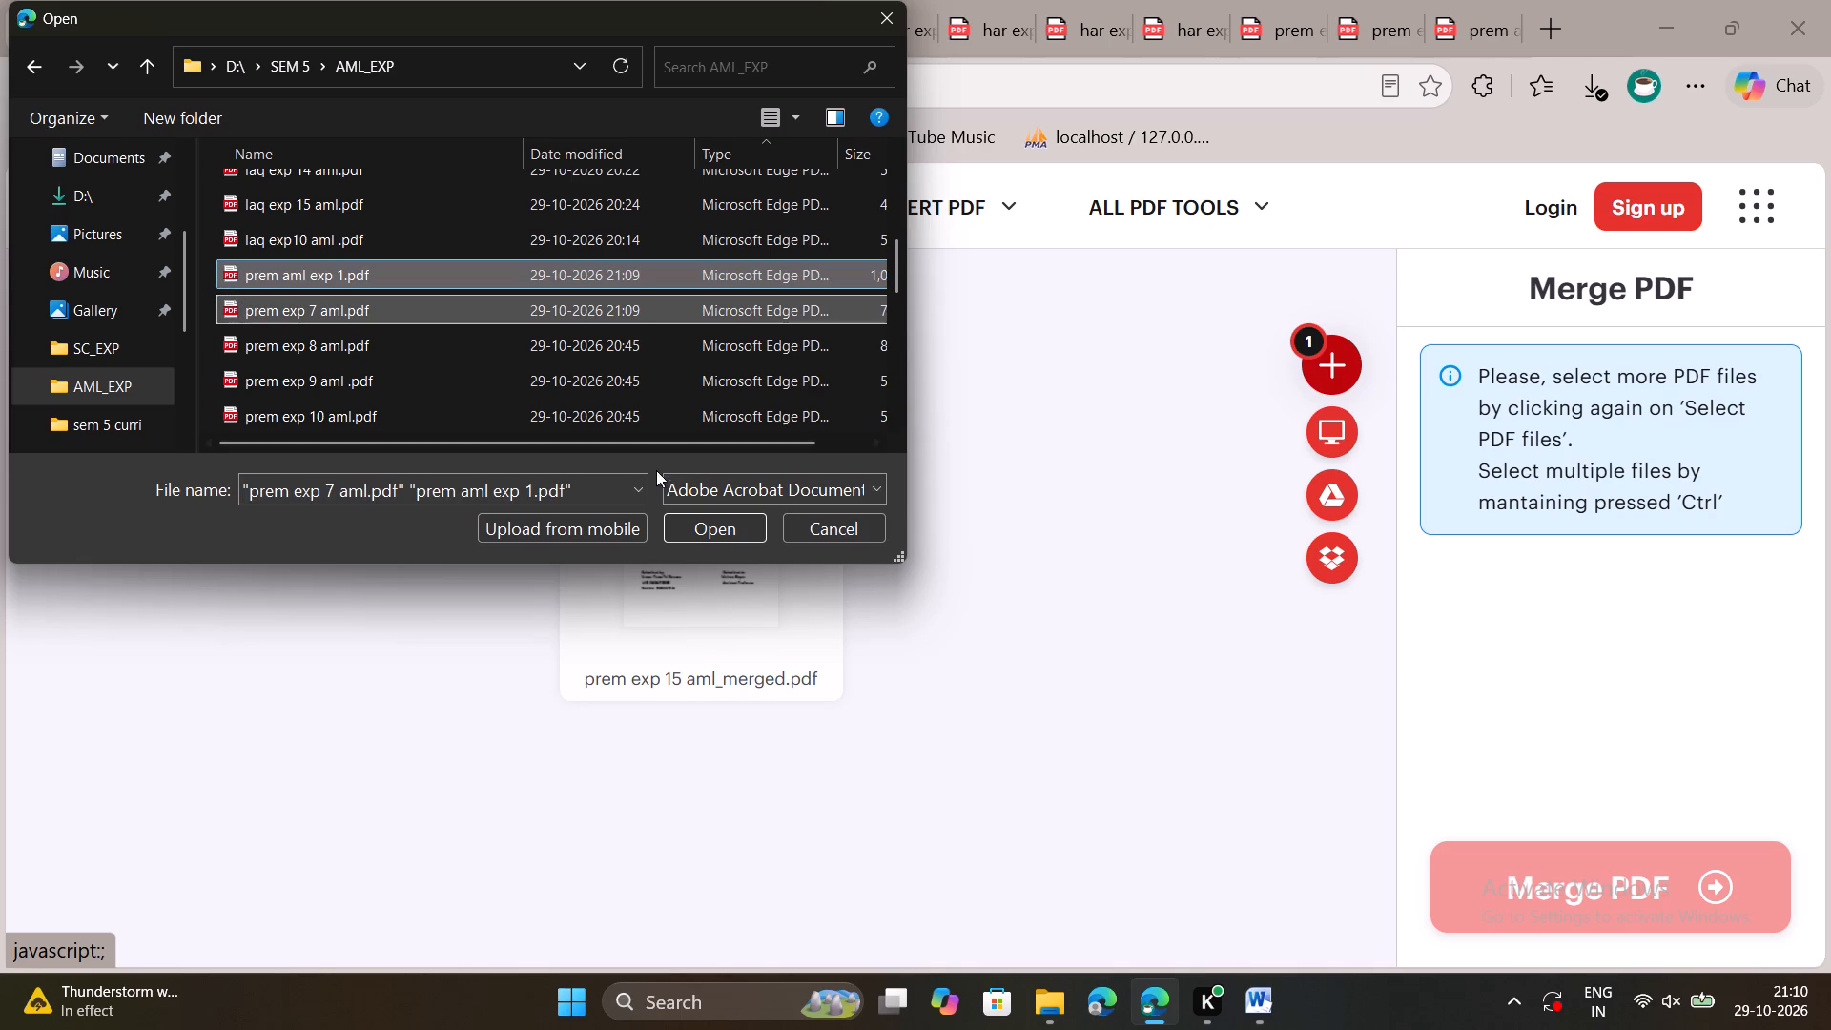
{"action": "left_click", "coordinate": [749, 529]}
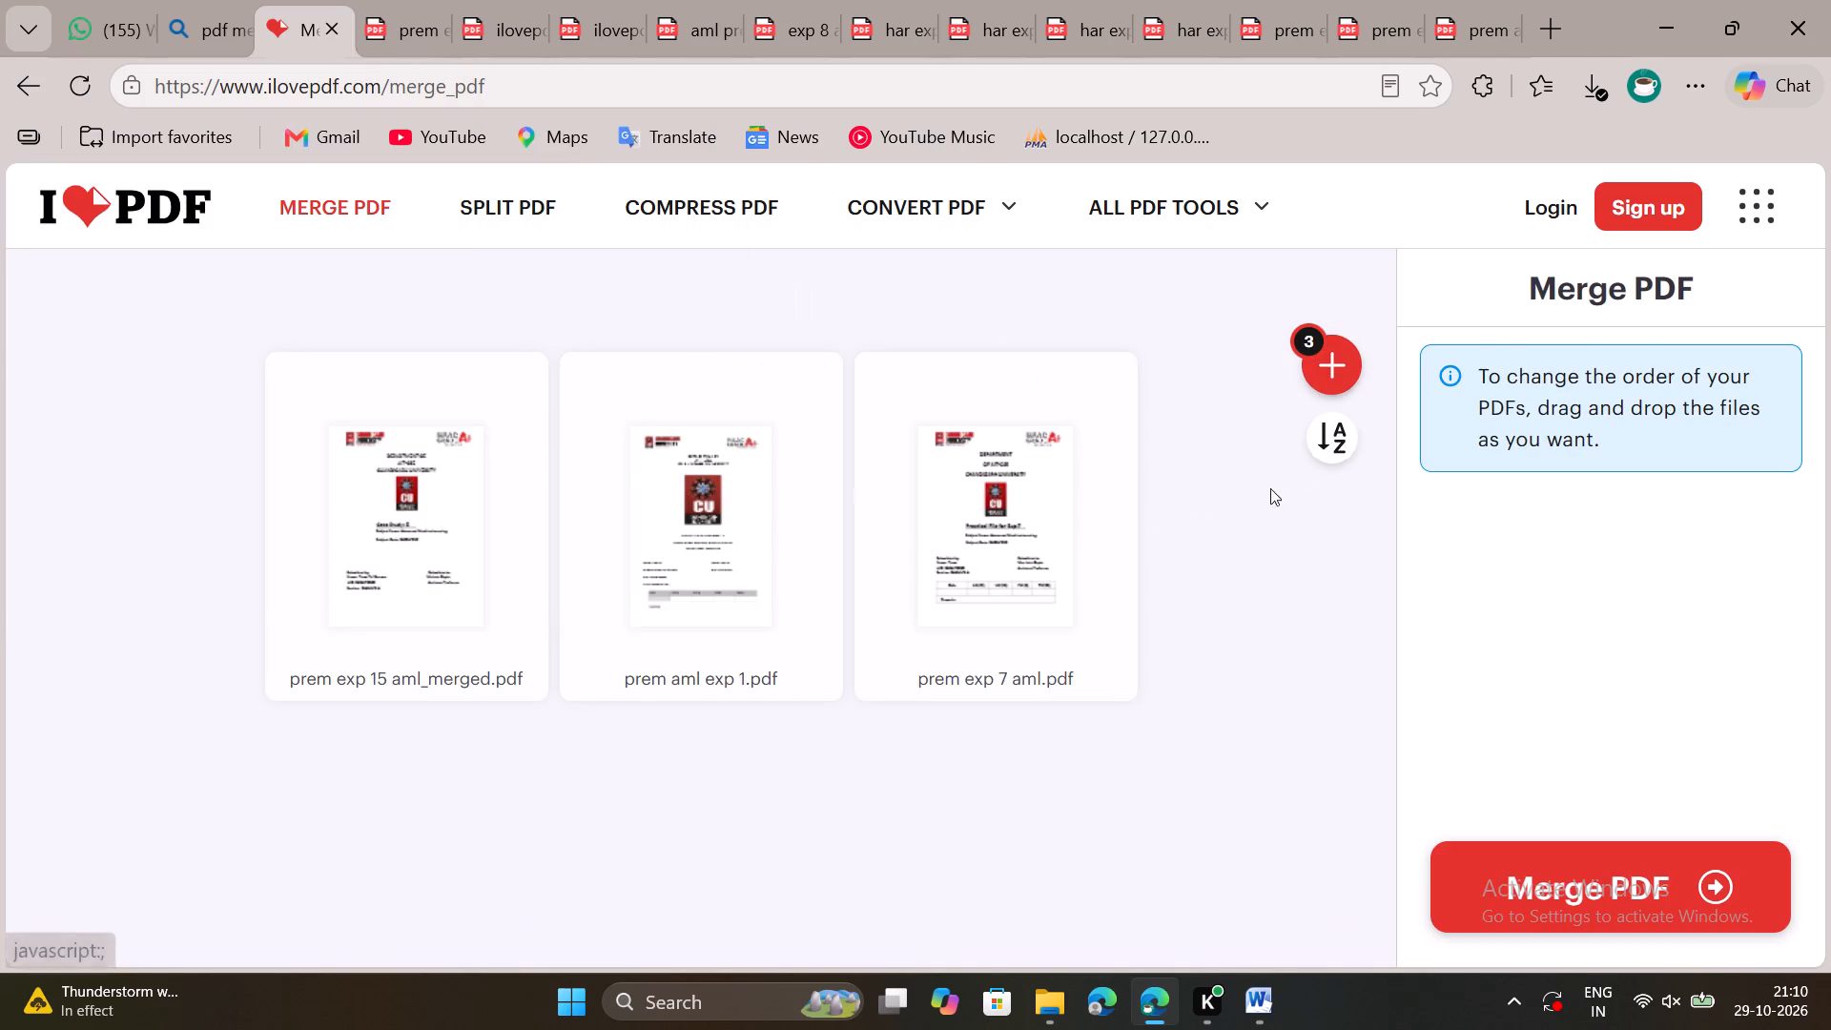
Look through the PDFs in the AML_EXP folder for further prem experiment files to merge.
{"action": "left_click", "coordinate": [1316, 370]}
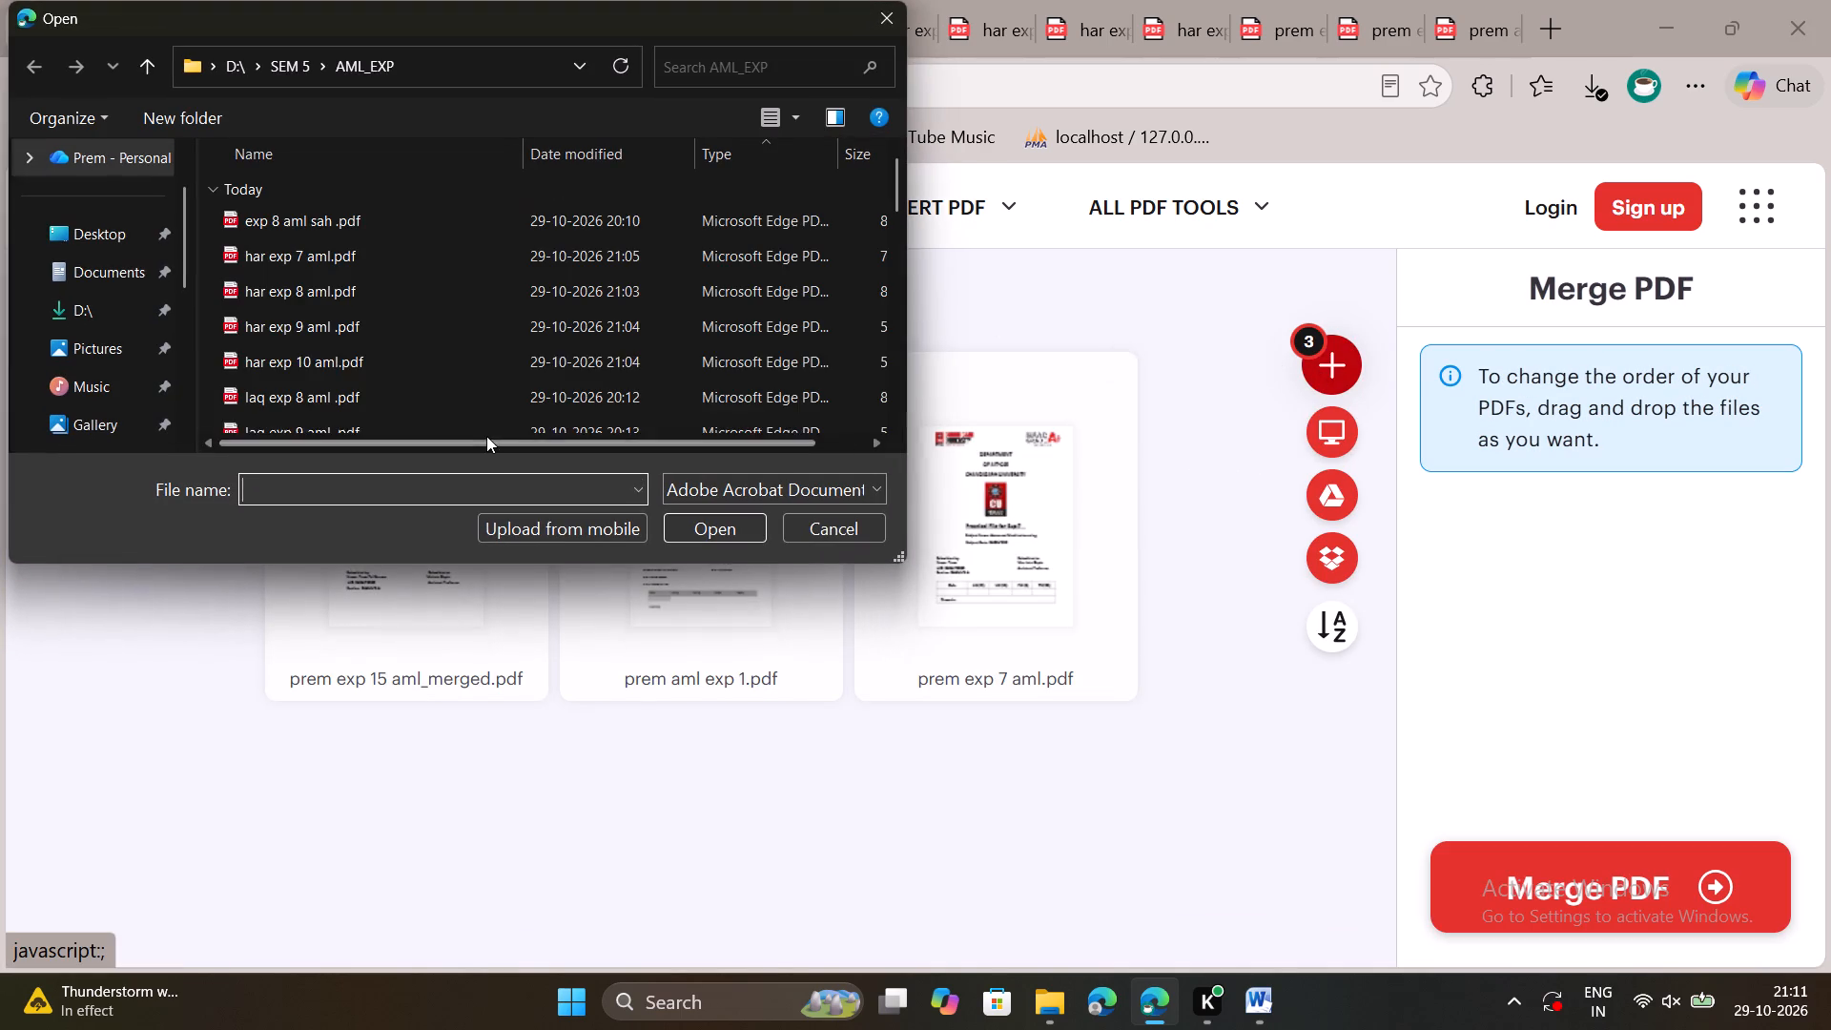
{"action": "scroll", "coordinate": [273, 353], "scroll_direction": "down", "scroll_amount": 6}
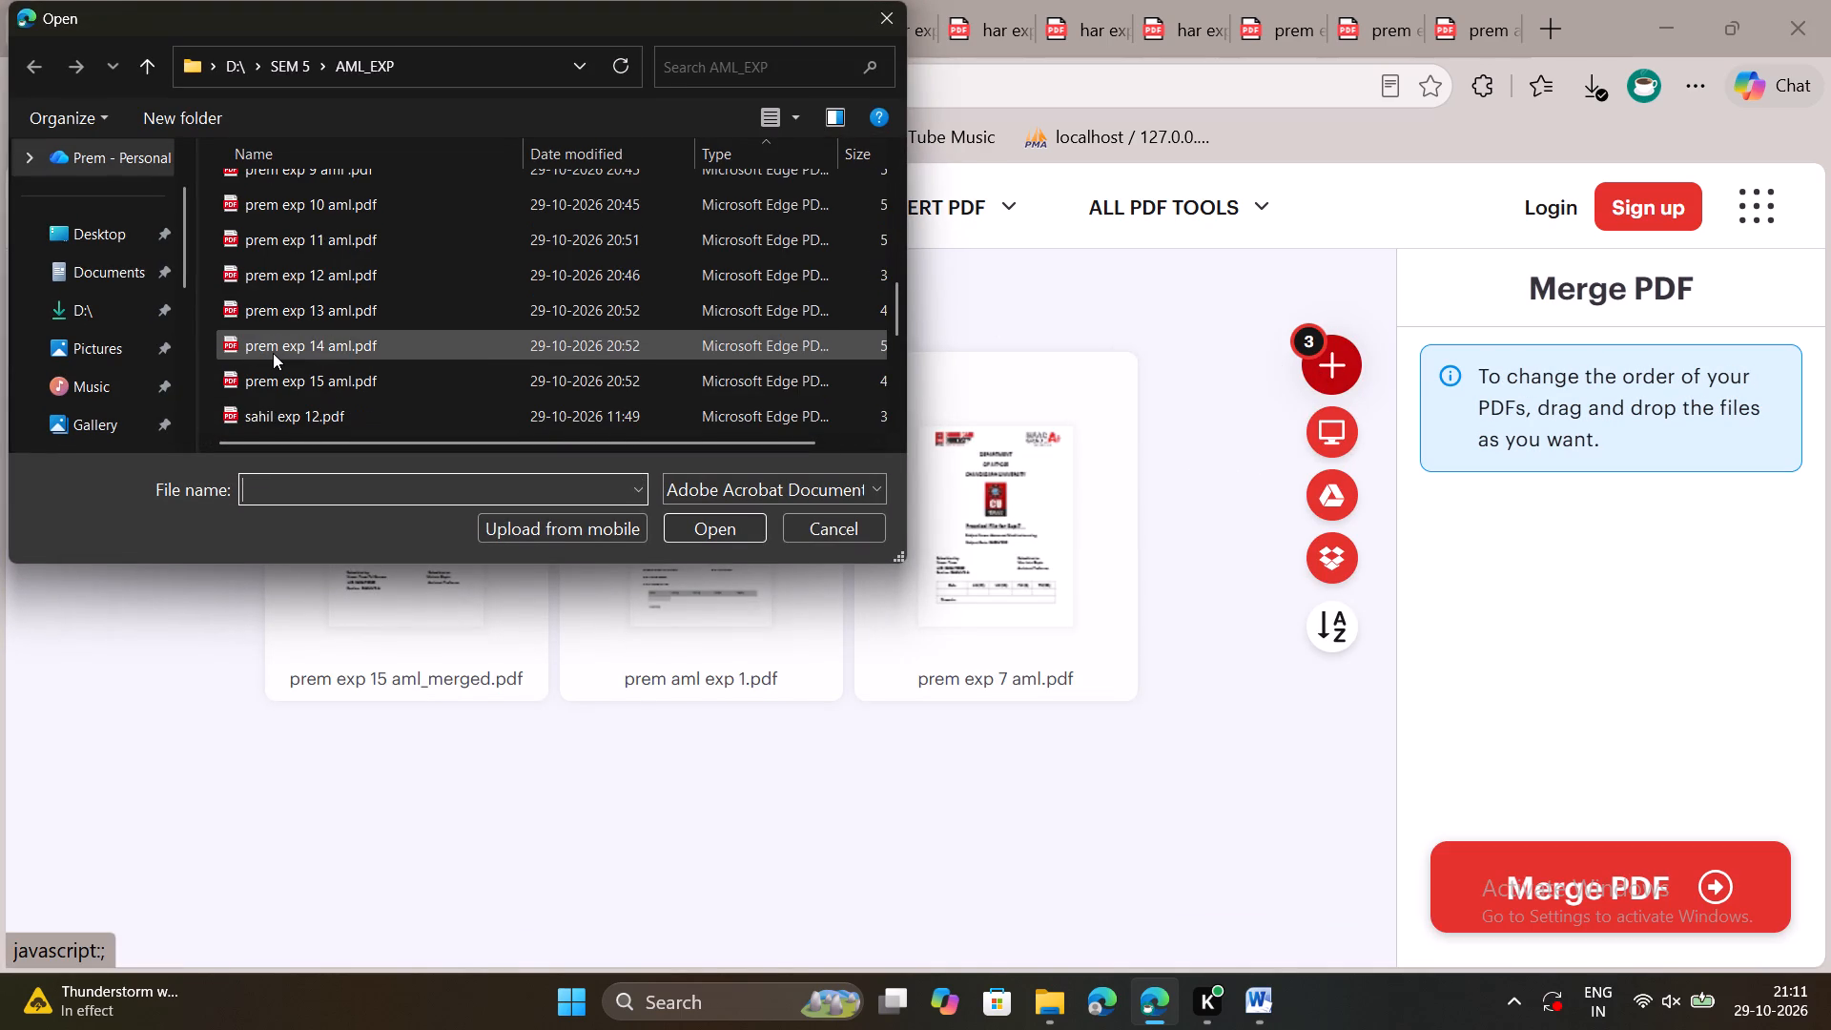
{"action": "scroll", "coordinate": [273, 353], "scroll_direction": "down", "scroll_amount": 7}
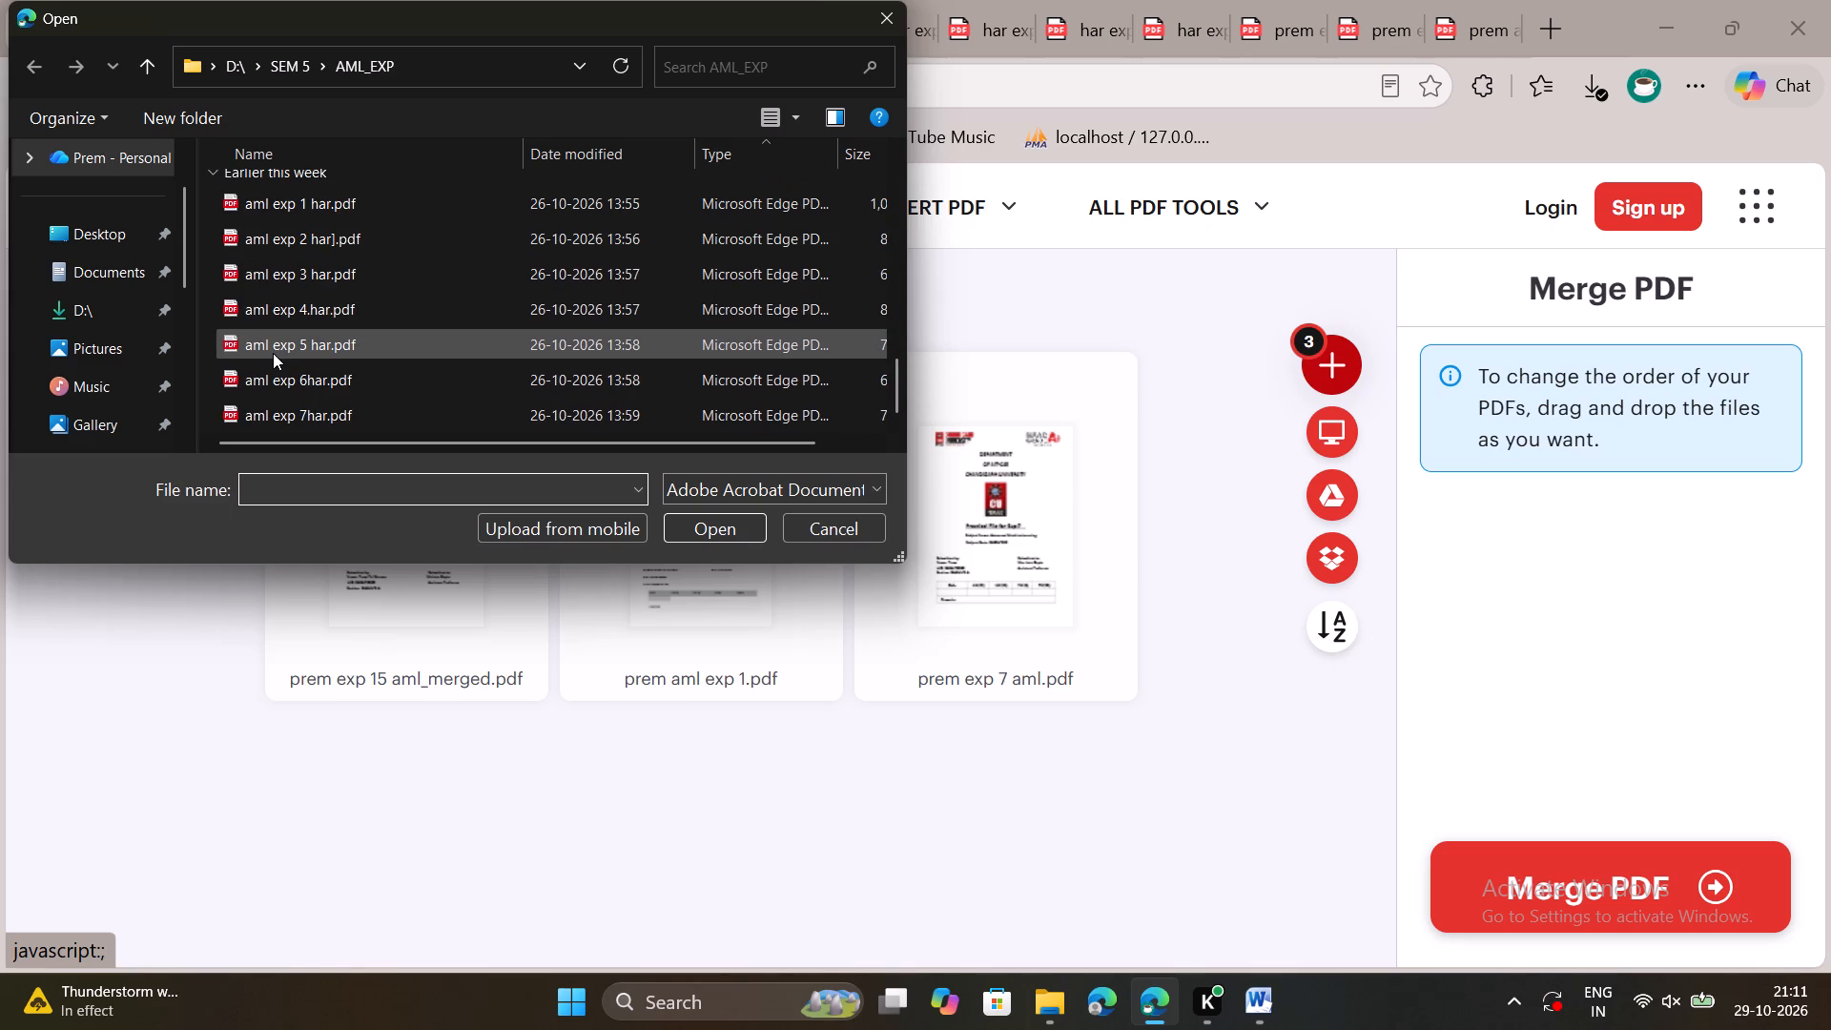
{"action": "scroll", "coordinate": [273, 353], "scroll_direction": "down", "scroll_amount": 2}
{"action": "scroll", "coordinate": [273, 353], "scroll_direction": "up", "scroll_amount": 1}
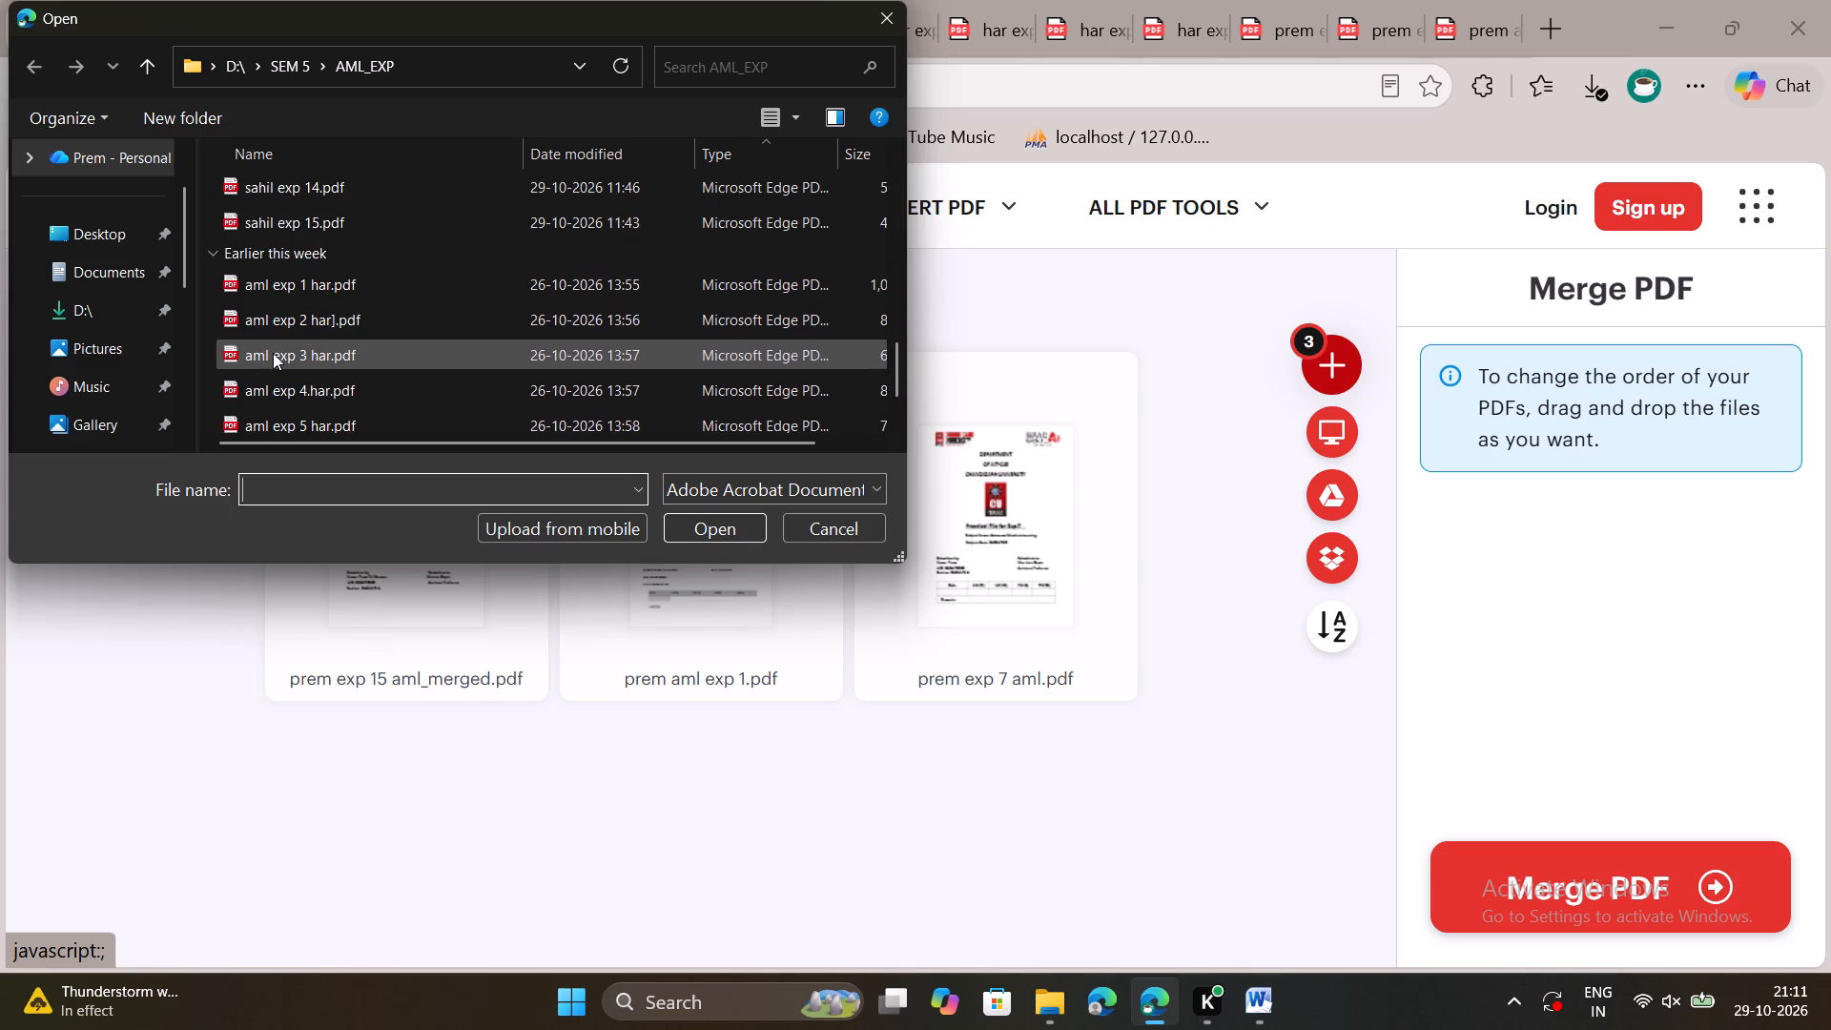
{"action": "scroll", "coordinate": [273, 353], "scroll_direction": "up", "scroll_amount": 4}
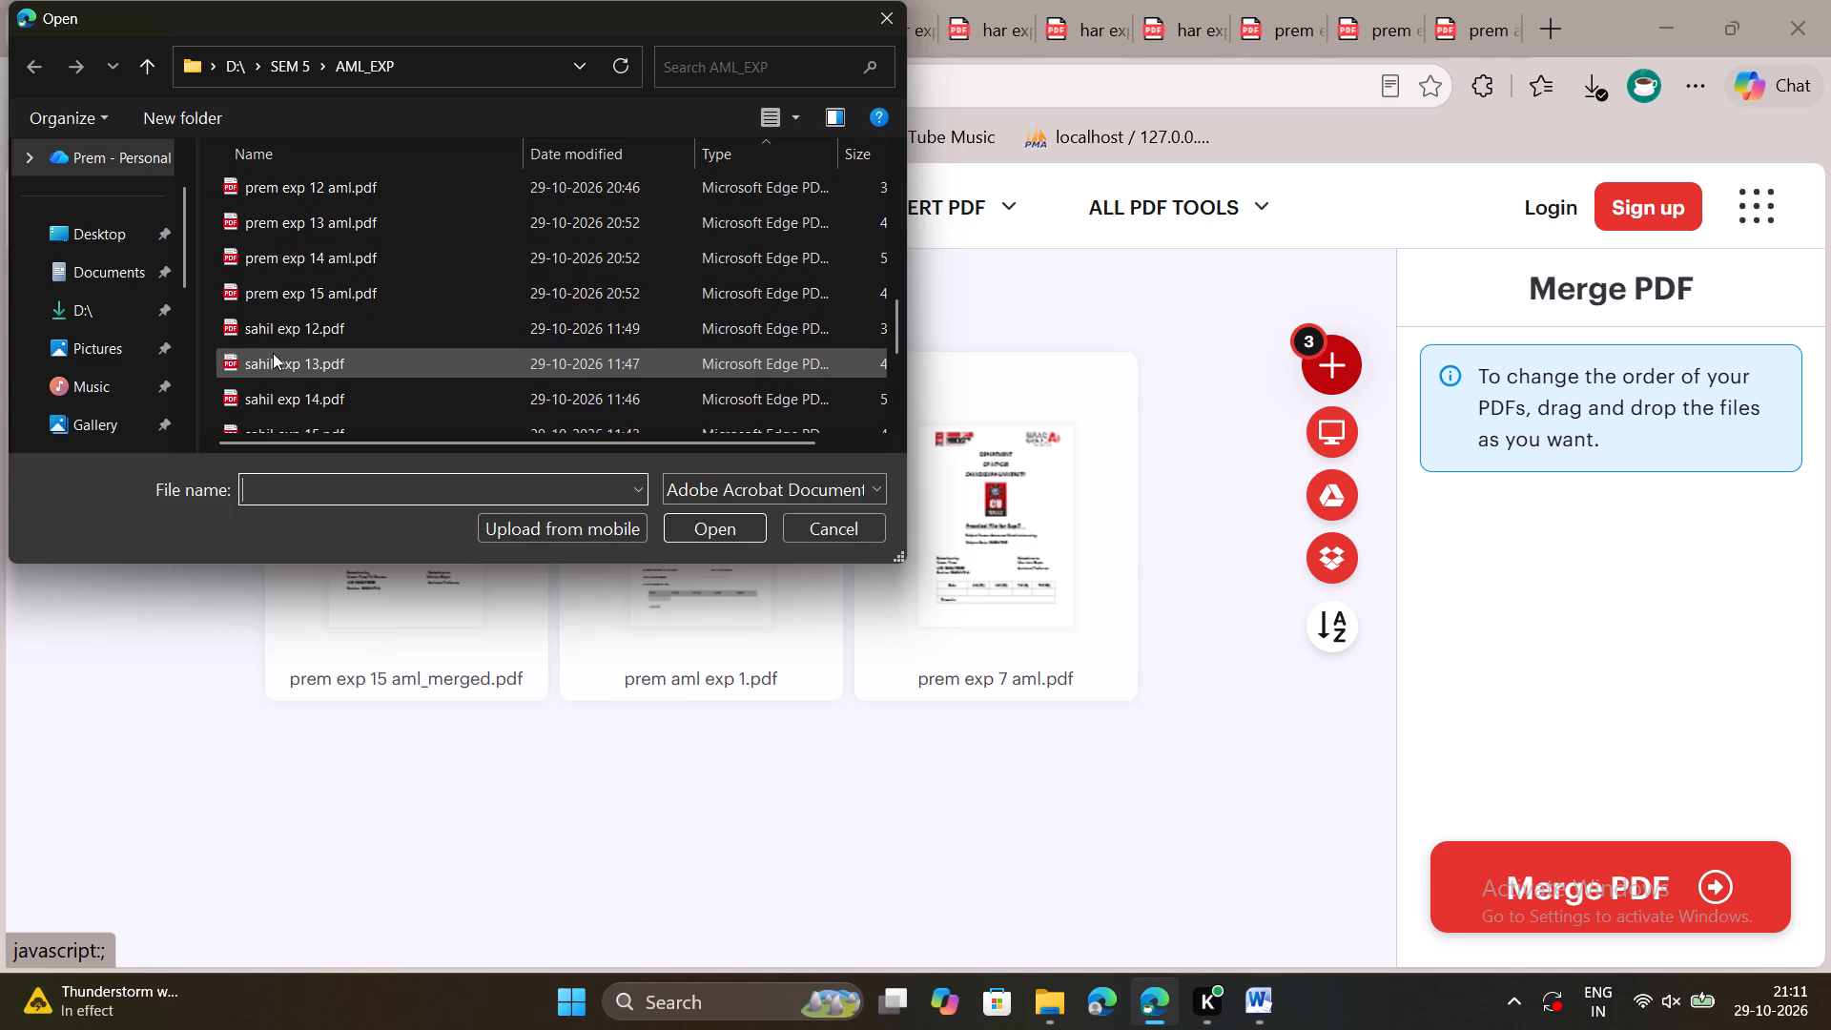
{"action": "scroll", "coordinate": [446, 372], "scroll_direction": "up", "scroll_amount": 1}
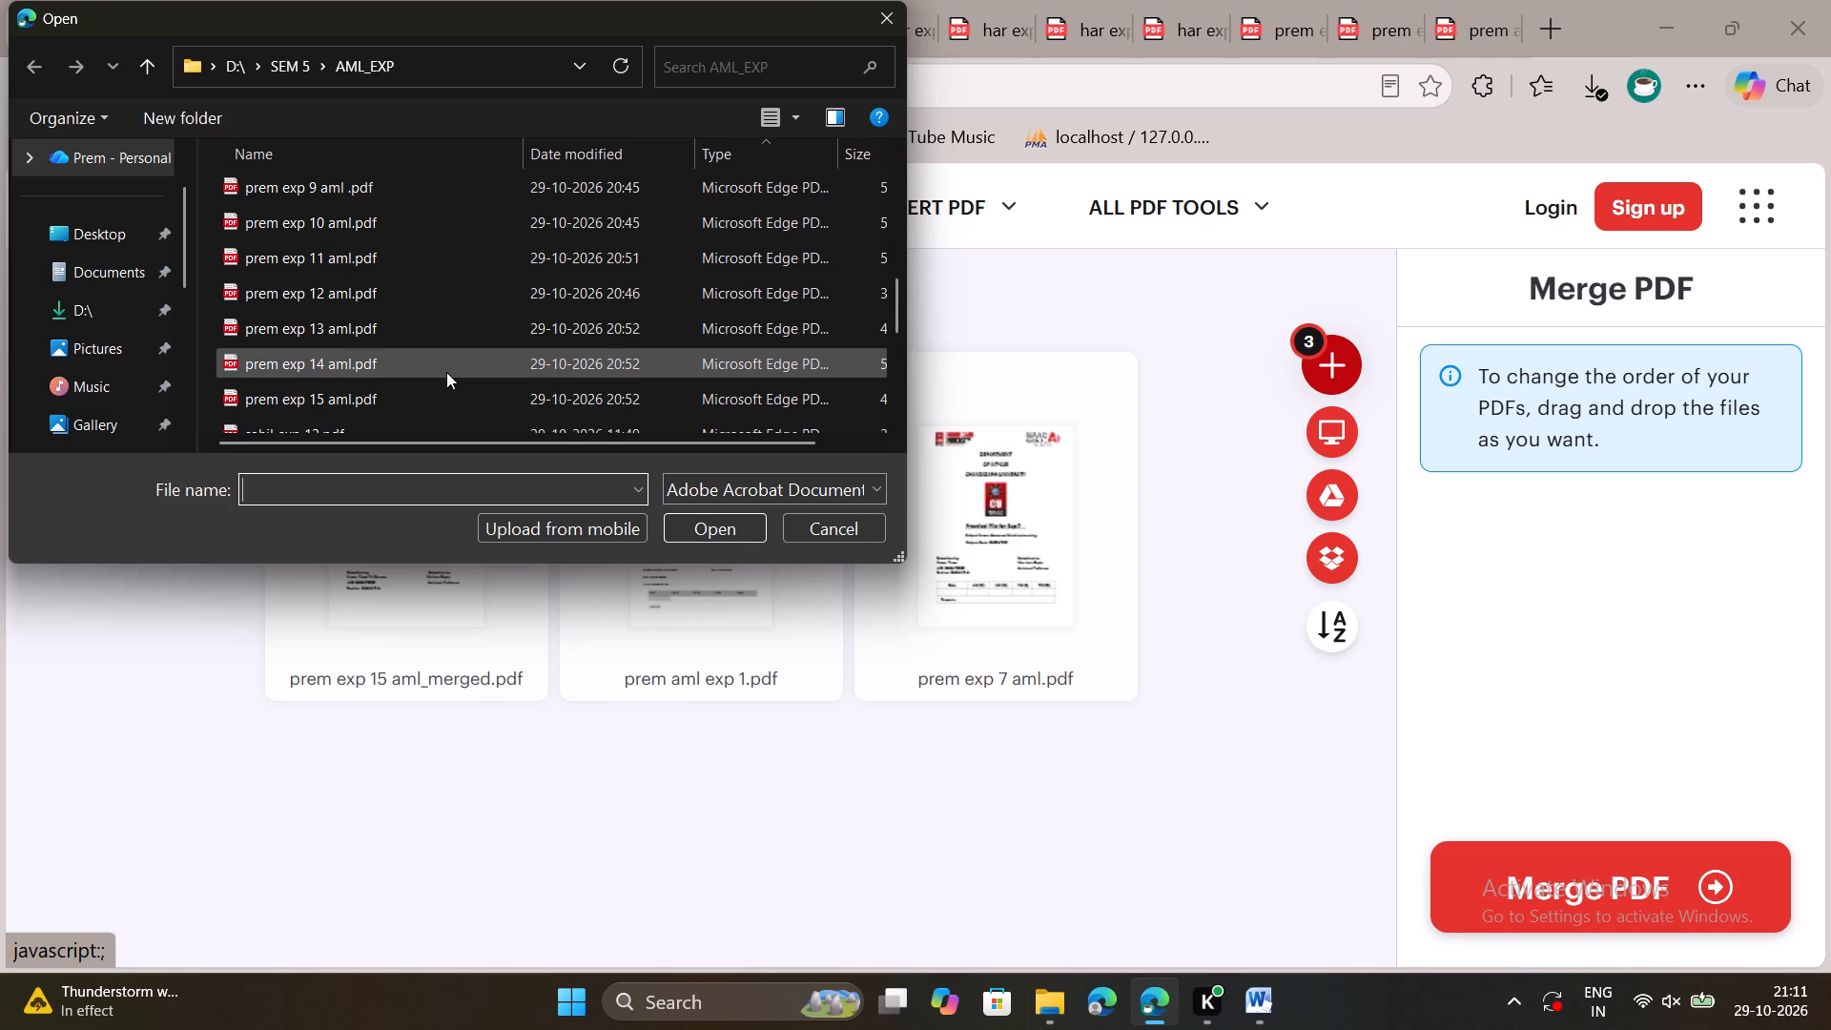
{"action": "scroll", "coordinate": [446, 372], "scroll_direction": "up", "scroll_amount": 2}
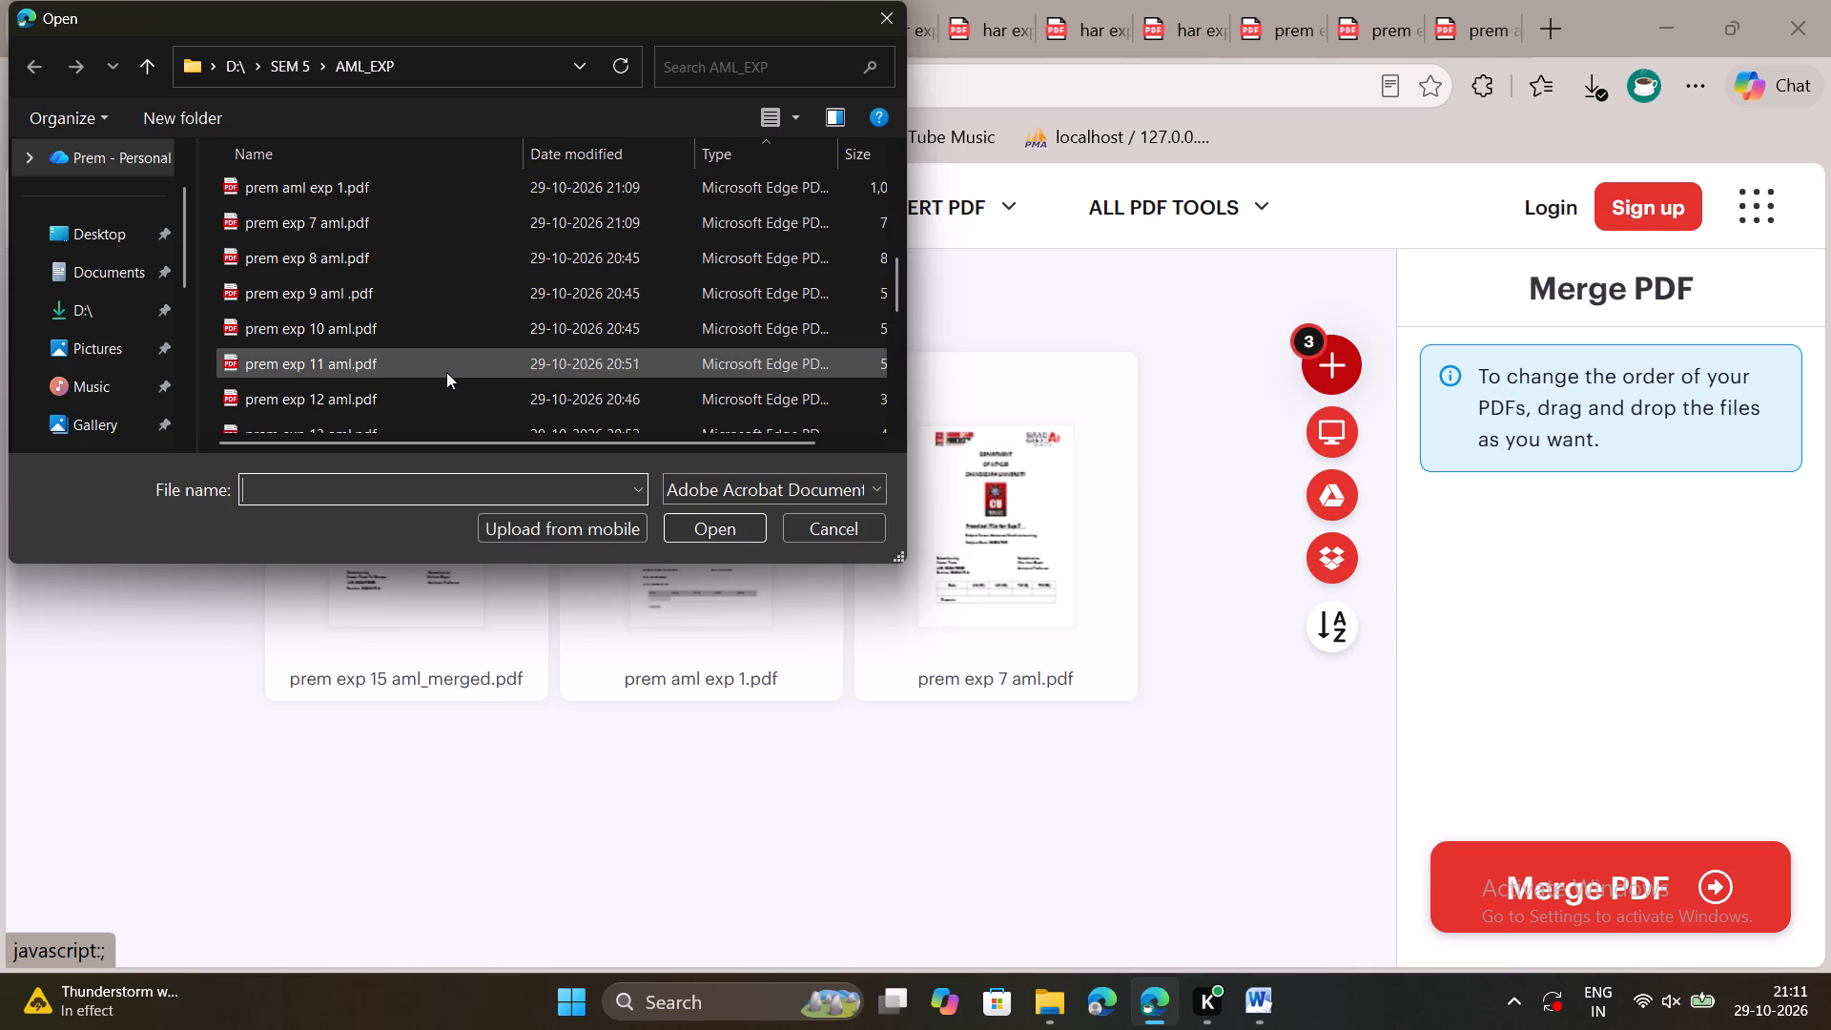
{"action": "scroll", "coordinate": [446, 372], "scroll_direction": "up", "scroll_amount": 9}
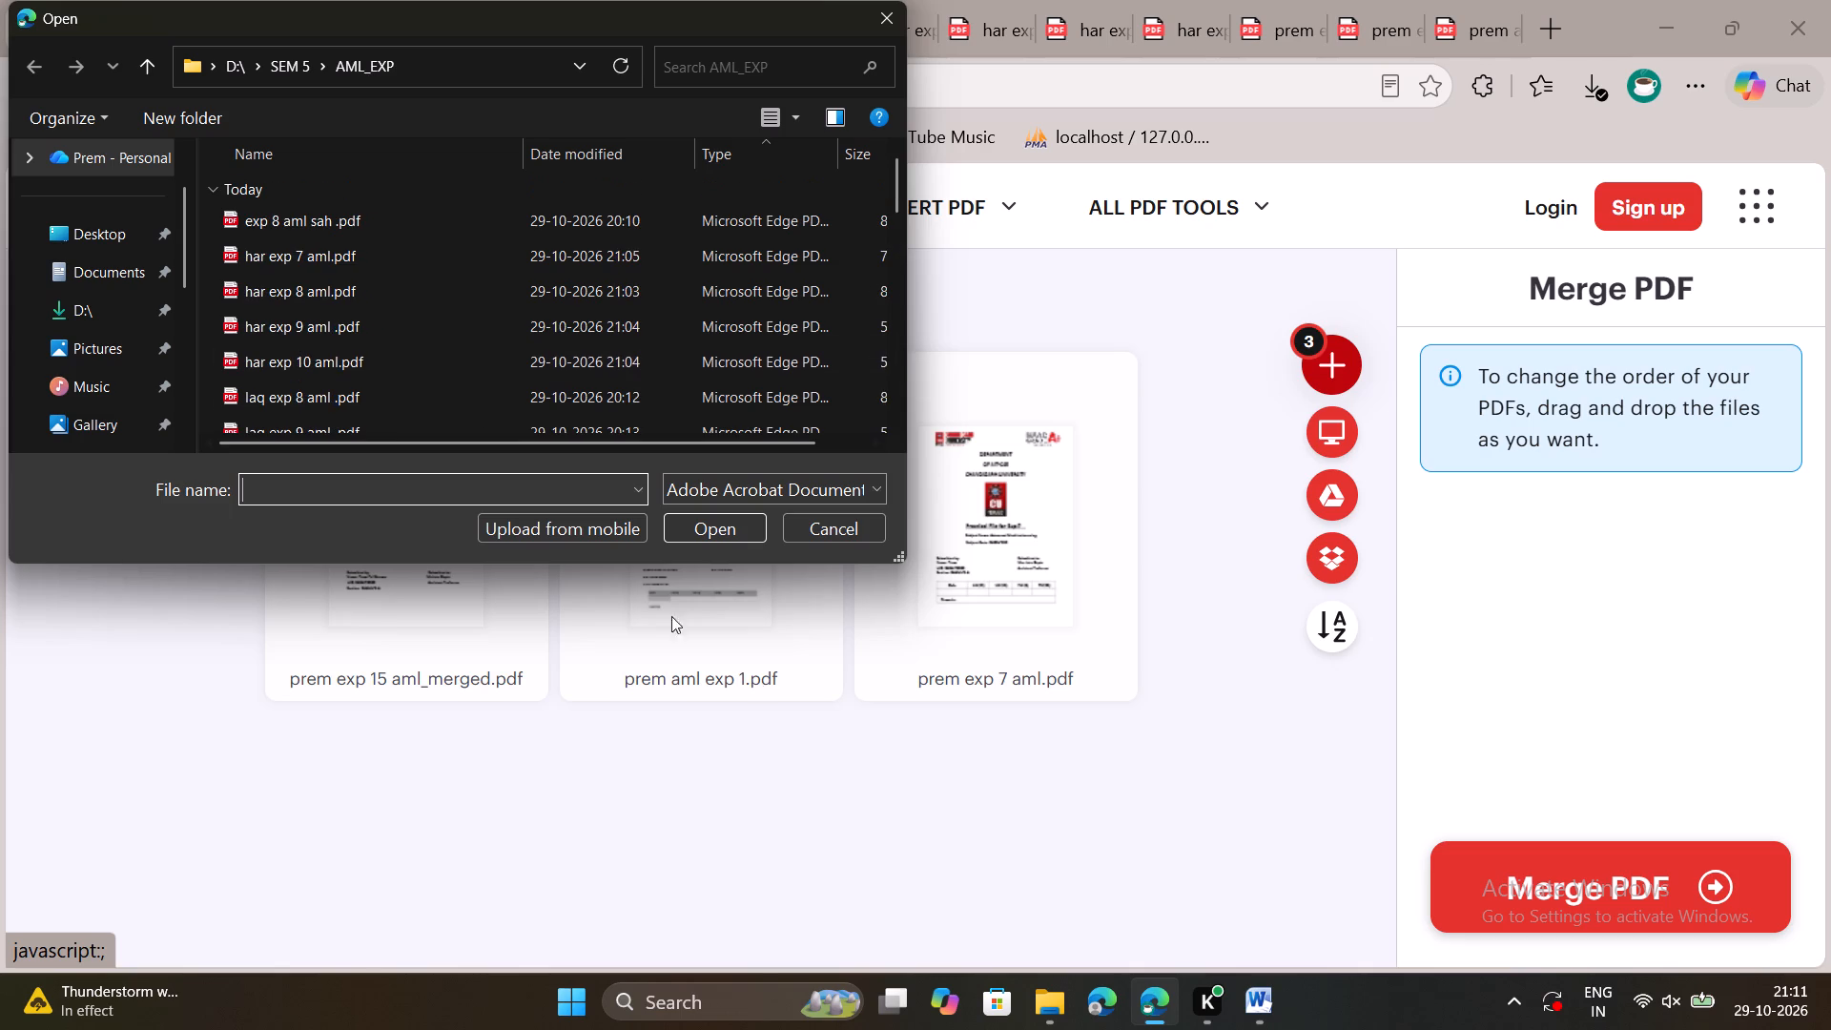
Switch to prem aml exp 2.docx in Word and enter experiment number 2 after "Practical File for Experiment :" on the cover page.
{"action": "left_click", "coordinate": [1257, 986]}
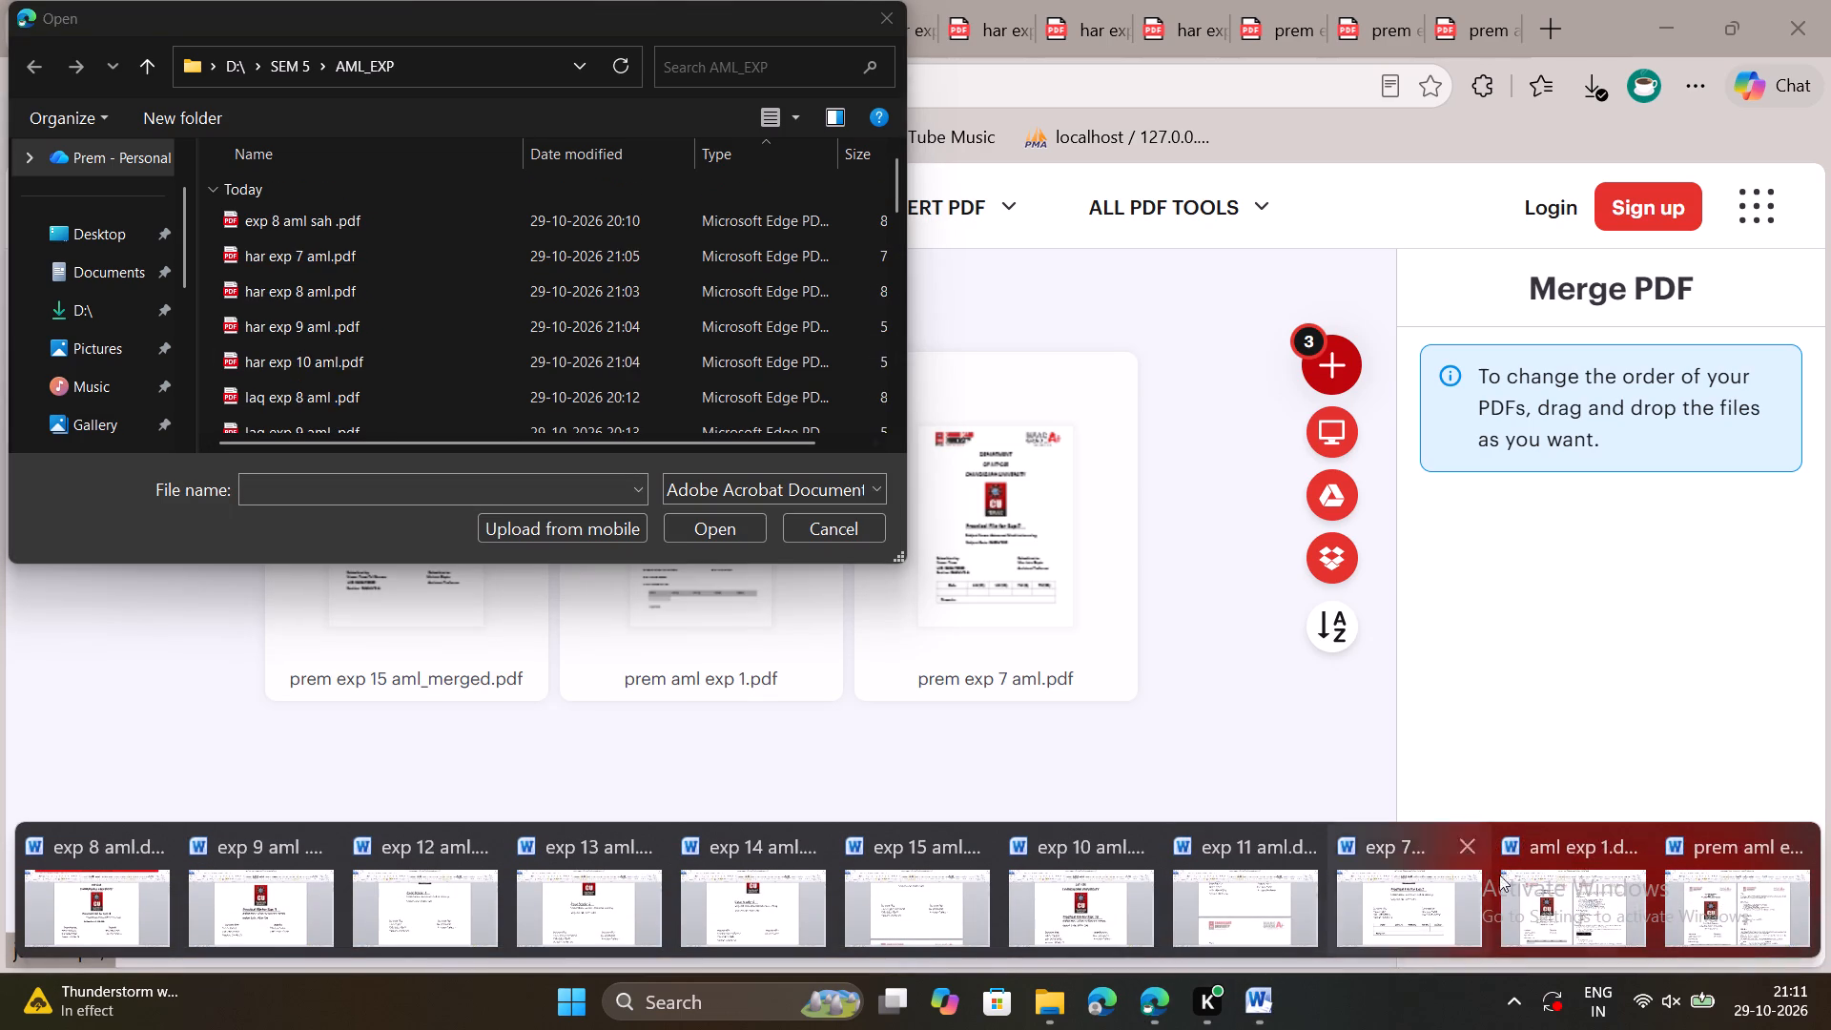
{"action": "left_click", "coordinate": [1729, 877]}
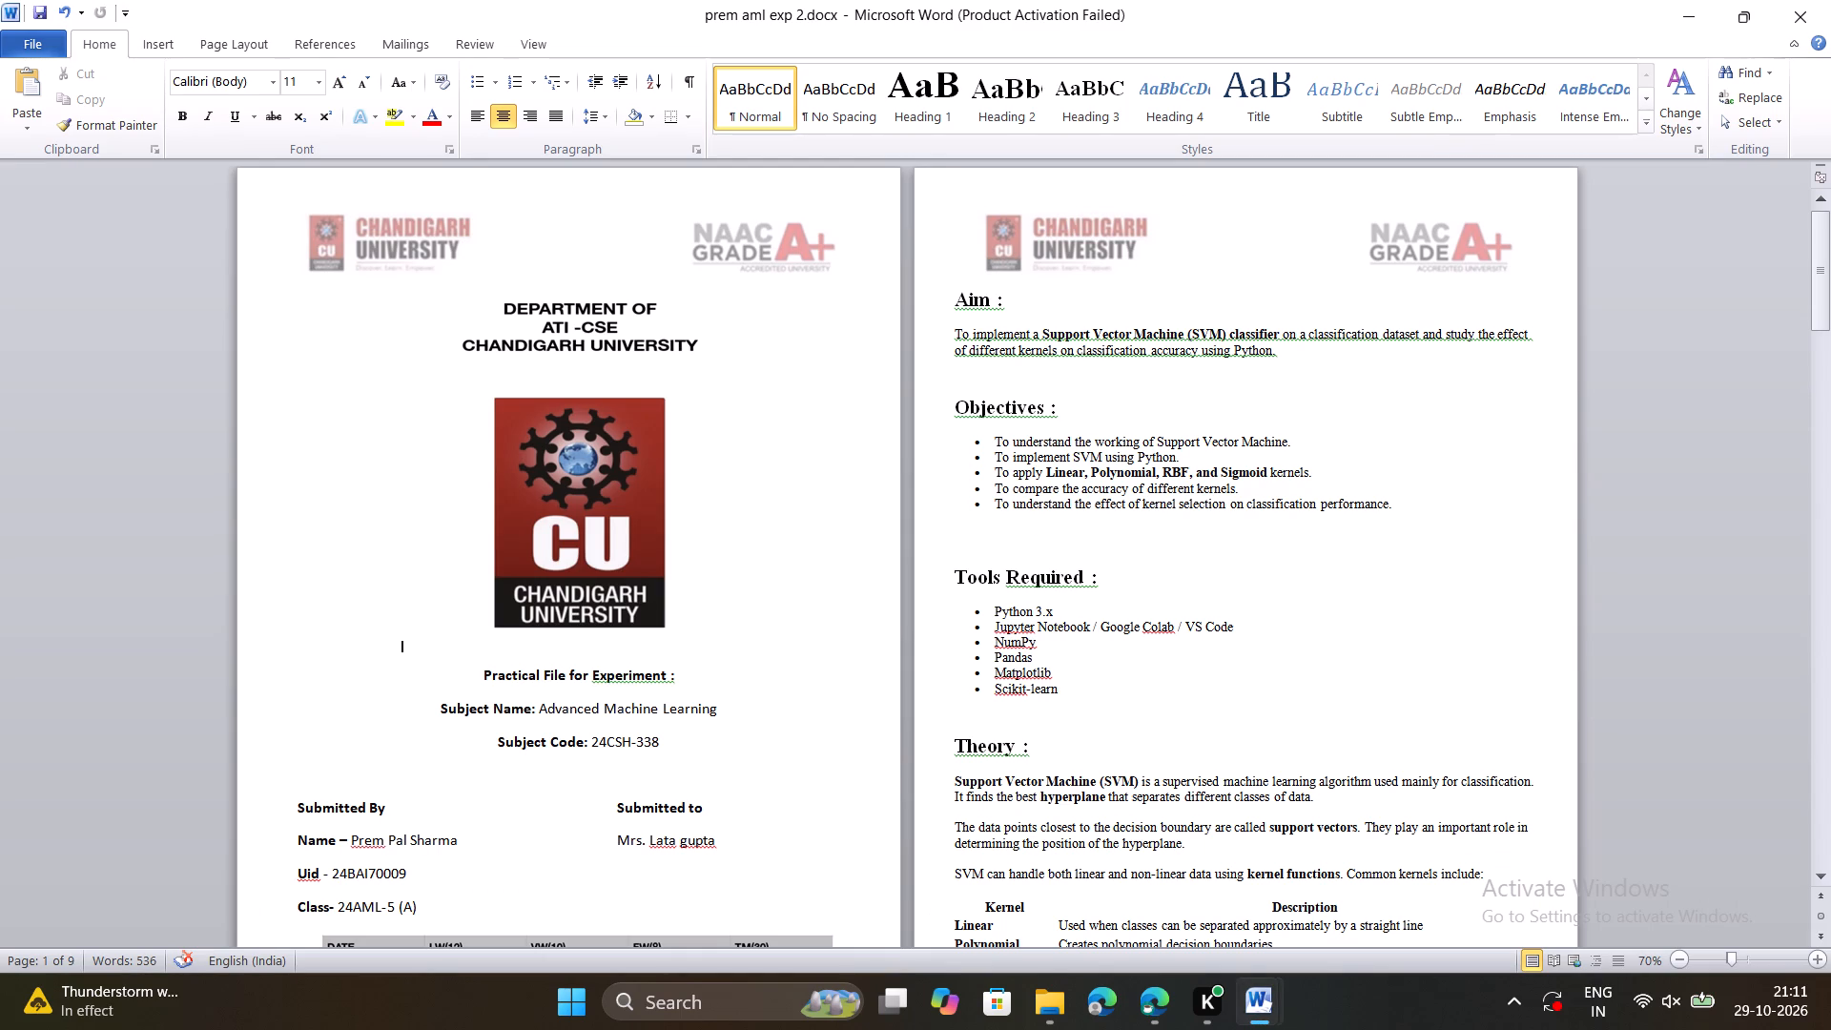
{"action": "left_click", "coordinate": [699, 676]}
{"action": "key", "text": "space"}
{"action": "type", "text": "2"}
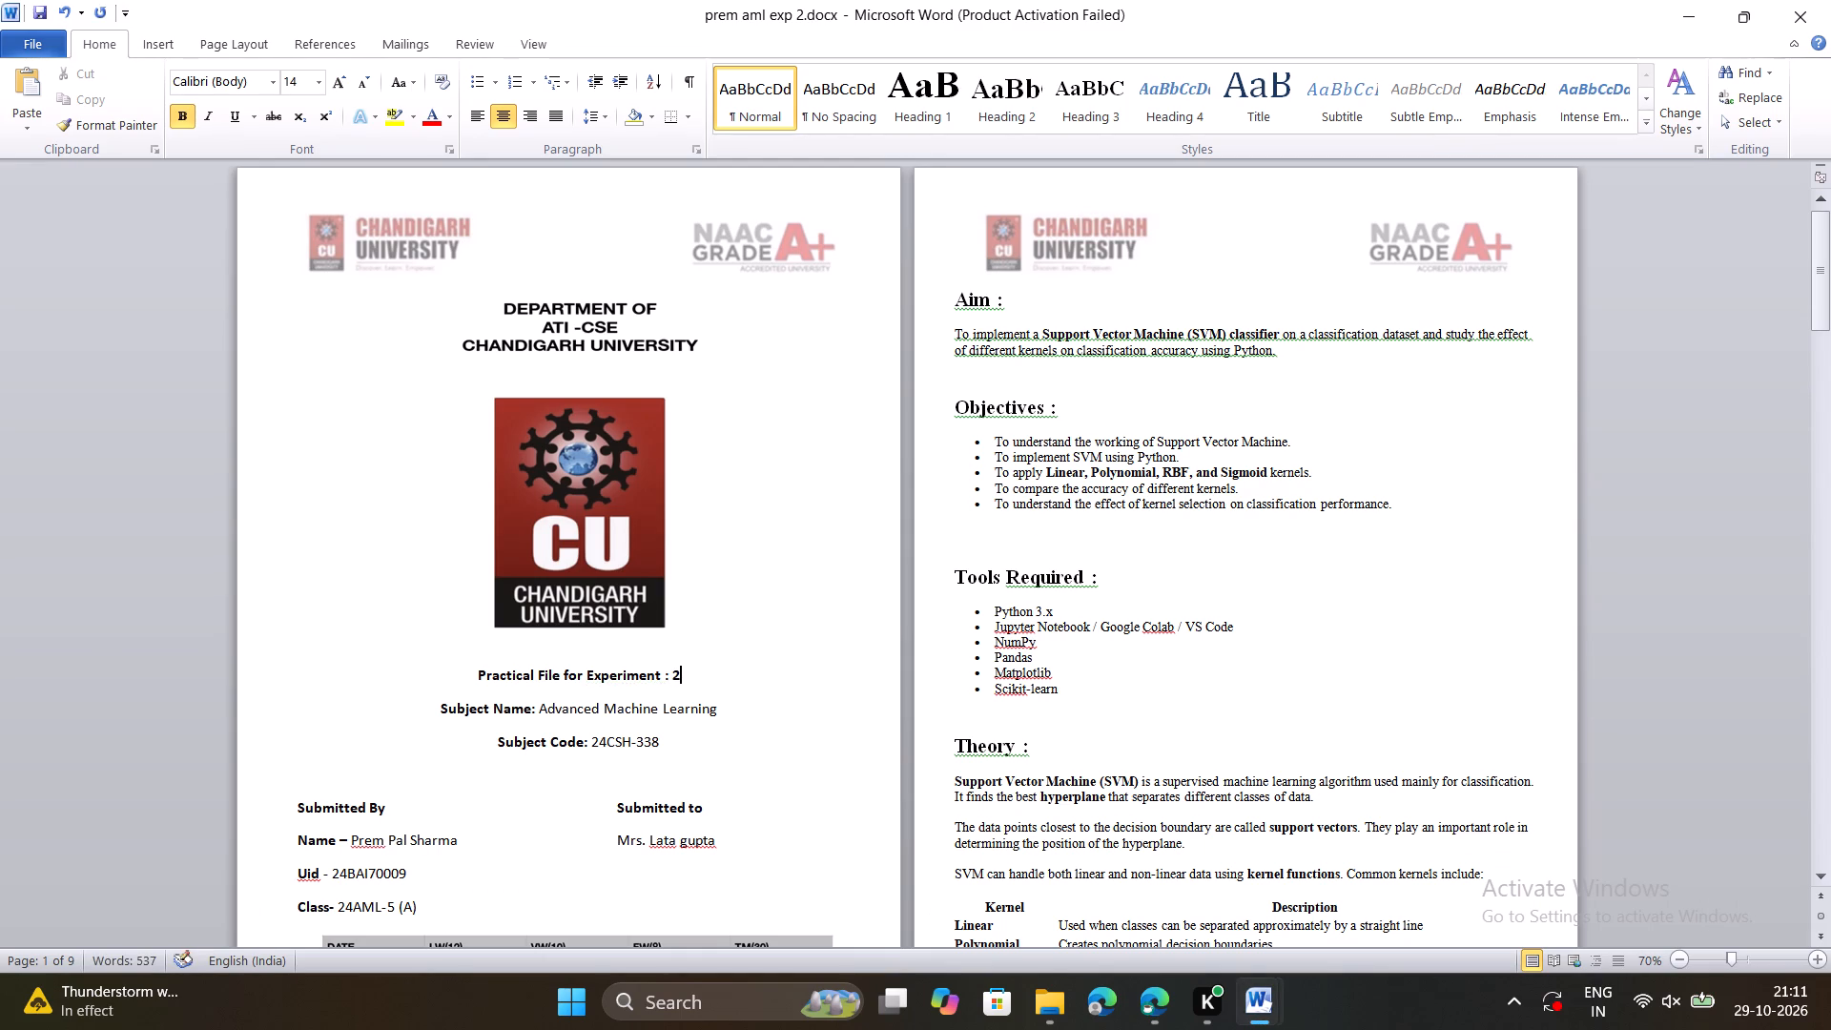
Export the experiment 2 document as a PDF named prem aml exp 2 in the AML_EXP folder.
{"action": "left_click", "coordinate": [3, 43]}
{"action": "left_click", "coordinate": [58, 102]}
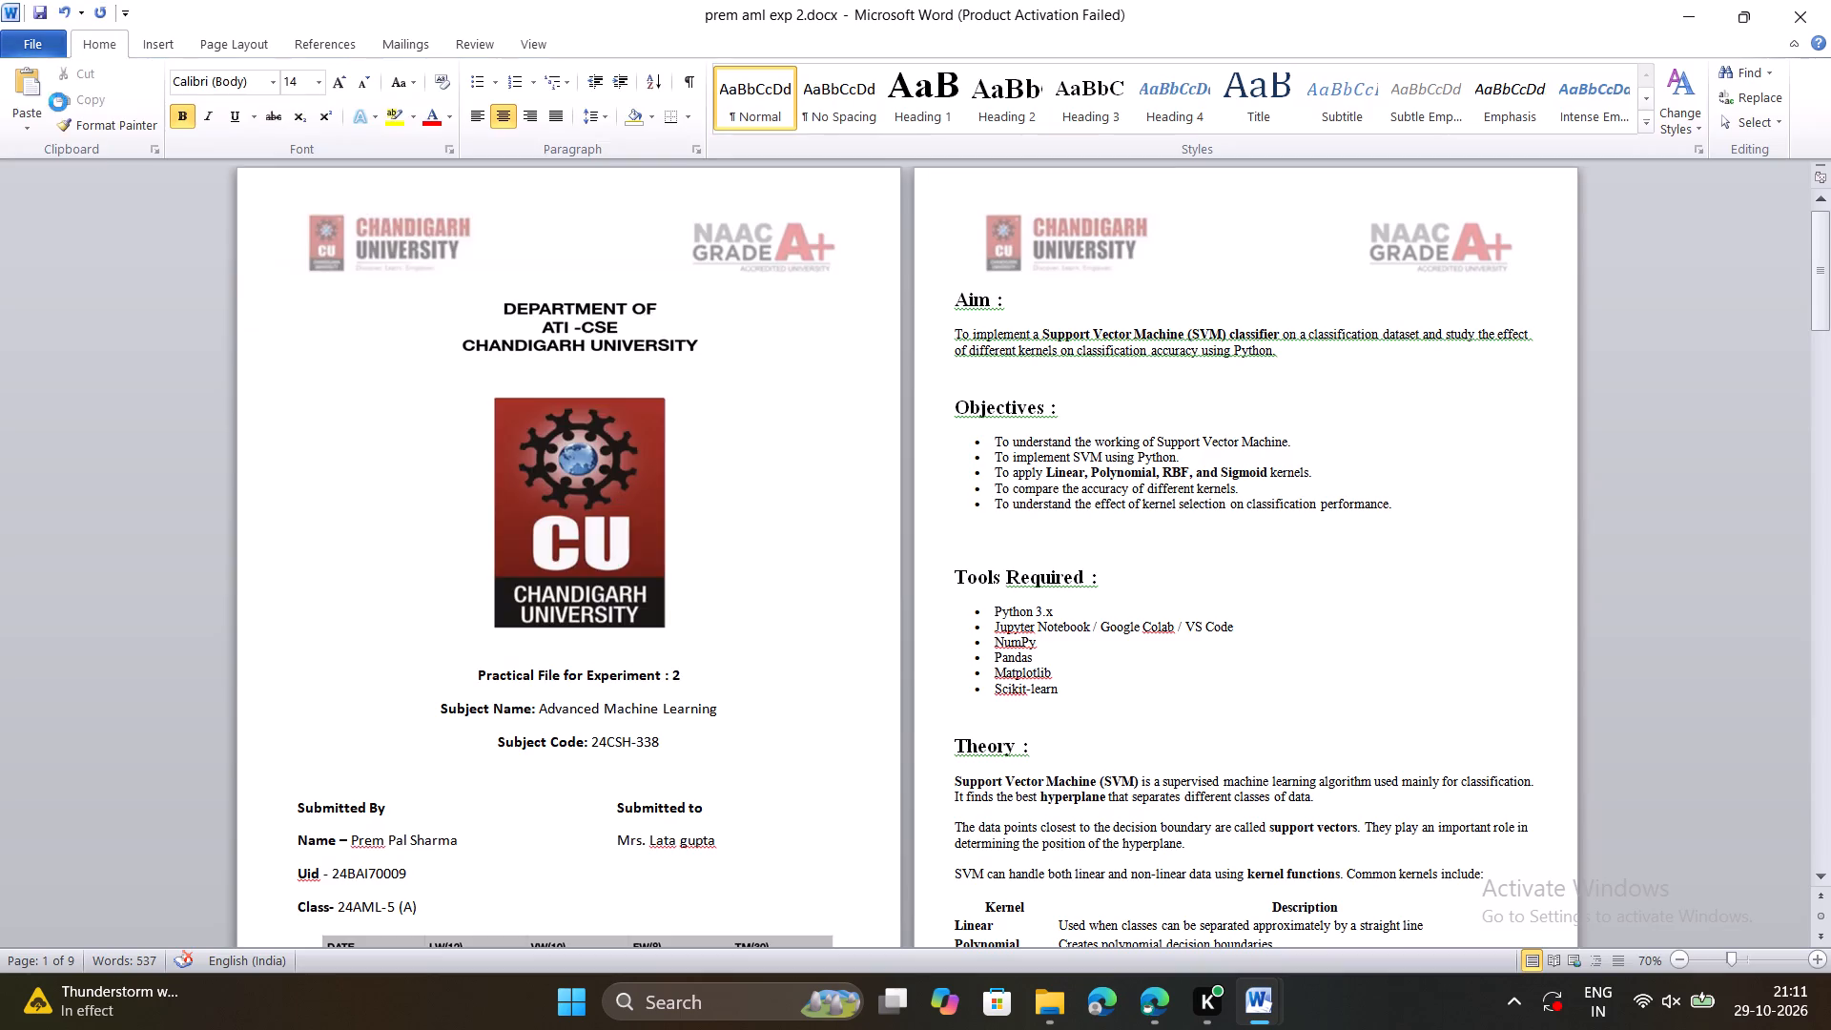
{"action": "left_click", "coordinate": [156, 389]}
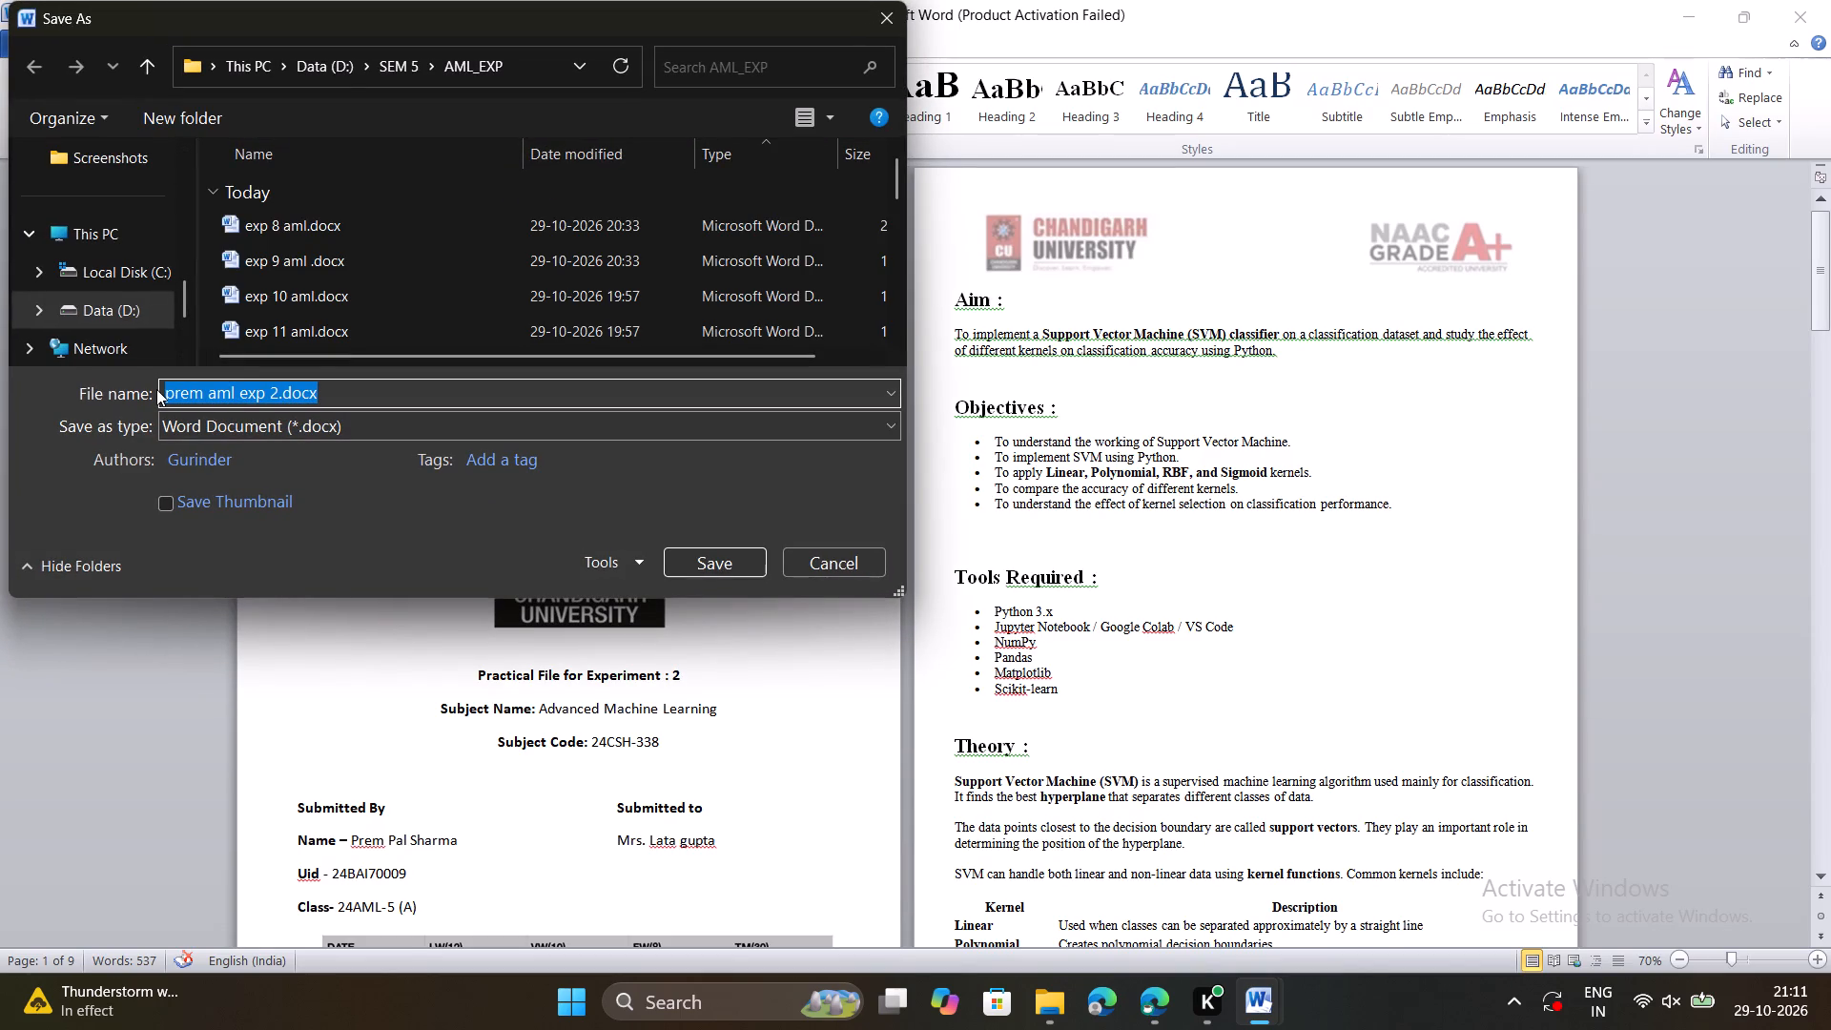
{"action": "left_click", "coordinate": [238, 428]}
{"action": "left_click", "coordinate": [242, 582]}
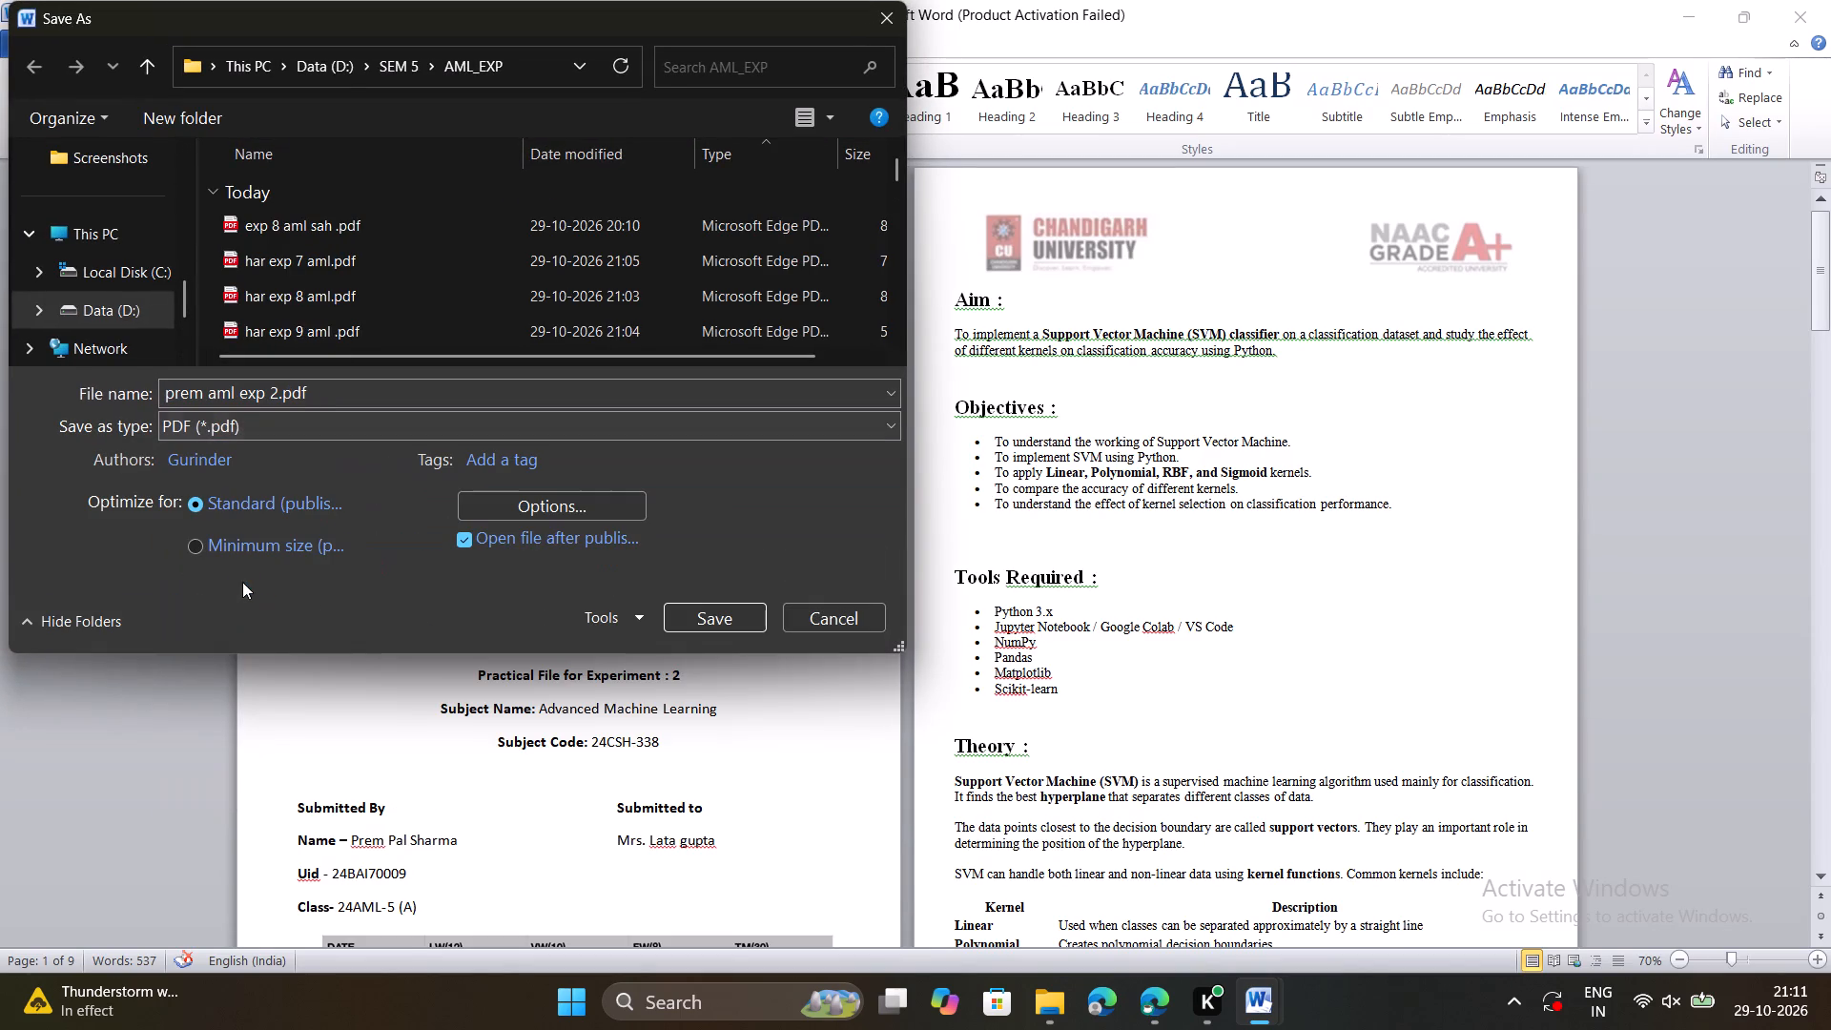
{"action": "left_click", "coordinate": [710, 617]}
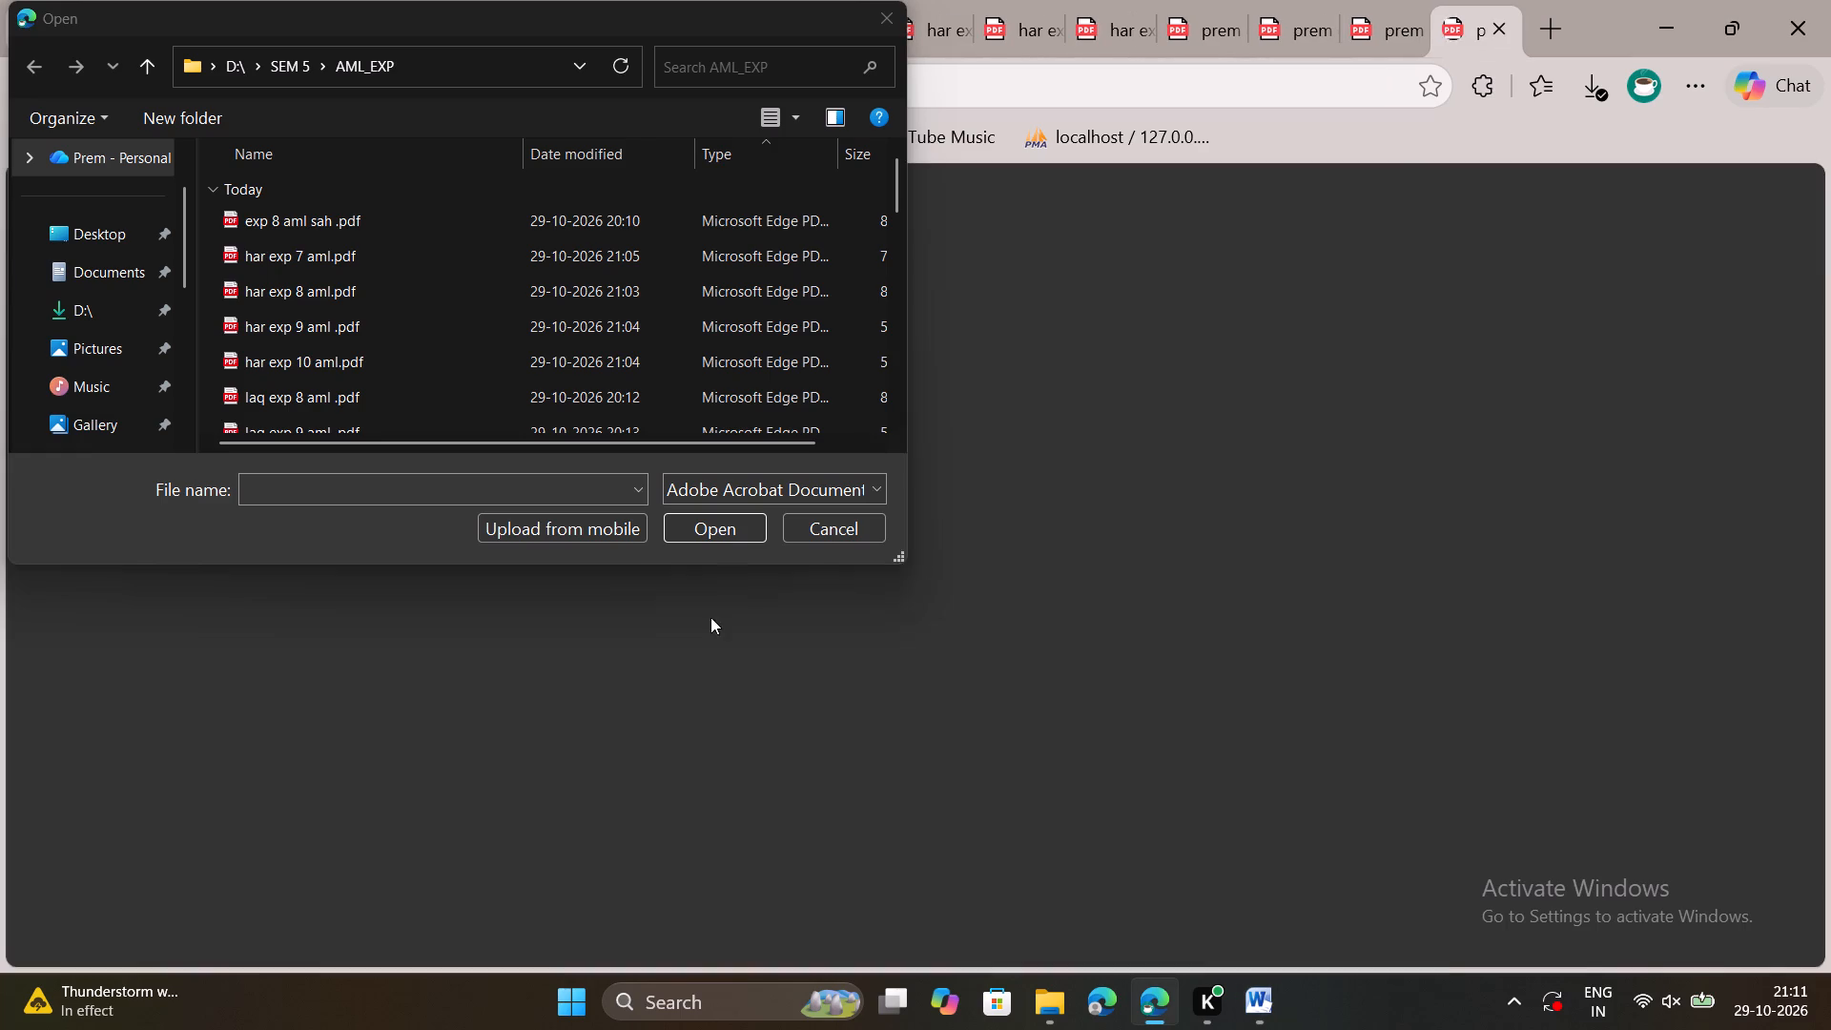
Dismiss the leftover file picker and add prem aml exp 2.pdf from the AML_EXP folder to the iLovePDF merge.
{"action": "left_click", "coordinate": [1059, 600]}
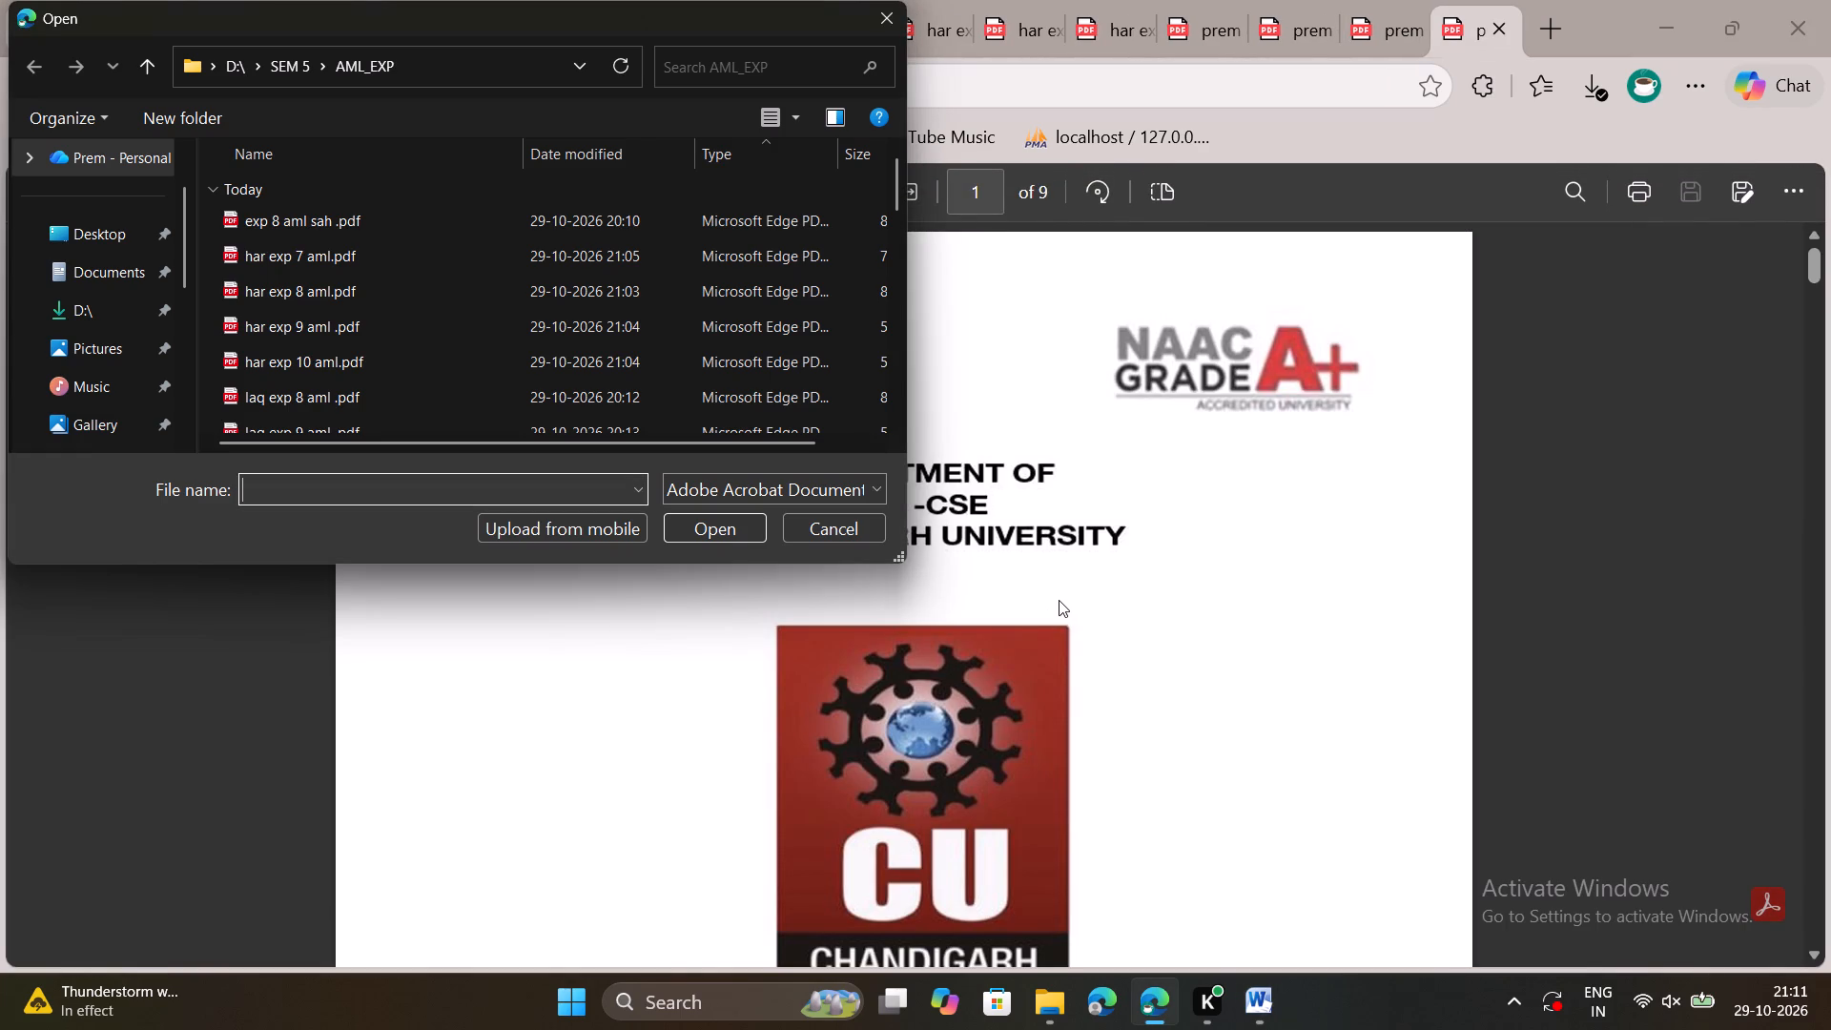
{"action": "left_click", "coordinate": [881, 13]}
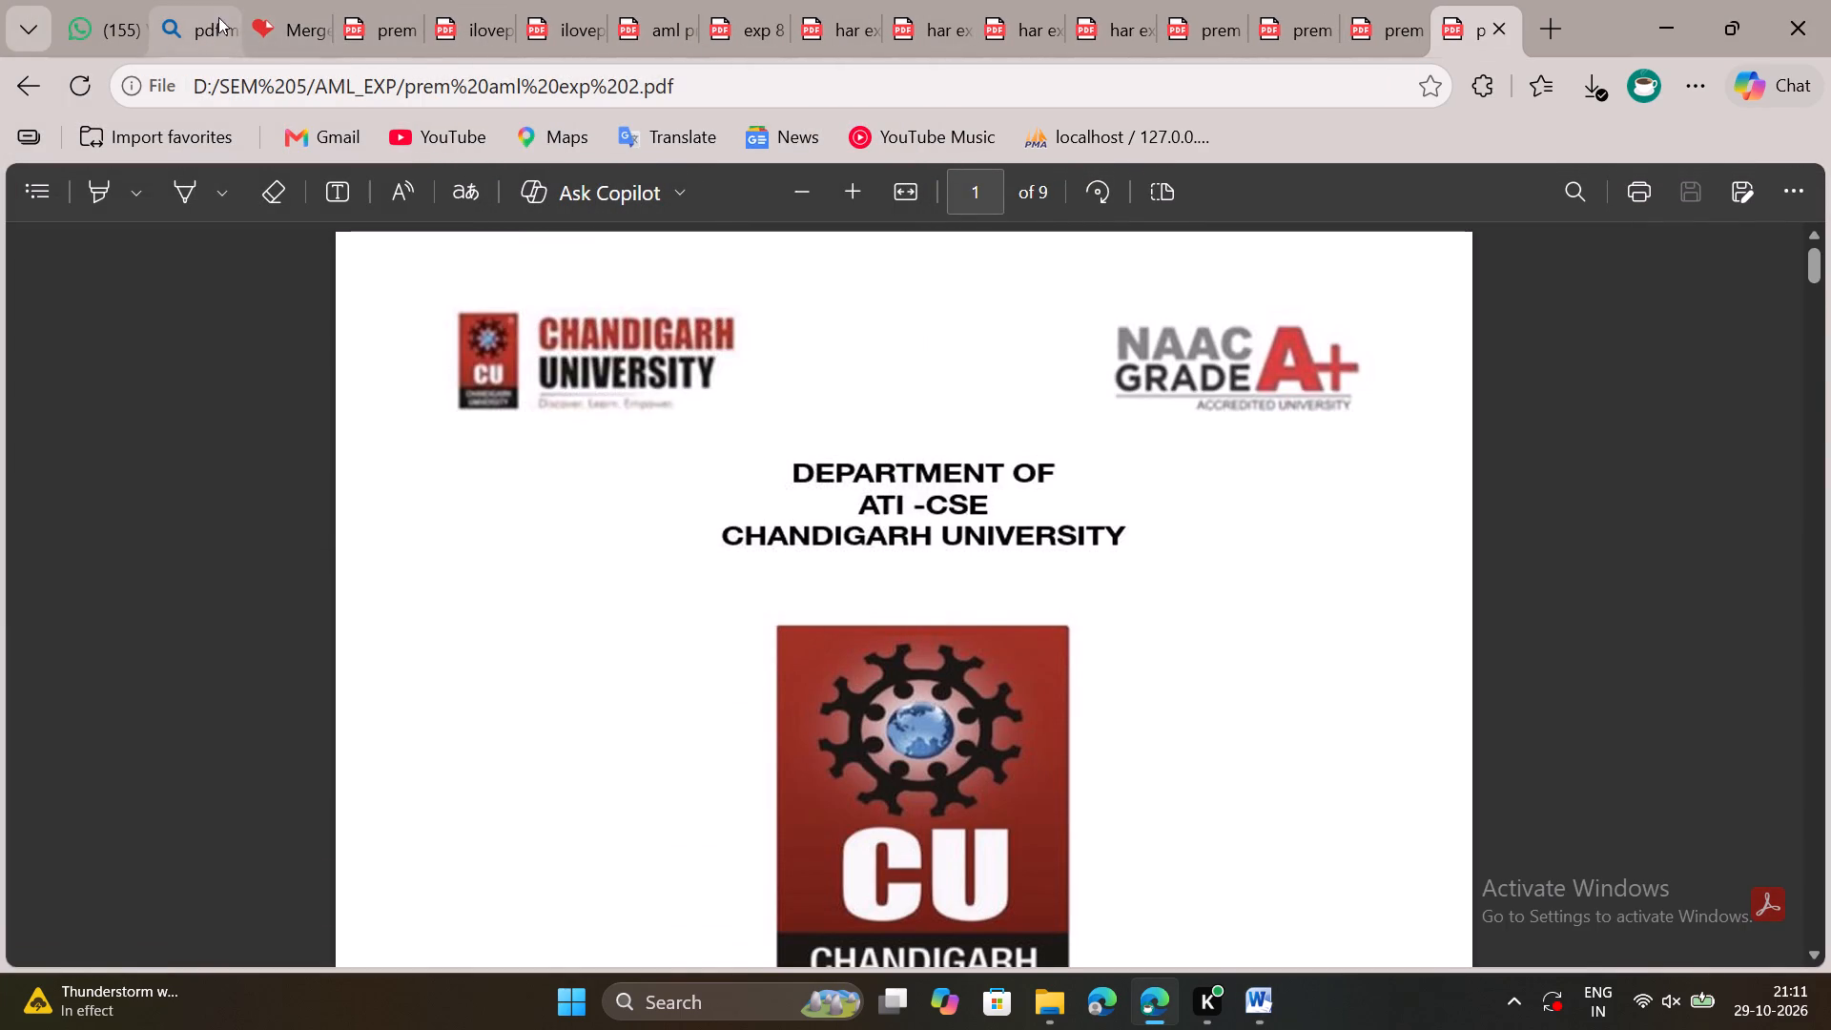
{"action": "left_click", "coordinate": [285, 26]}
{"action": "left_click", "coordinate": [1326, 374]}
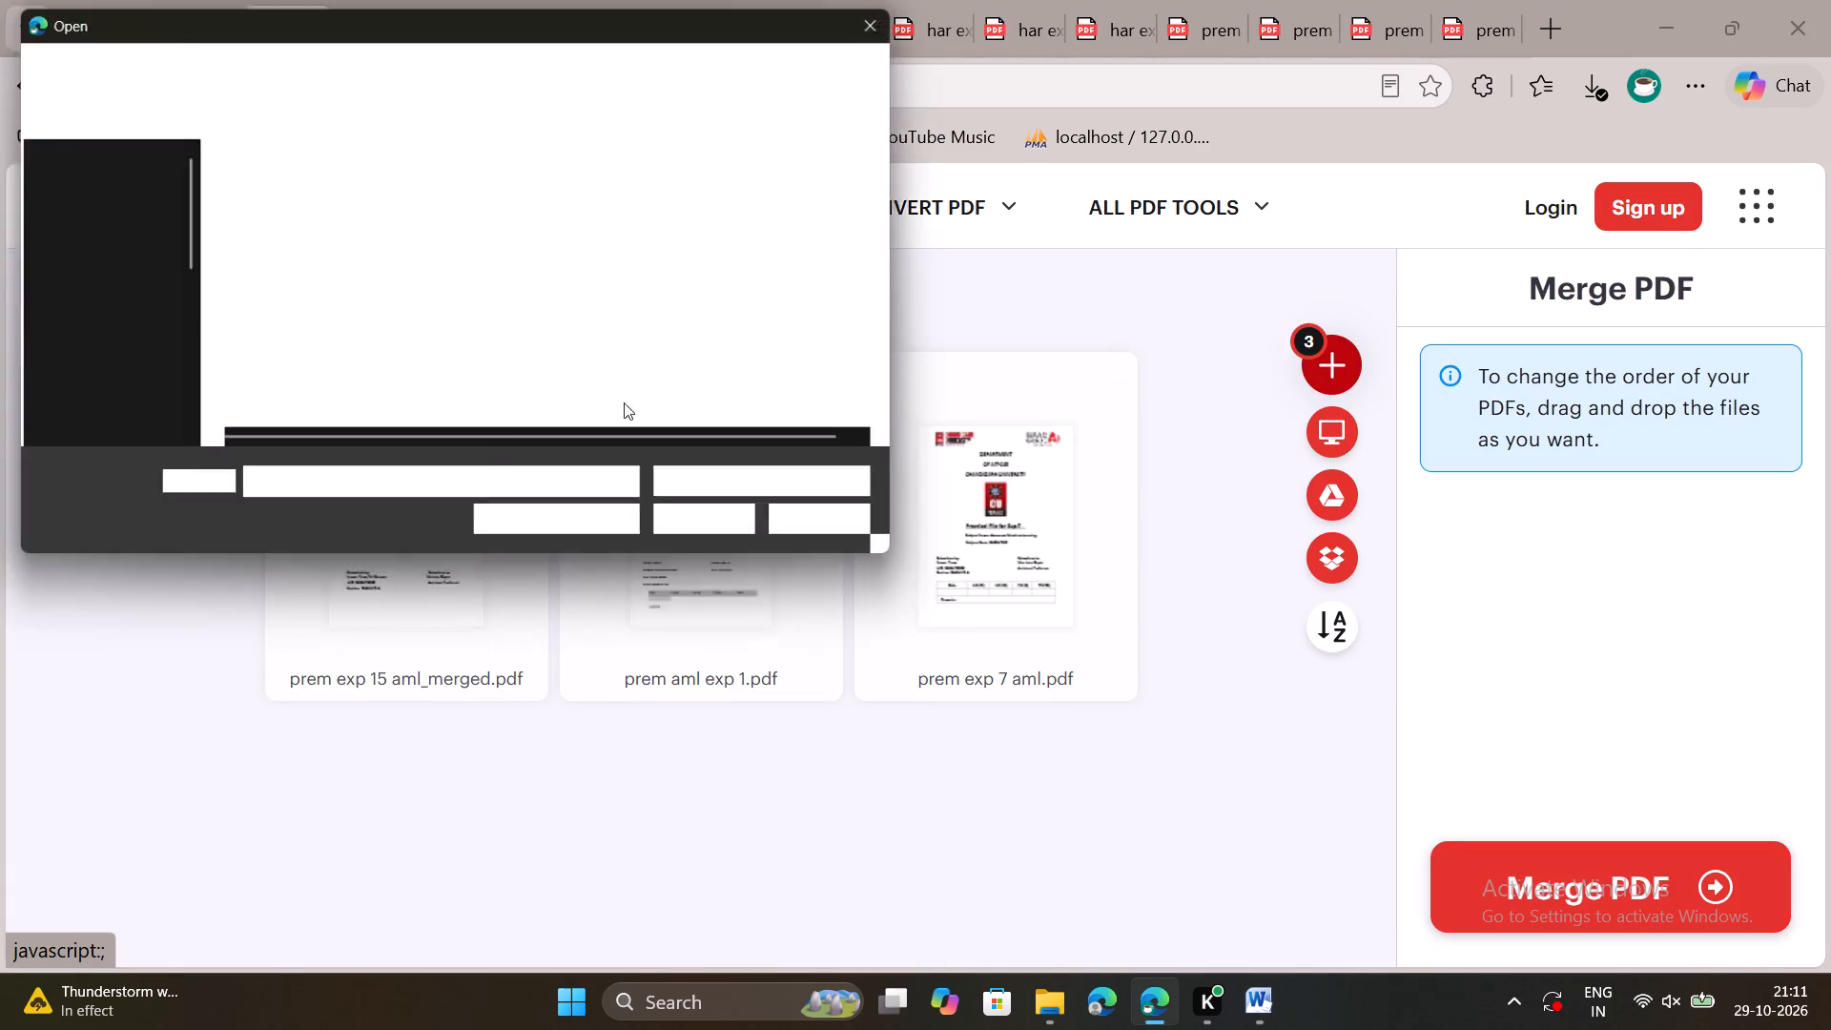
{"action": "scroll", "coordinate": [338, 328], "scroll_direction": "down", "scroll_amount": 3}
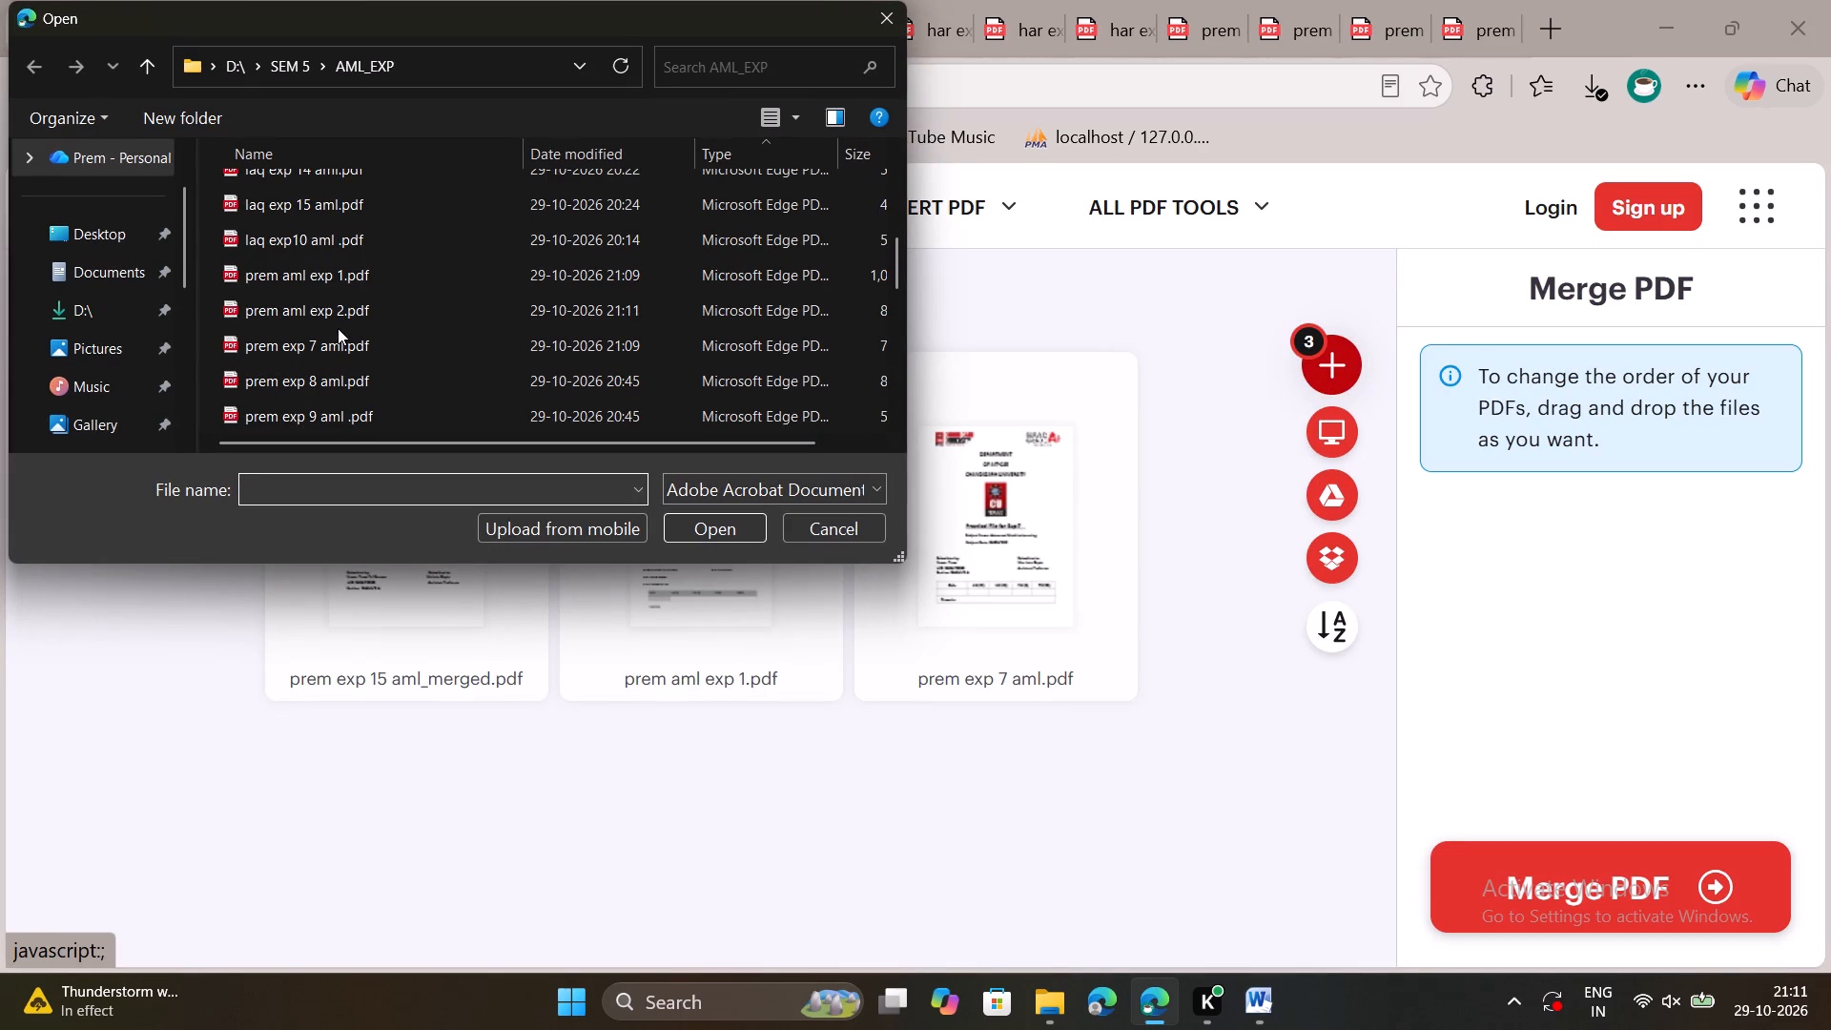
{"action": "left_click", "coordinate": [303, 315]}
{"action": "left_click", "coordinate": [708, 520]}
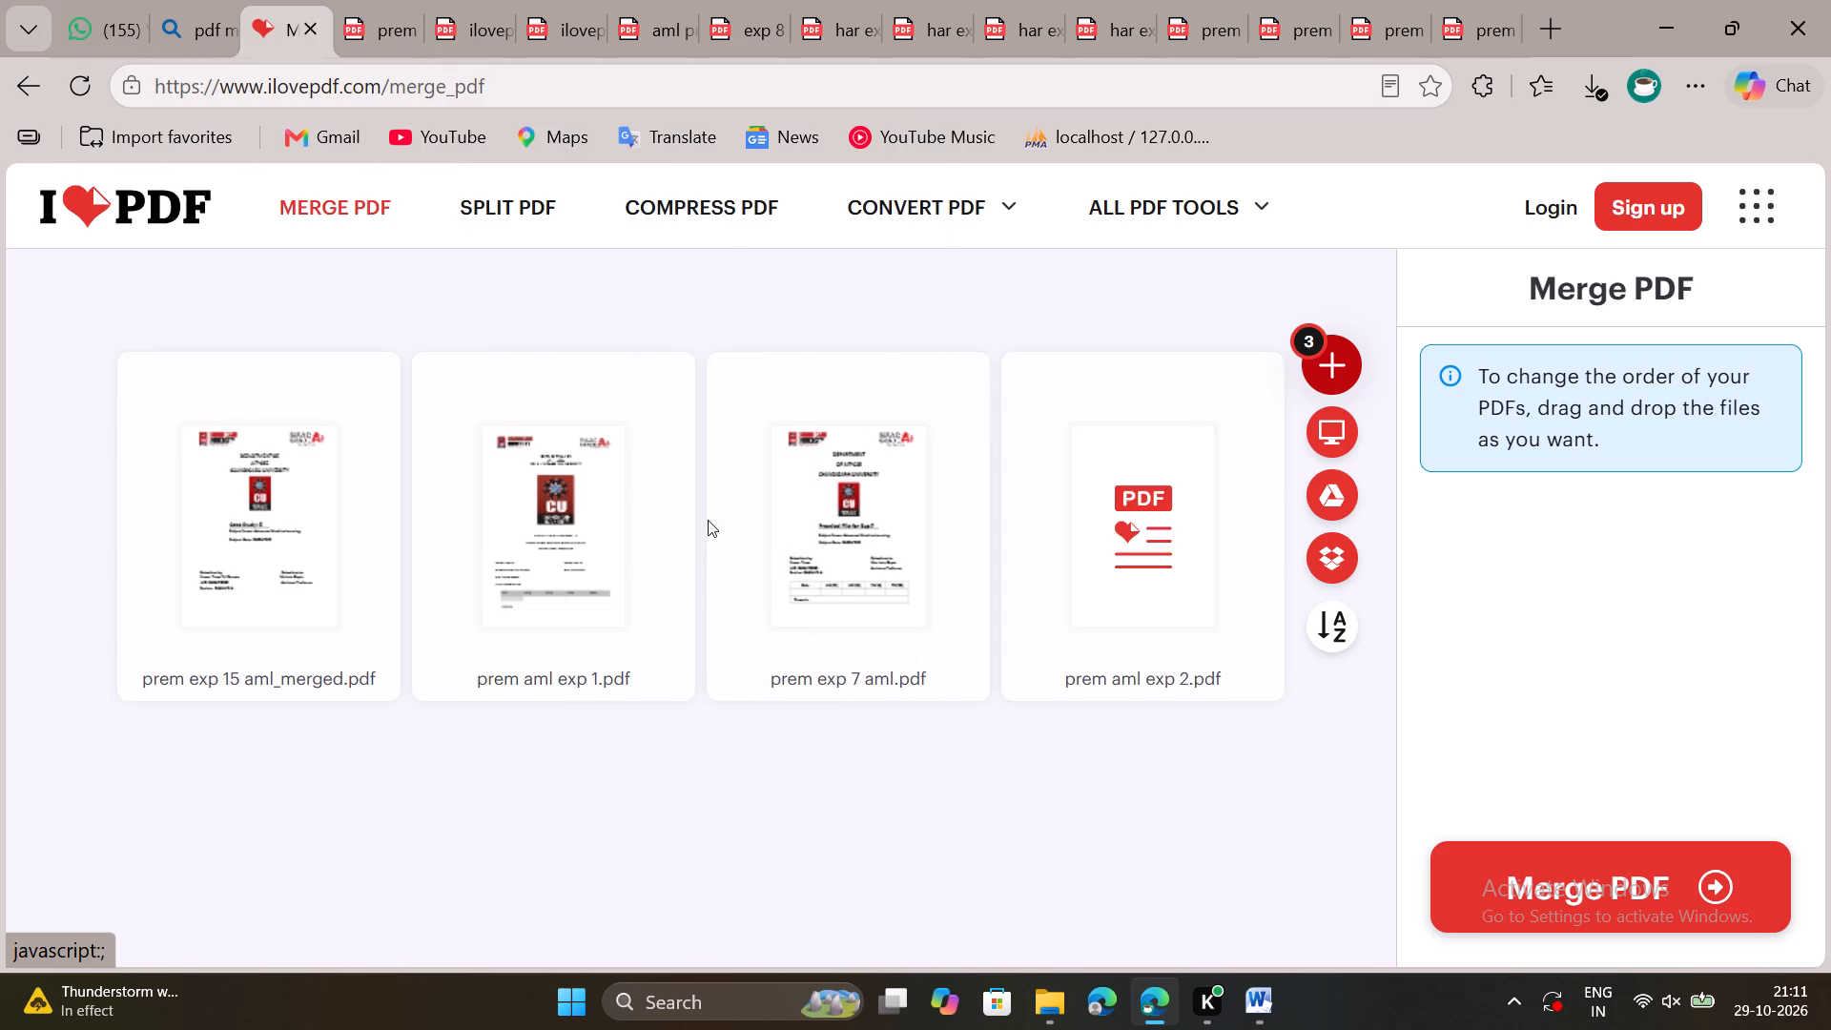
Merge the four added PDFs and download the merged file.
{"action": "left_click", "coordinate": [1597, 908]}
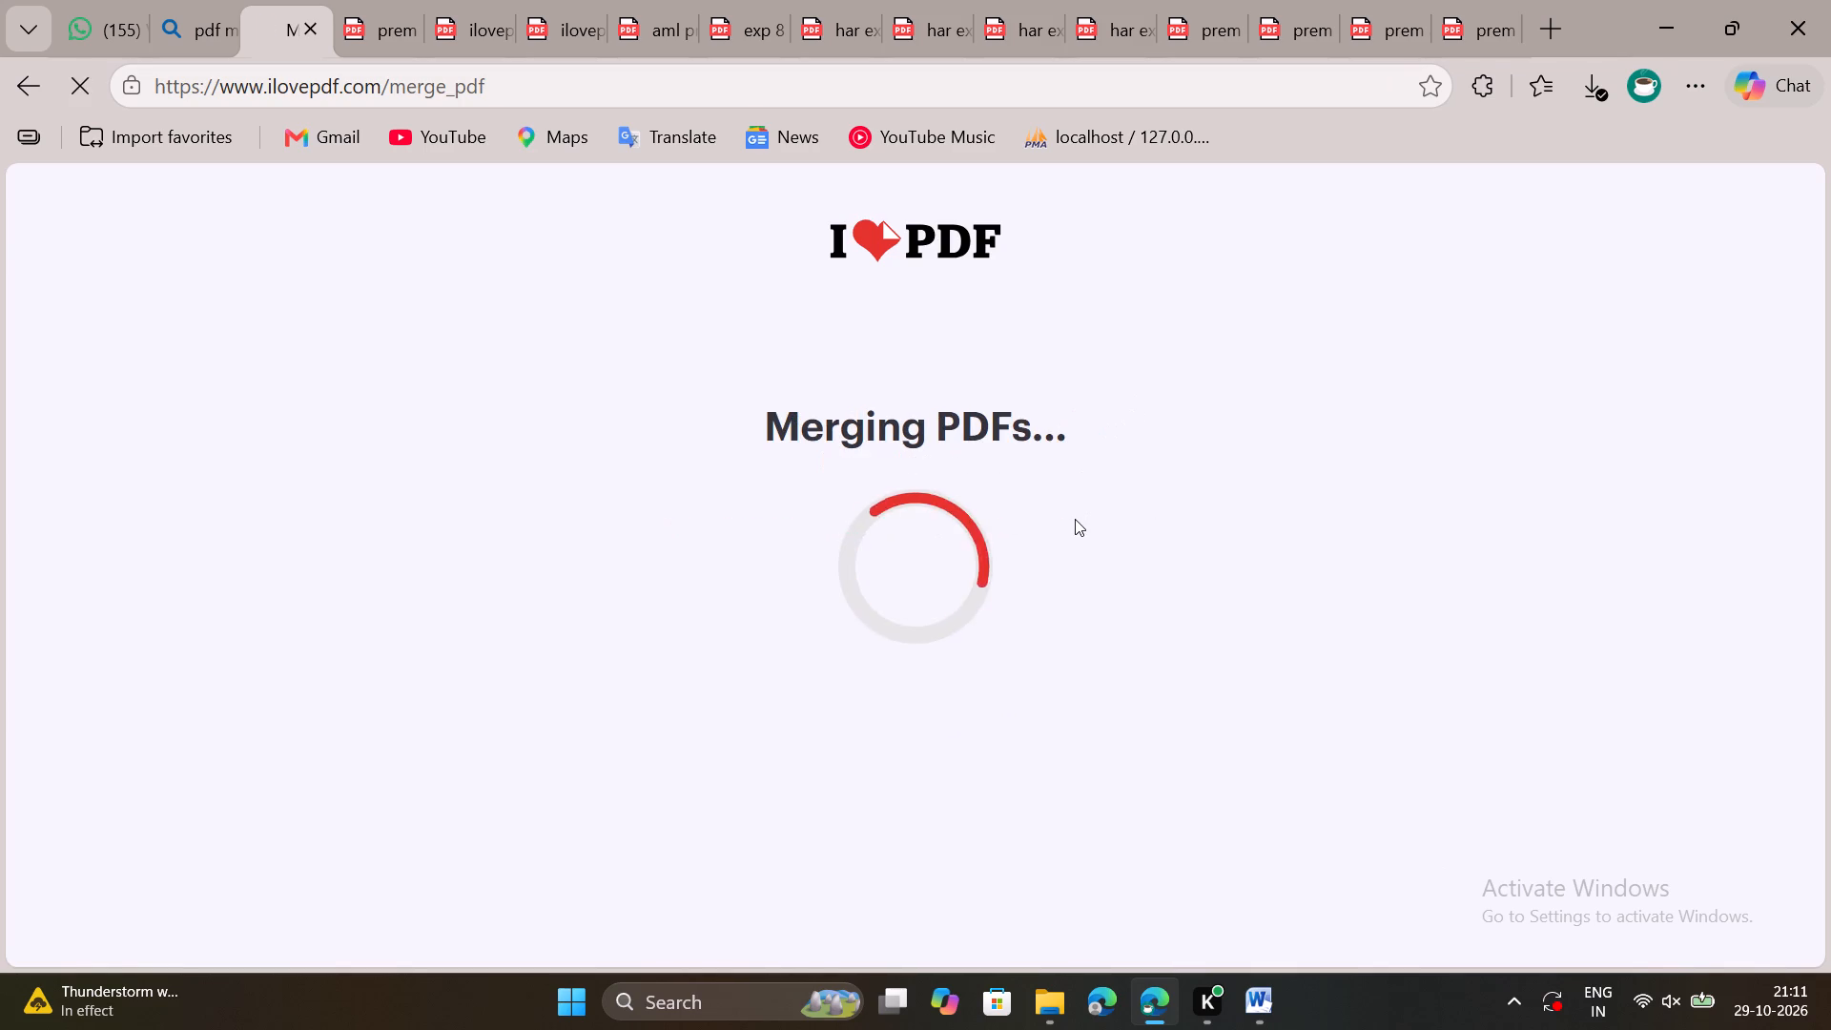
{"action": "left_click", "coordinate": [936, 390]}
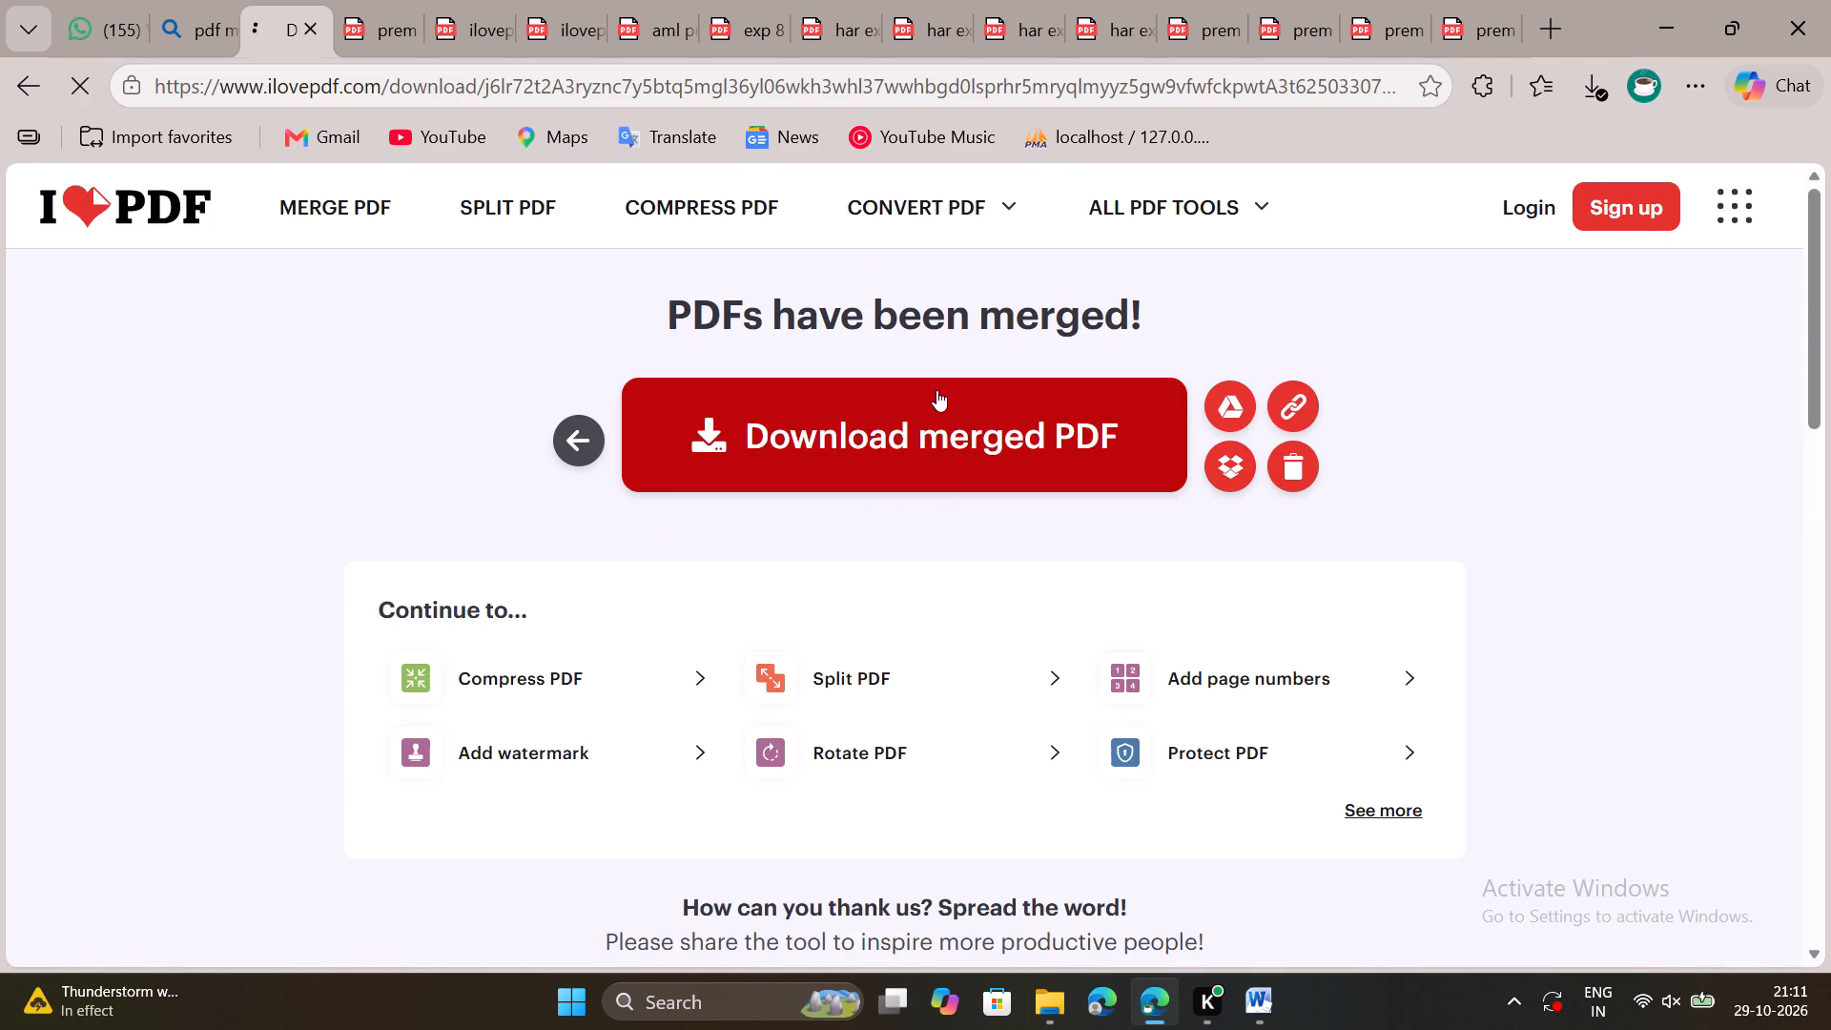
Download the merged PDF from the iLovePDF results page.
{"action": "left_click", "coordinate": [956, 439]}
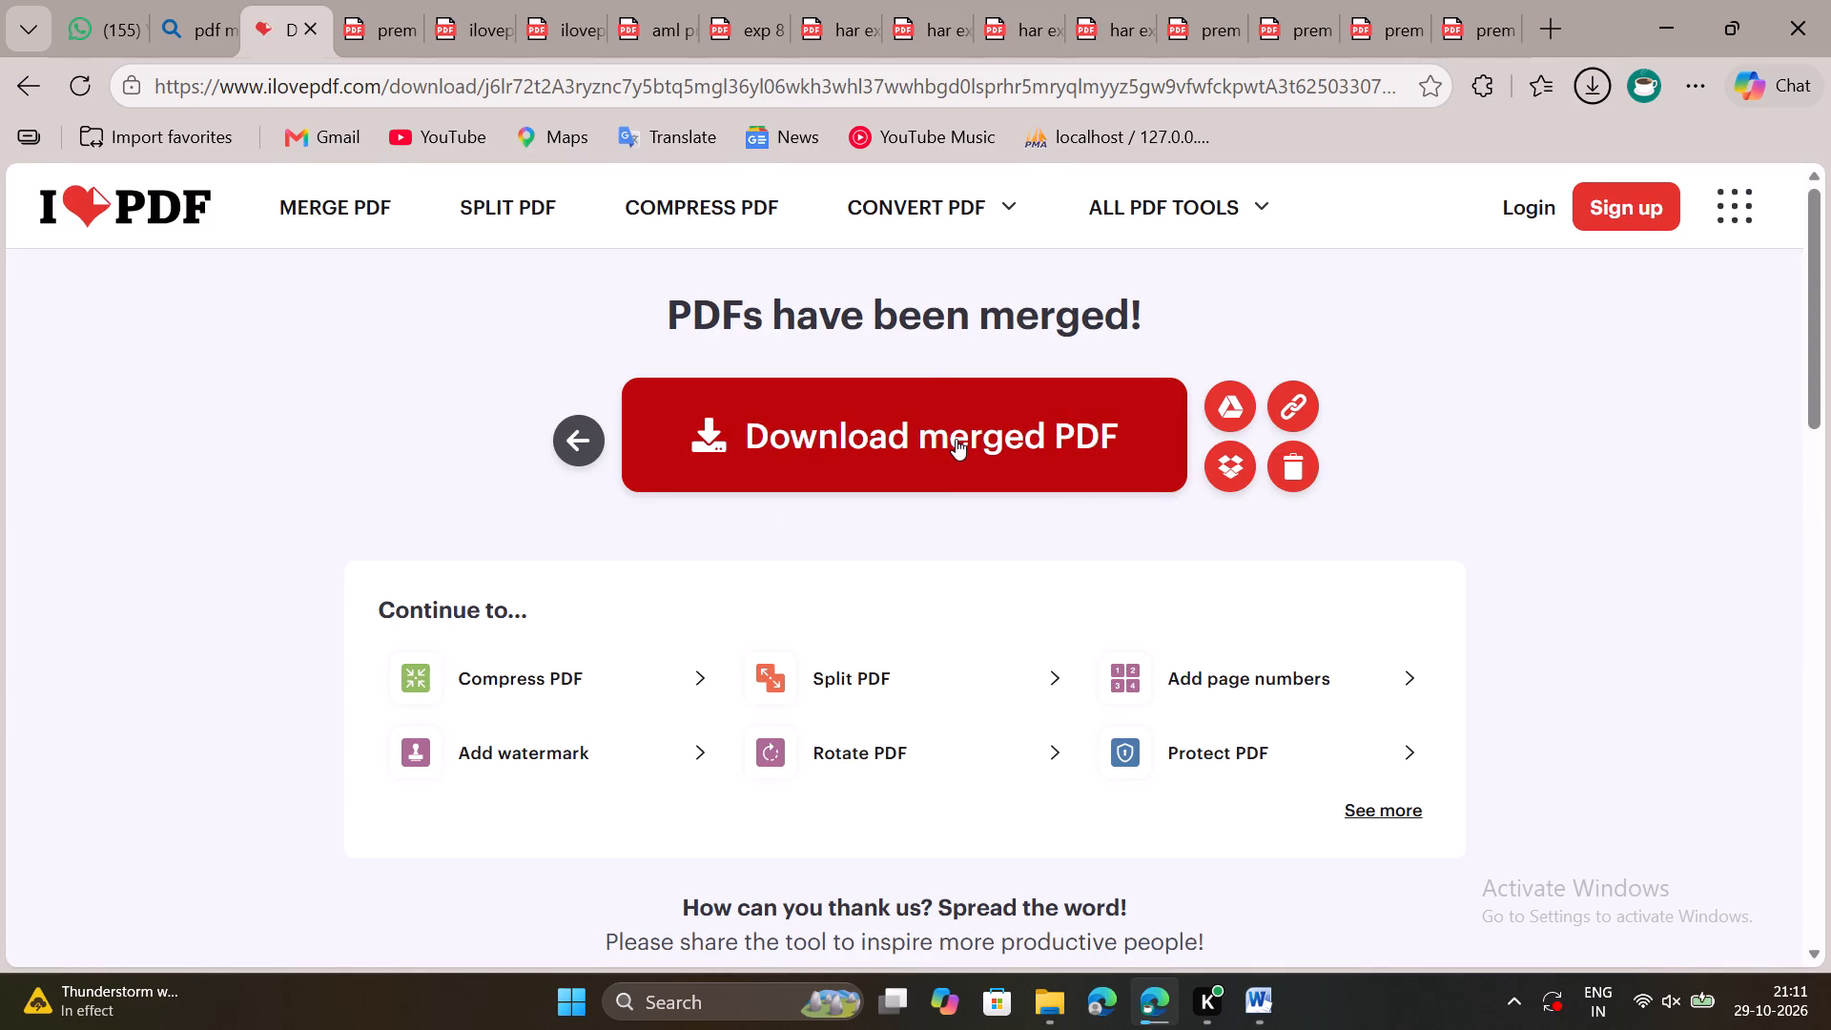
Look through the downloaded ilovepdf_merged (2).pdf from its first page, checking each section's cover page and contents.
{"action": "scroll", "coordinate": [947, 564], "scroll_direction": "down", "scroll_amount": 3}
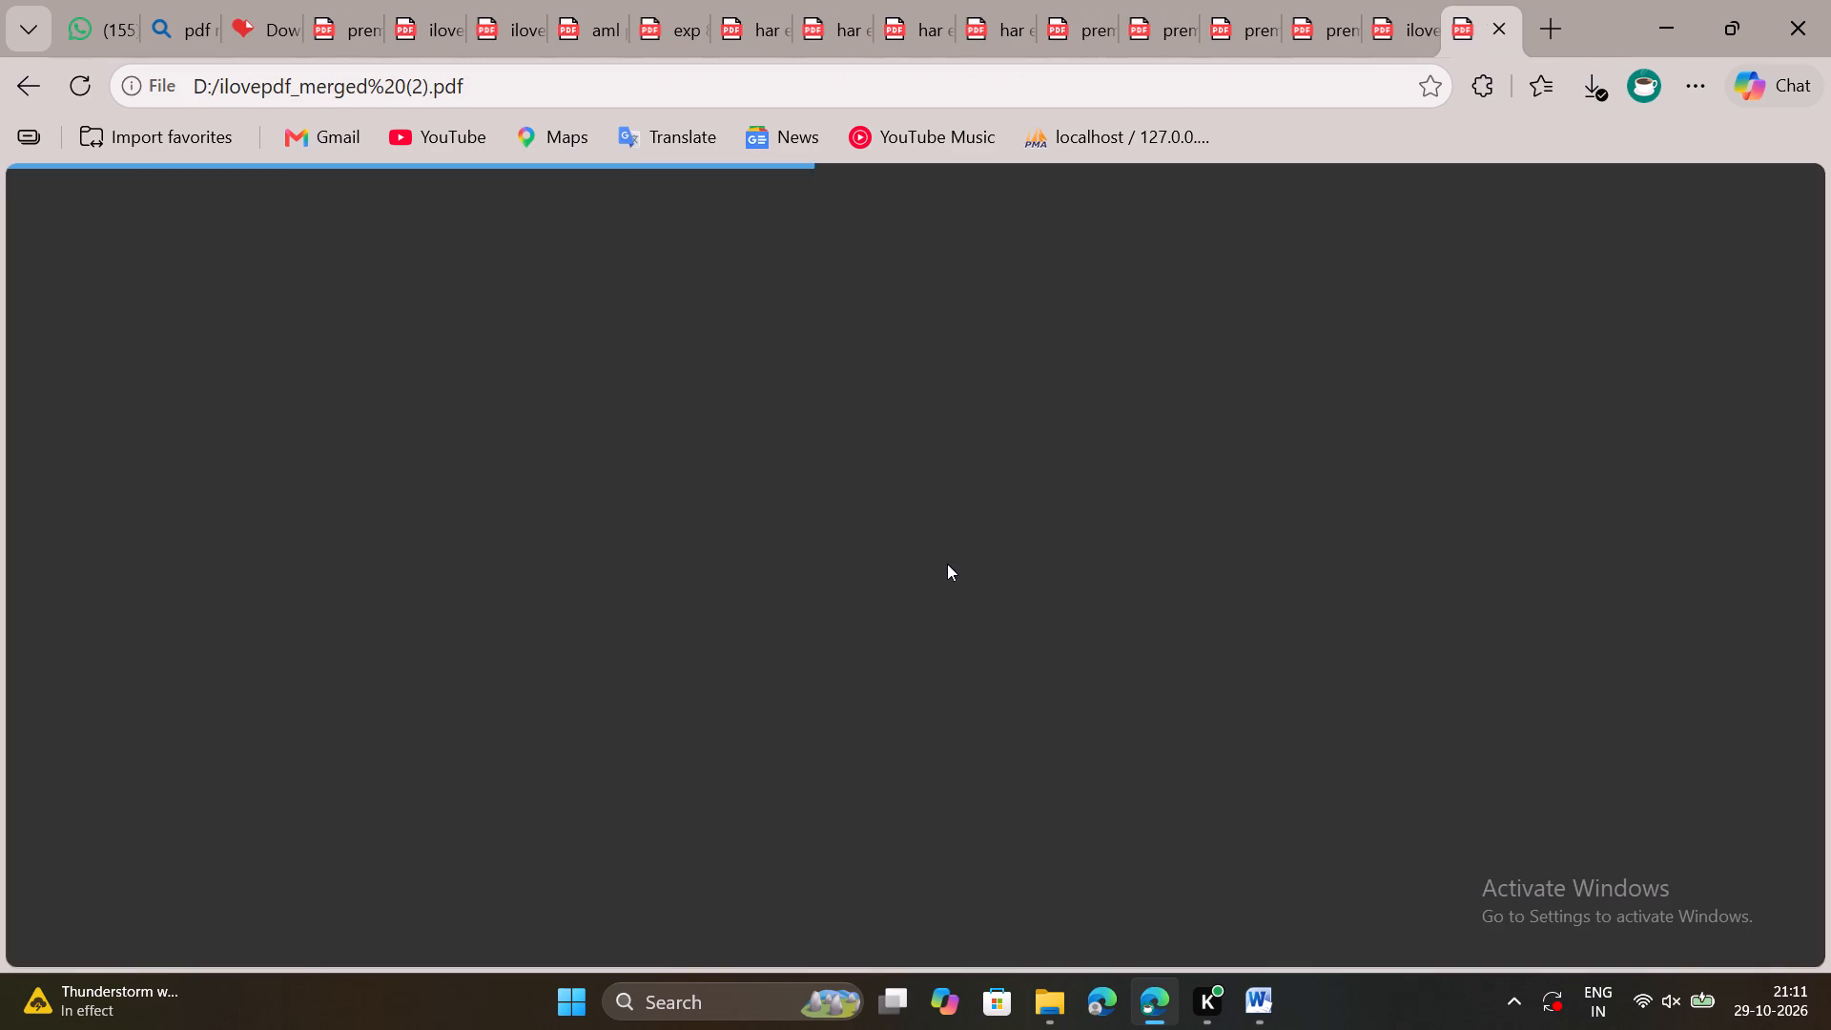
{"action": "scroll", "coordinate": [947, 564], "scroll_direction": "down", "scroll_amount": 7}
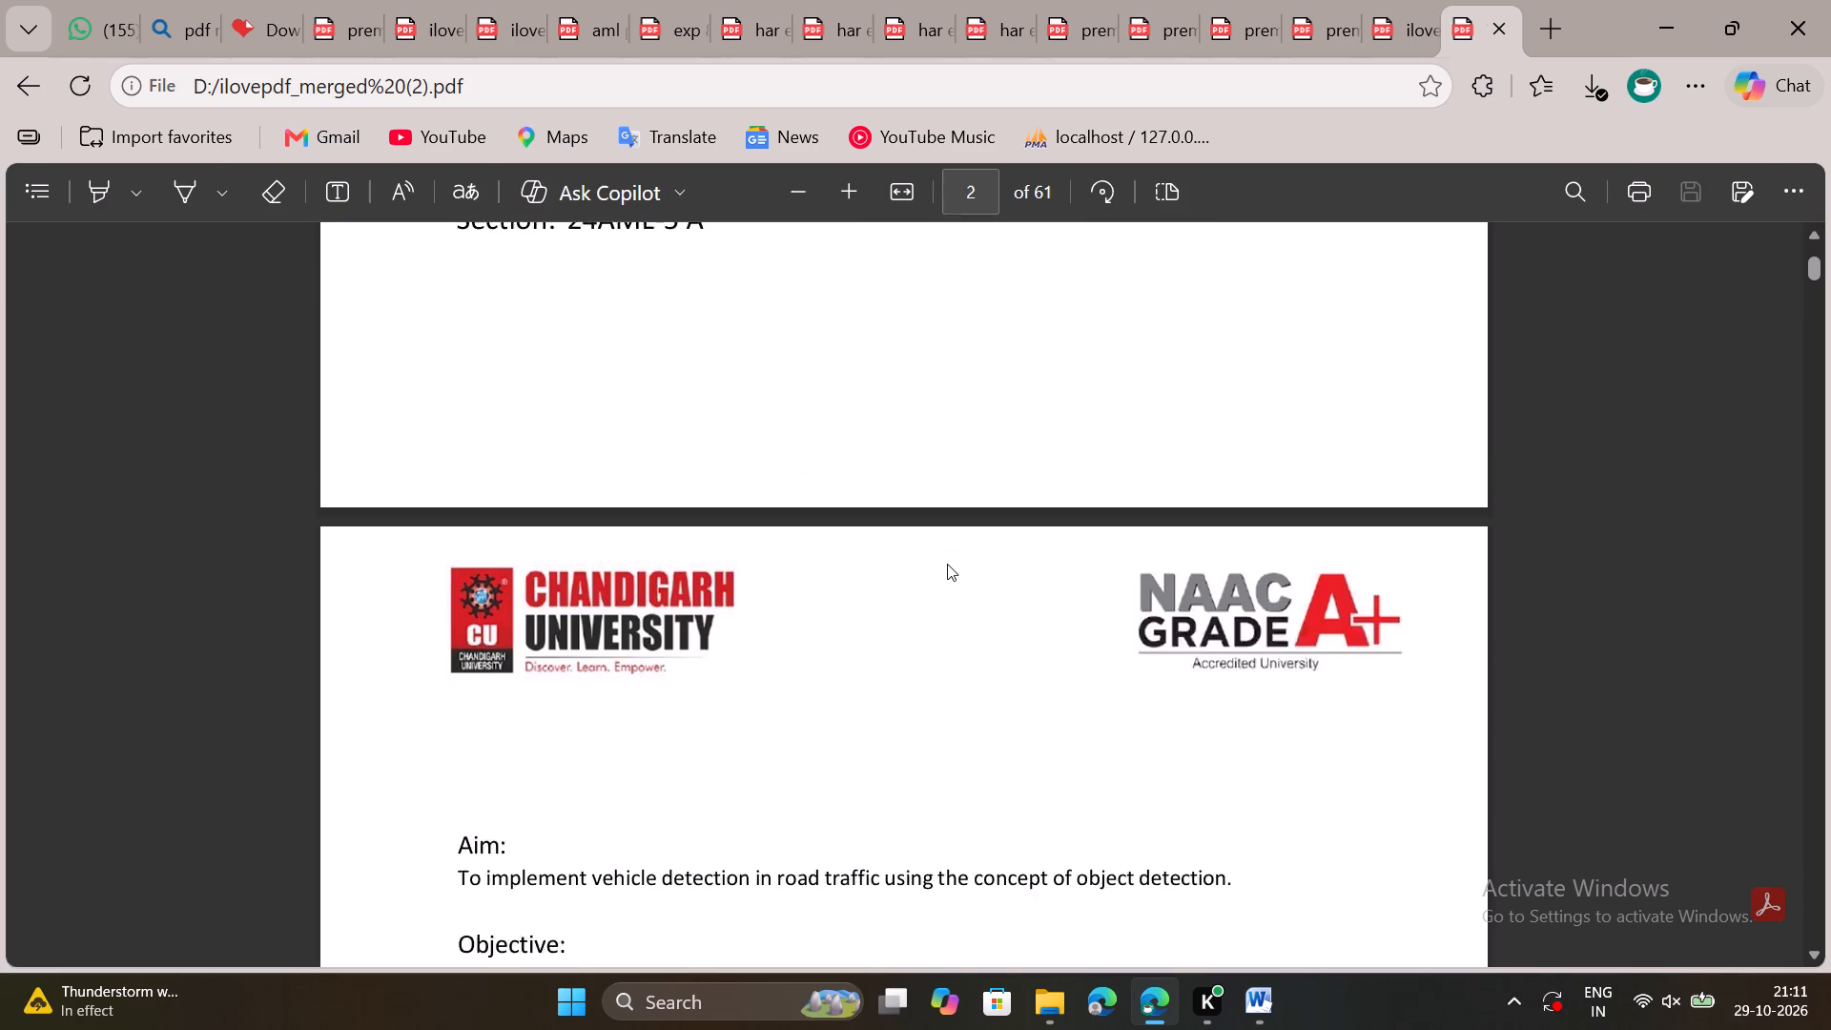
{"action": "scroll", "coordinate": [947, 564], "scroll_direction": "down", "scroll_amount": 5}
{"action": "scroll", "coordinate": [947, 564], "scroll_direction": "up", "scroll_amount": 6}
{"action": "scroll", "coordinate": [947, 564], "scroll_direction": "down", "scroll_amount": 20}
{"action": "scroll", "coordinate": [947, 564], "scroll_direction": "down", "scroll_amount": 4}
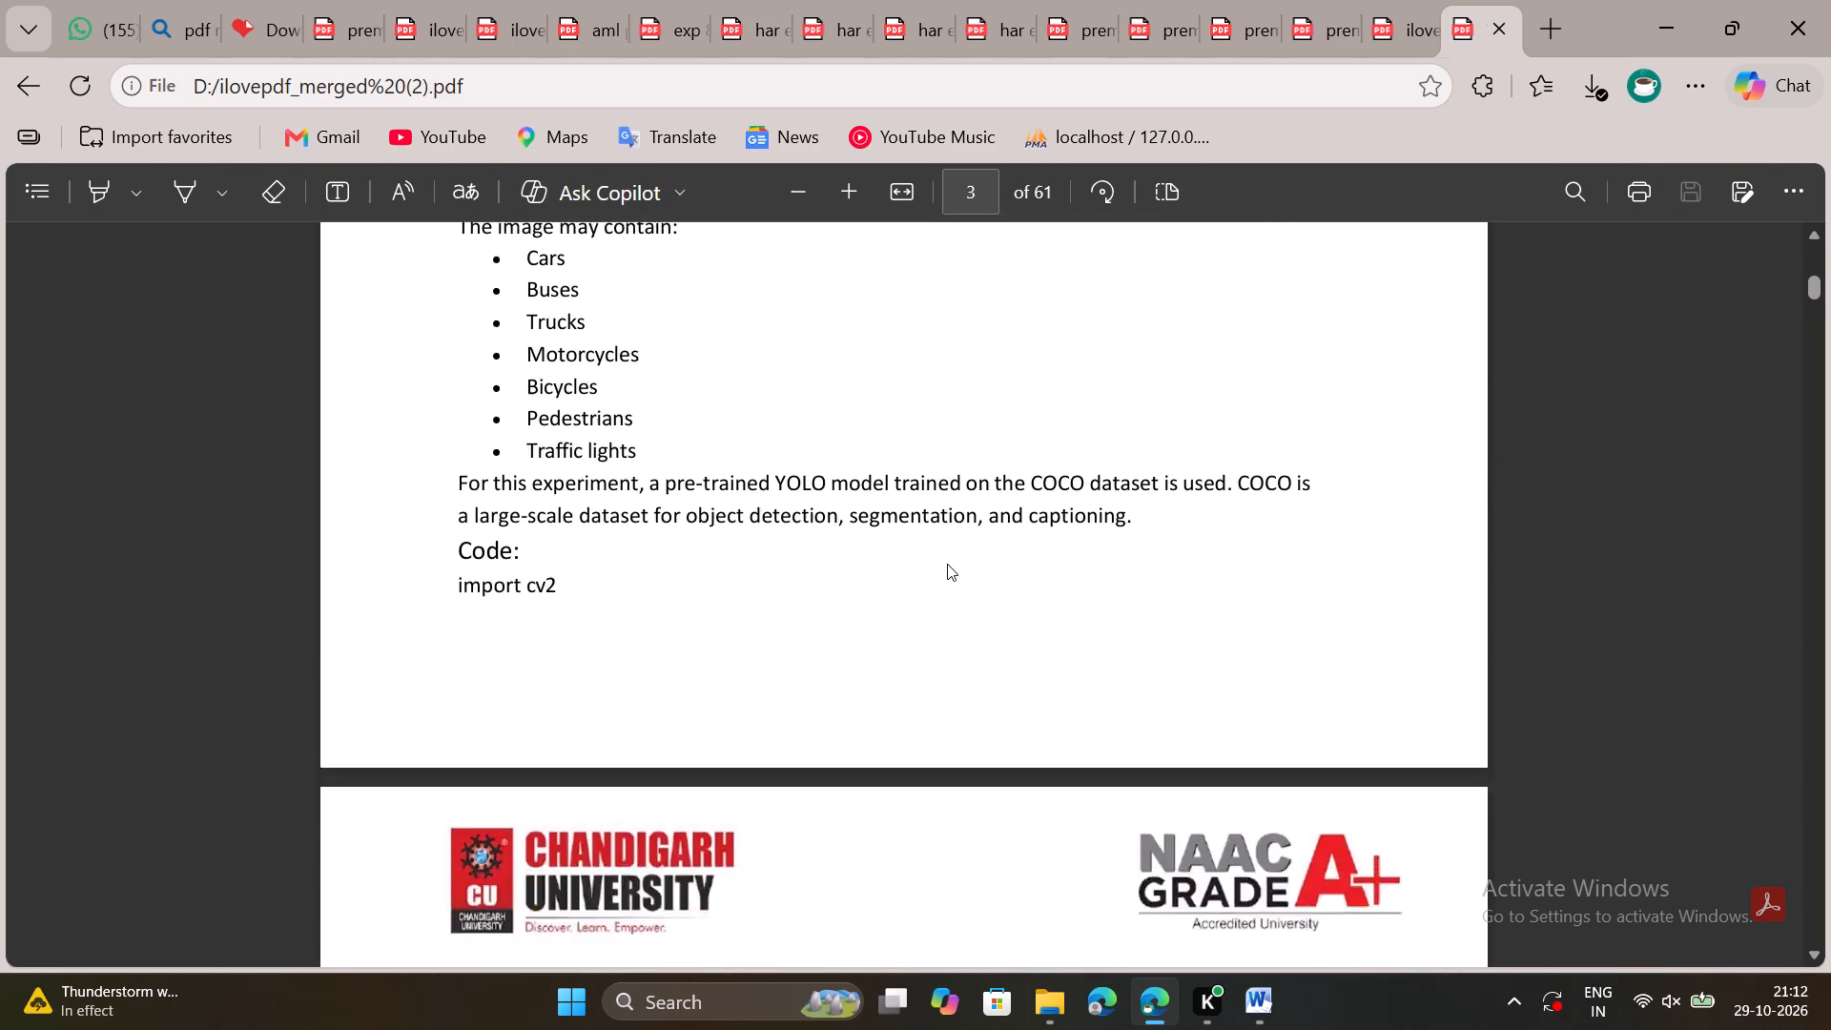
{"action": "scroll", "coordinate": [947, 564], "scroll_direction": "down", "scroll_amount": 18}
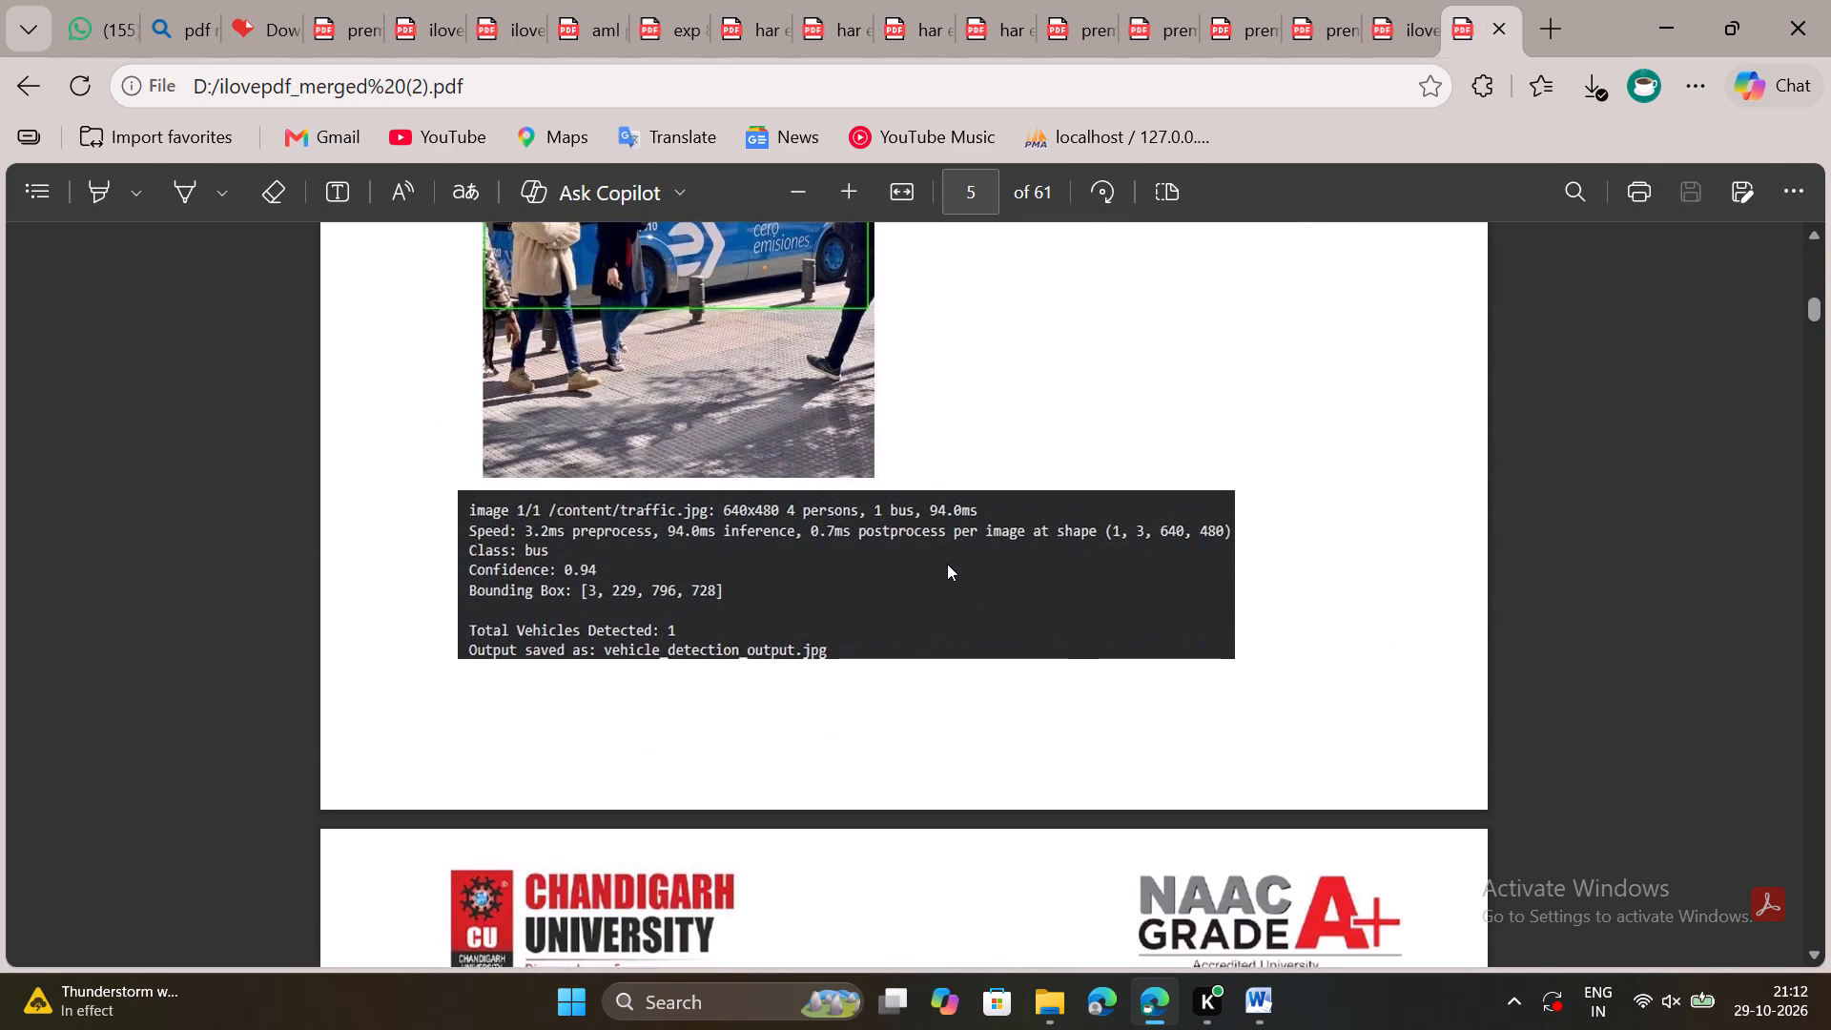
{"action": "scroll", "coordinate": [947, 564], "scroll_direction": "down", "scroll_amount": 11}
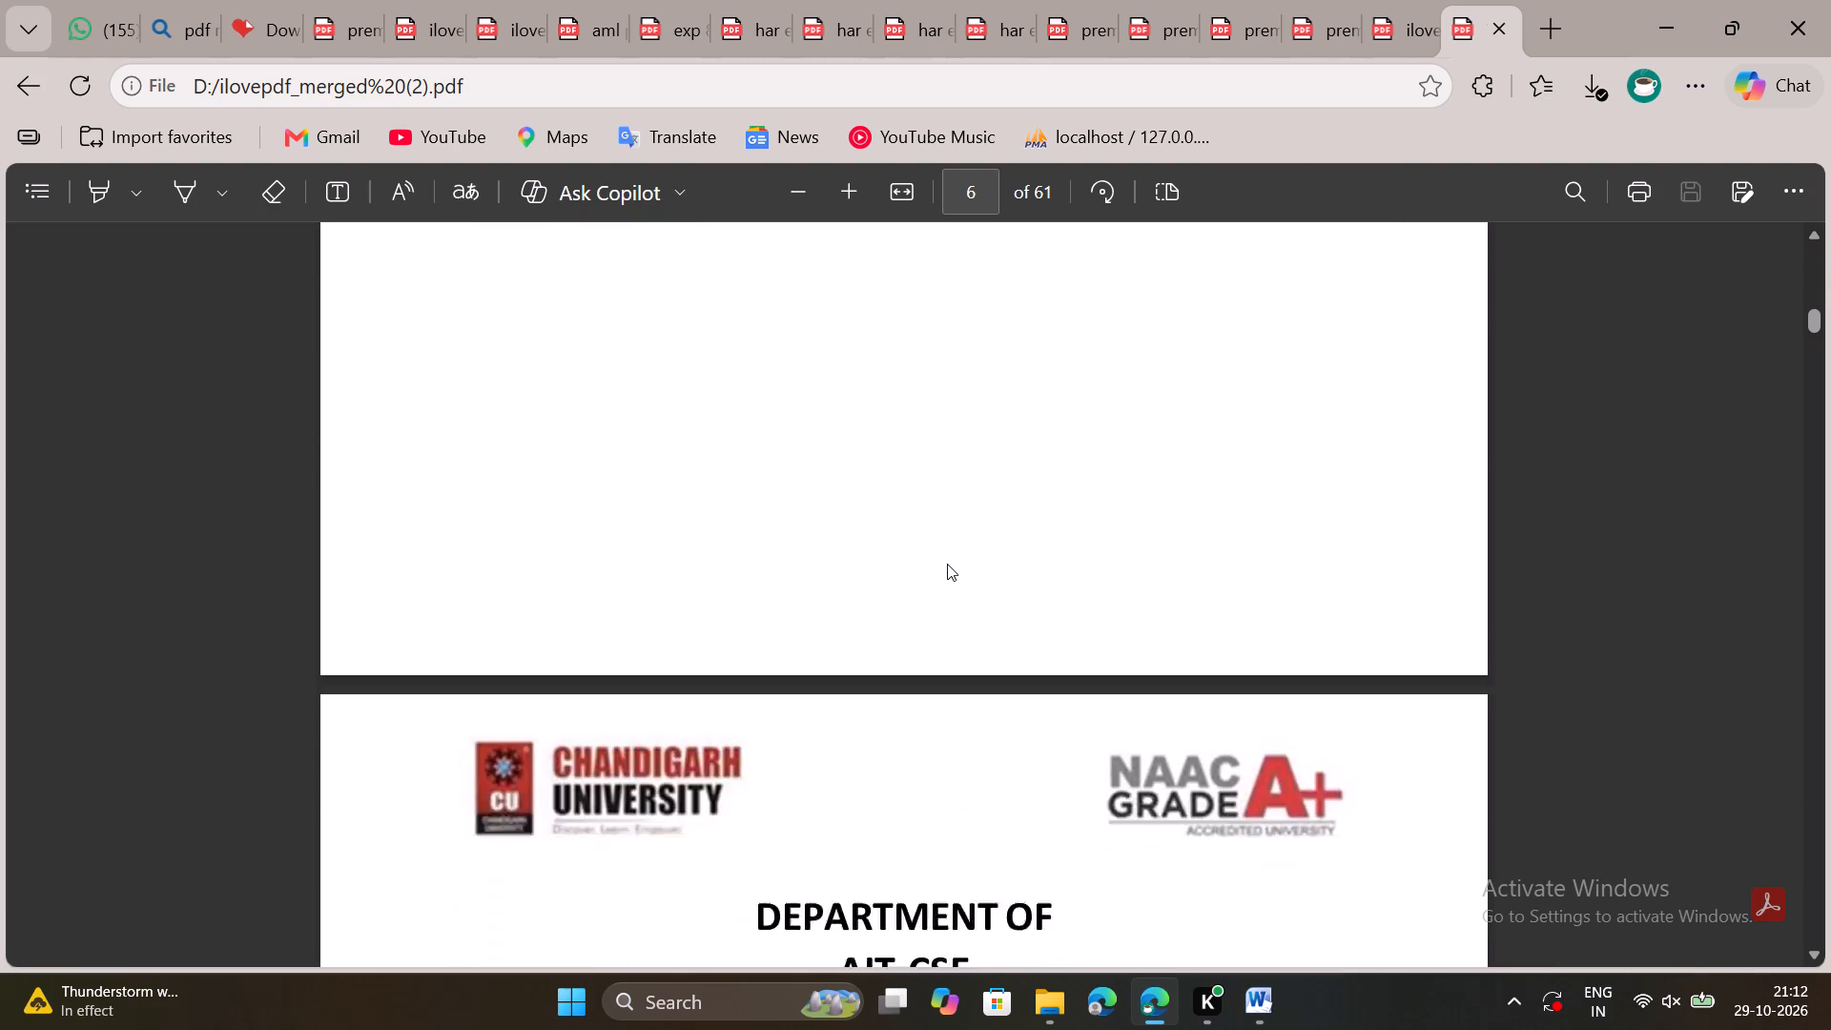
{"action": "scroll", "coordinate": [947, 564], "scroll_direction": "down", "scroll_amount": 13}
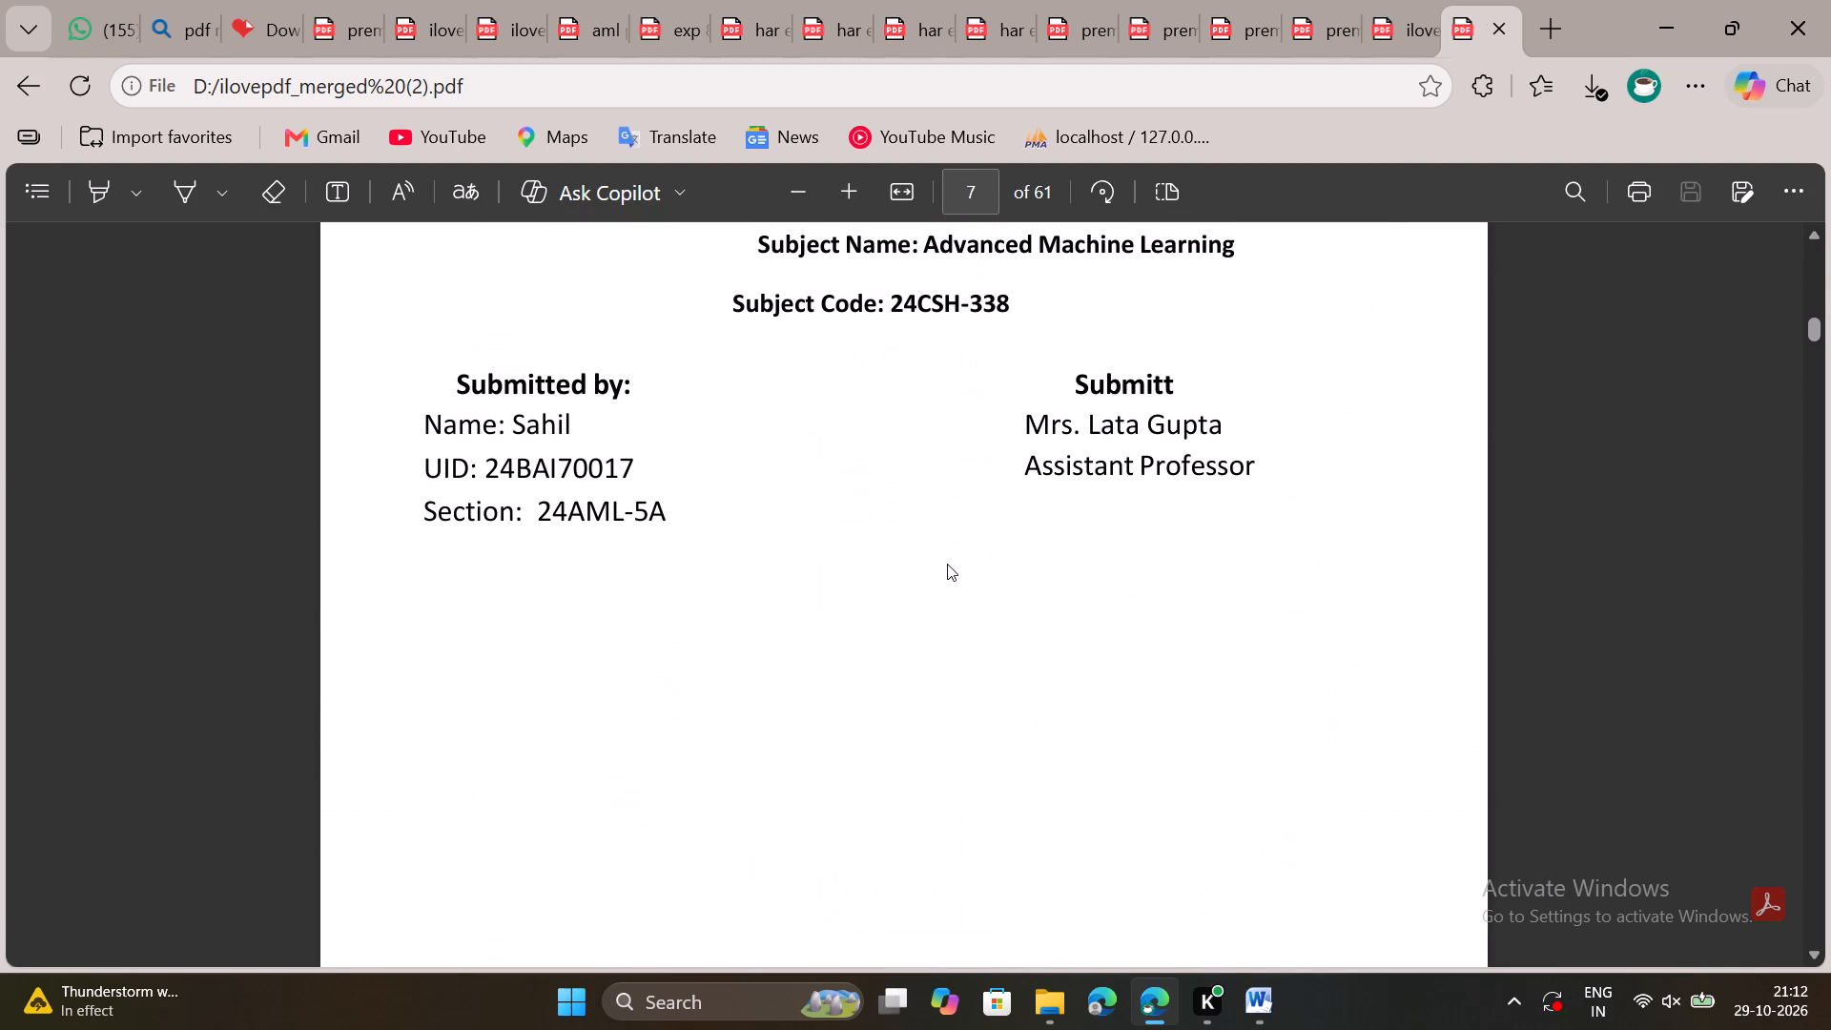
{"action": "scroll", "coordinate": [947, 564], "scroll_direction": "down", "scroll_amount": 17}
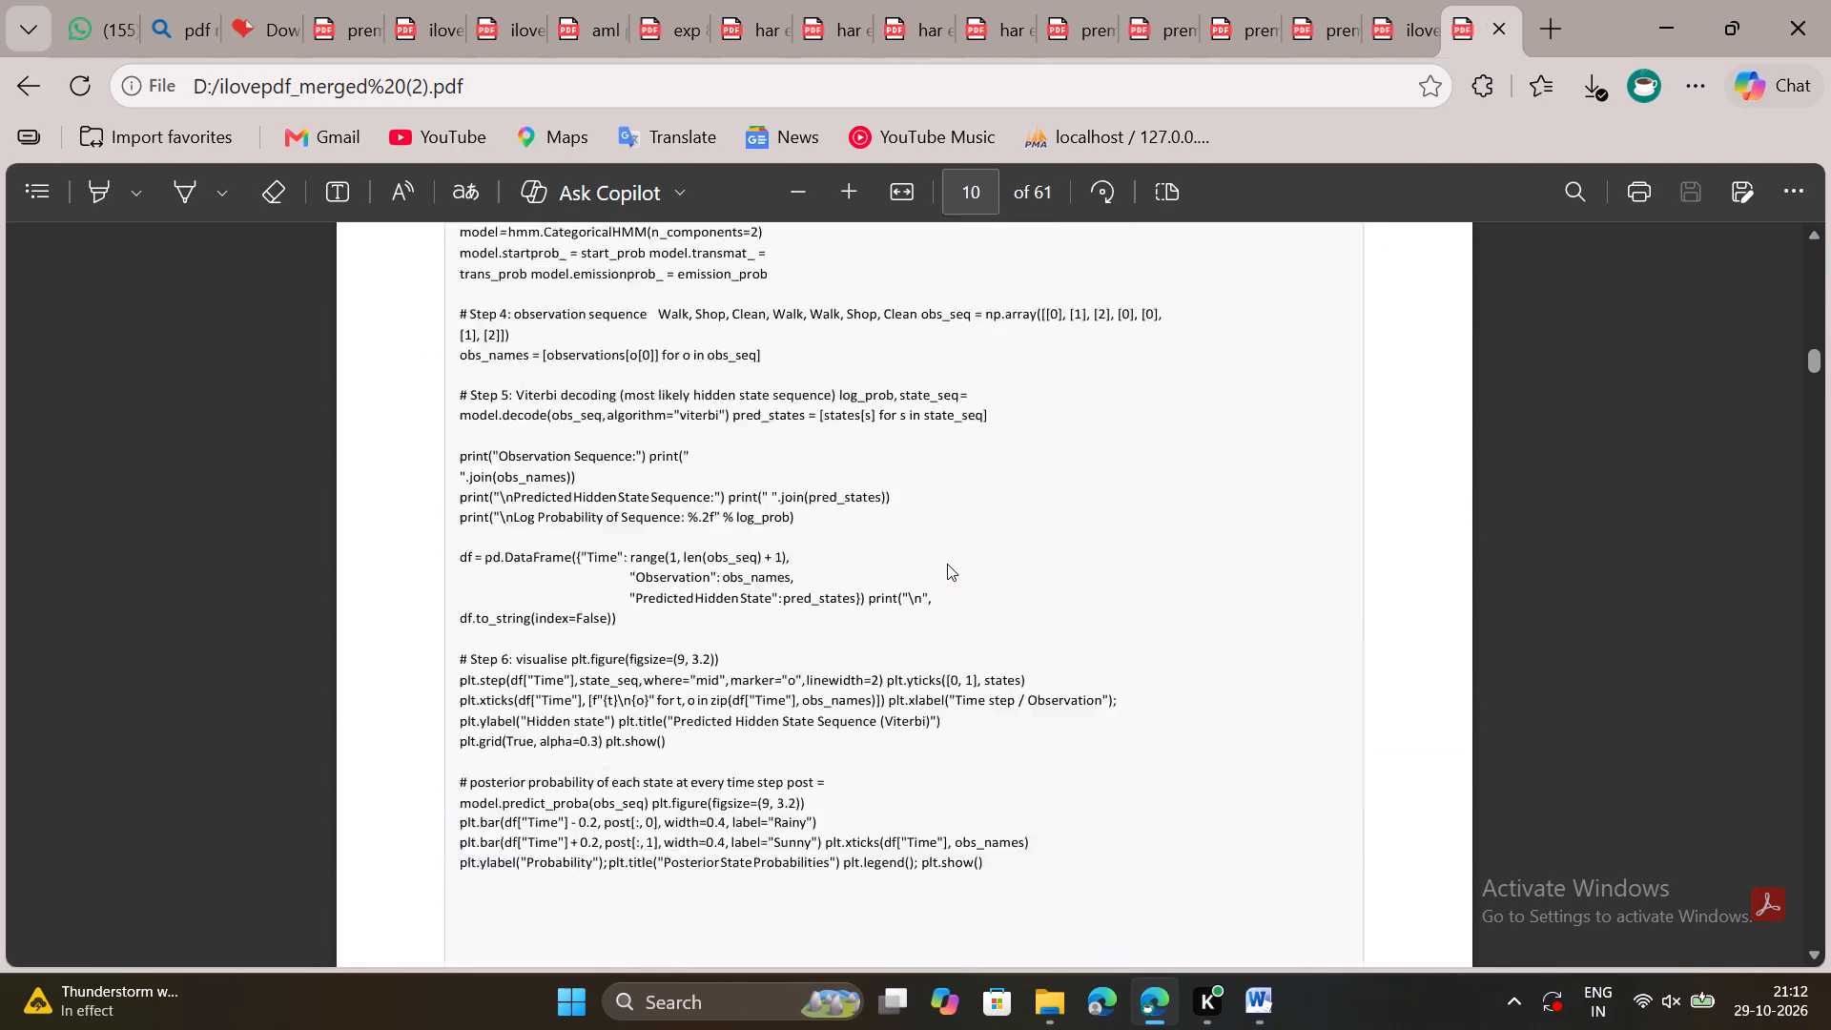
{"action": "scroll", "coordinate": [947, 564], "scroll_direction": "down", "scroll_amount": 8}
{"action": "scroll", "coordinate": [947, 564], "scroll_direction": "down", "scroll_amount": 15}
{"action": "scroll", "coordinate": [947, 564], "scroll_direction": "down", "scroll_amount": 11}
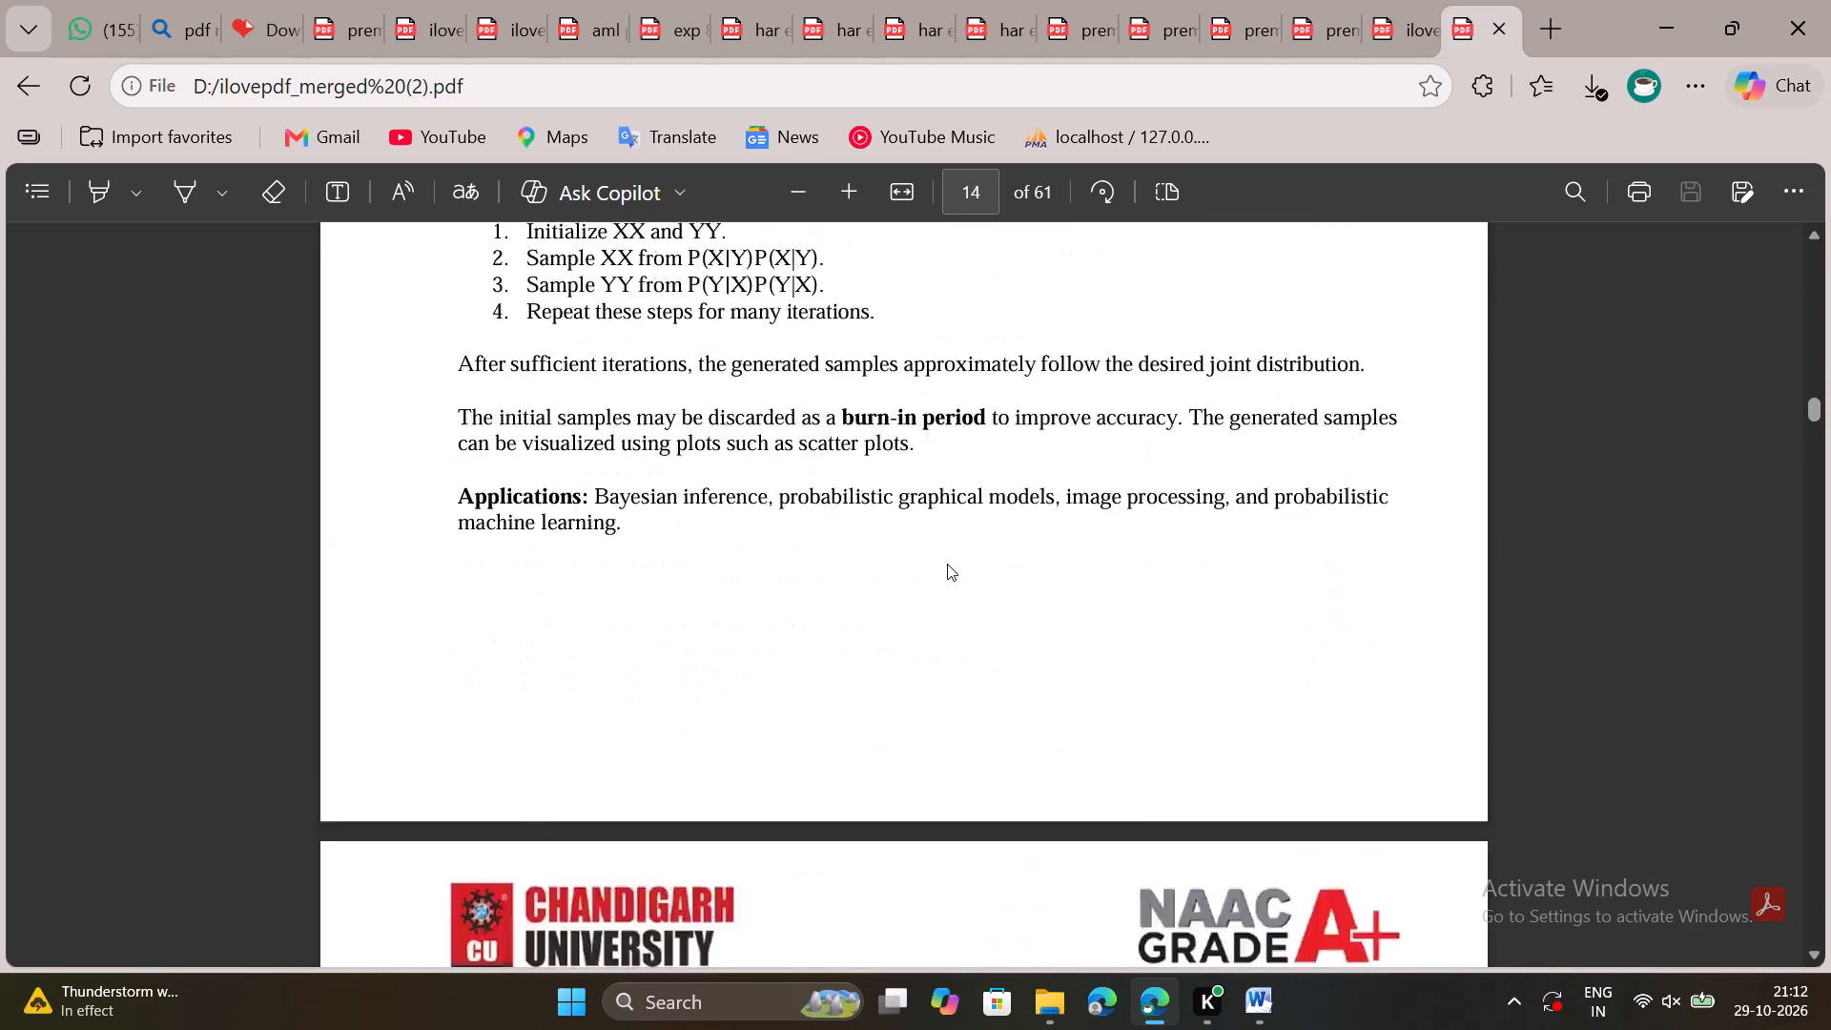
{"action": "scroll", "coordinate": [947, 564], "scroll_direction": "down", "scroll_amount": 1}
{"action": "scroll", "coordinate": [974, 264], "scroll_direction": "down", "scroll_amount": 9}
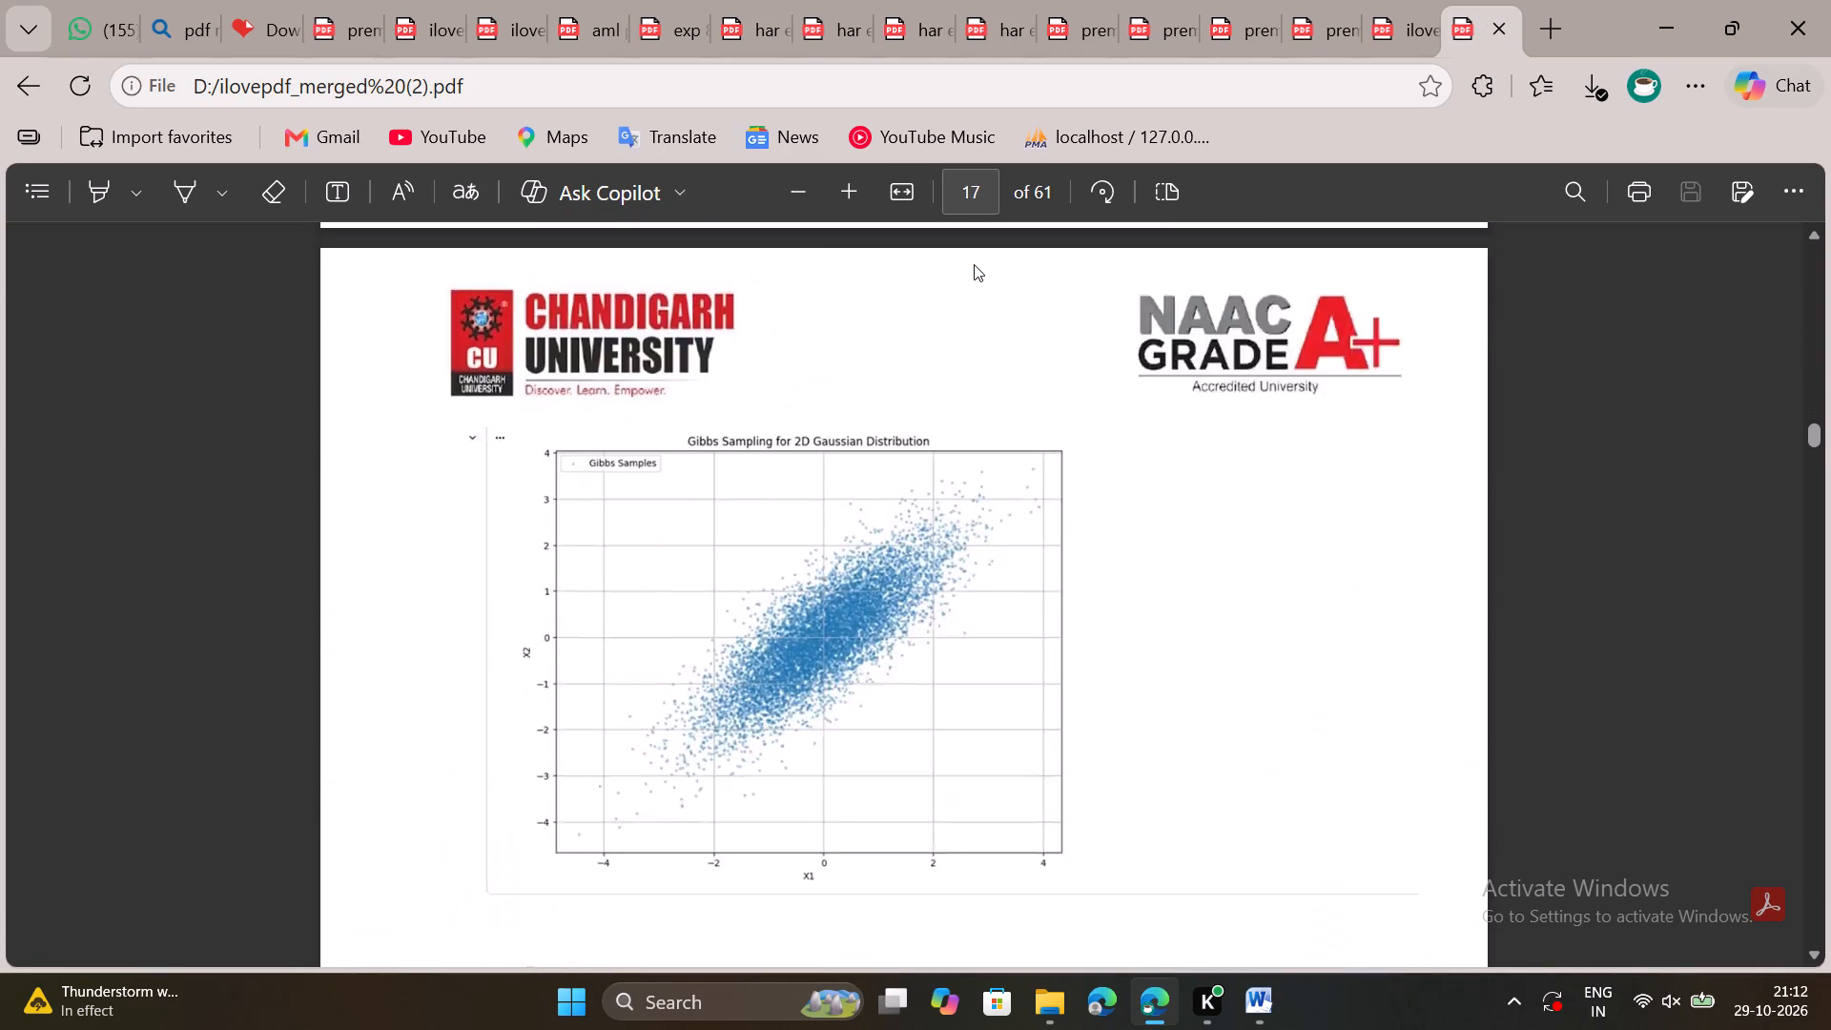
{"action": "scroll", "coordinate": [974, 264], "scroll_direction": "down", "scroll_amount": 8}
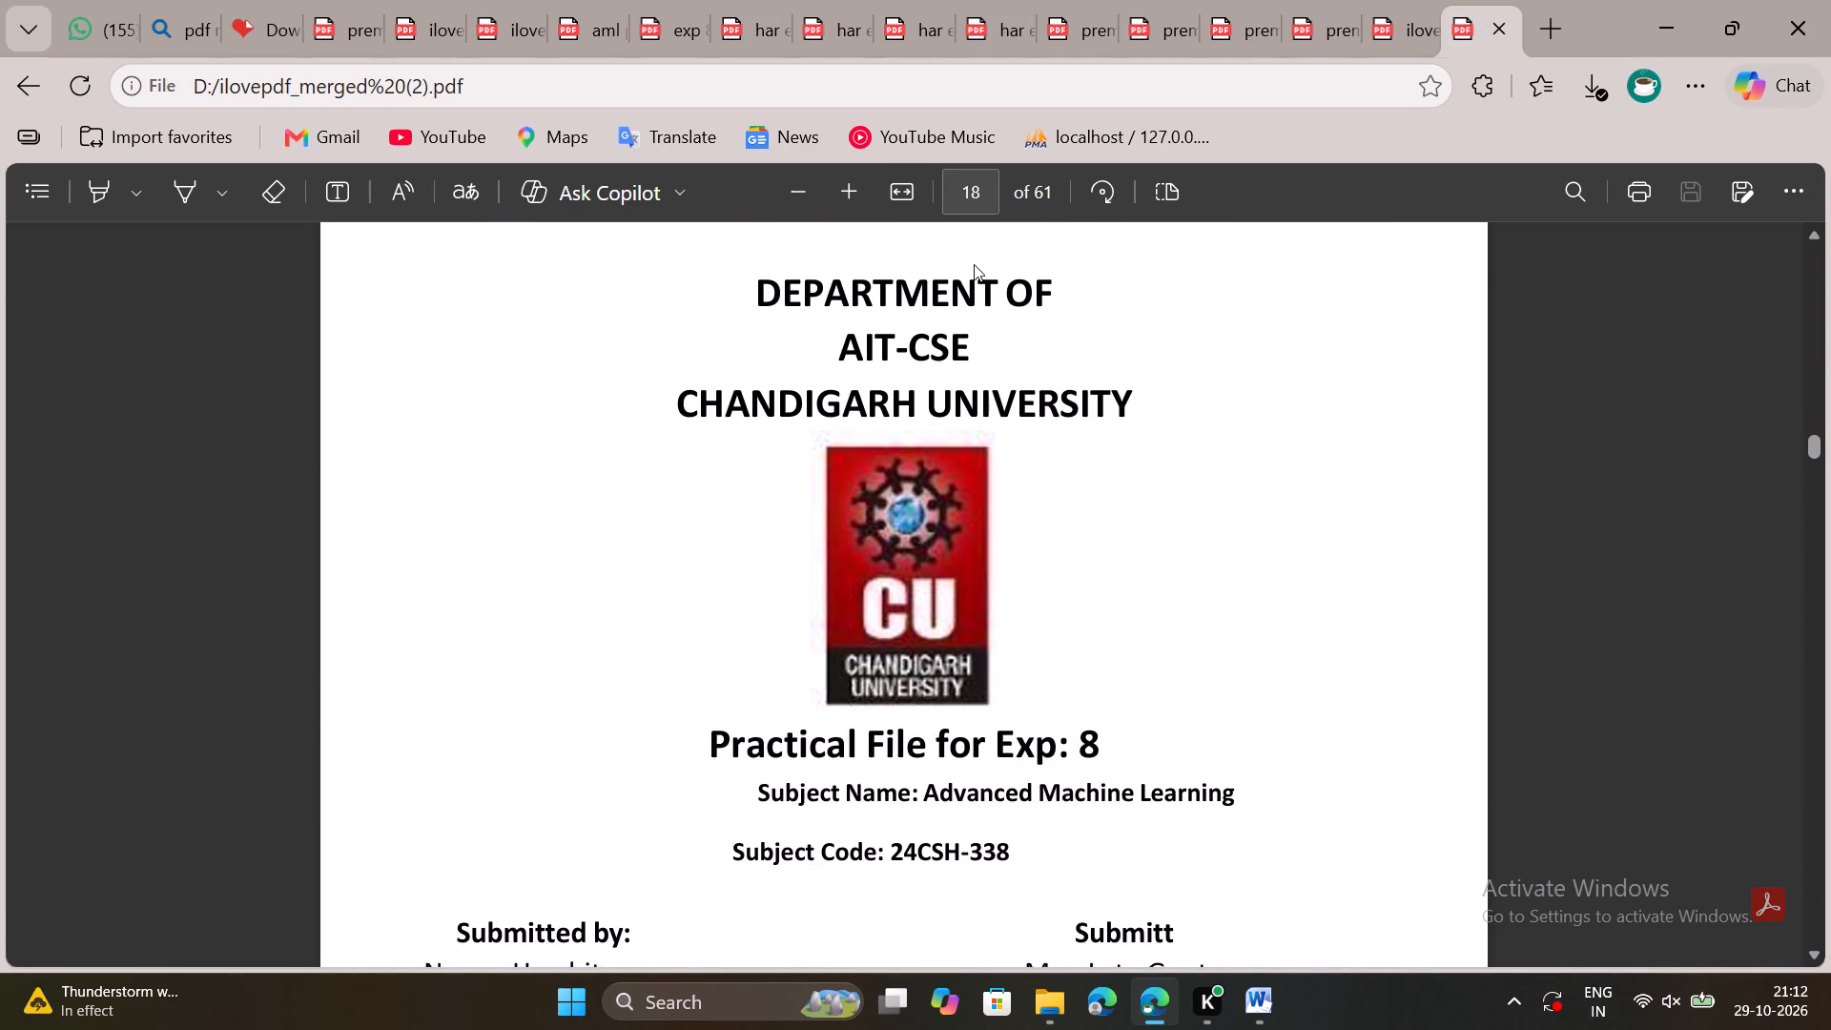
{"action": "scroll", "coordinate": [974, 264], "scroll_direction": "down", "scroll_amount": 2}
{"action": "scroll", "coordinate": [974, 264], "scroll_direction": "down", "scroll_amount": 20}
{"action": "scroll", "coordinate": [974, 264], "scroll_direction": "down", "scroll_amount": 1}
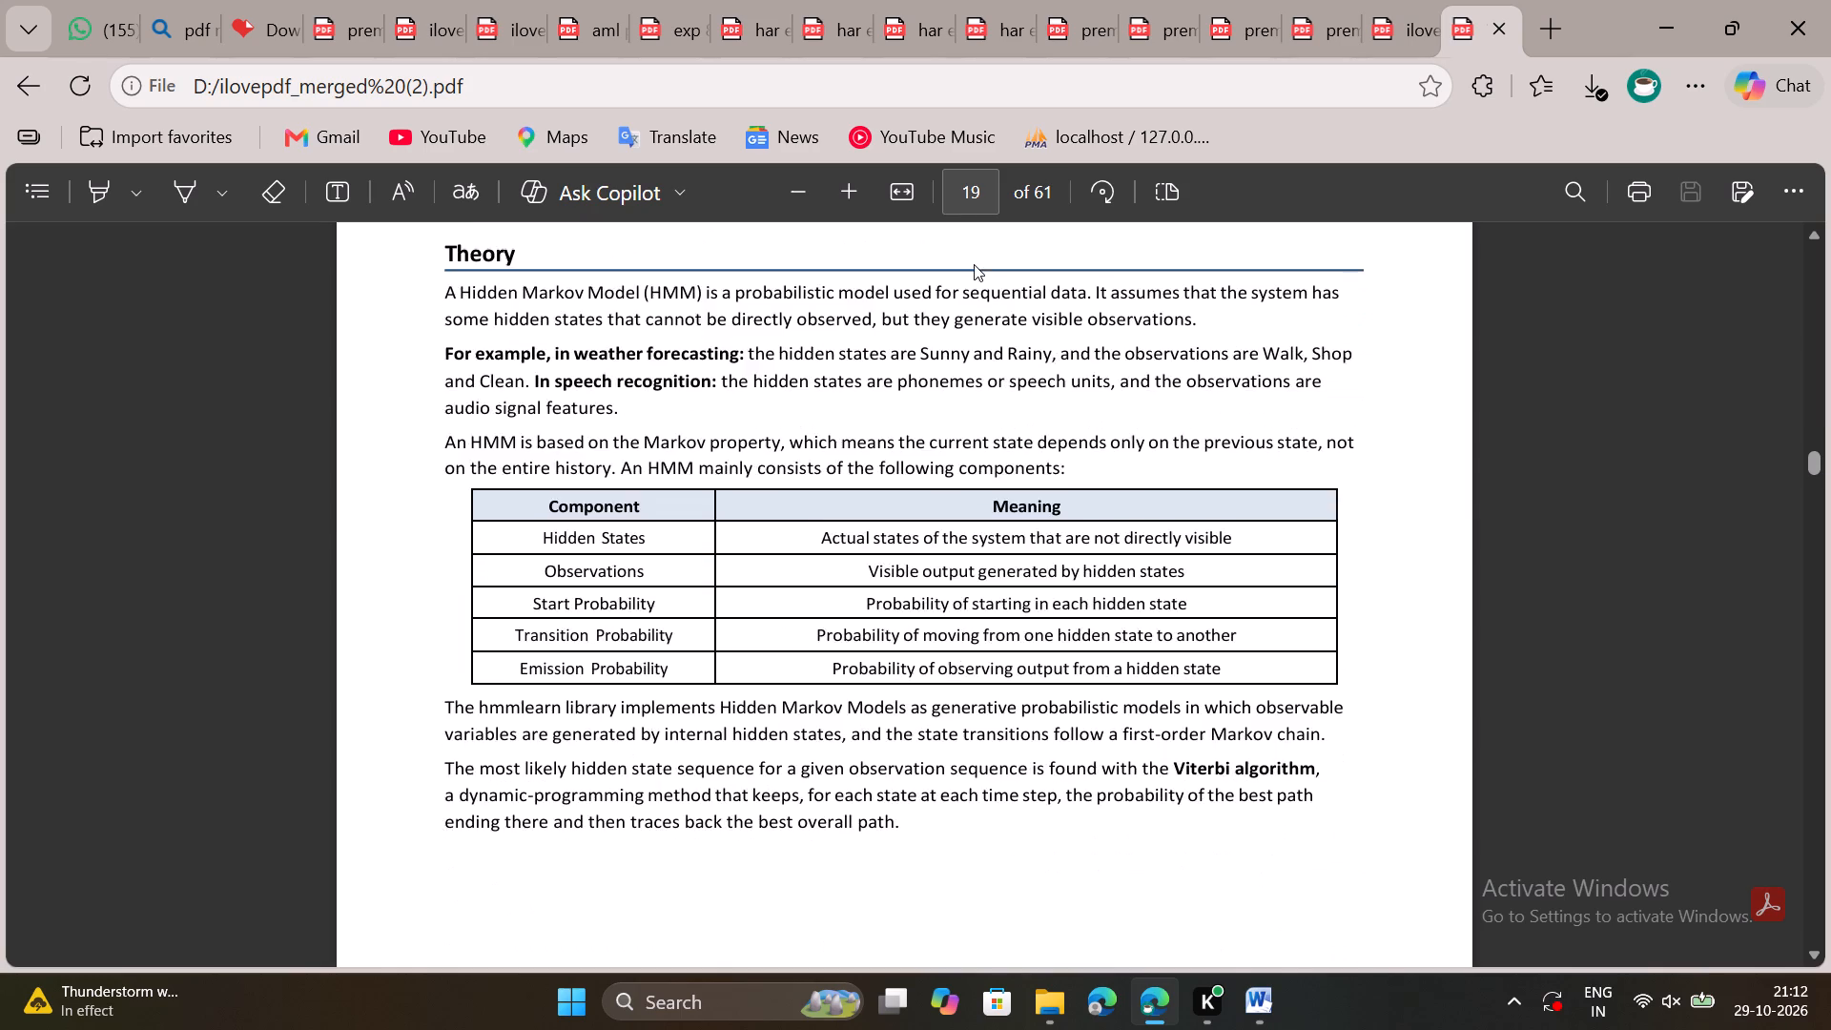
{"action": "scroll", "coordinate": [974, 264], "scroll_direction": "down", "scroll_amount": 20}
{"action": "scroll", "coordinate": [974, 264], "scroll_direction": "down", "scroll_amount": 4}
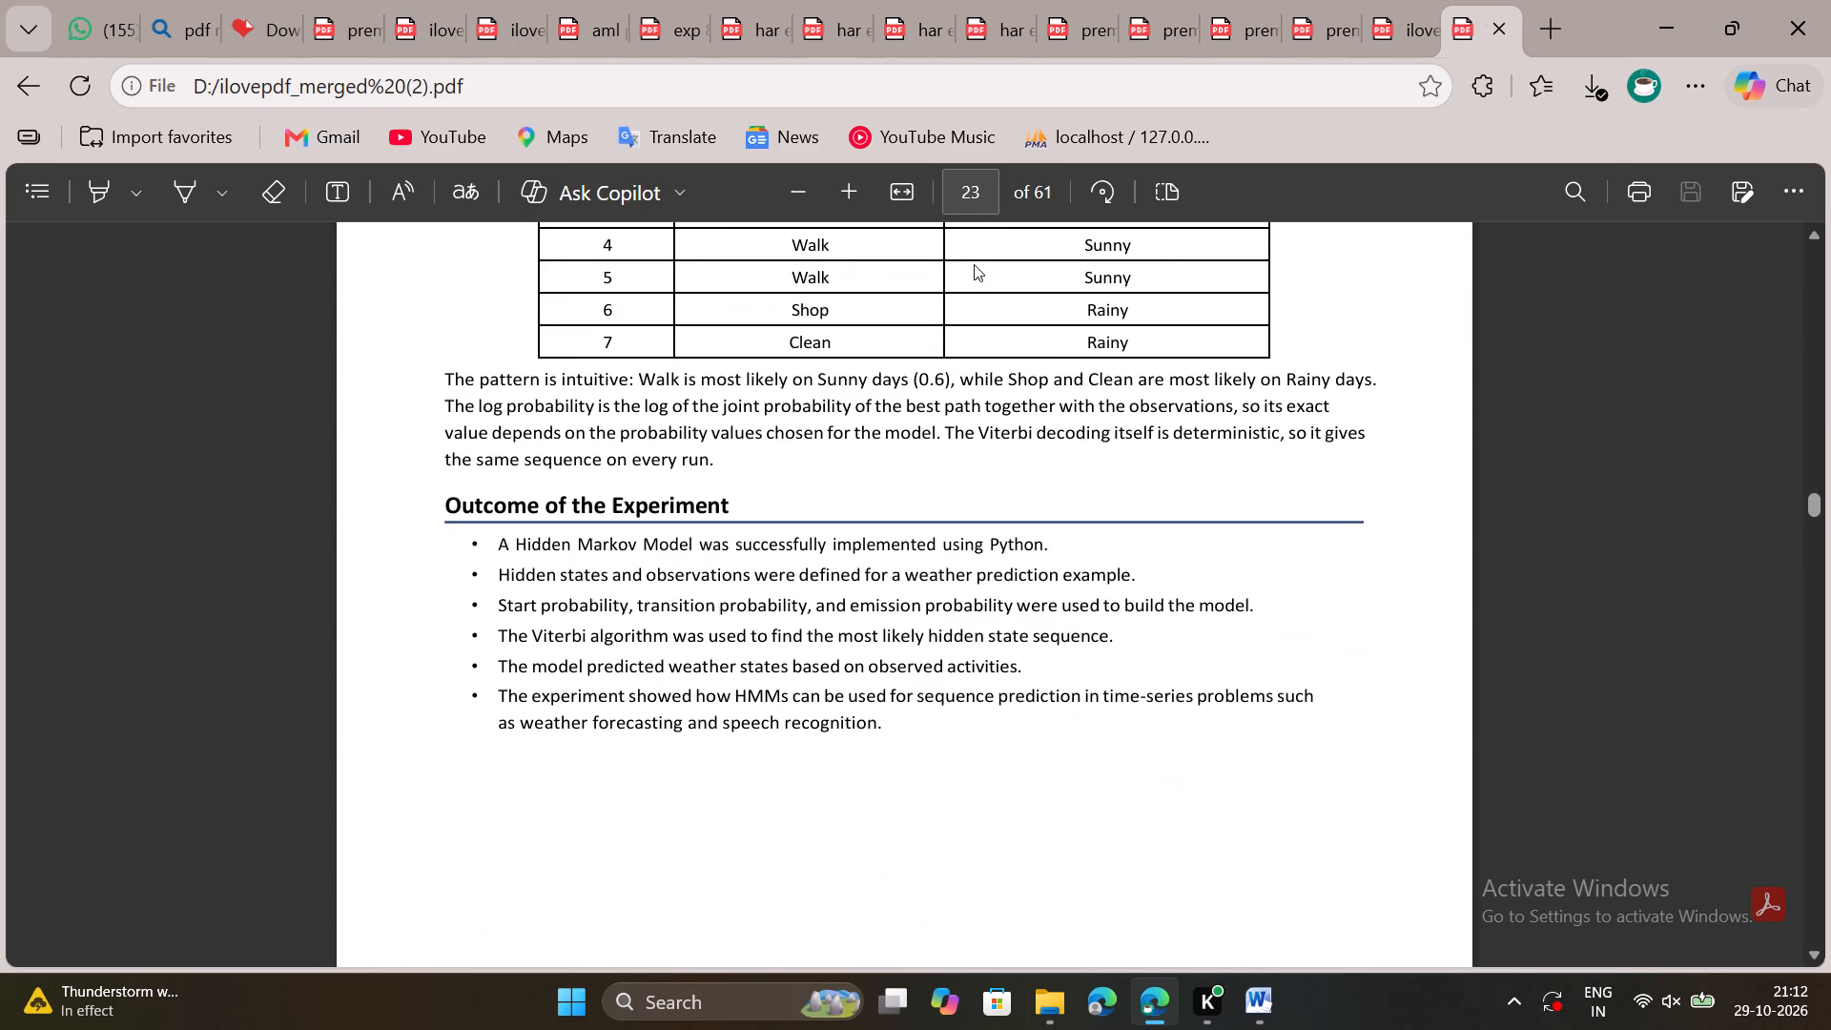
{"action": "scroll", "coordinate": [974, 264], "scroll_direction": "down", "scroll_amount": 8}
{"action": "scroll", "coordinate": [974, 264], "scroll_direction": "left", "scroll_amount": 1}
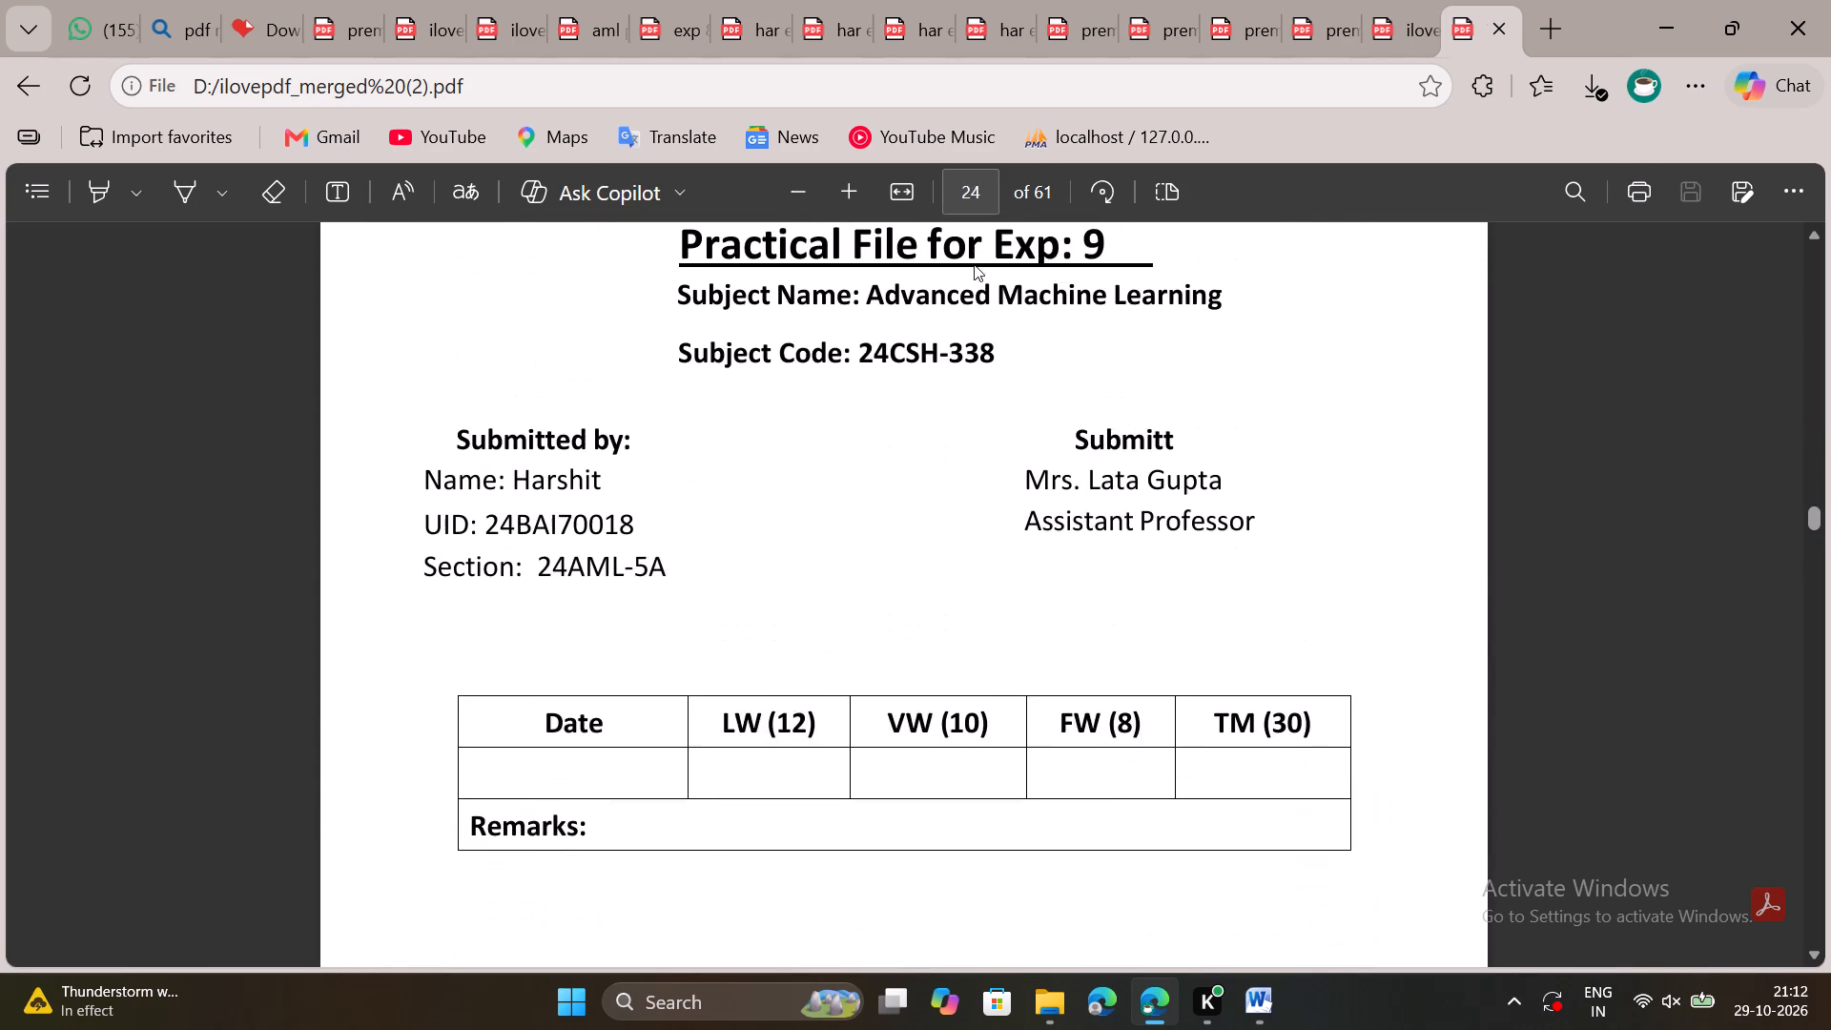
{"action": "scroll", "coordinate": [974, 264], "scroll_direction": "left", "scroll_amount": 1}
{"action": "scroll", "coordinate": [974, 264], "scroll_direction": "down", "scroll_amount": 11}
{"action": "scroll", "coordinate": [974, 264], "scroll_direction": "down", "scroll_amount": 12}
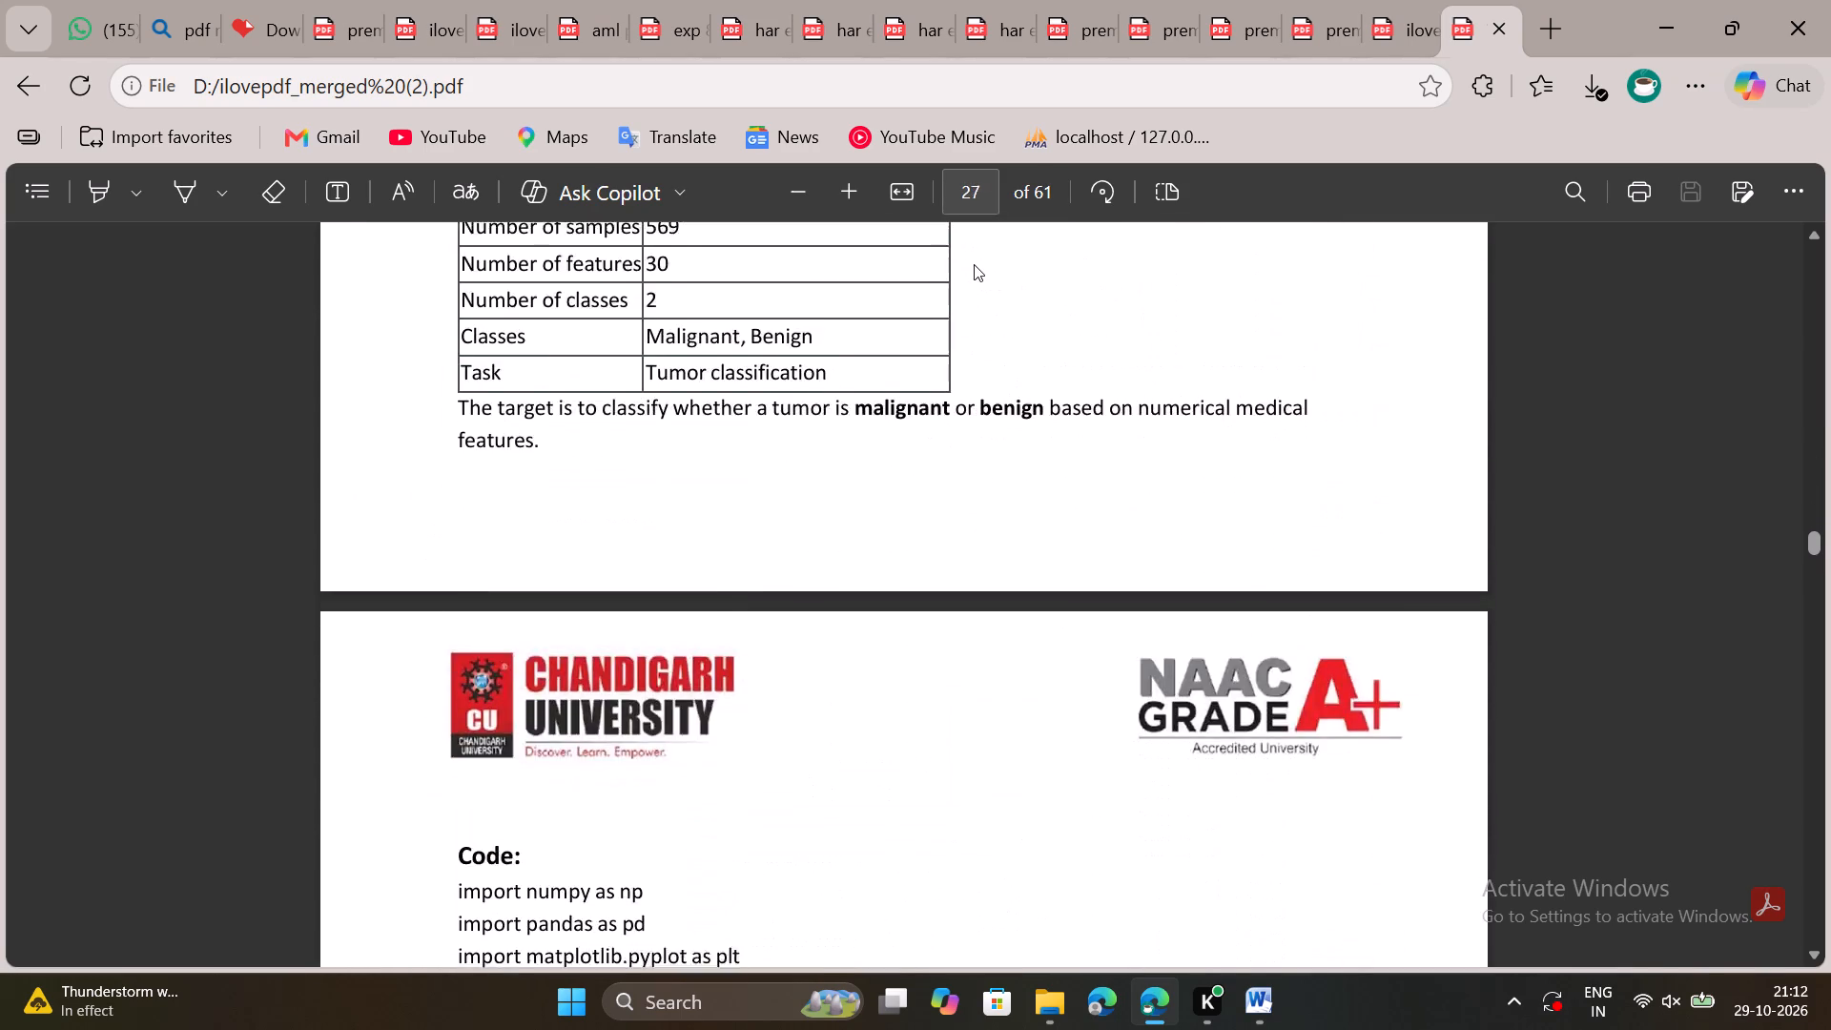
{"action": "scroll", "coordinate": [974, 264], "scroll_direction": "down", "scroll_amount": 3}
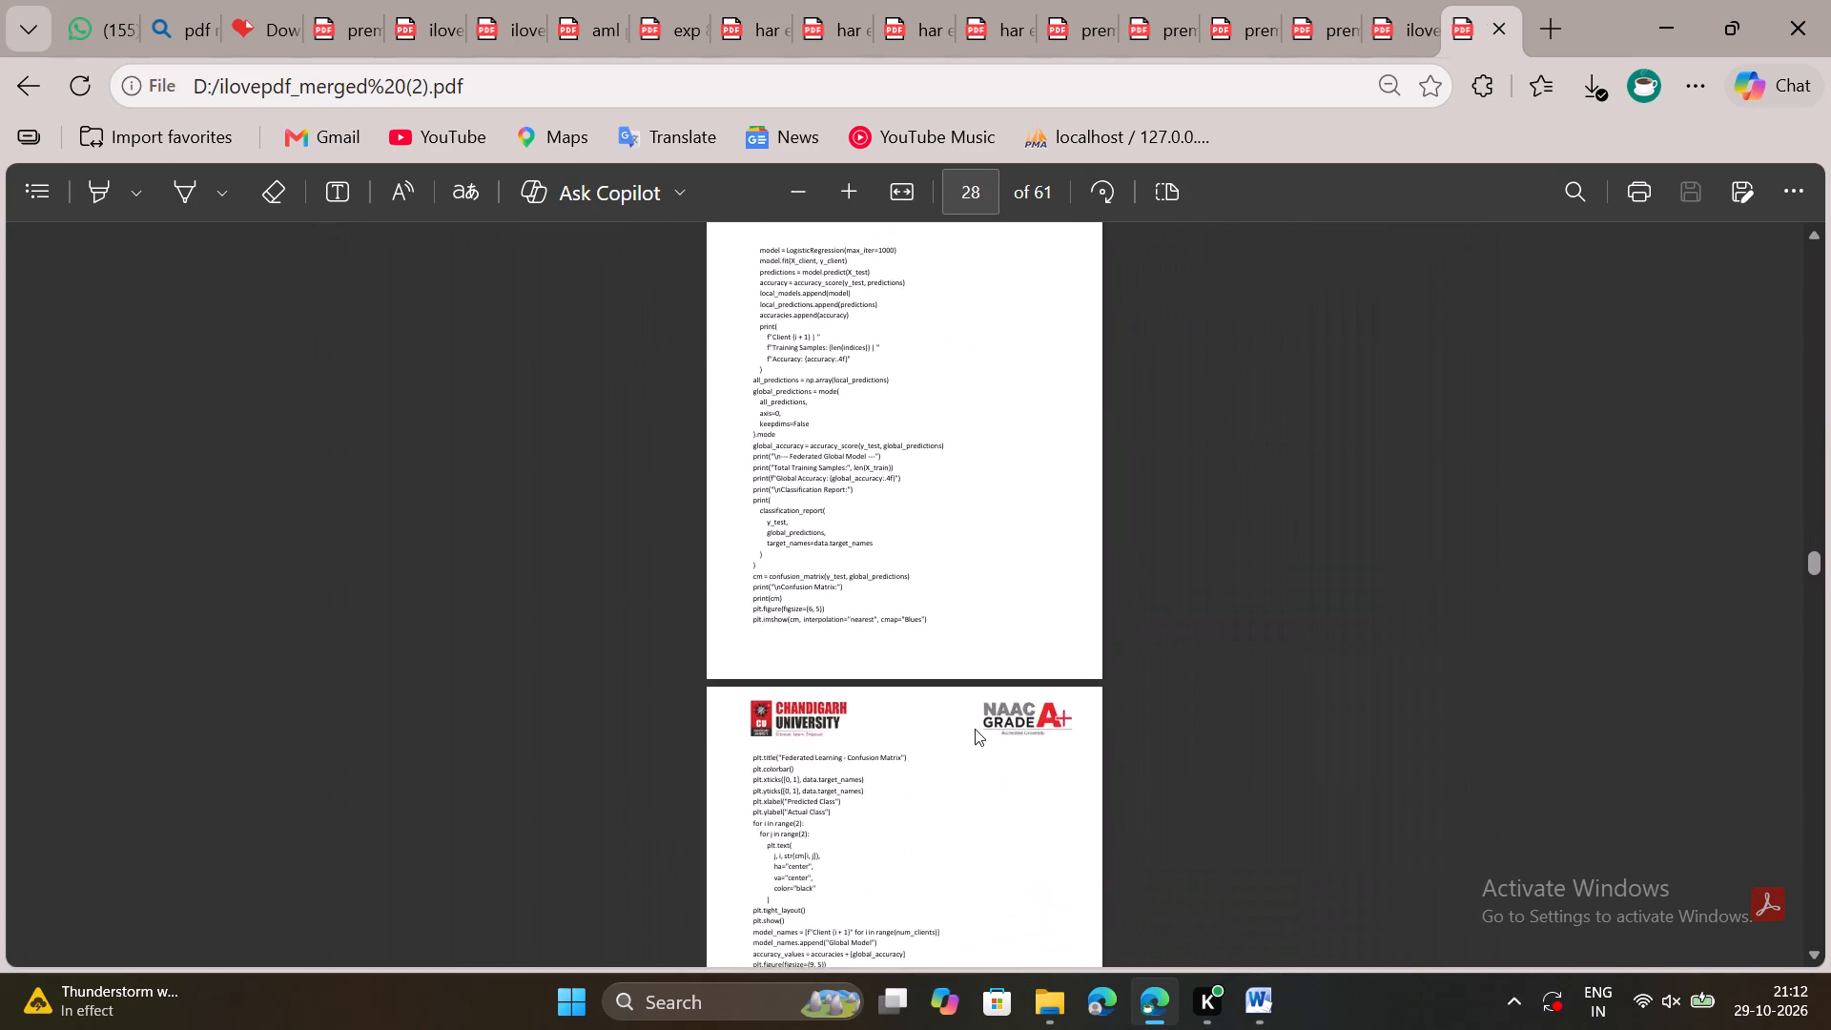
Examine the remaining sections of the merged PDF through the last page, including the experiment 1 and 2 cover pages.
{"action": "scroll", "coordinate": [975, 729], "scroll_direction": "down", "scroll_amount": 20}
{"action": "scroll", "coordinate": [975, 729], "scroll_direction": "down", "scroll_amount": 10}
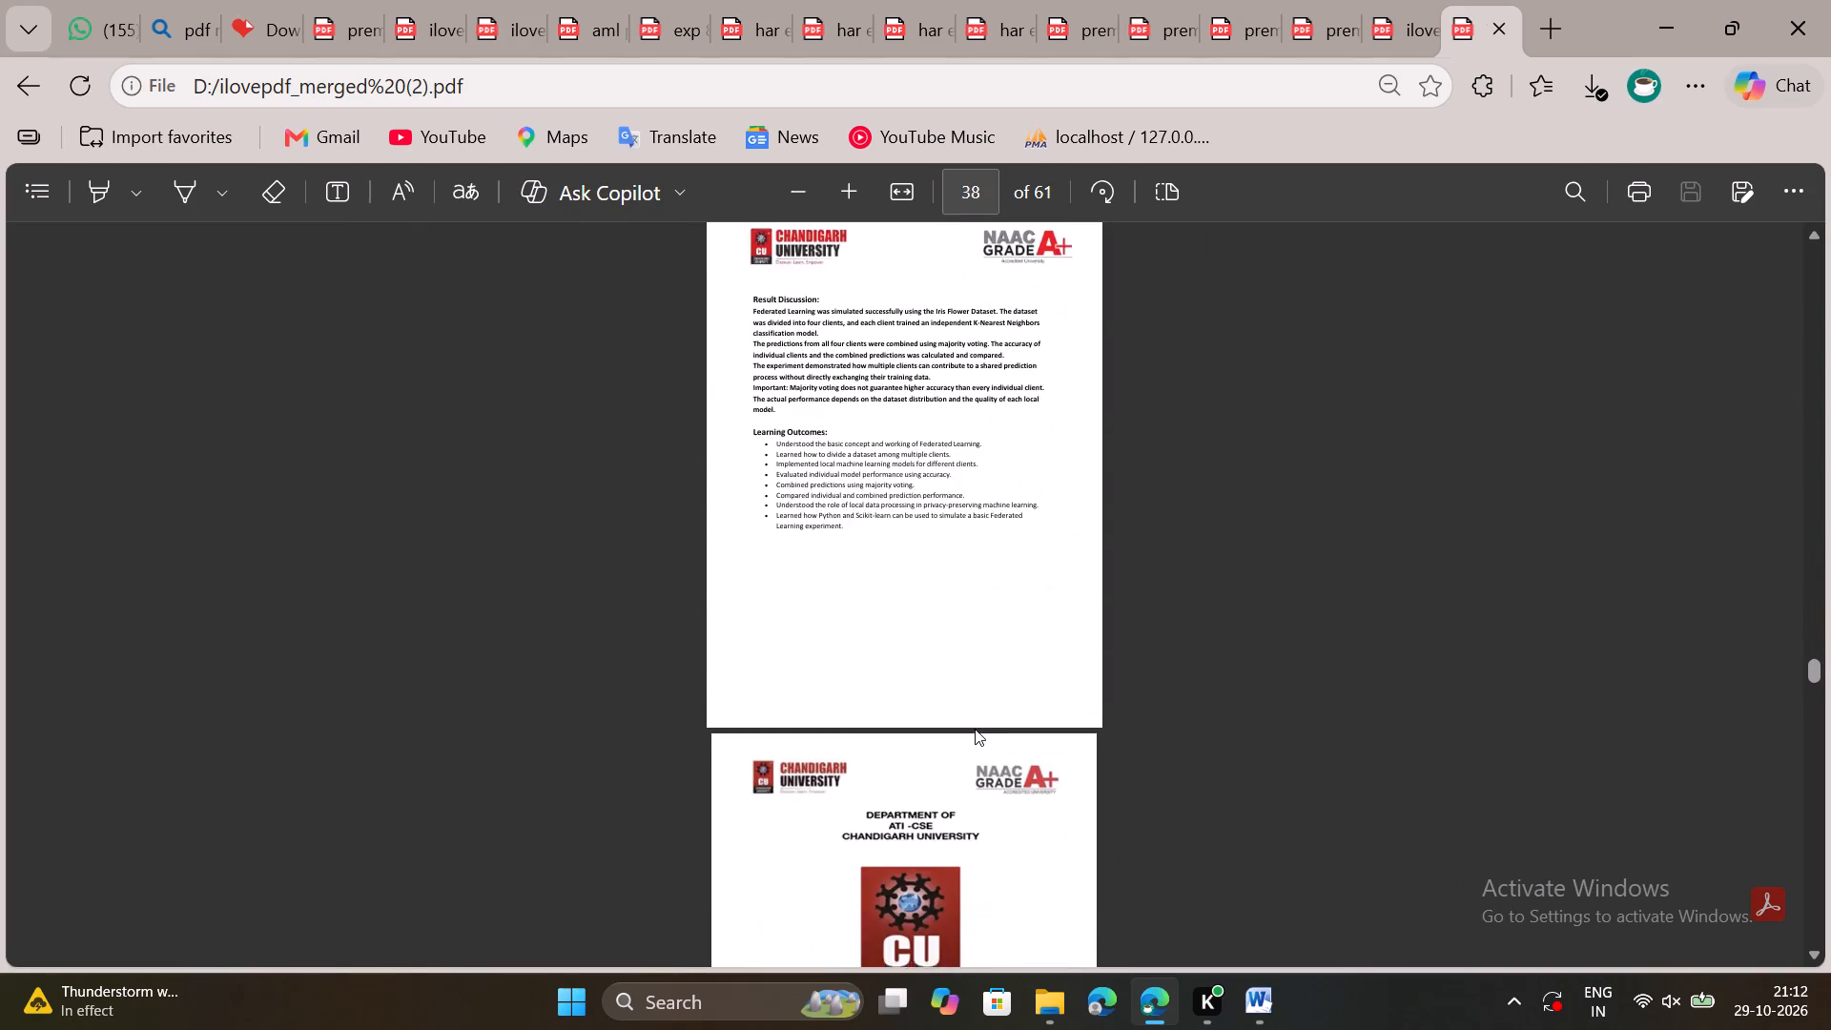
{"action": "scroll", "coordinate": [975, 729], "scroll_direction": "down", "scroll_amount": 4}
{"action": "scroll", "coordinate": [975, 729], "scroll_direction": "up", "scroll_amount": 1}
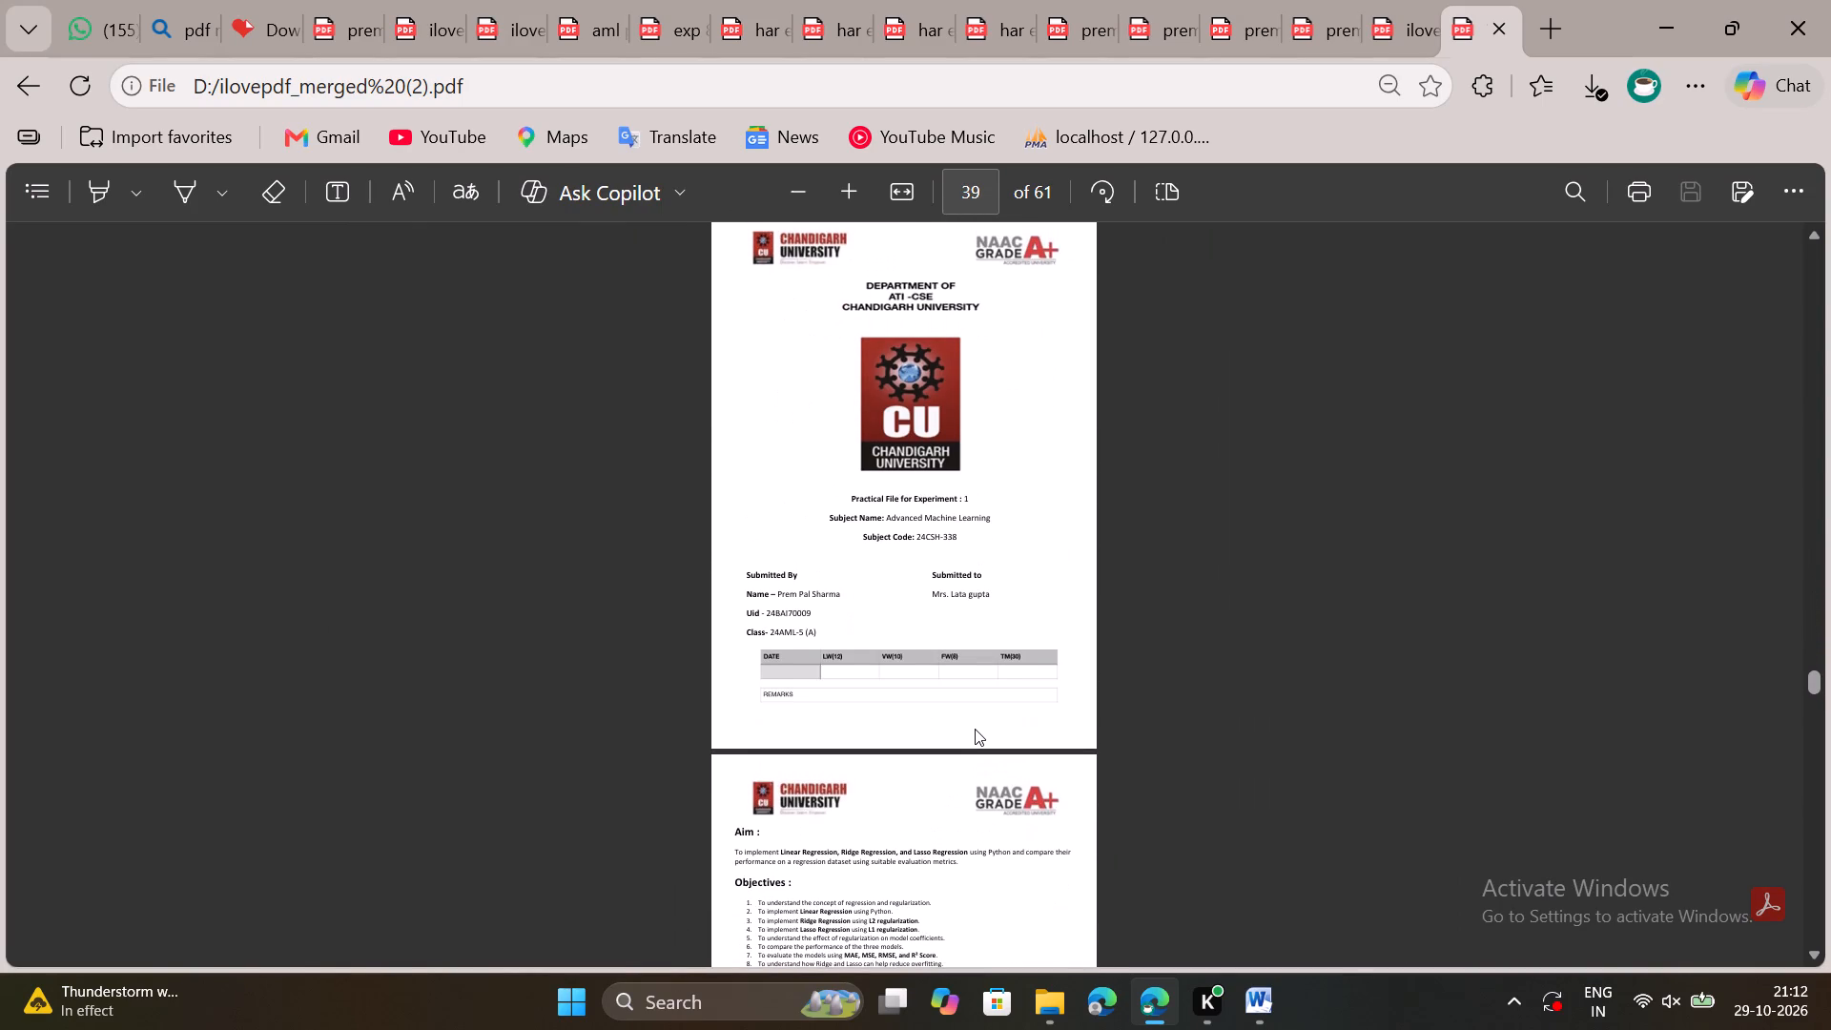
{"action": "scroll", "coordinate": [975, 729], "scroll_direction": "down", "scroll_amount": 5}
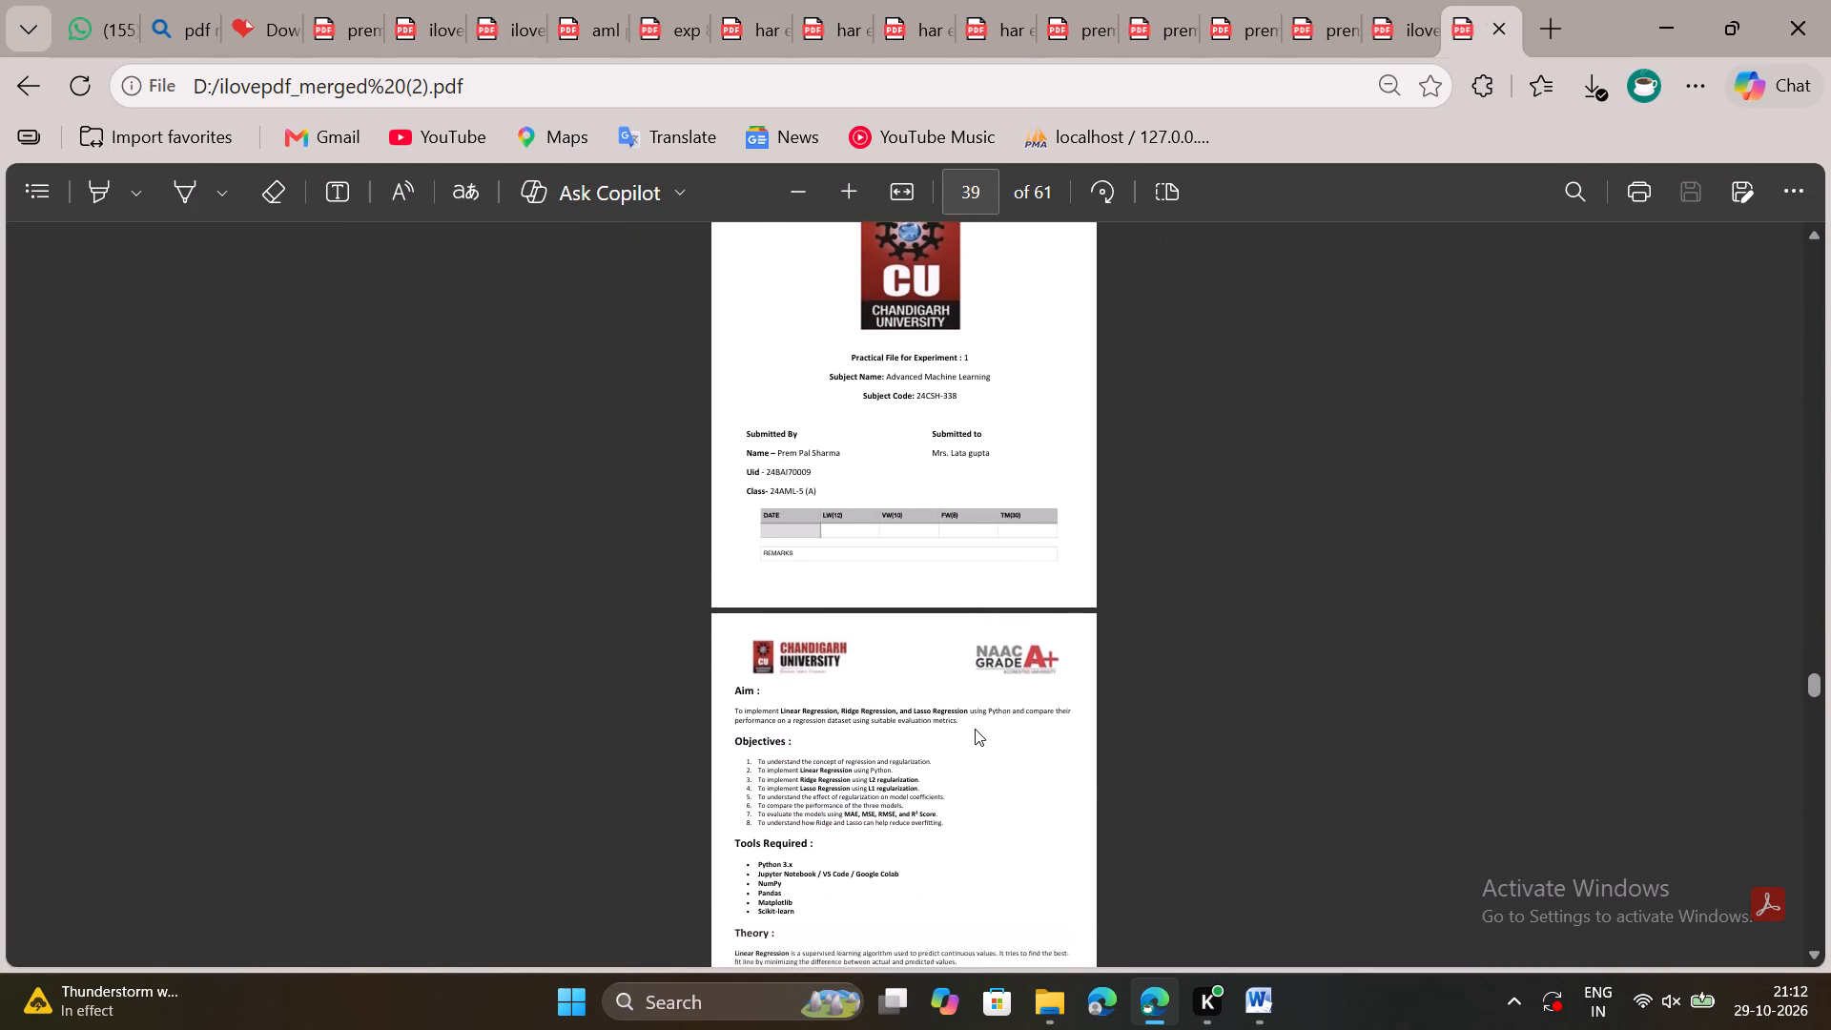
{"action": "scroll", "coordinate": [975, 729], "scroll_direction": "down", "scroll_amount": 15}
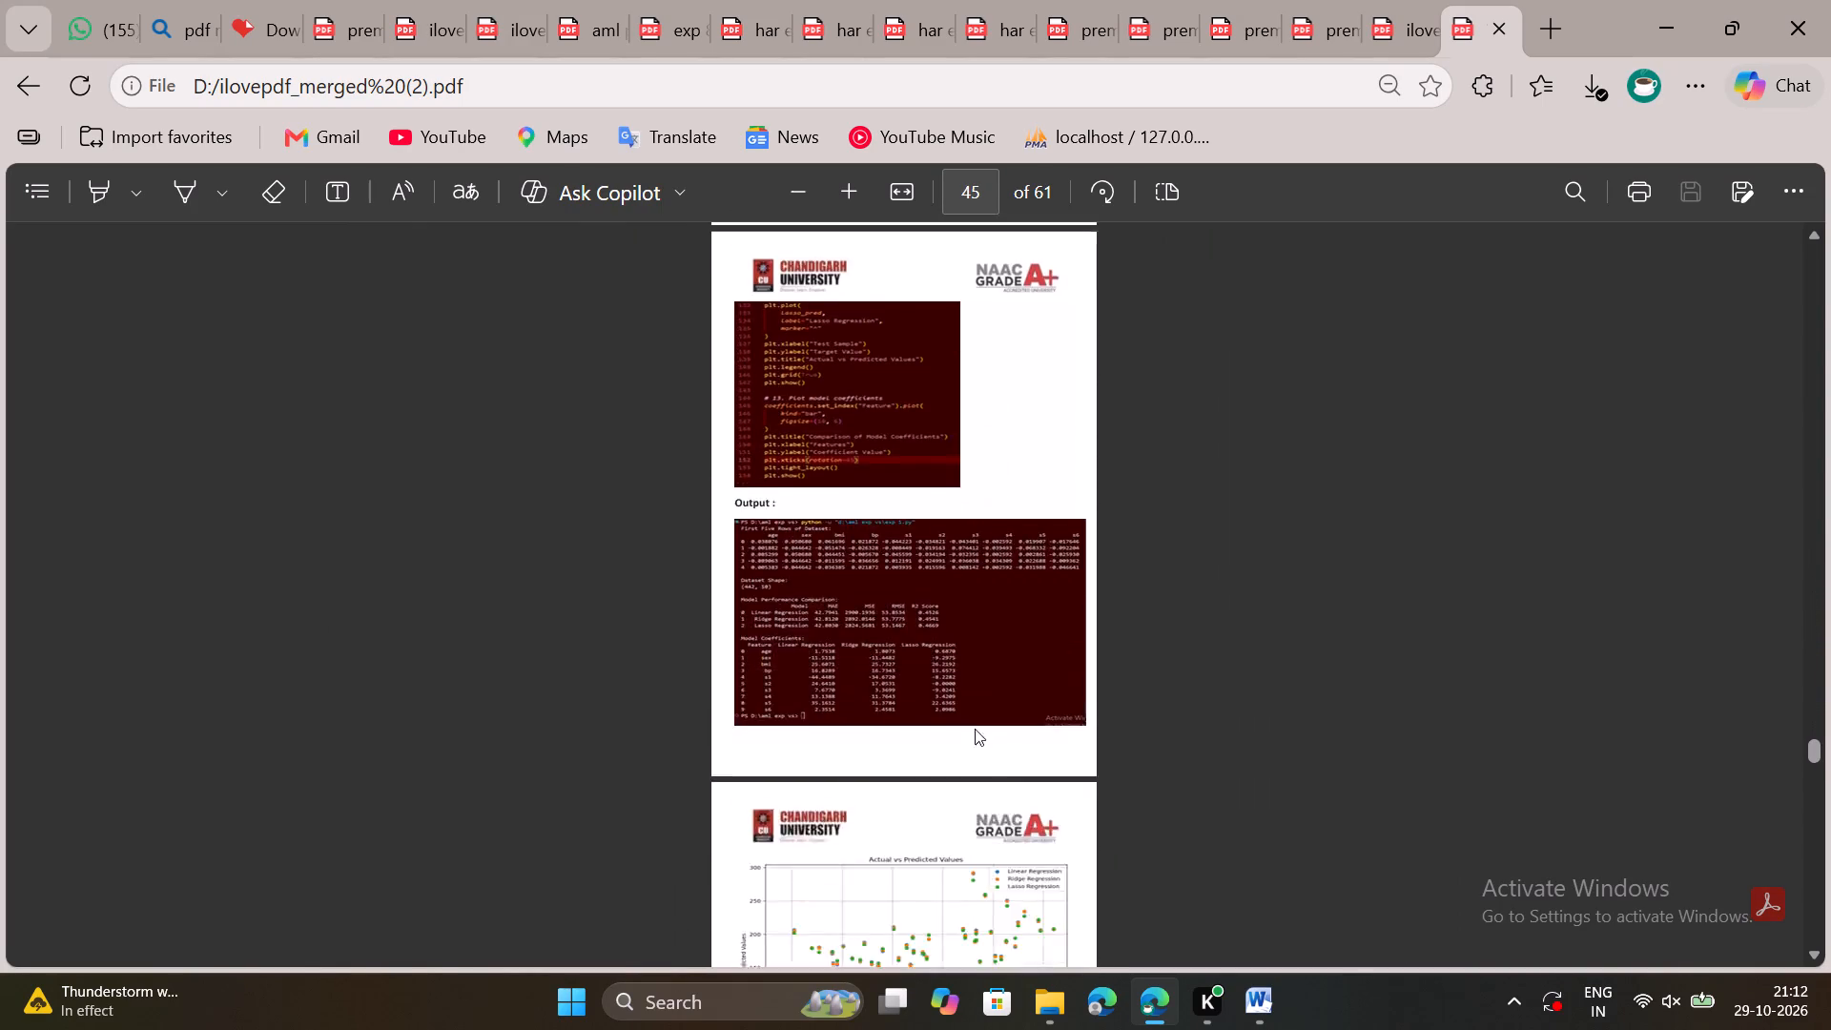
{"action": "scroll", "coordinate": [975, 729], "scroll_direction": "down", "scroll_amount": 19}
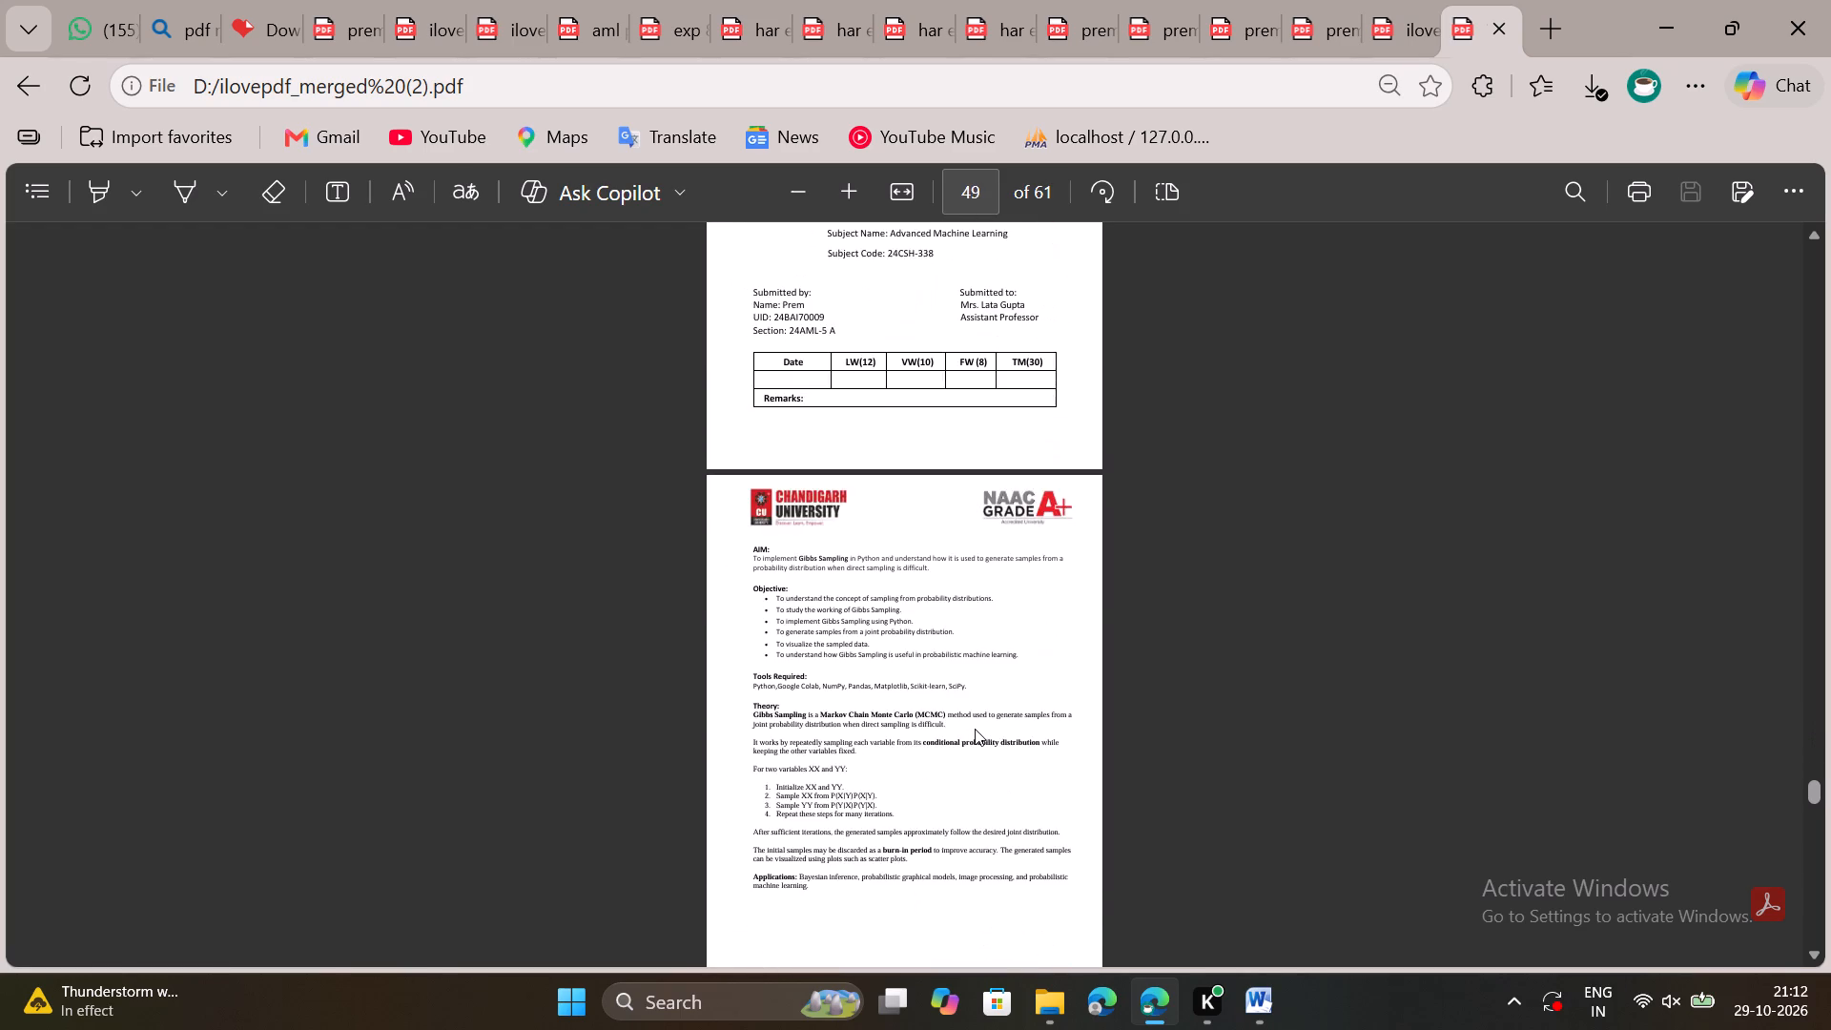
{"action": "scroll", "coordinate": [975, 729], "scroll_direction": "down", "scroll_amount": 8}
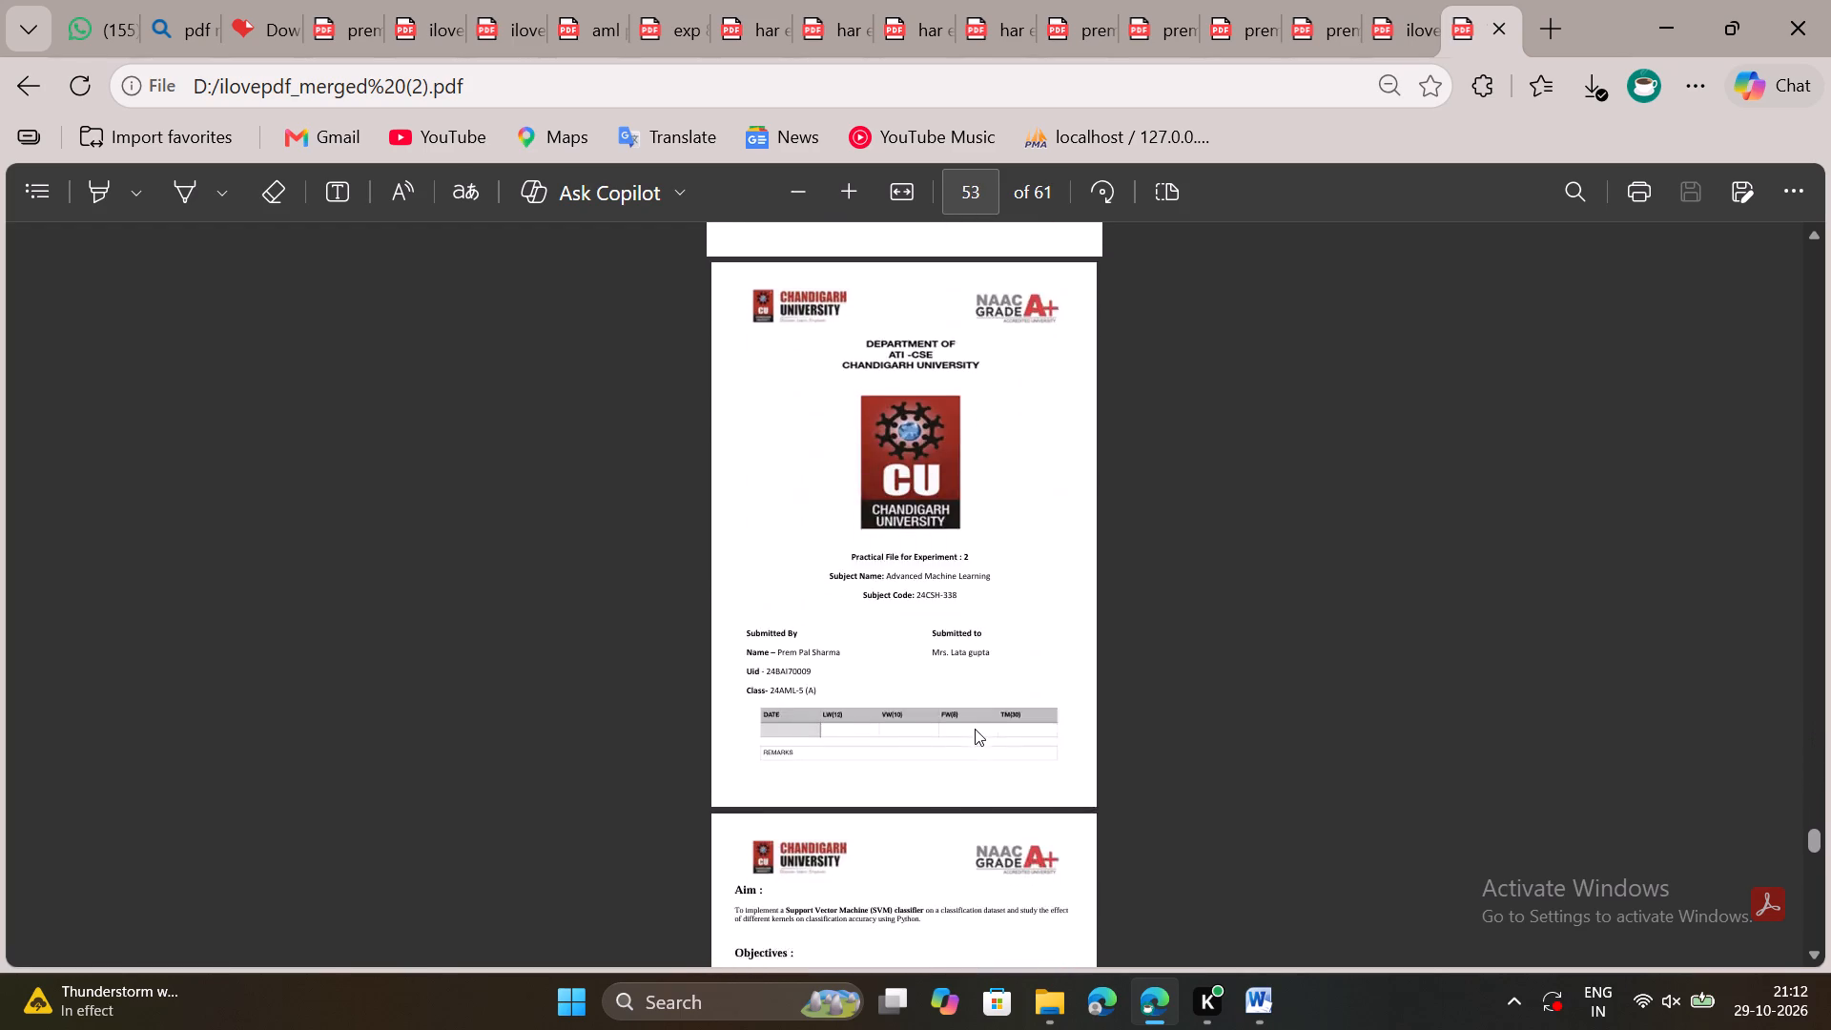
{"action": "scroll", "coordinate": [975, 729], "scroll_direction": "down", "scroll_amount": 8}
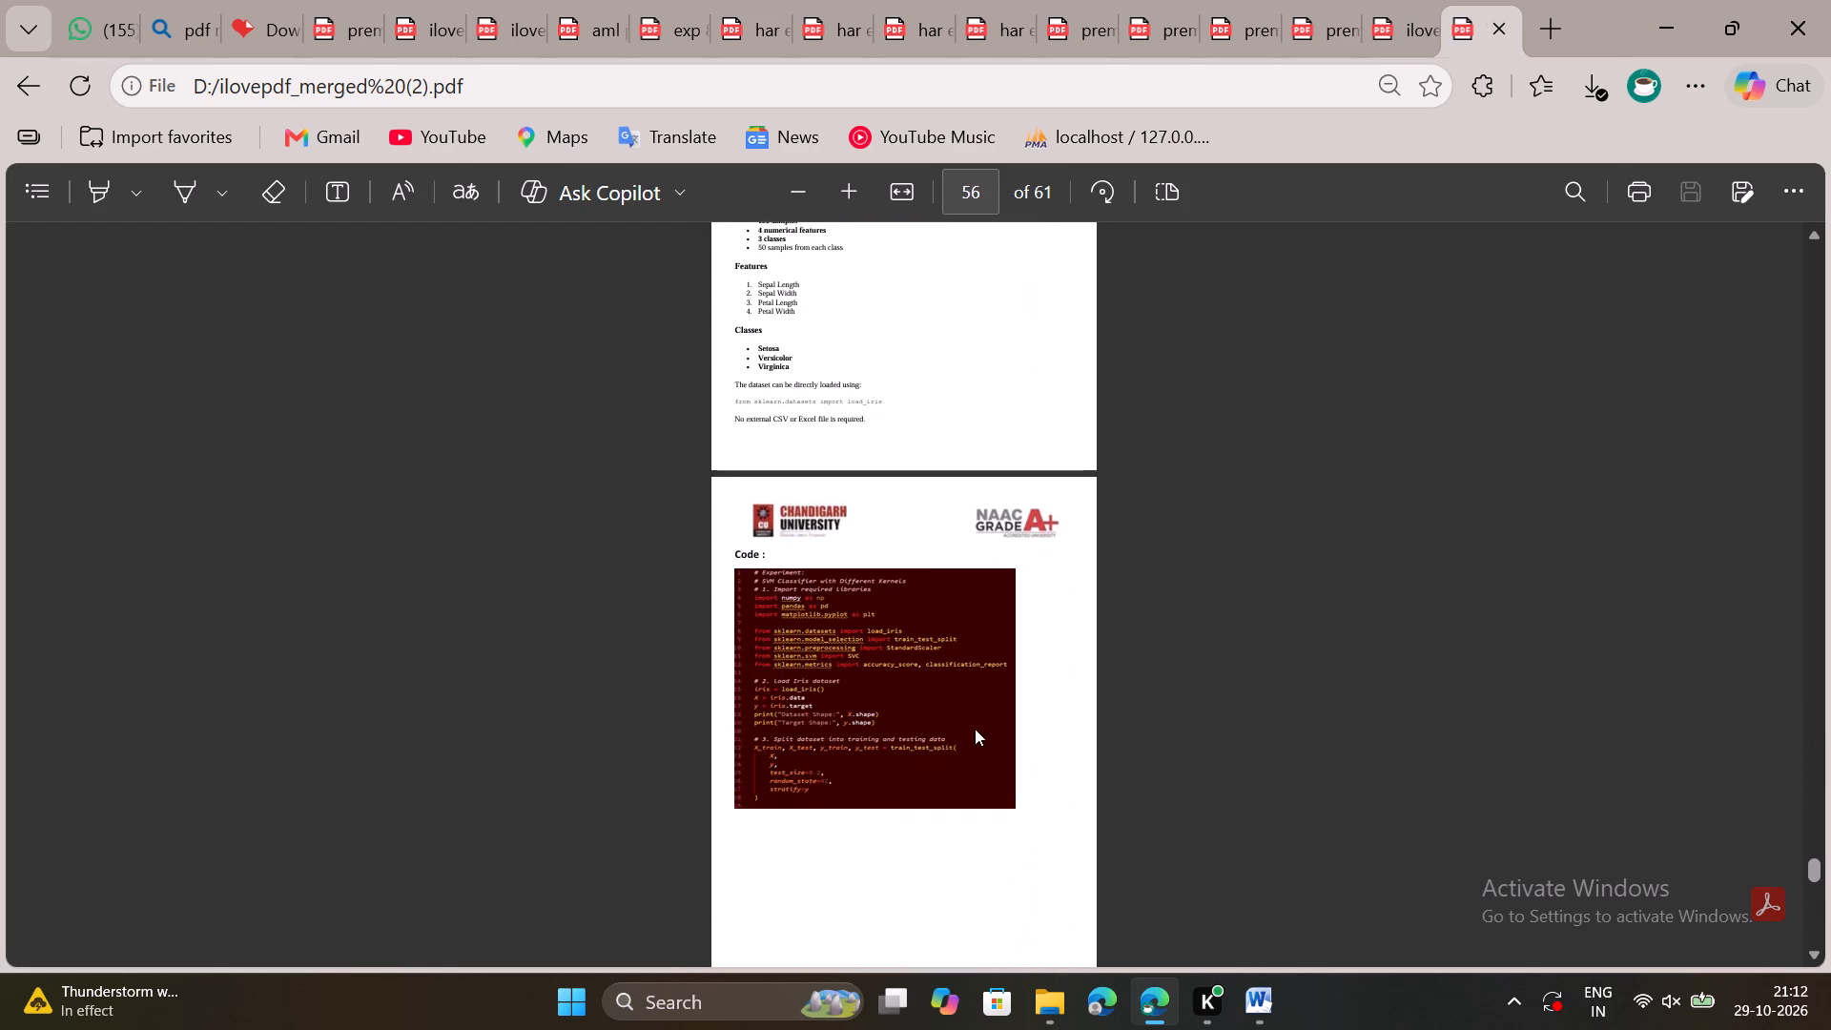
{"action": "scroll", "coordinate": [975, 729], "scroll_direction": "down", "scroll_amount": 14}
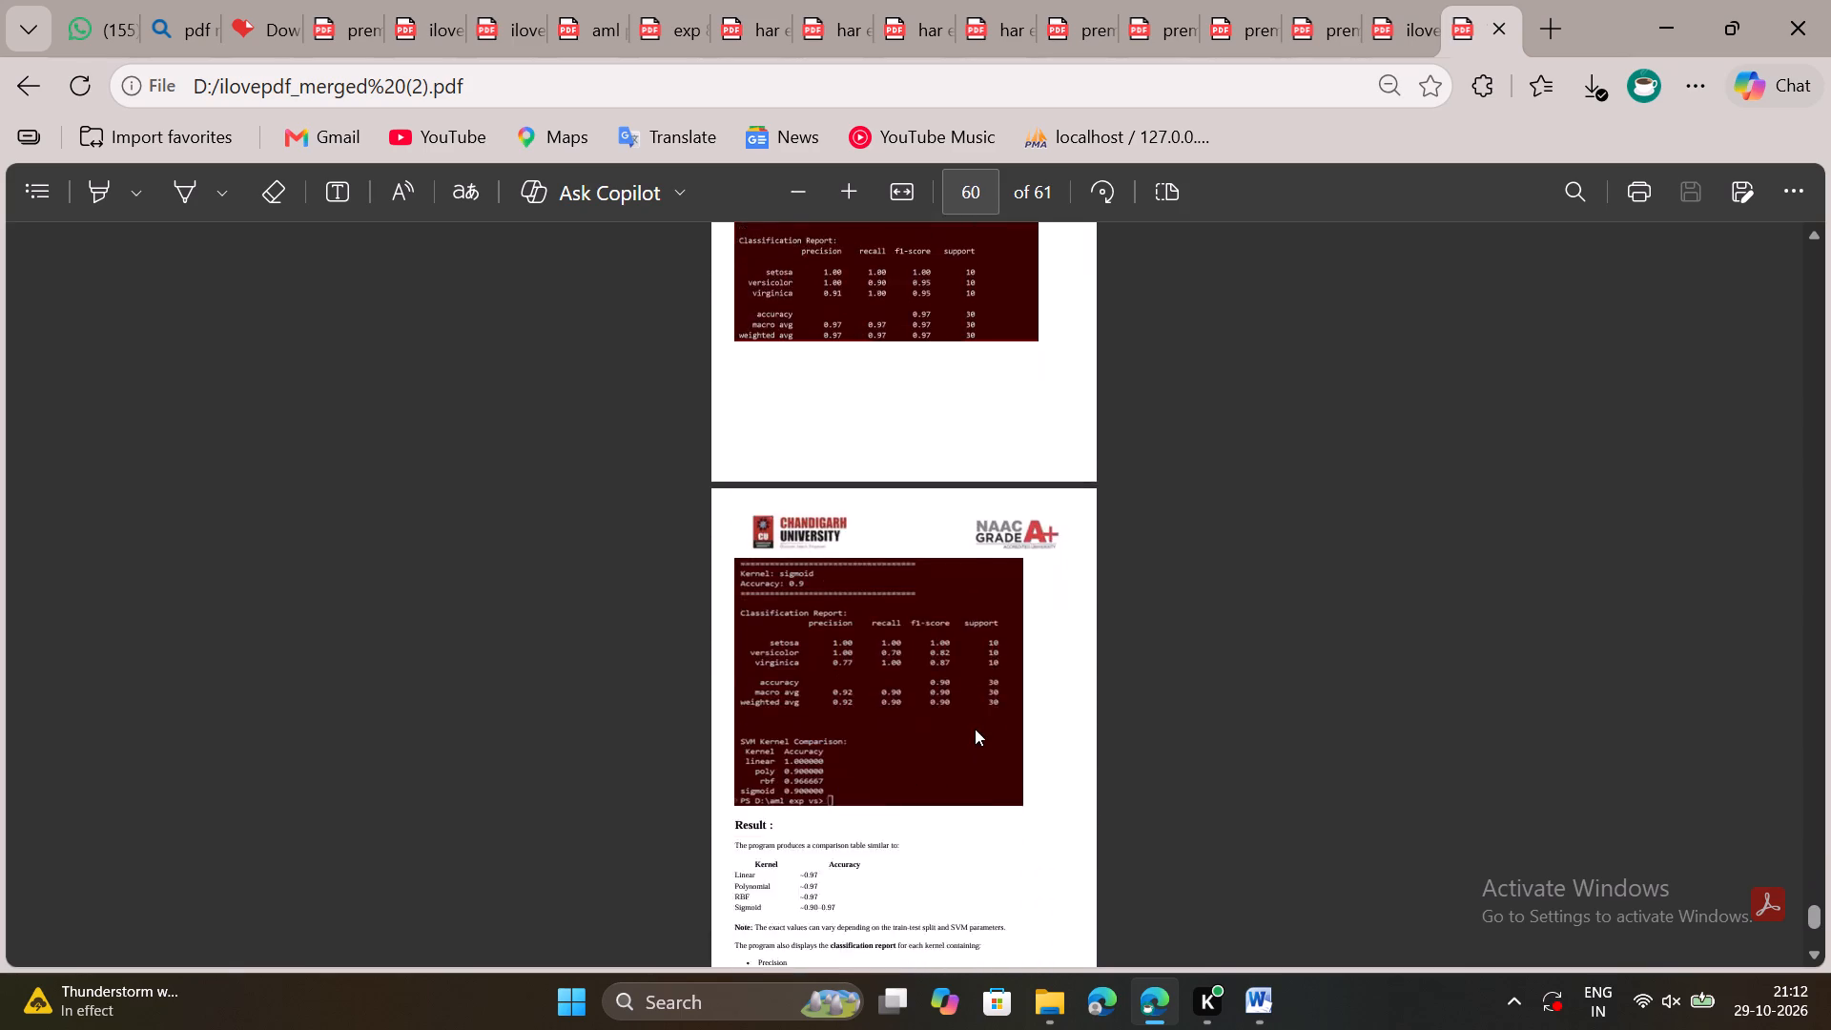
{"action": "scroll", "coordinate": [975, 729], "scroll_direction": "down", "scroll_amount": 12}
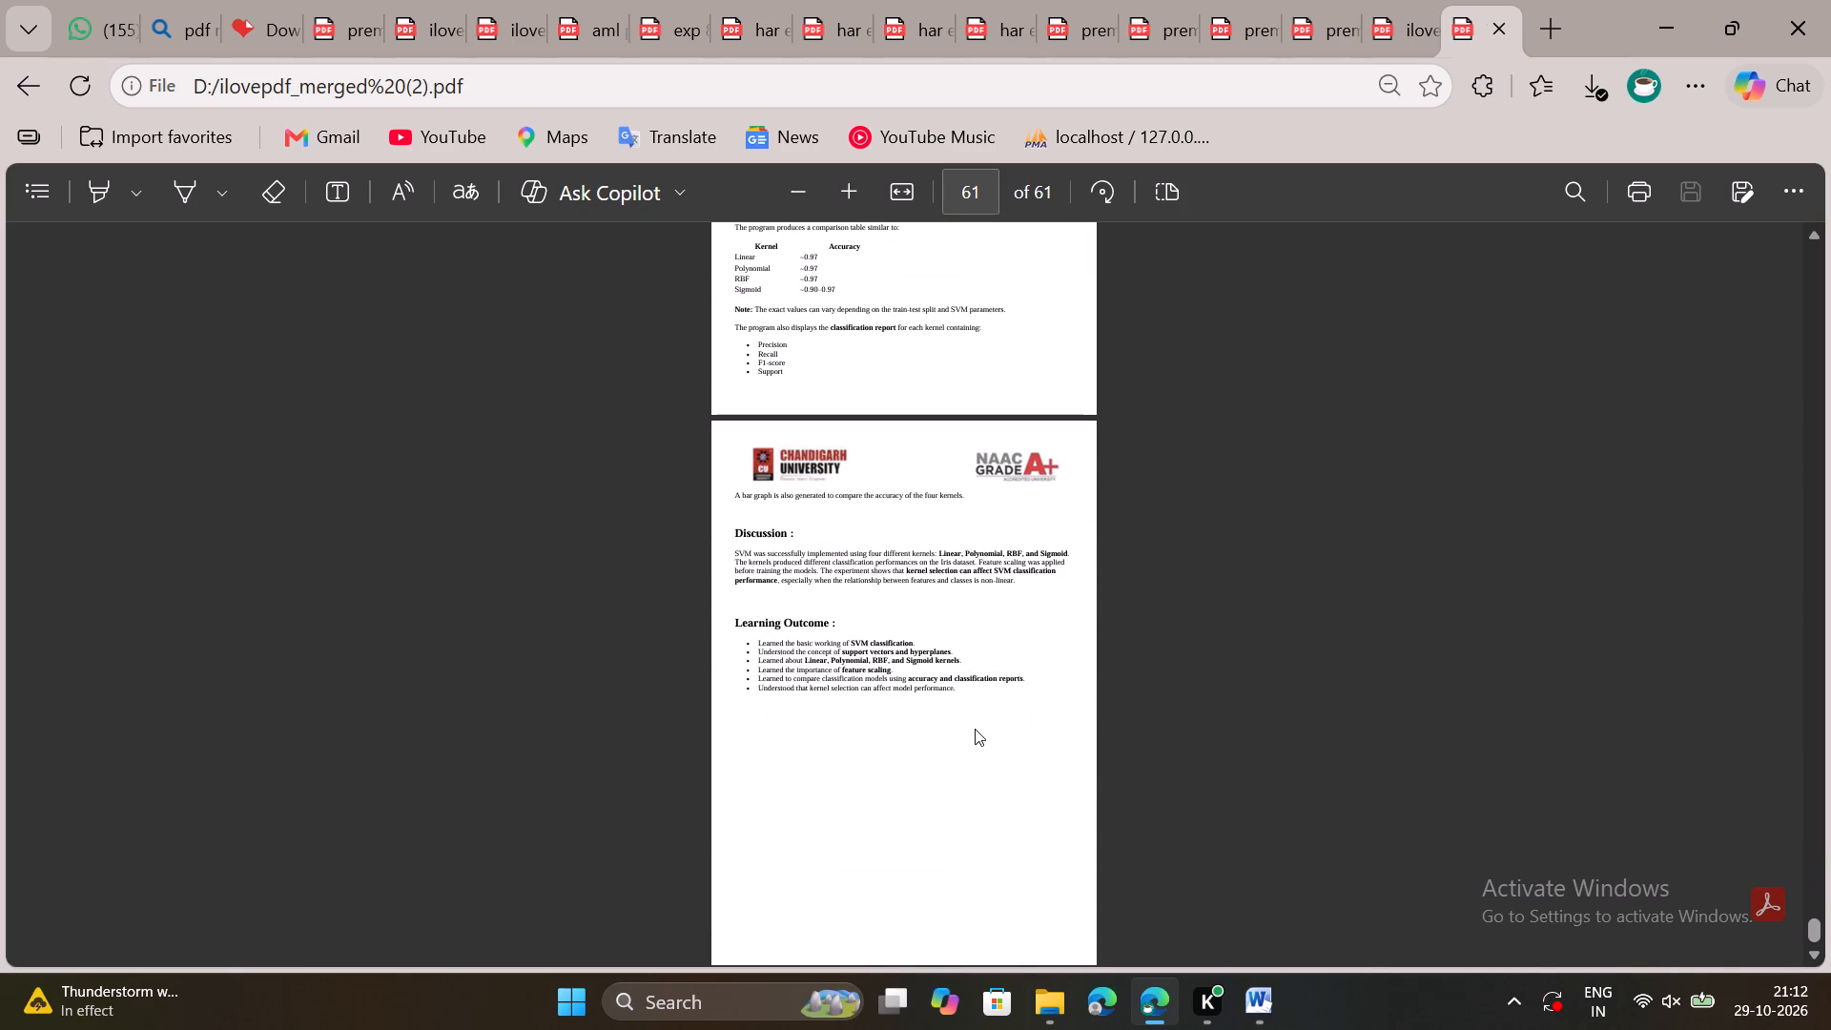
Recheck the experiment 2 section from the last page back past its cover to the end of the Gibbs Sampling section.
{"action": "scroll", "coordinate": [975, 729], "scroll_direction": "up", "scroll_amount": 2}
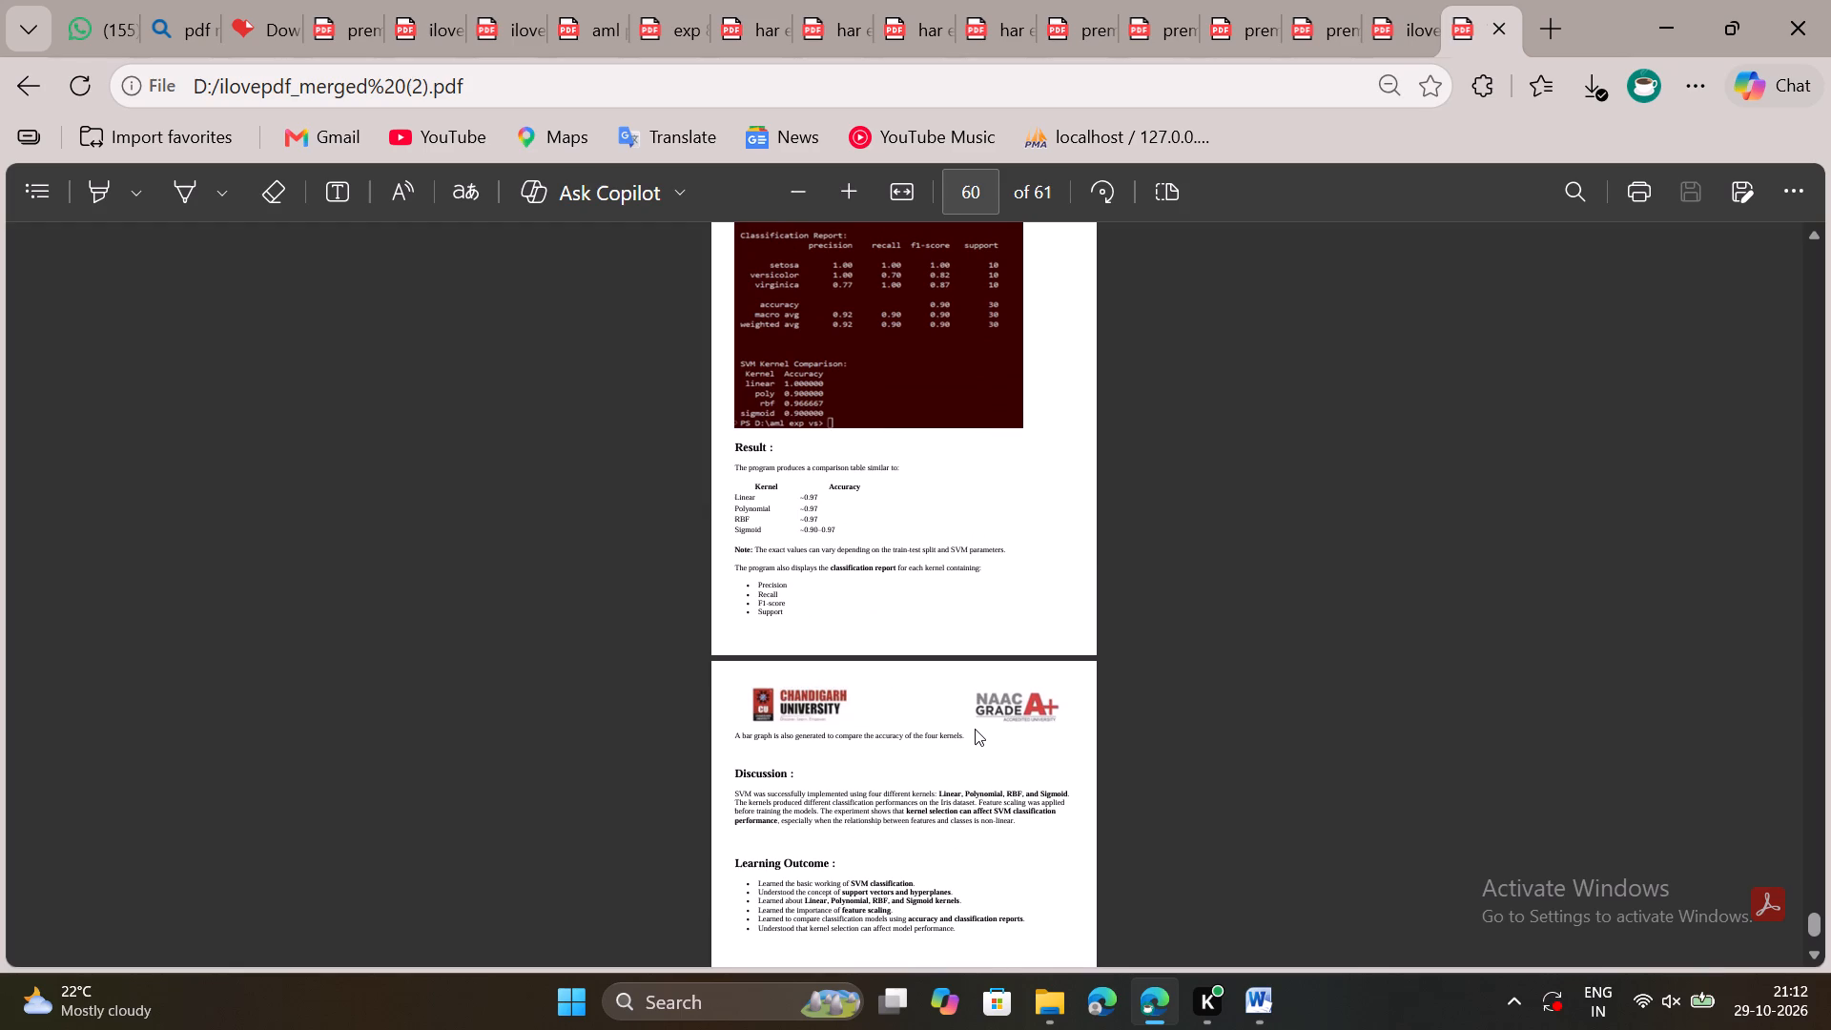
{"action": "scroll", "coordinate": [975, 729], "scroll_direction": "up", "scroll_amount": 8}
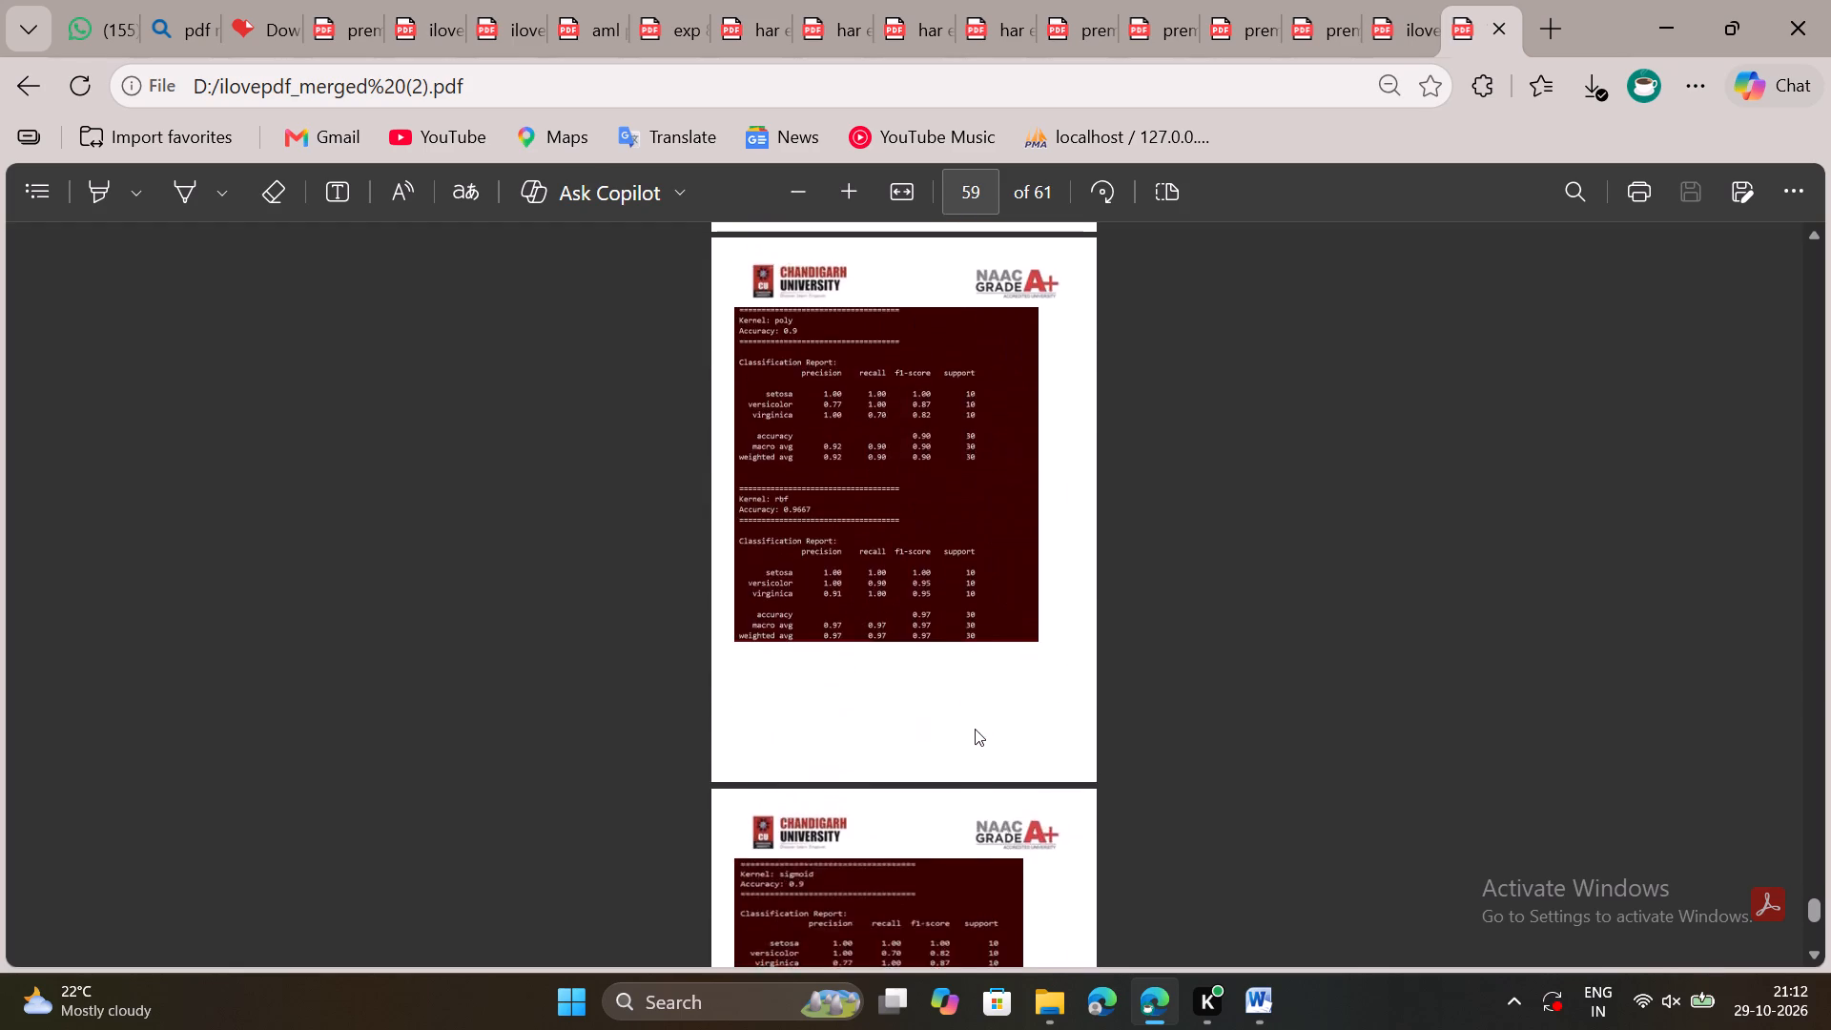
{"action": "scroll", "coordinate": [975, 729], "scroll_direction": "up", "scroll_amount": 16}
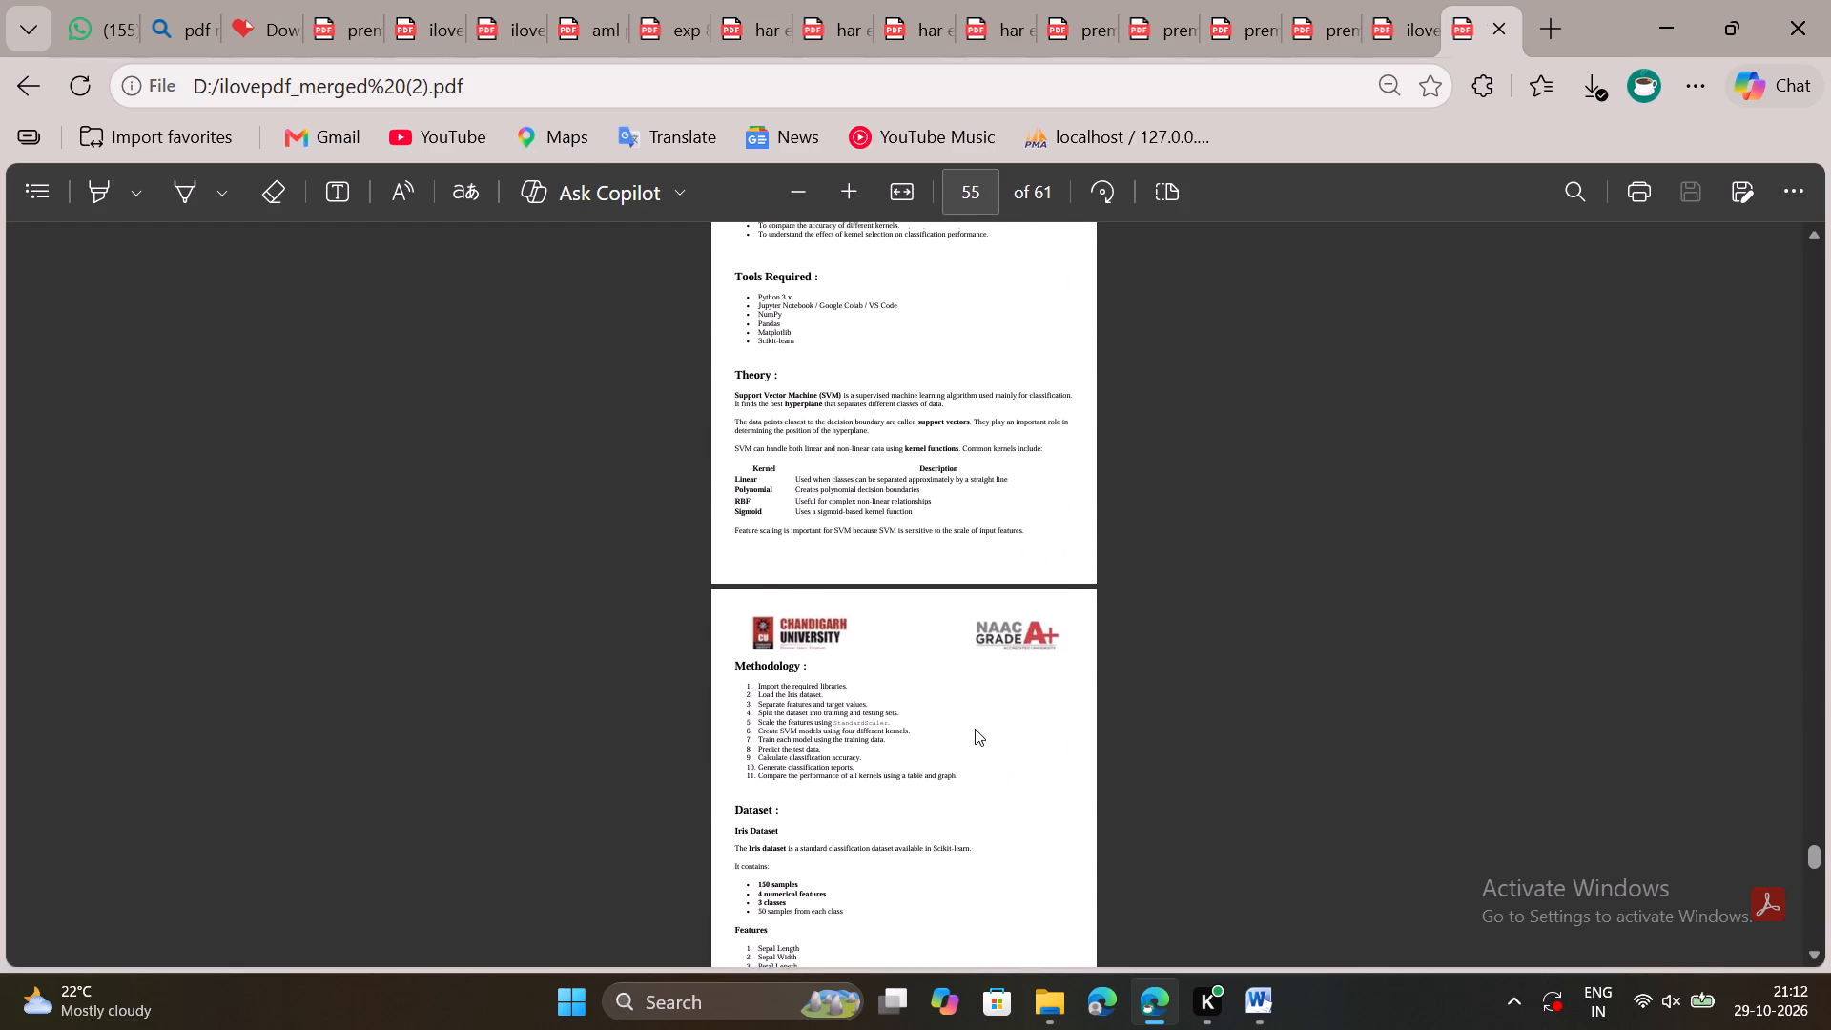
{"action": "scroll", "coordinate": [975, 729], "scroll_direction": "up", "scroll_amount": 4}
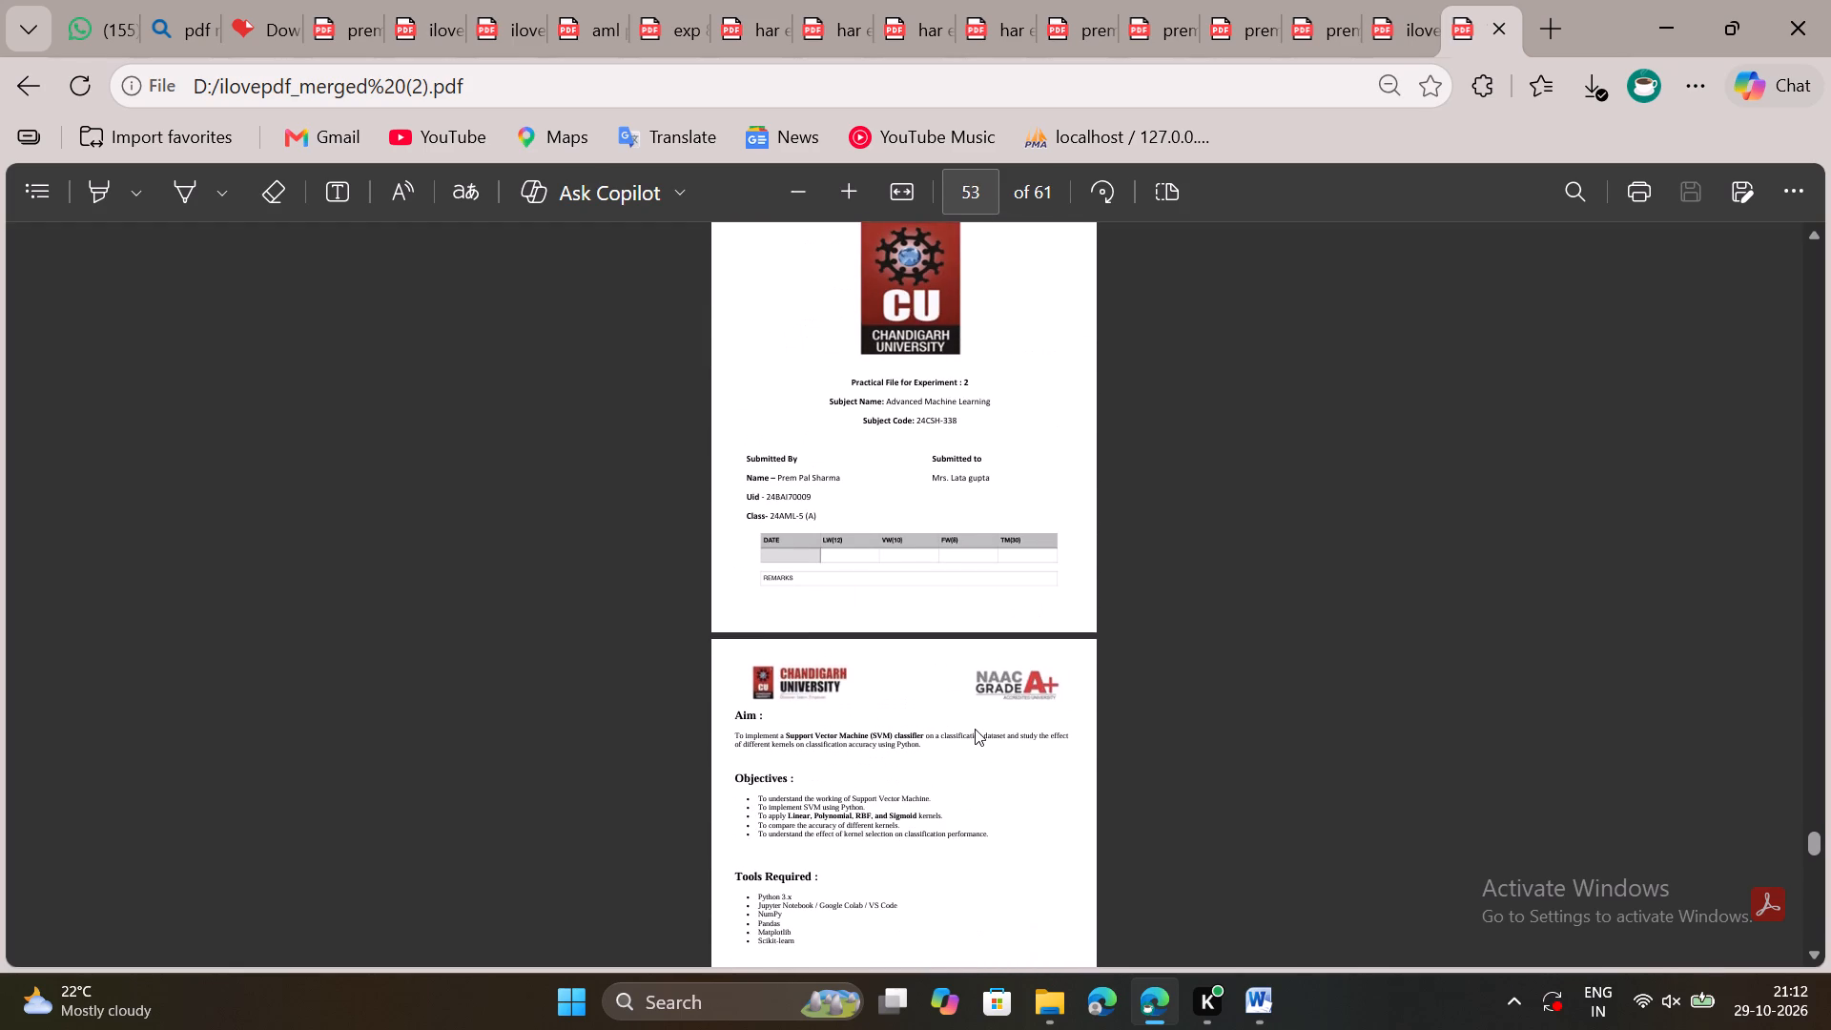
{"action": "scroll", "coordinate": [975, 729], "scroll_direction": "up", "scroll_amount": 3}
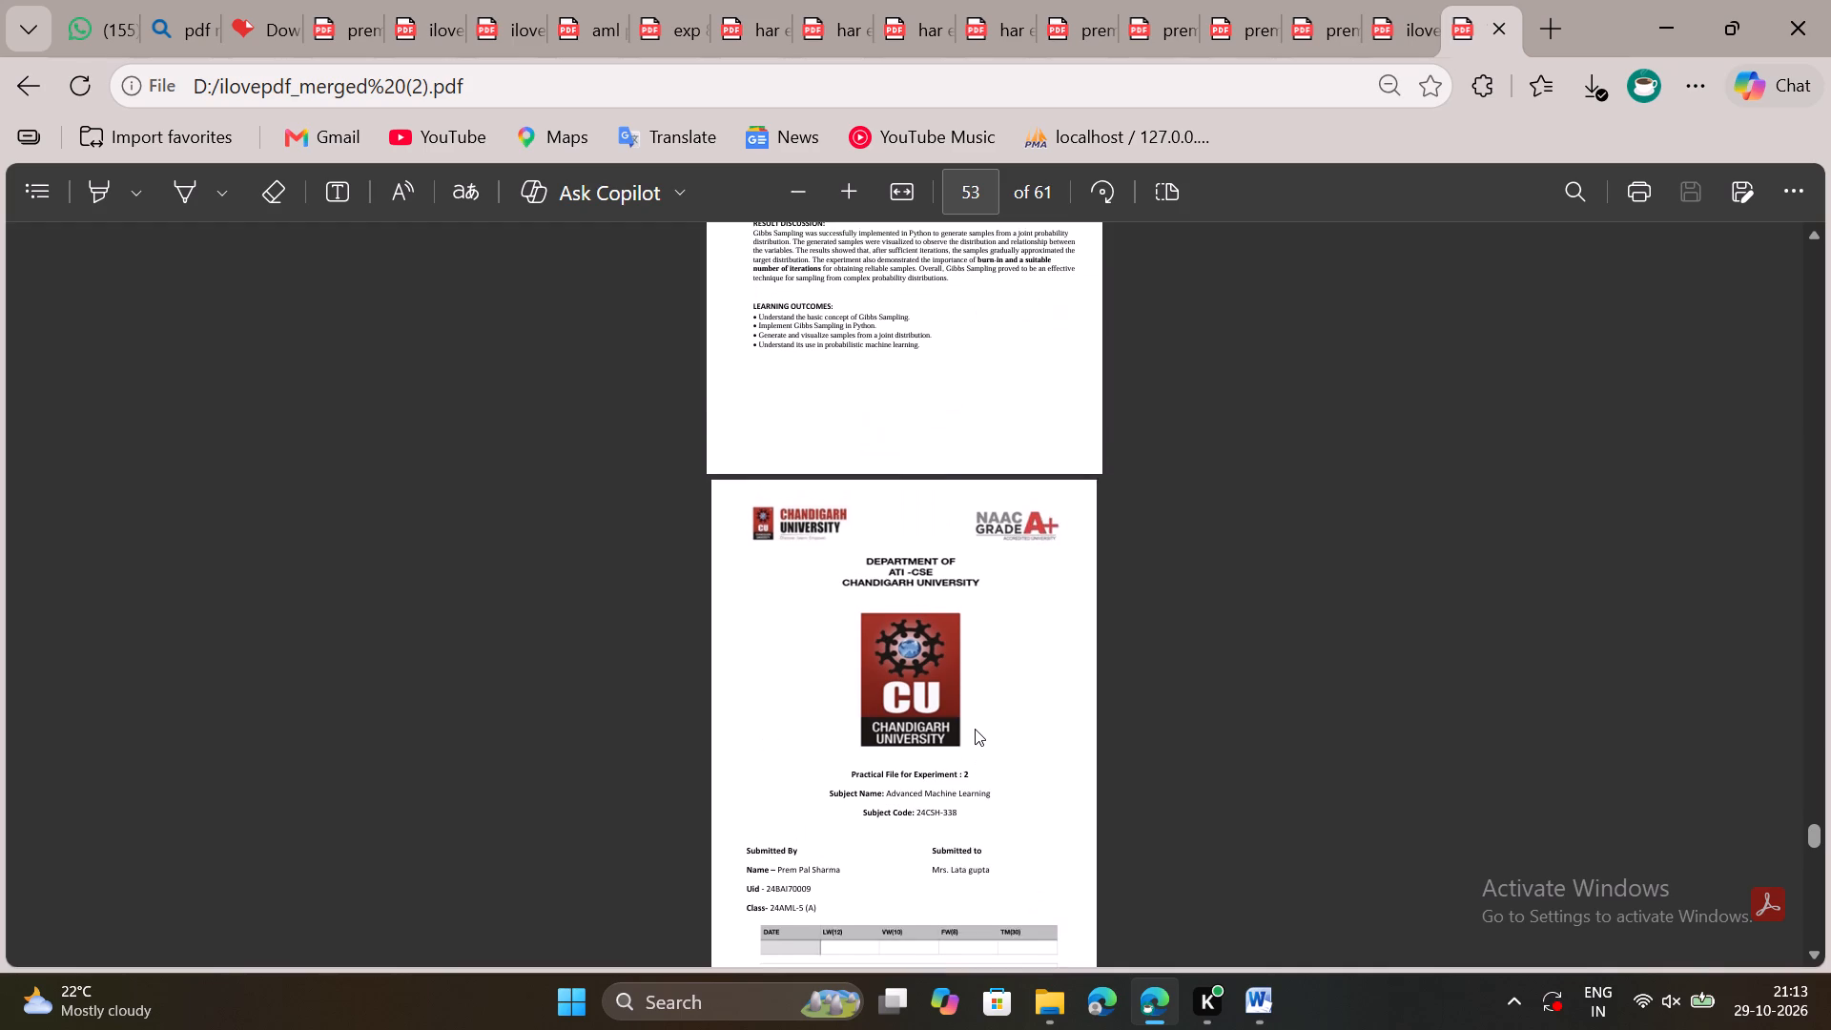
{"action": "scroll", "coordinate": [975, 729], "scroll_direction": "up", "scroll_amount": 3}
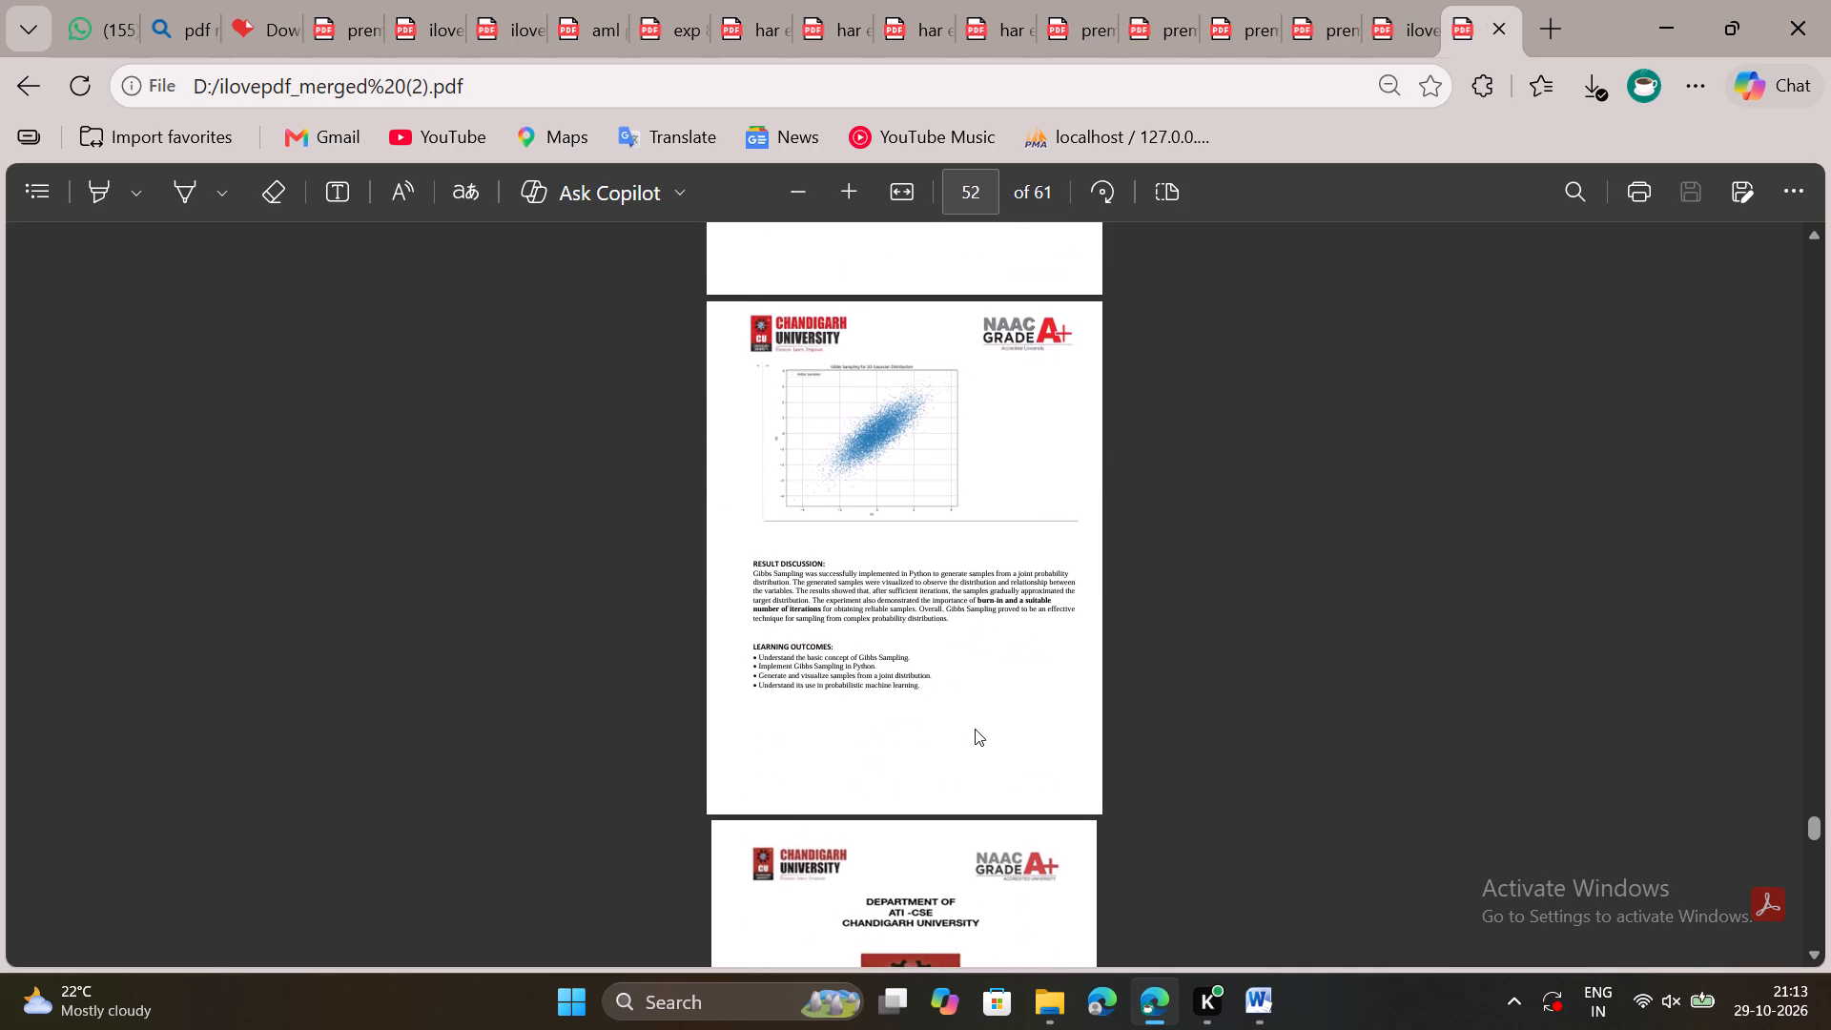
Open the print settings for the merged PDF and begin a custom page range starting at page 3.
{"action": "left_click", "coordinate": [1649, 196]}
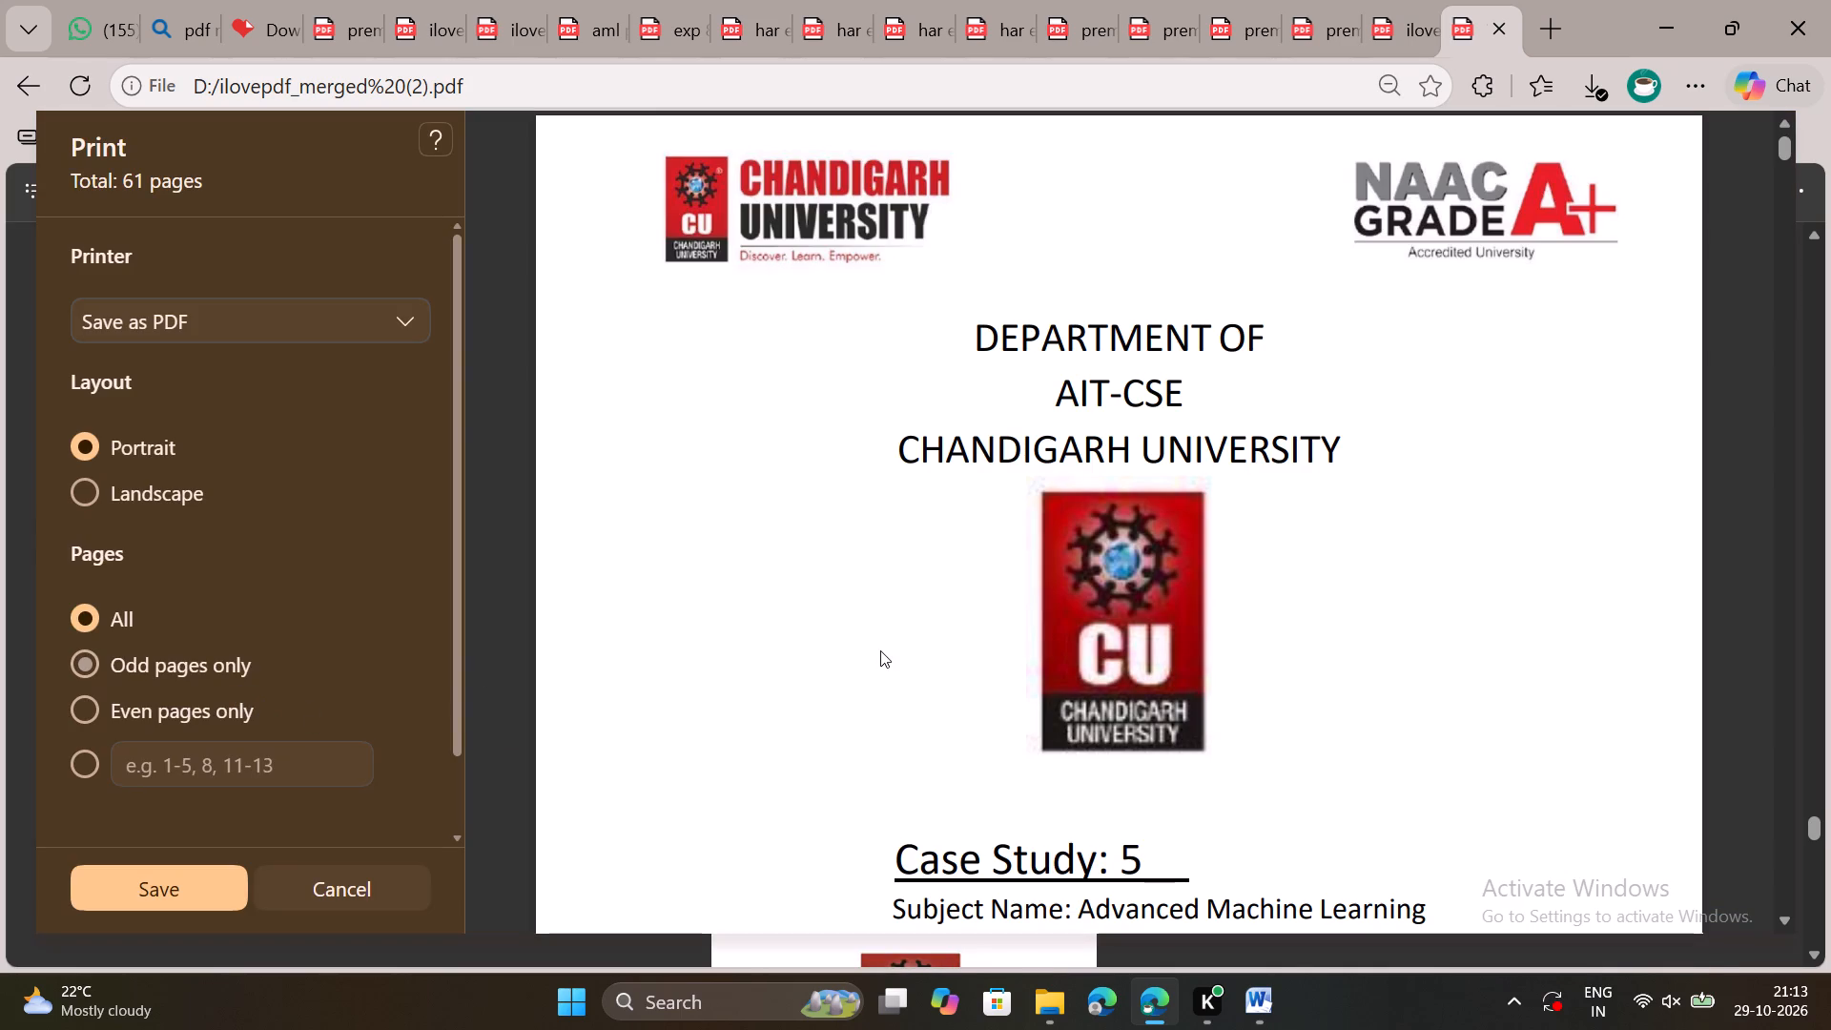
{"action": "scroll", "coordinate": [957, 534], "scroll_direction": "down", "scroll_amount": 2}
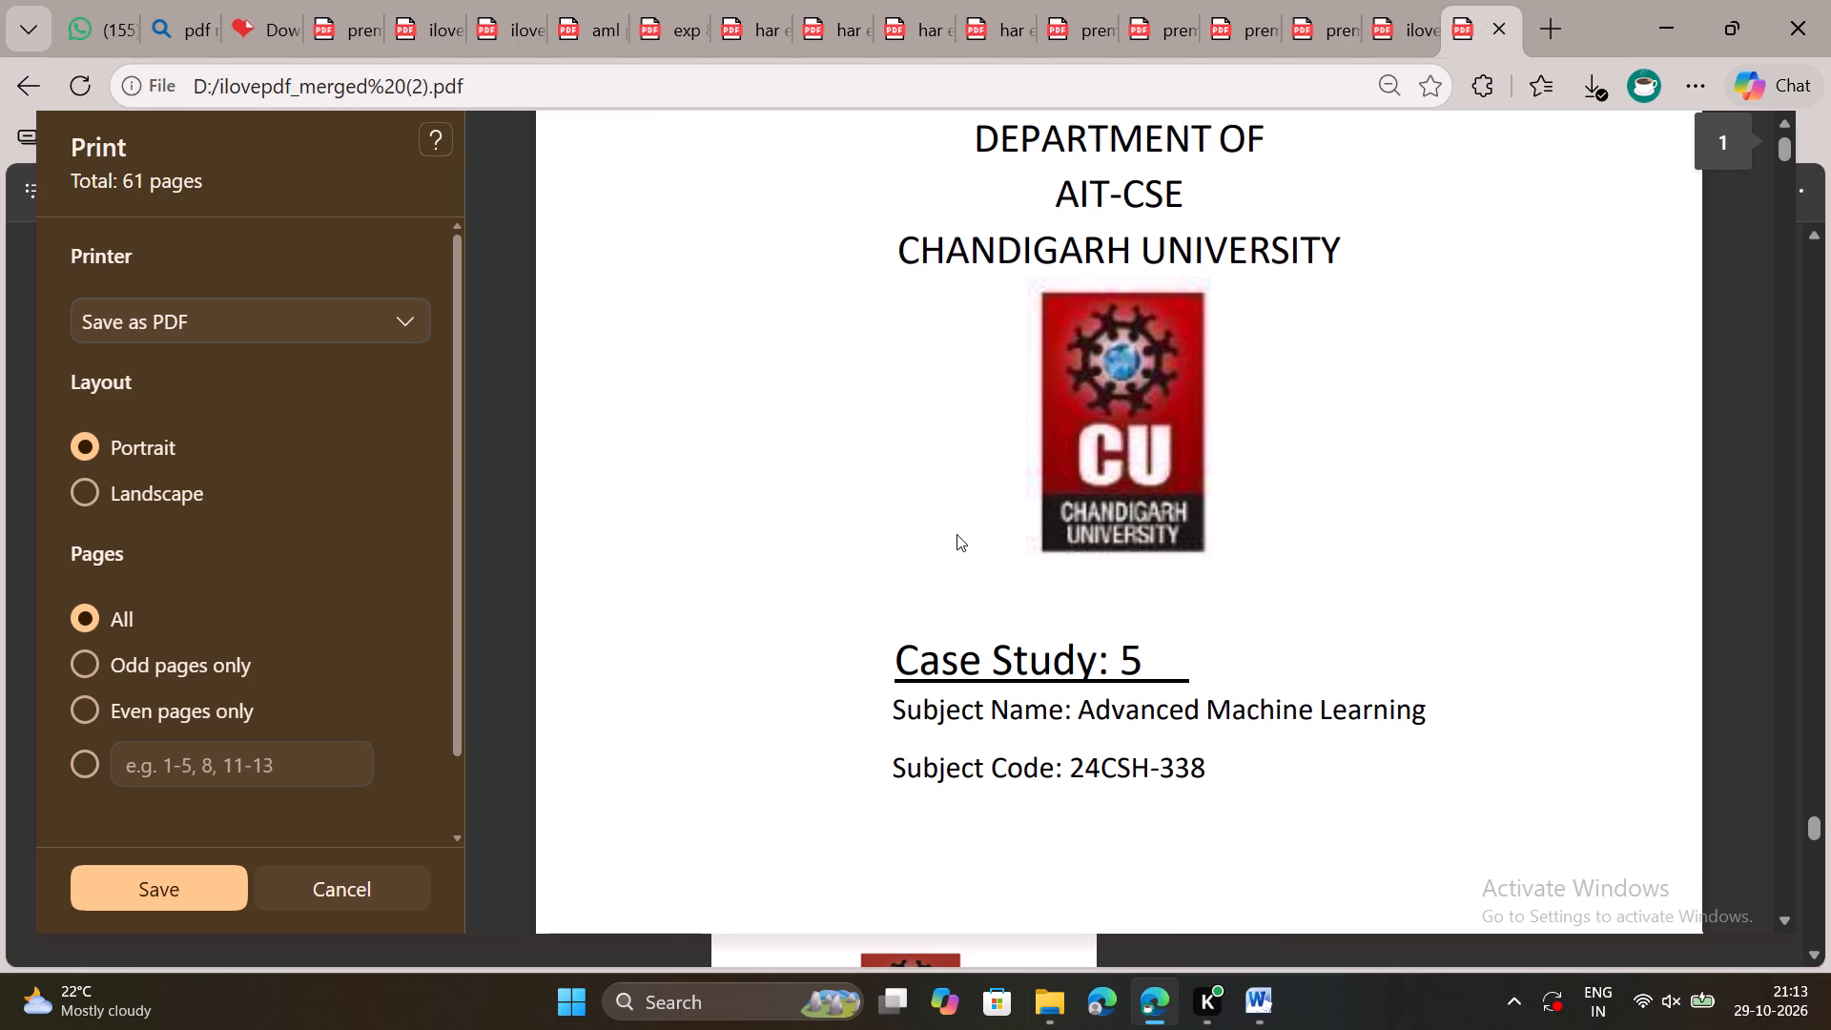
{"action": "scroll", "coordinate": [957, 534], "scroll_direction": "down", "scroll_amount": 6}
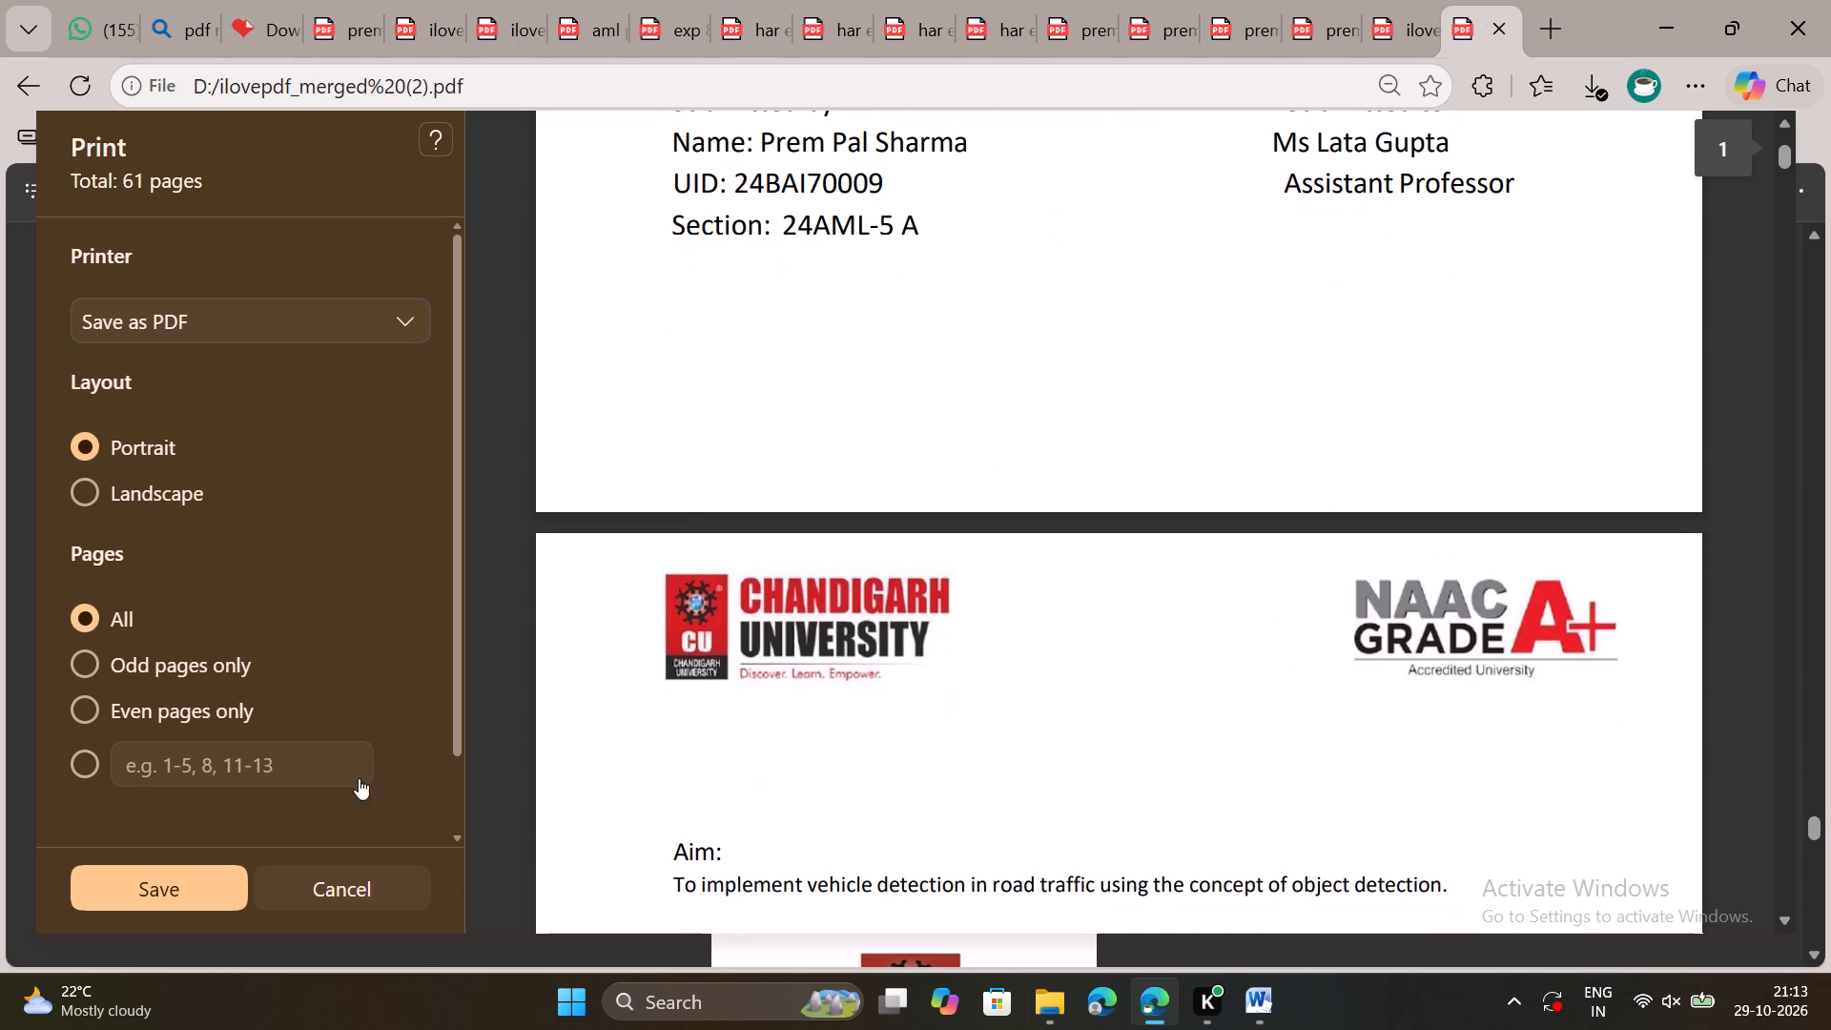
{"action": "left_click", "coordinate": [254, 776]}
{"action": "key", "text": "3"}
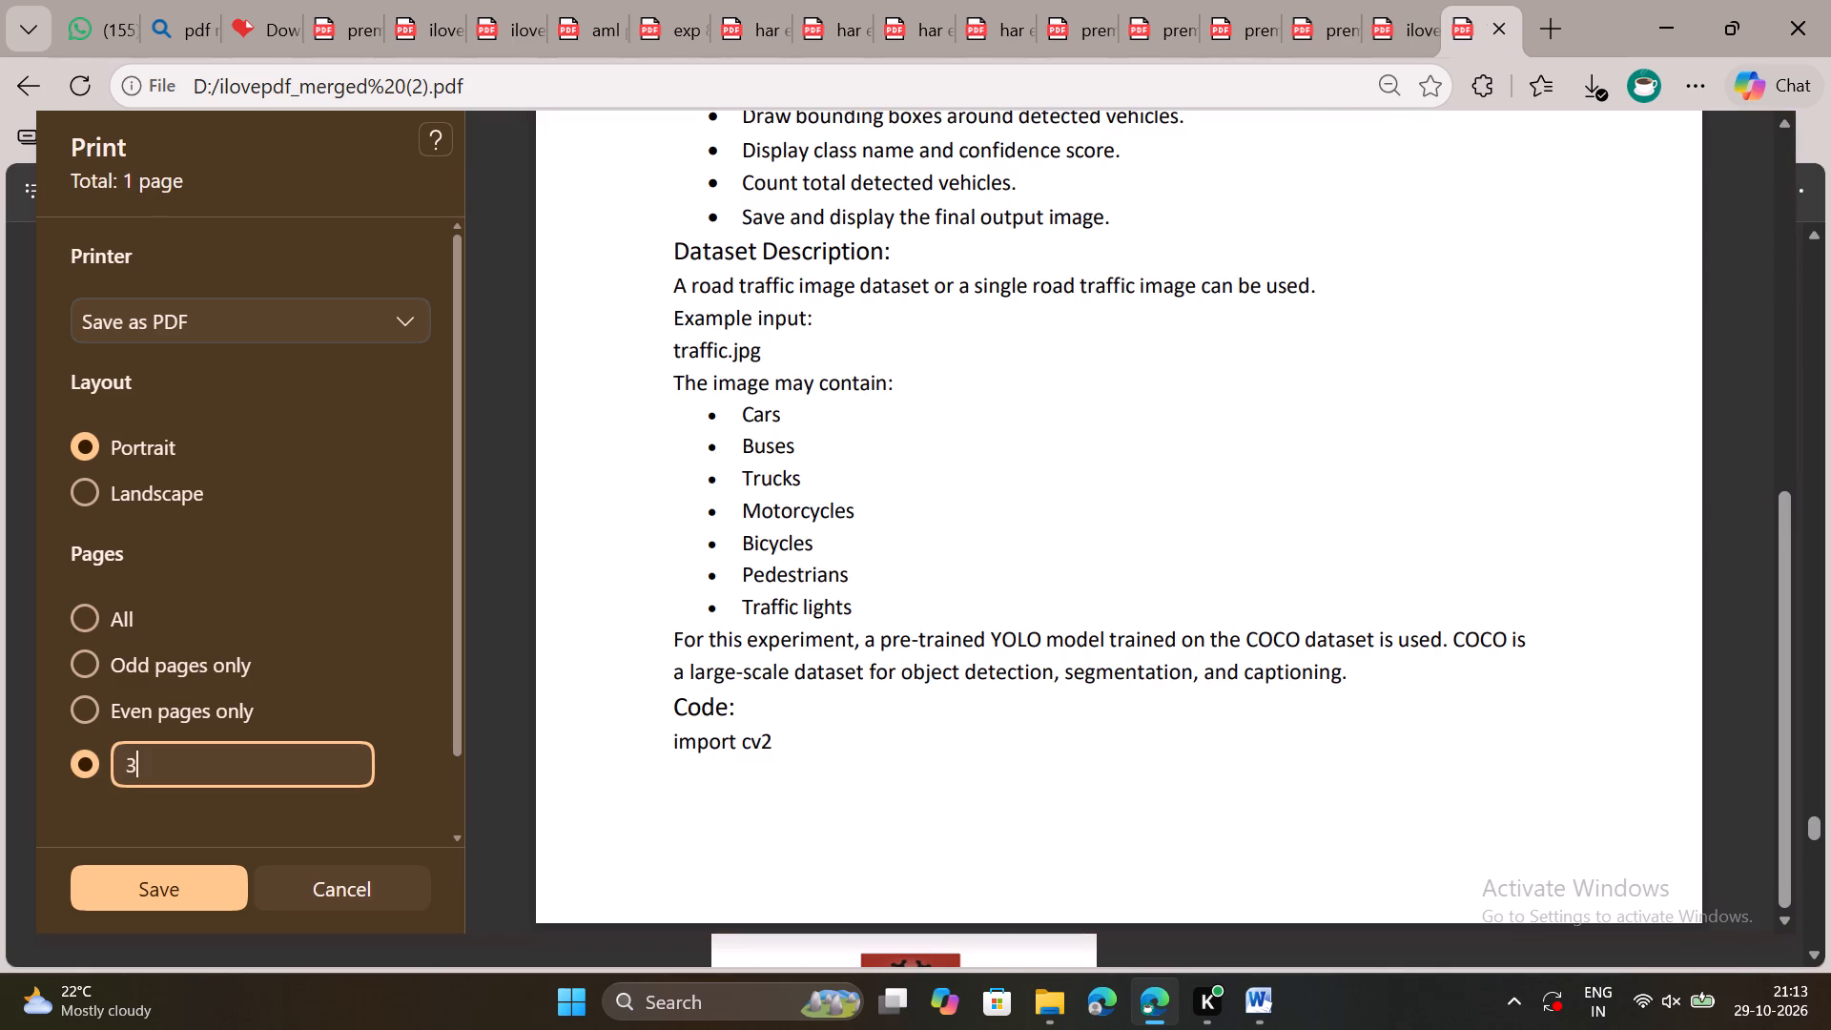
{"action": "key", "text": "minus"}
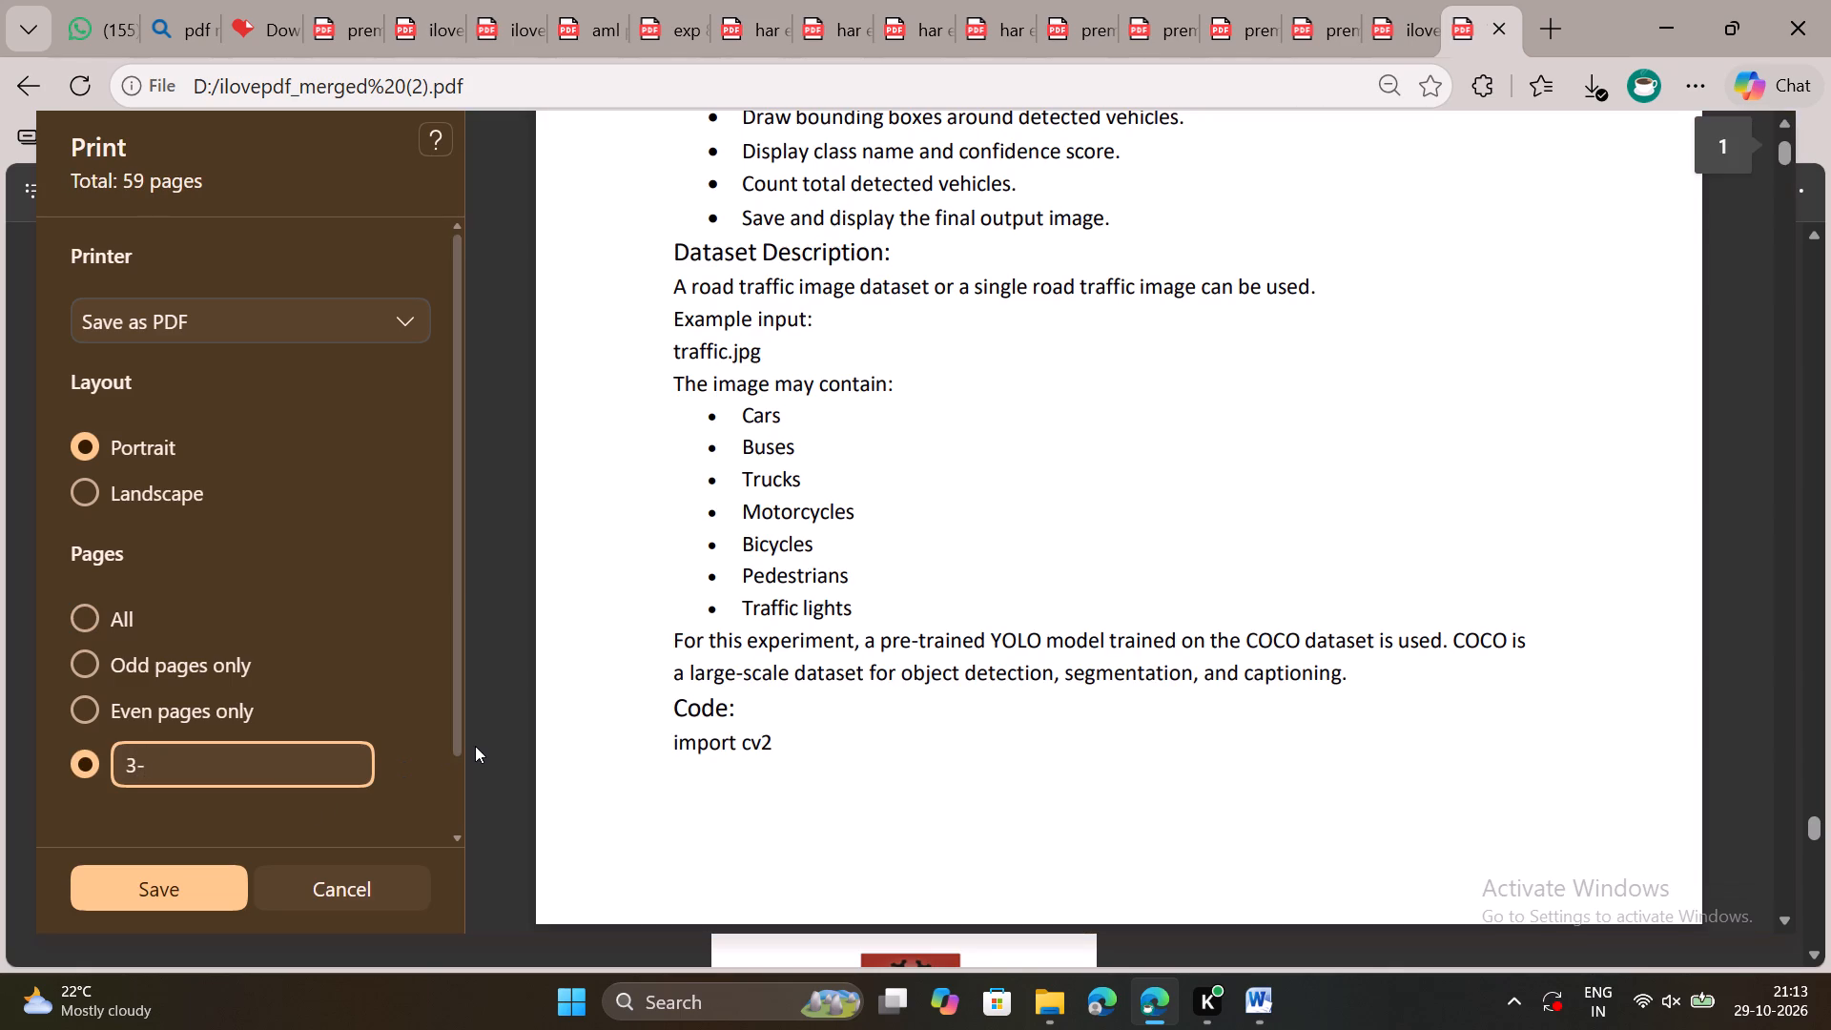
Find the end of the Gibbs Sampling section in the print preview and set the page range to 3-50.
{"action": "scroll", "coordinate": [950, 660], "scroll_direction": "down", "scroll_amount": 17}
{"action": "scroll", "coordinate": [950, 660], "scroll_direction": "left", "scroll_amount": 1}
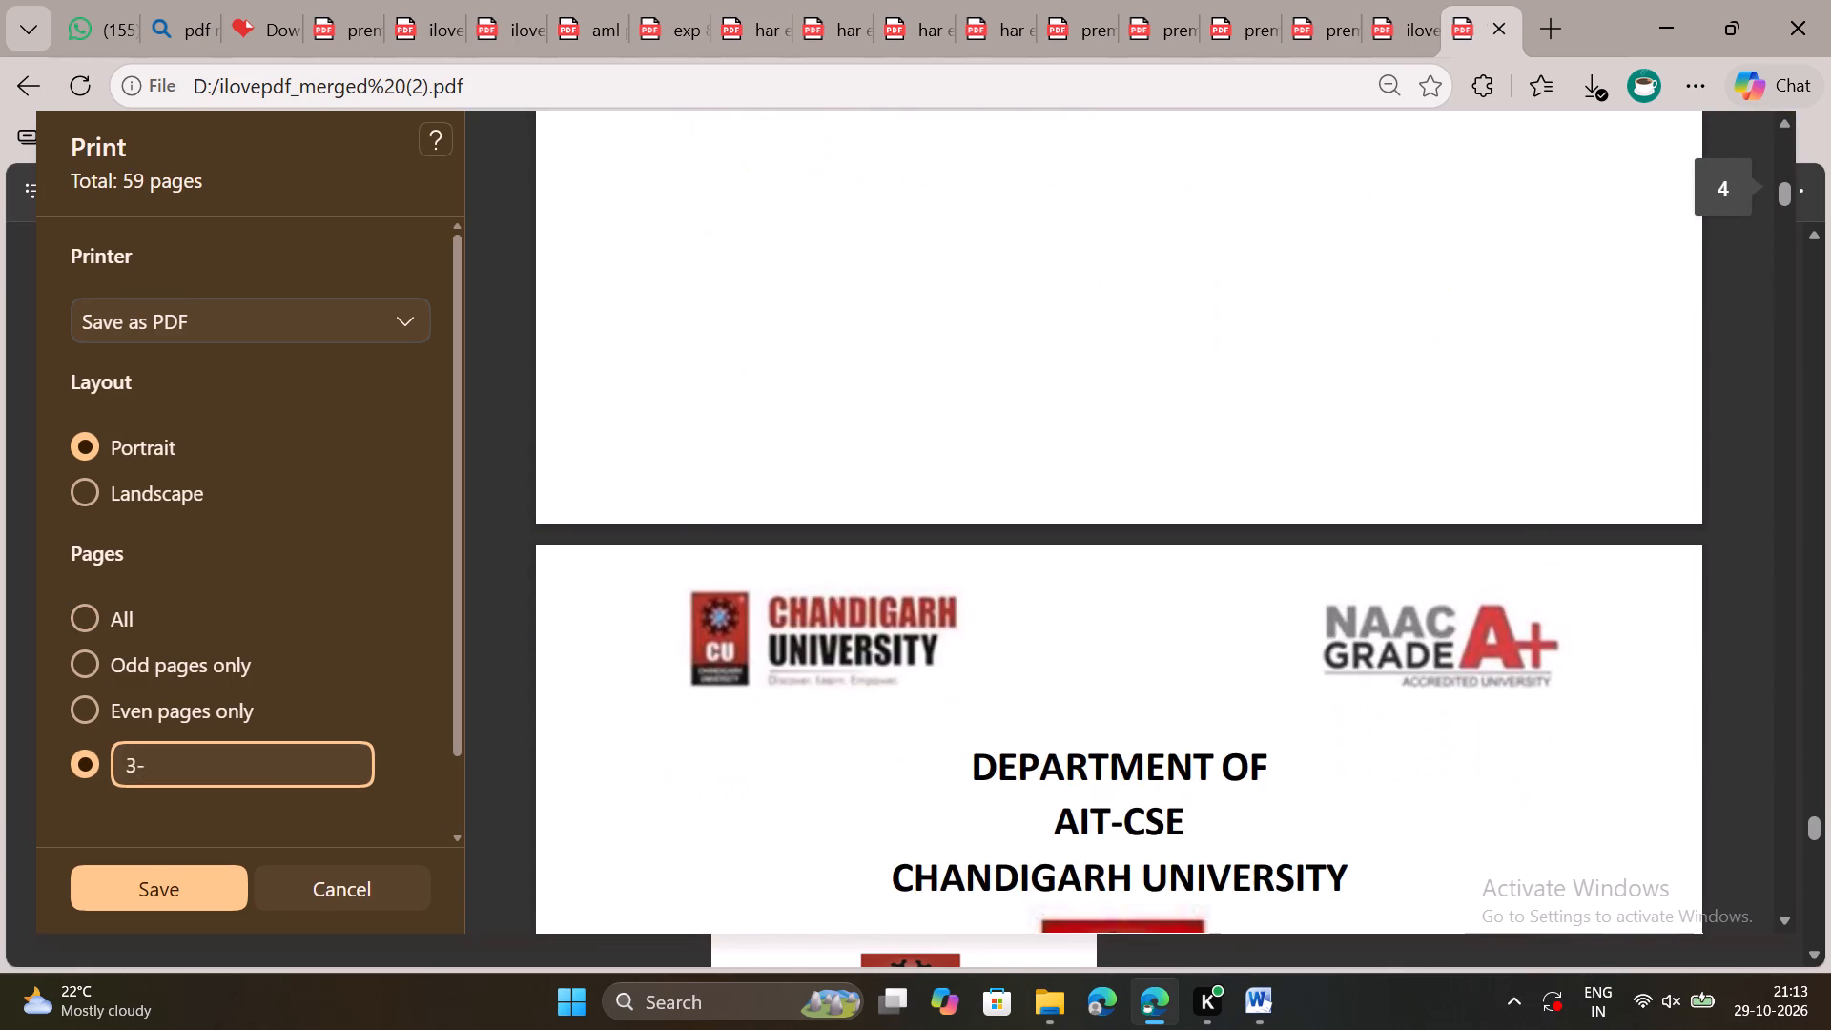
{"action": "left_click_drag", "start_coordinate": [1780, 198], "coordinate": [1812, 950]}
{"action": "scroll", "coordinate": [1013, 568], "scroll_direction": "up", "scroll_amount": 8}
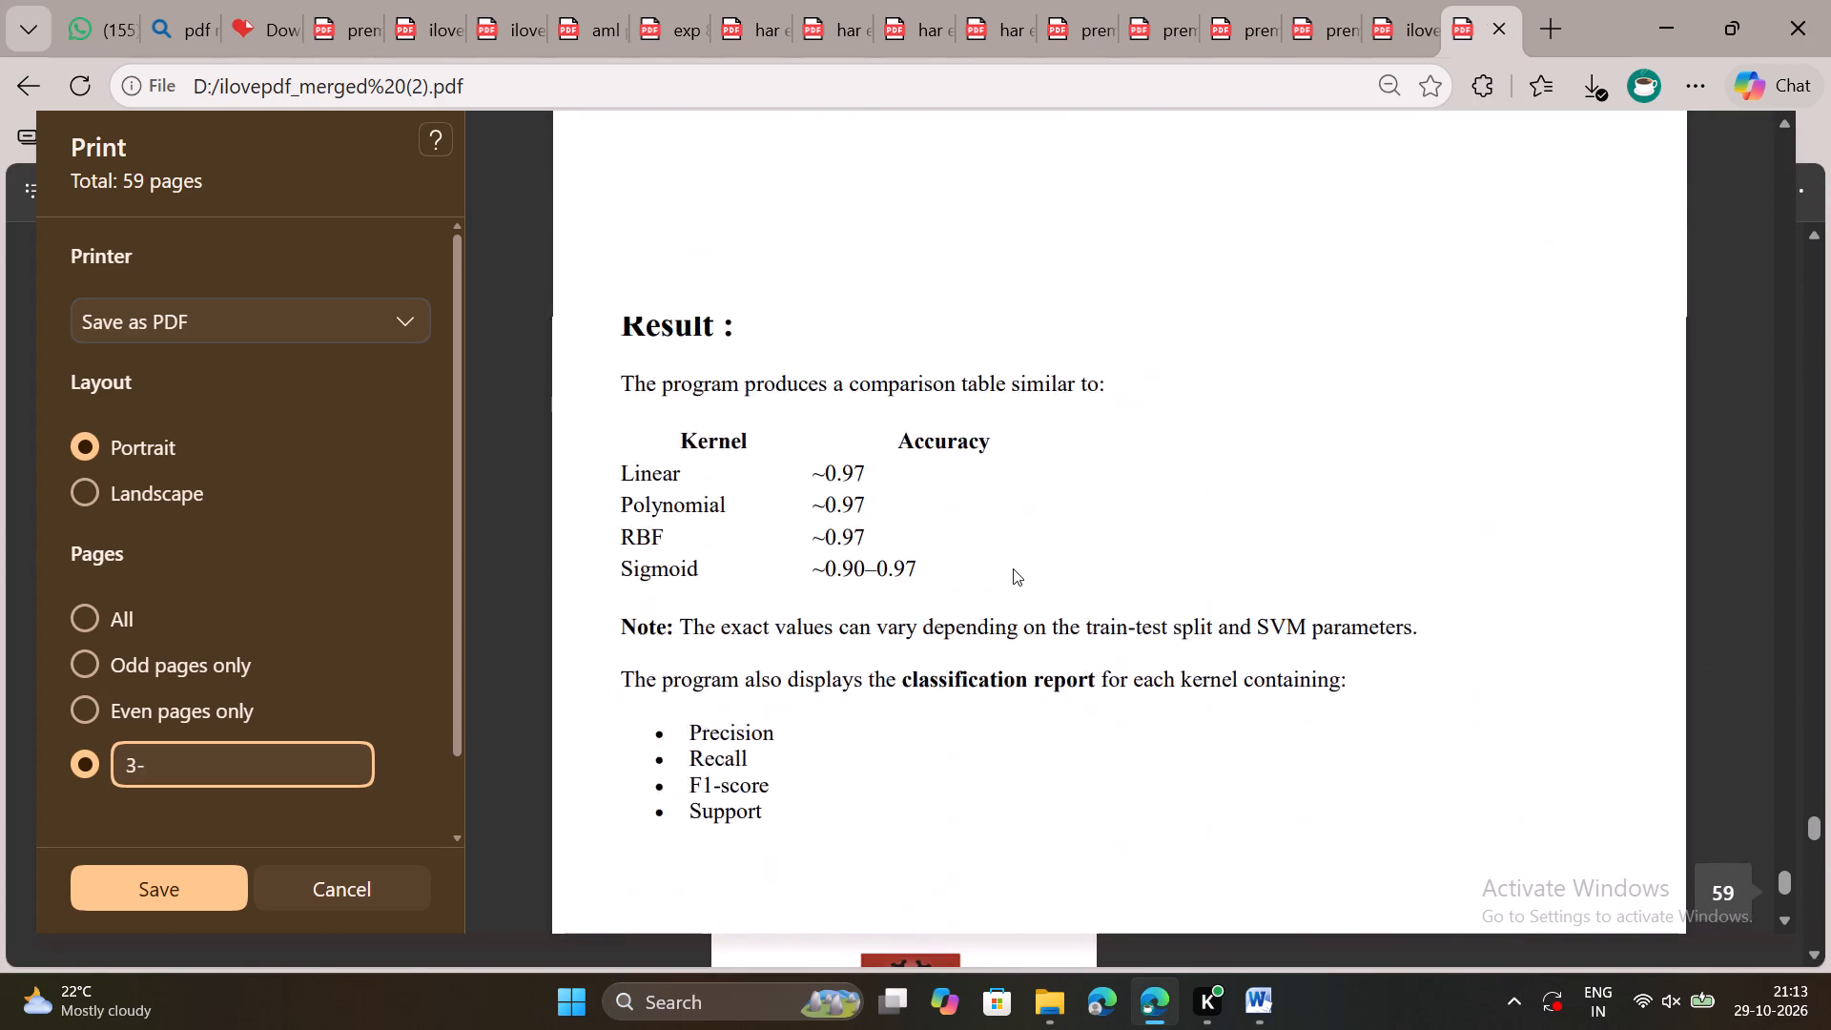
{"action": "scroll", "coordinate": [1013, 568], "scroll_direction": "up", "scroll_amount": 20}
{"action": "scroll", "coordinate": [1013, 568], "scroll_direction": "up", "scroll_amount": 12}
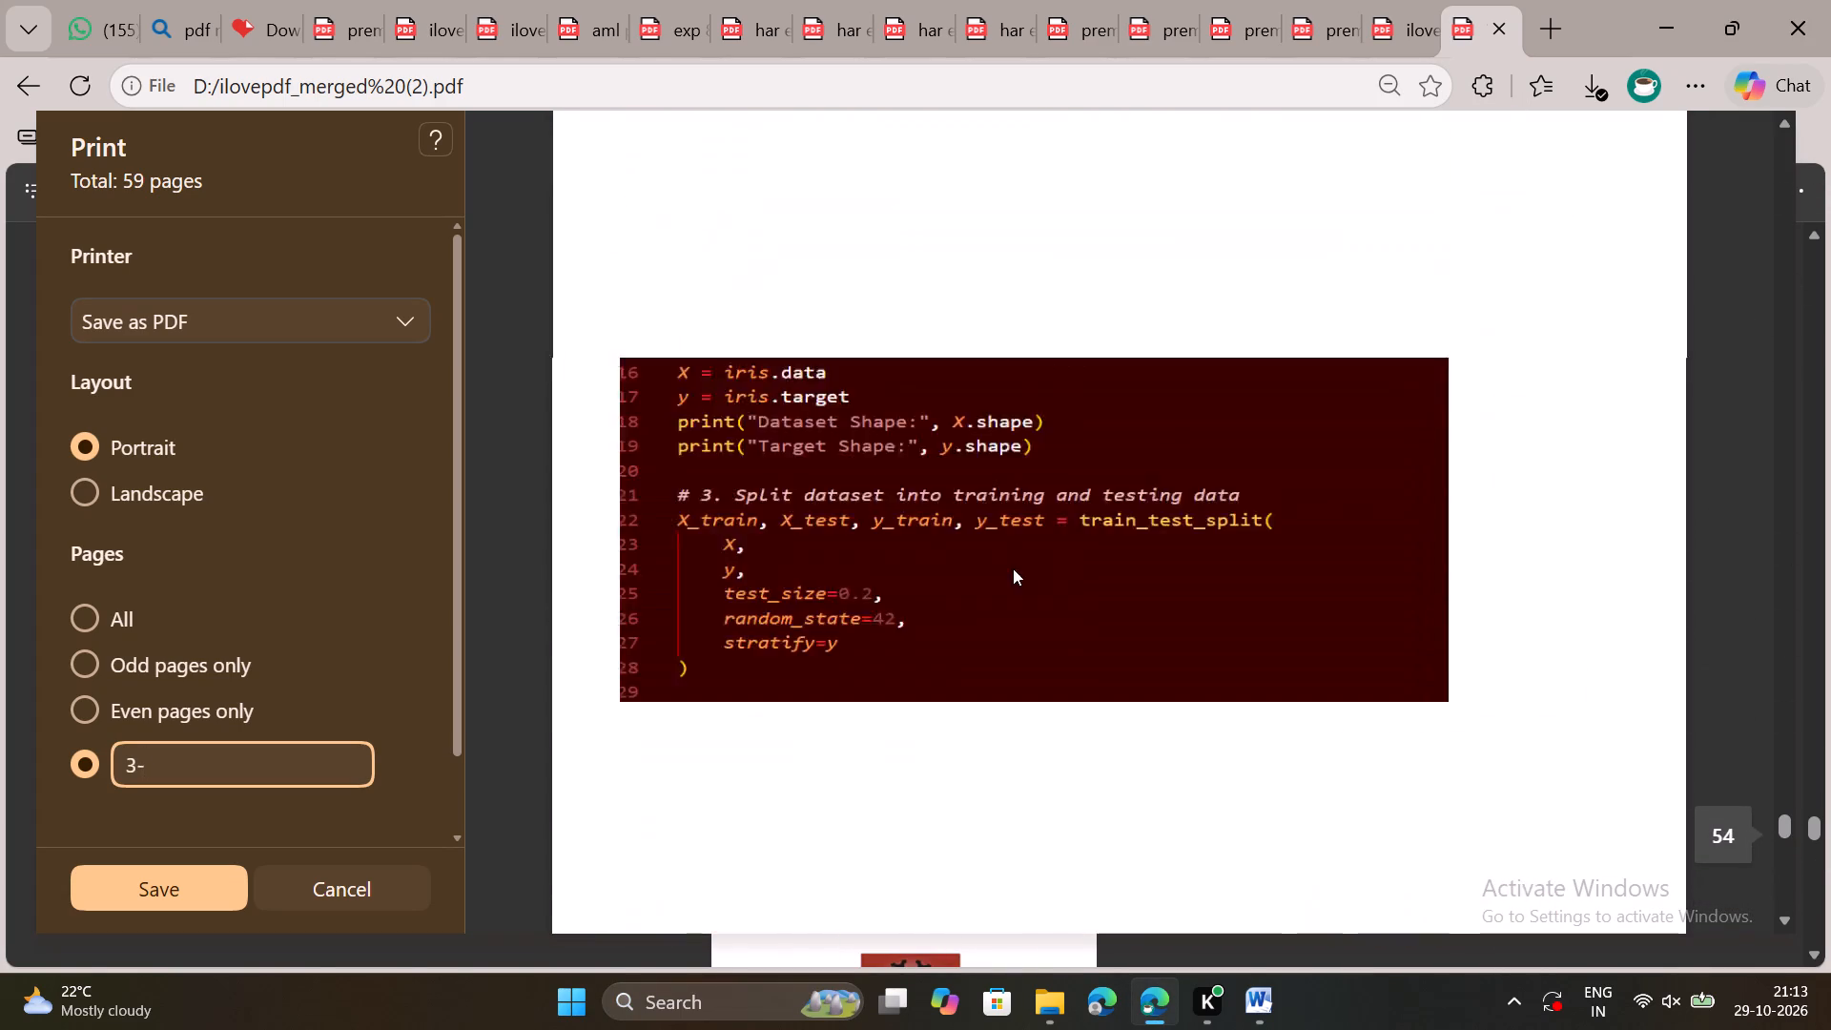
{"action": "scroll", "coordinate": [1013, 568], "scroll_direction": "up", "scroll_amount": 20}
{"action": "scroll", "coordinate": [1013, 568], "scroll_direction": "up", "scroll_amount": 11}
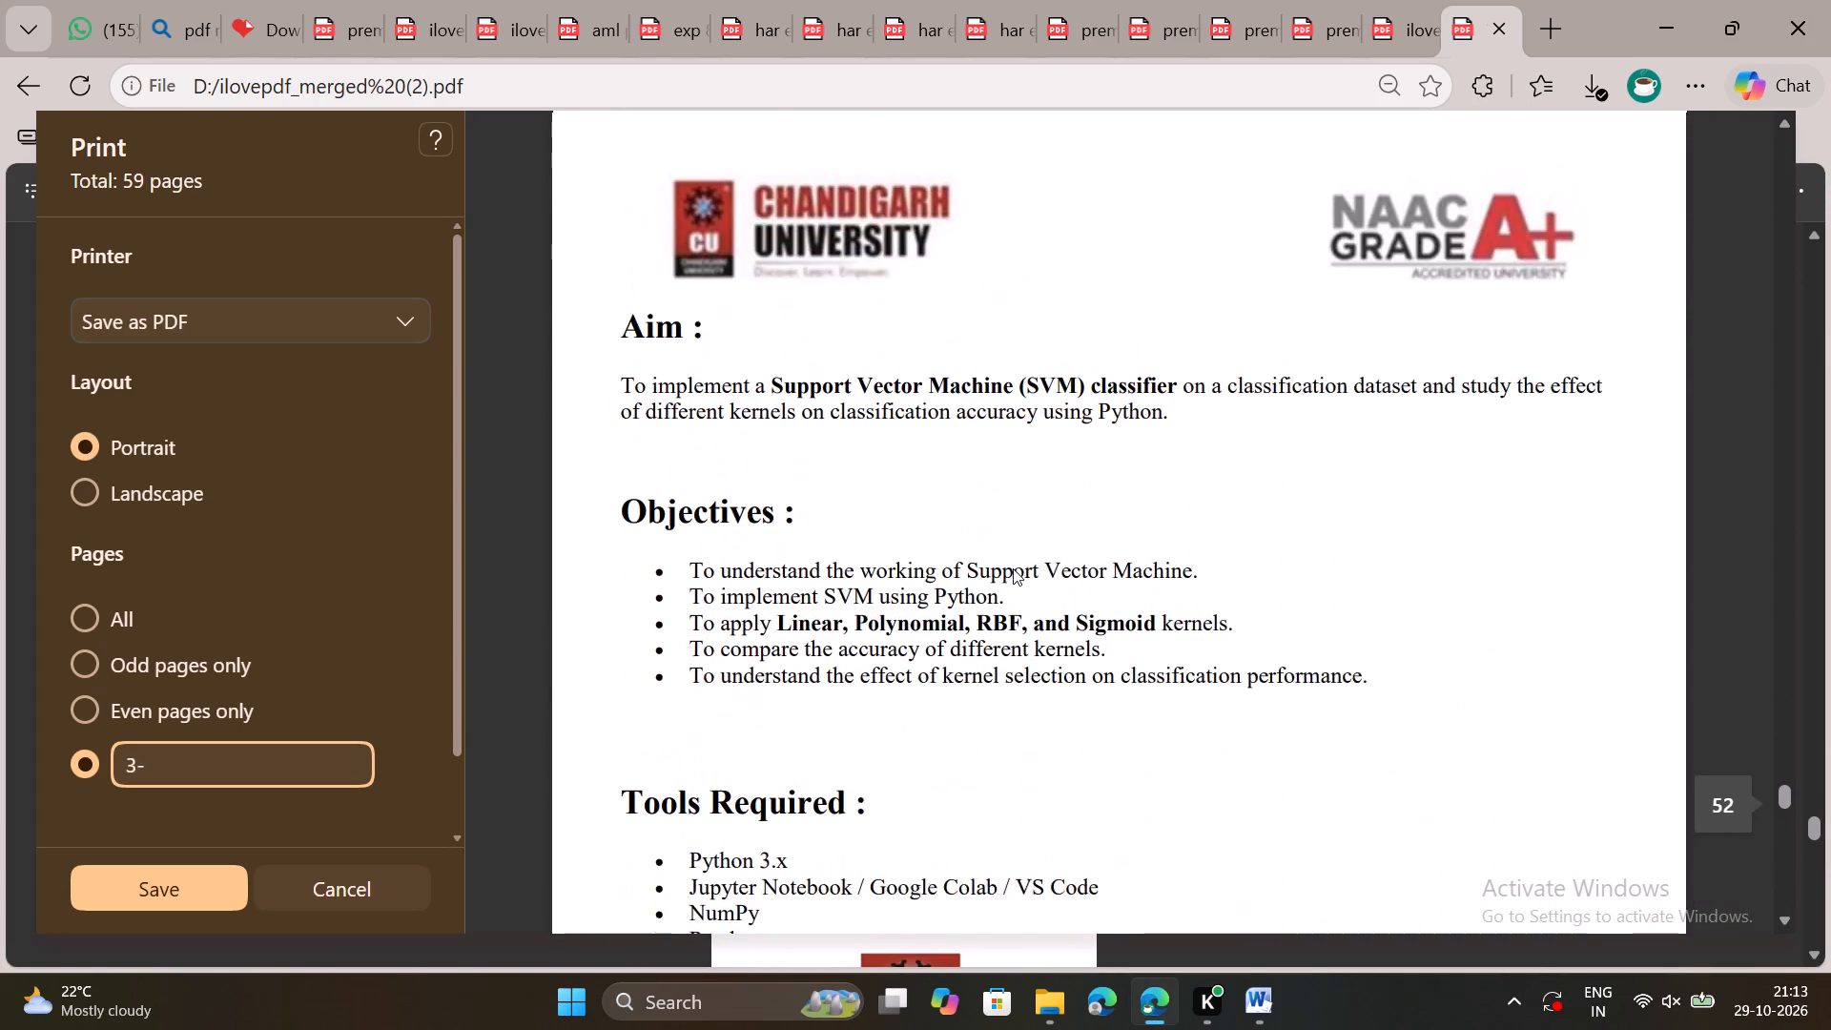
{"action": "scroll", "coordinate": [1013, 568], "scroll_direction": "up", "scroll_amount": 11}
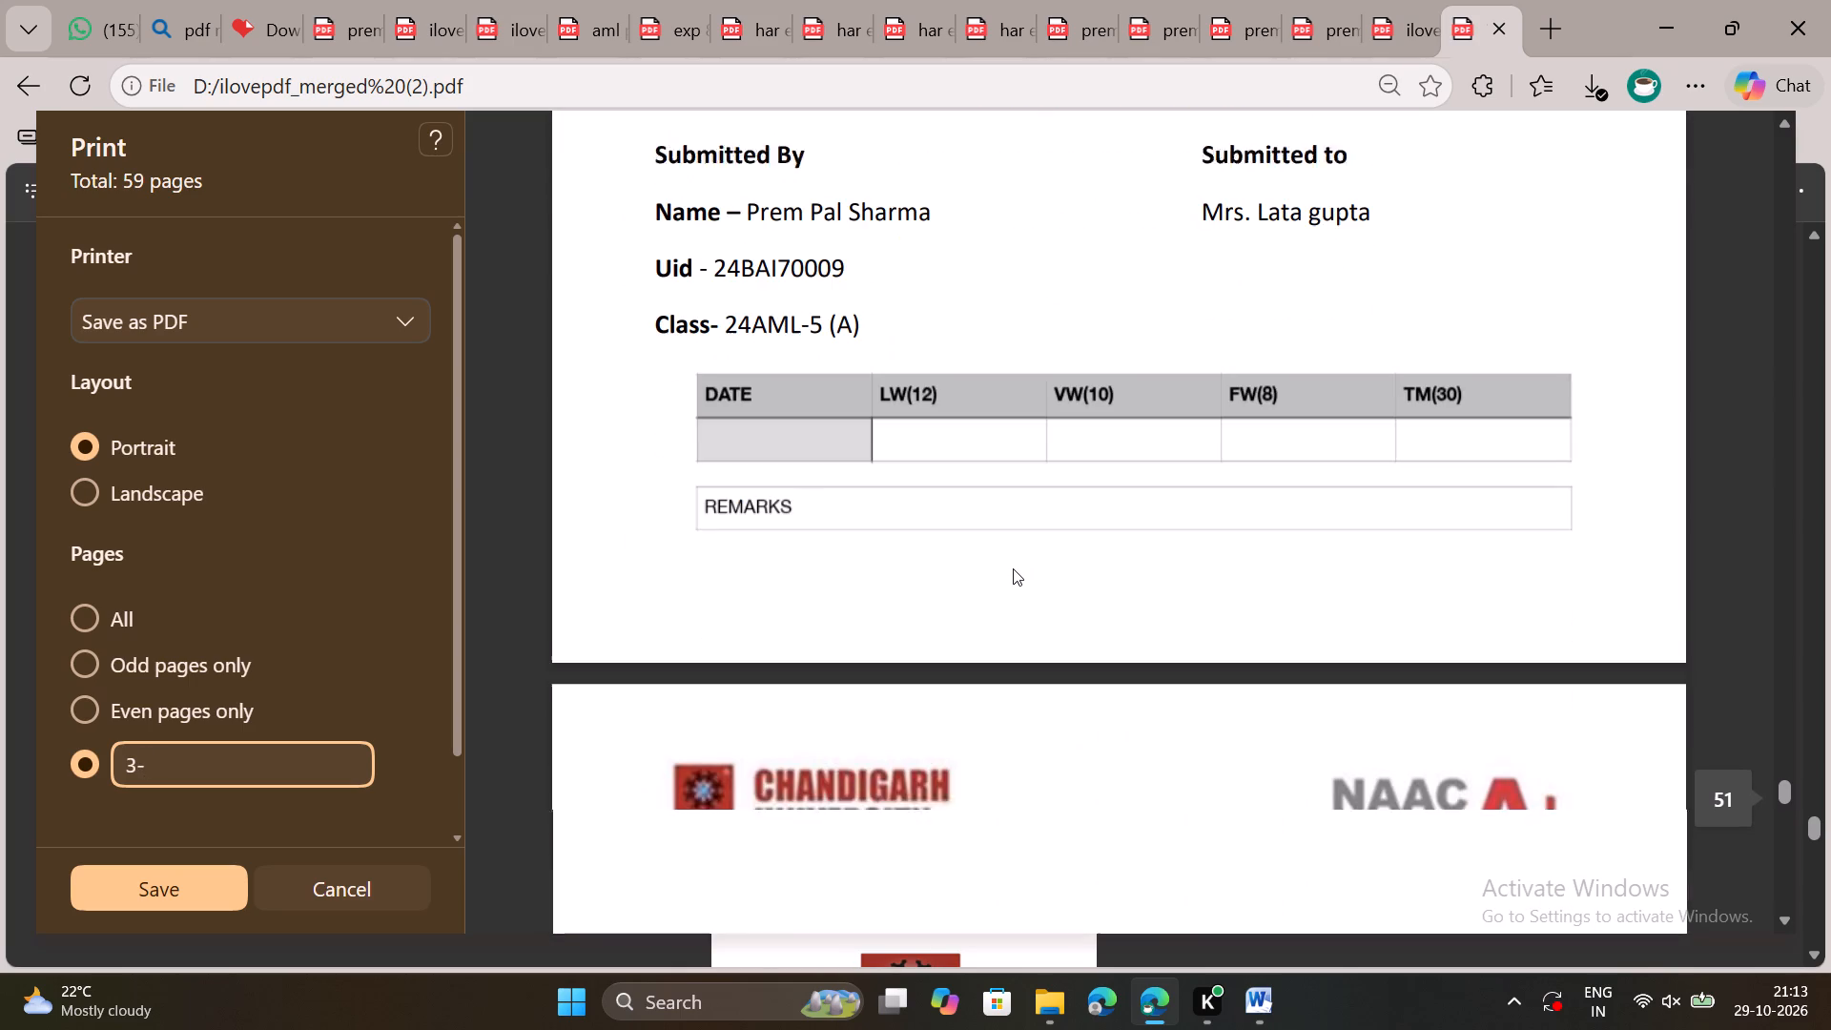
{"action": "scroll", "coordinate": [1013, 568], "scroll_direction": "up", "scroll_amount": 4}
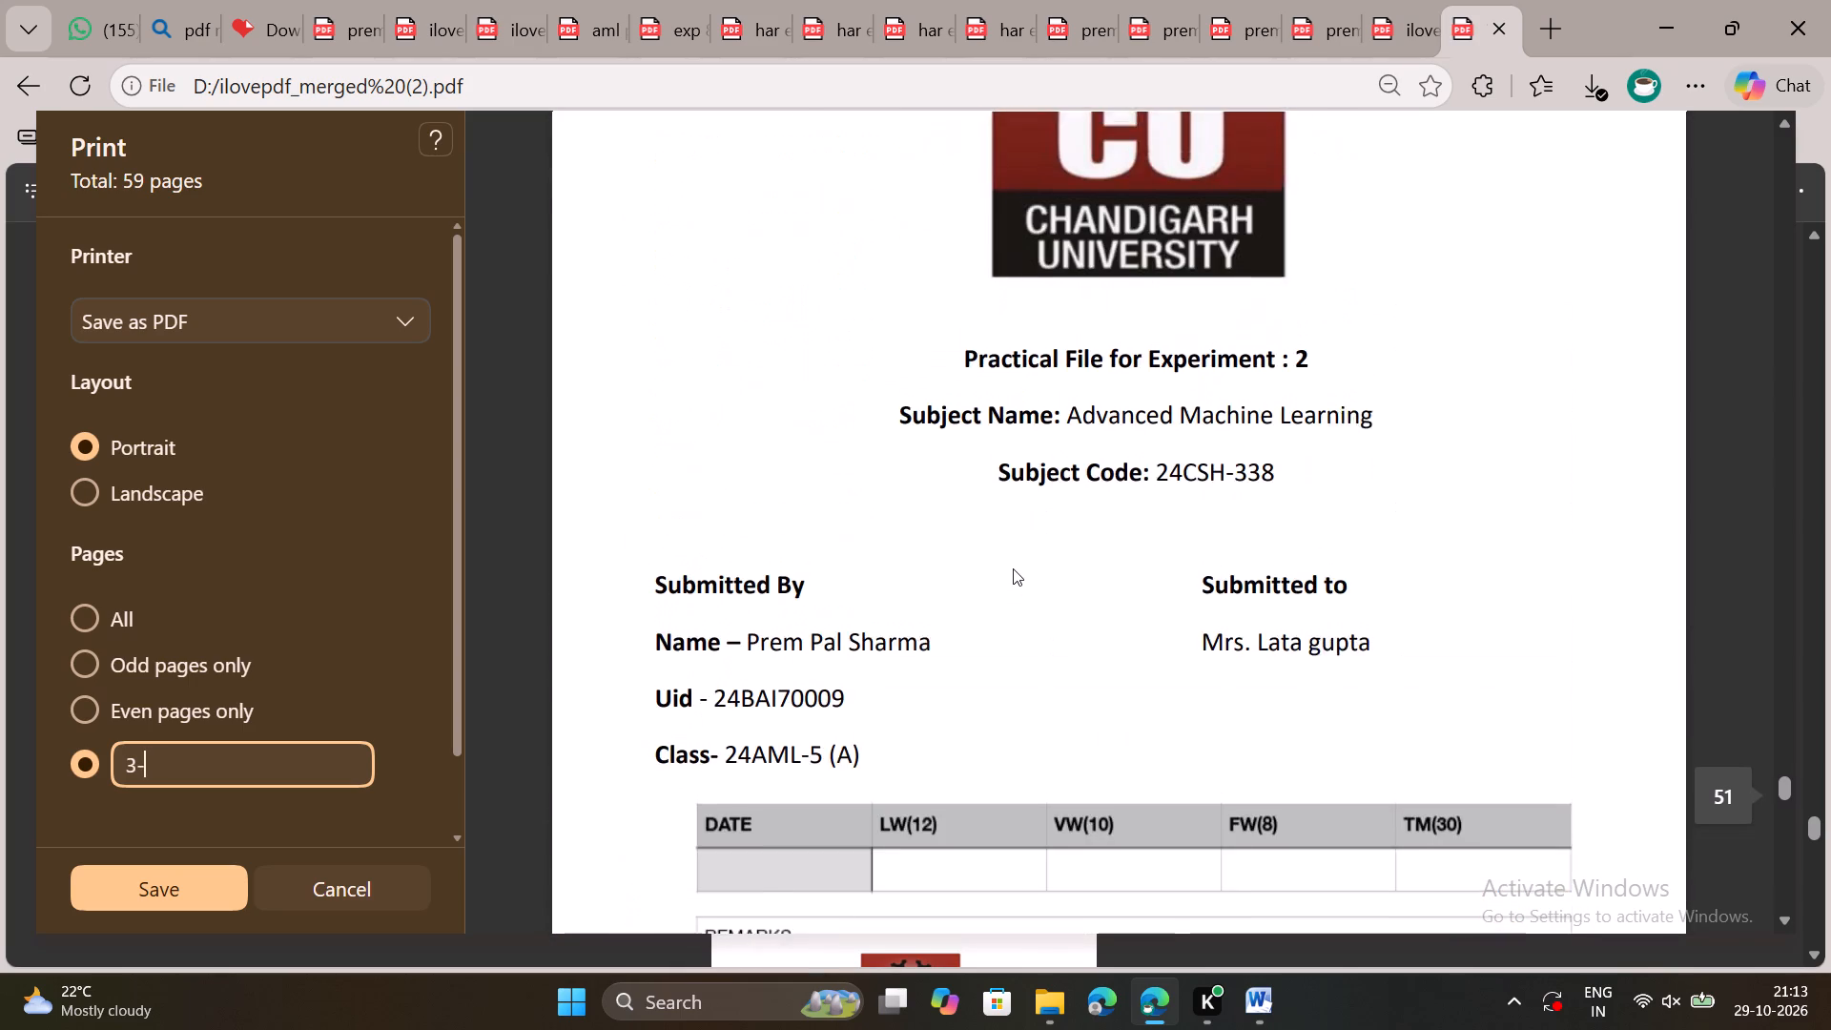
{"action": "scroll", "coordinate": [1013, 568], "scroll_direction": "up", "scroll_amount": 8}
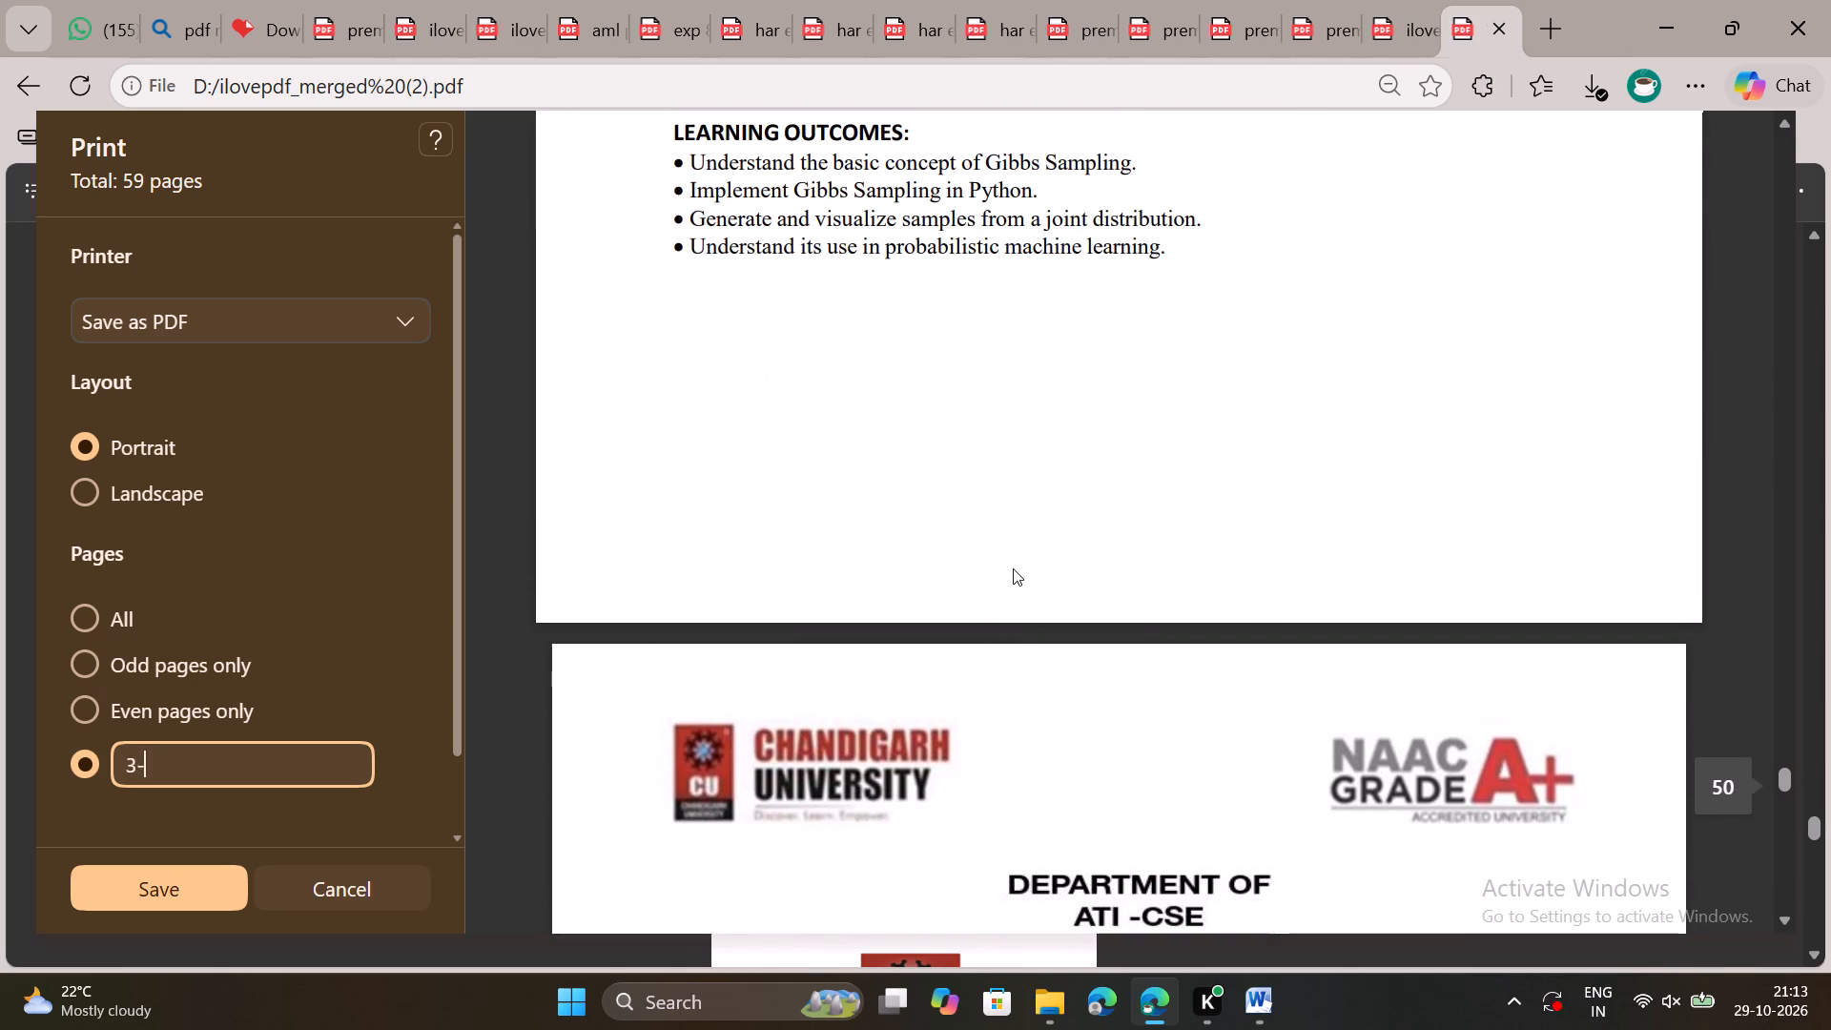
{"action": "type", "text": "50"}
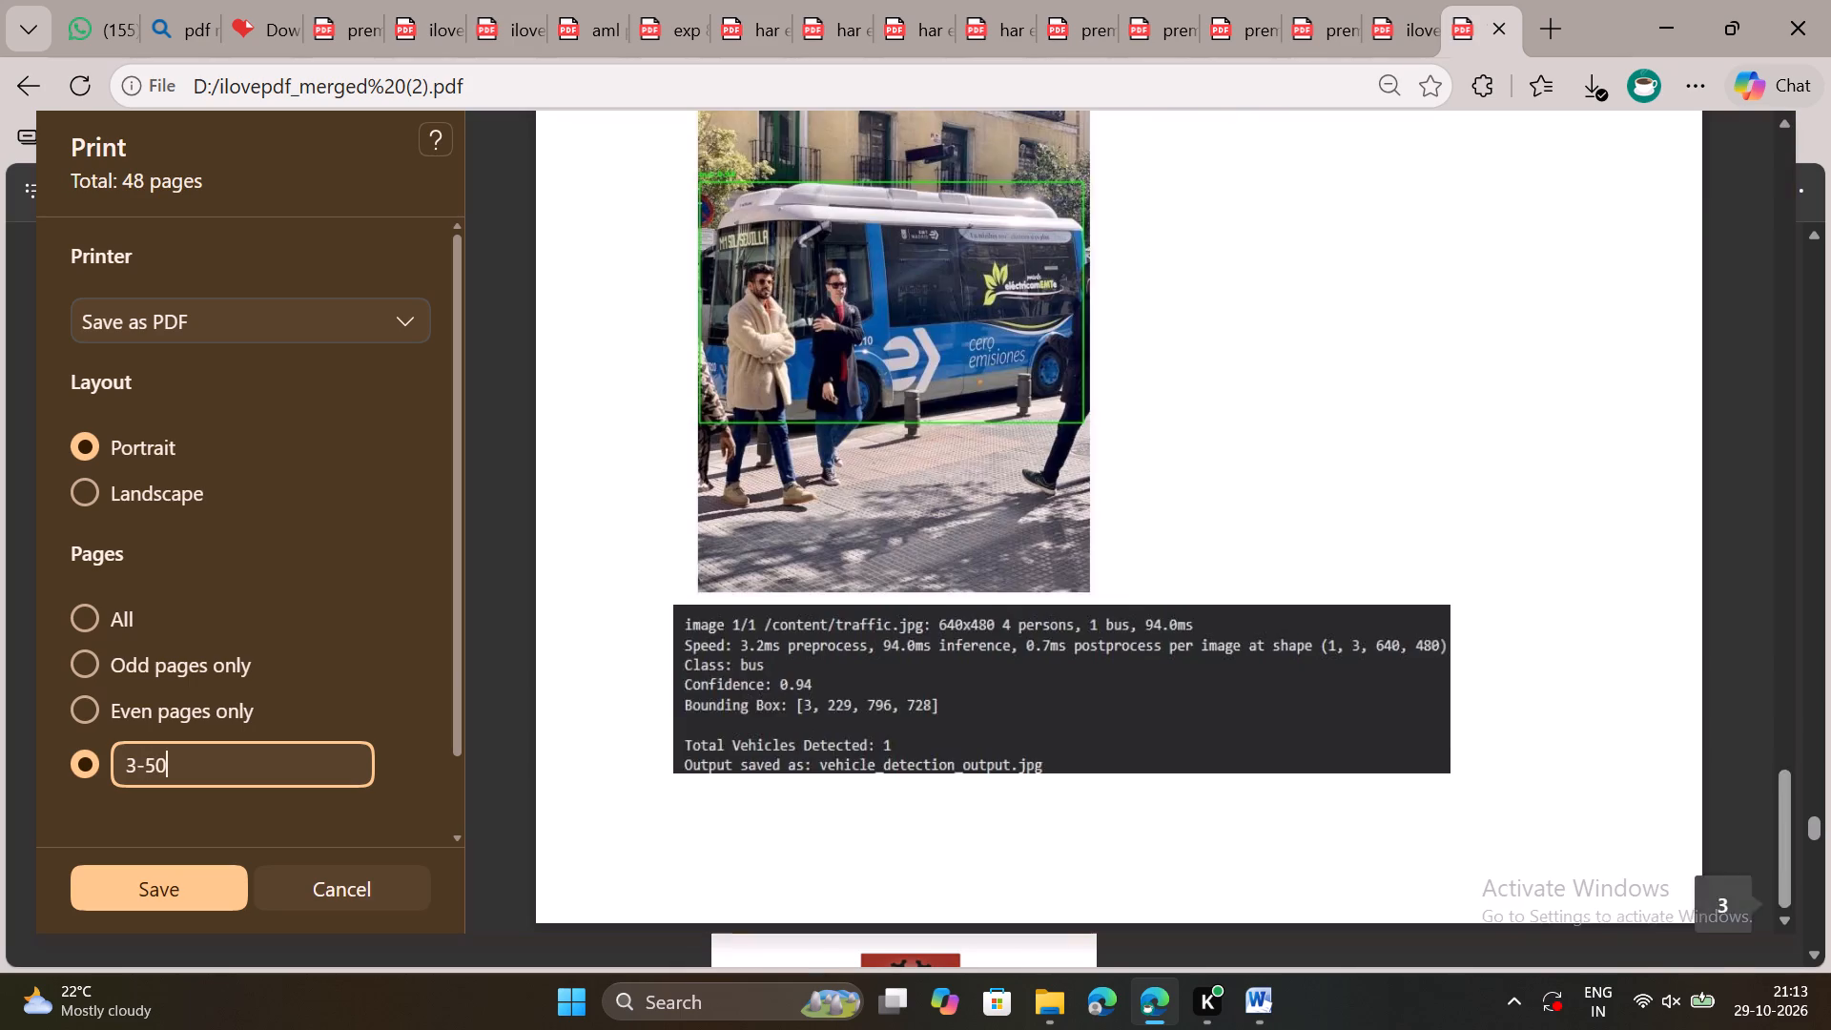
Check the last pages of the print preview around the experiment 7 cover and set the page range to 3-53.
{"action": "scroll", "coordinate": [1330, 611], "scroll_direction": "down", "scroll_amount": 11}
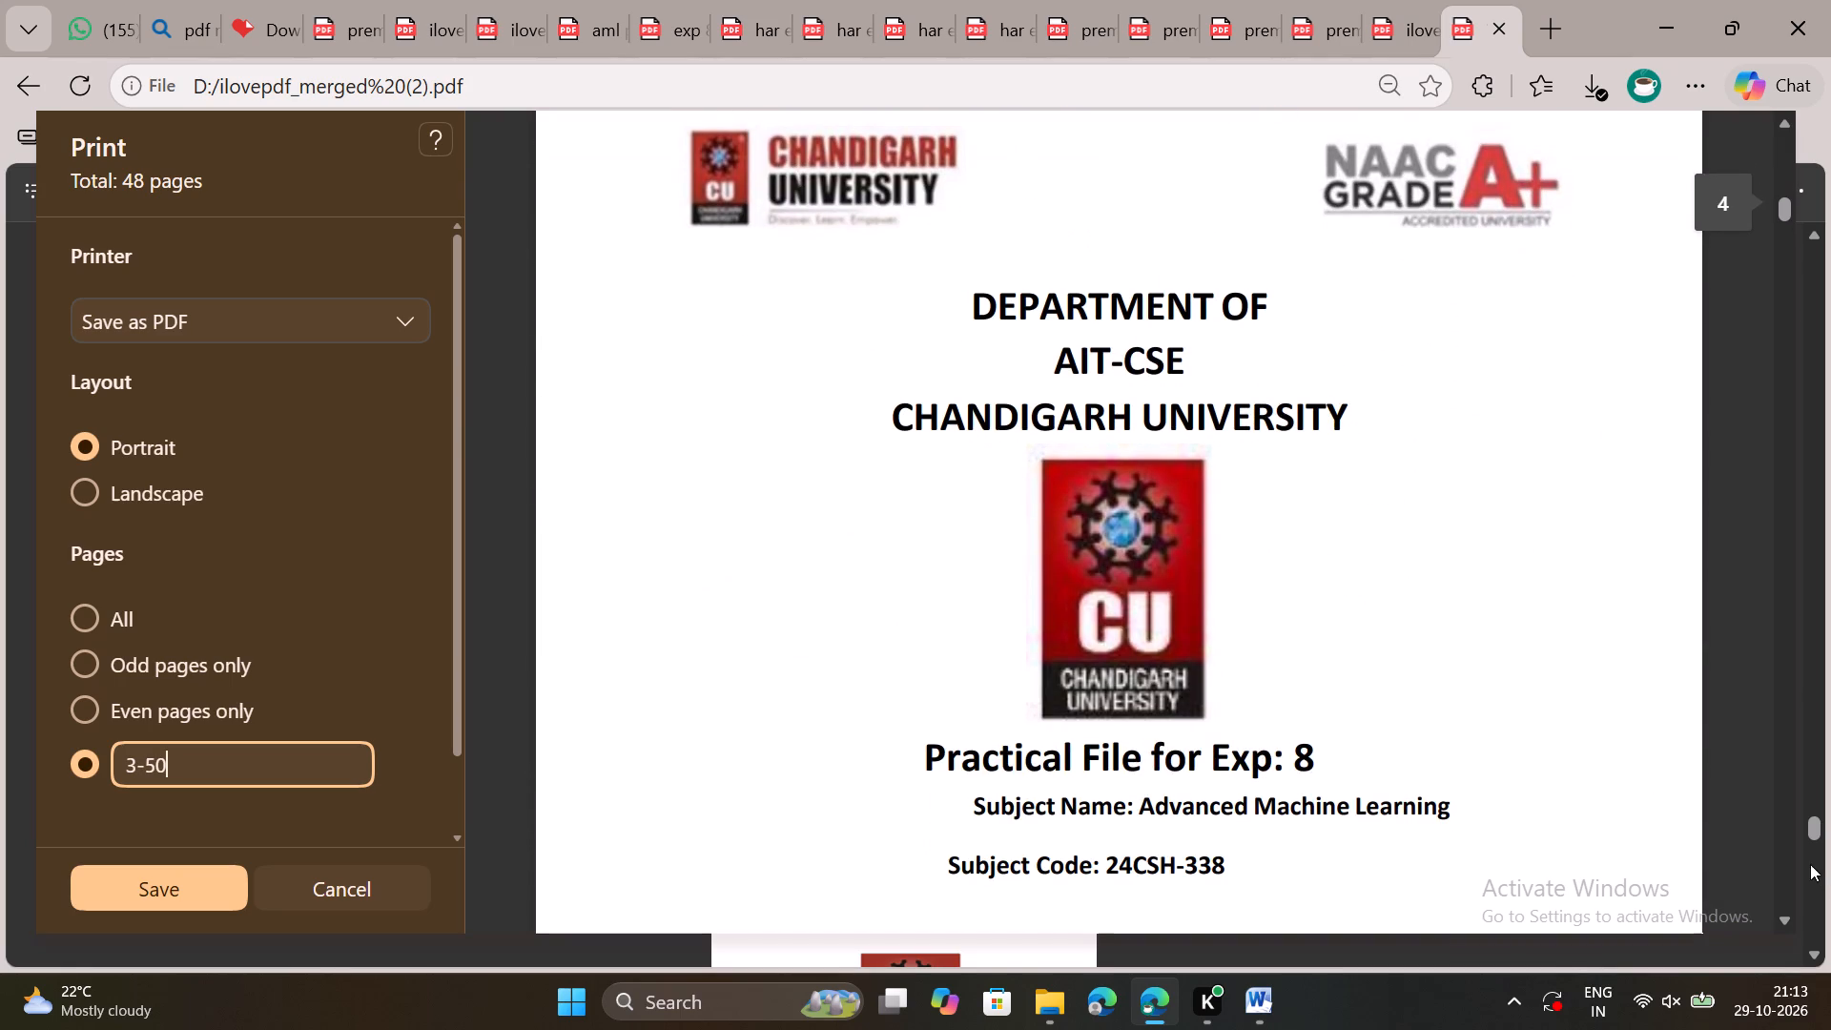
{"action": "left_click_drag", "start_coordinate": [1808, 829], "coordinate": [1816, 879]}
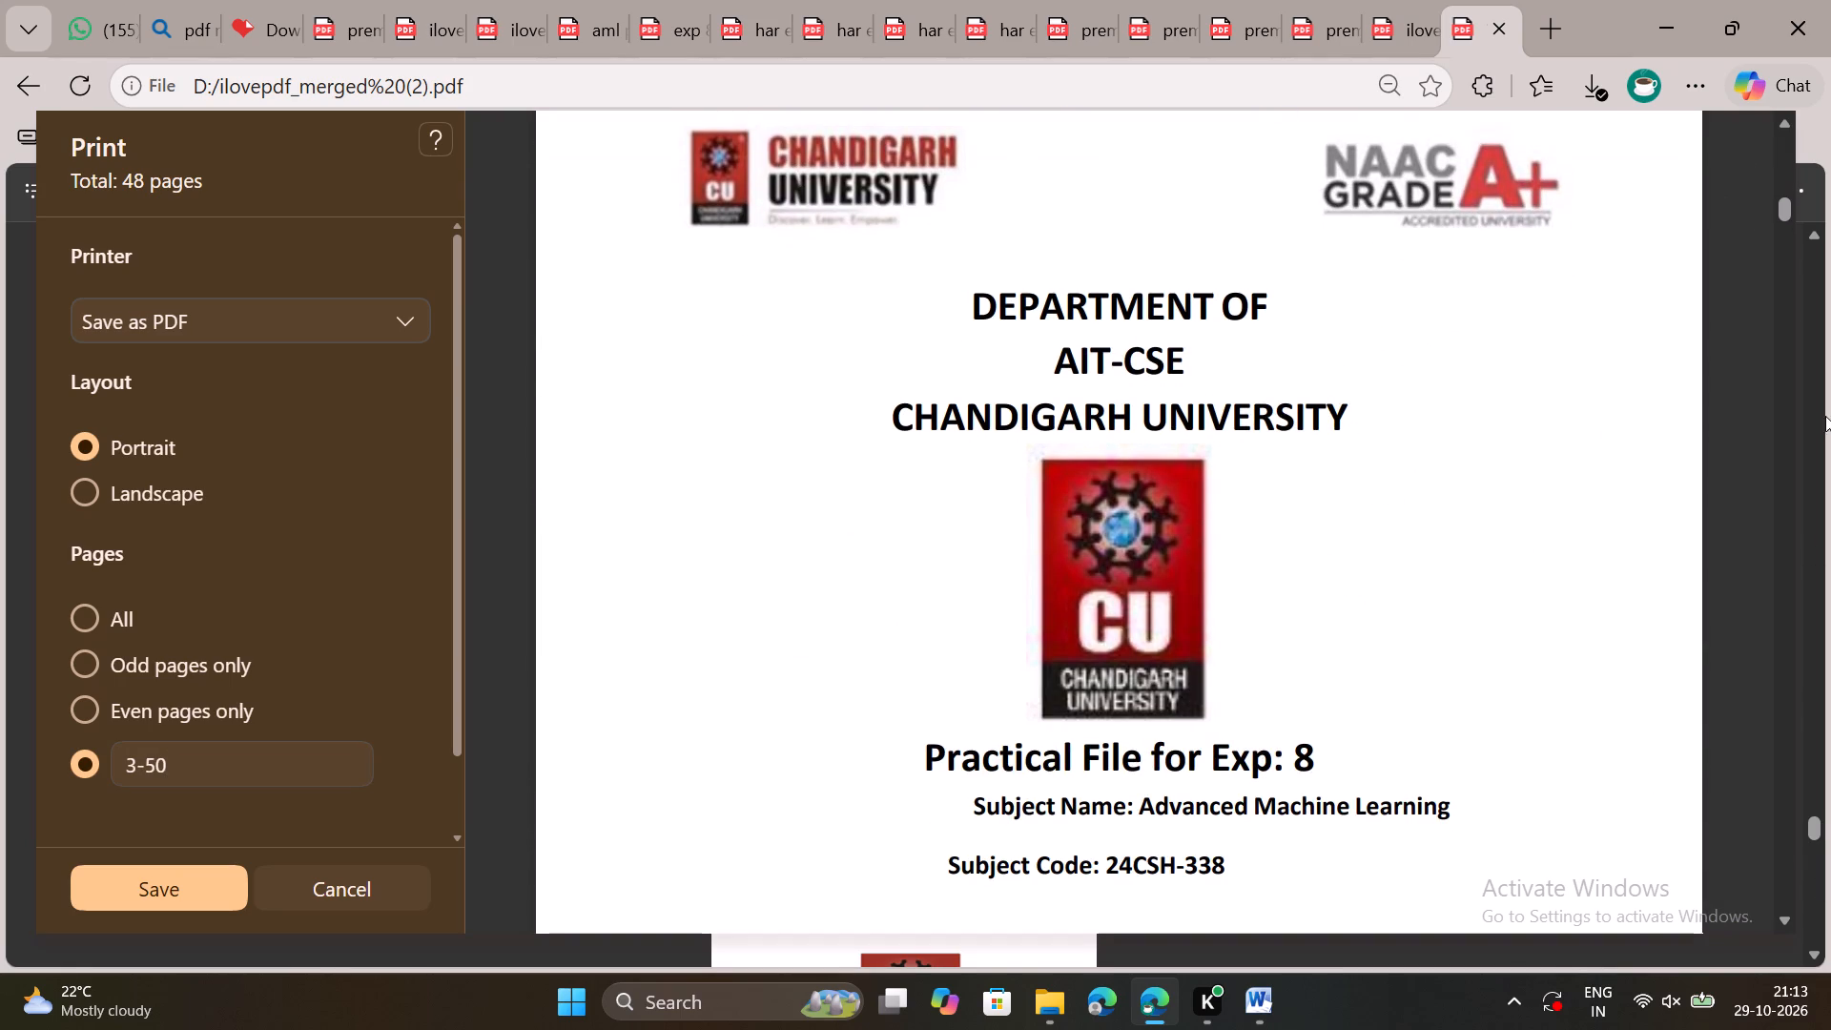
{"action": "left_click_drag", "start_coordinate": [1792, 211], "coordinate": [1830, 975]}
{"action": "scroll", "coordinate": [1423, 789], "scroll_direction": "down", "scroll_amount": 2}
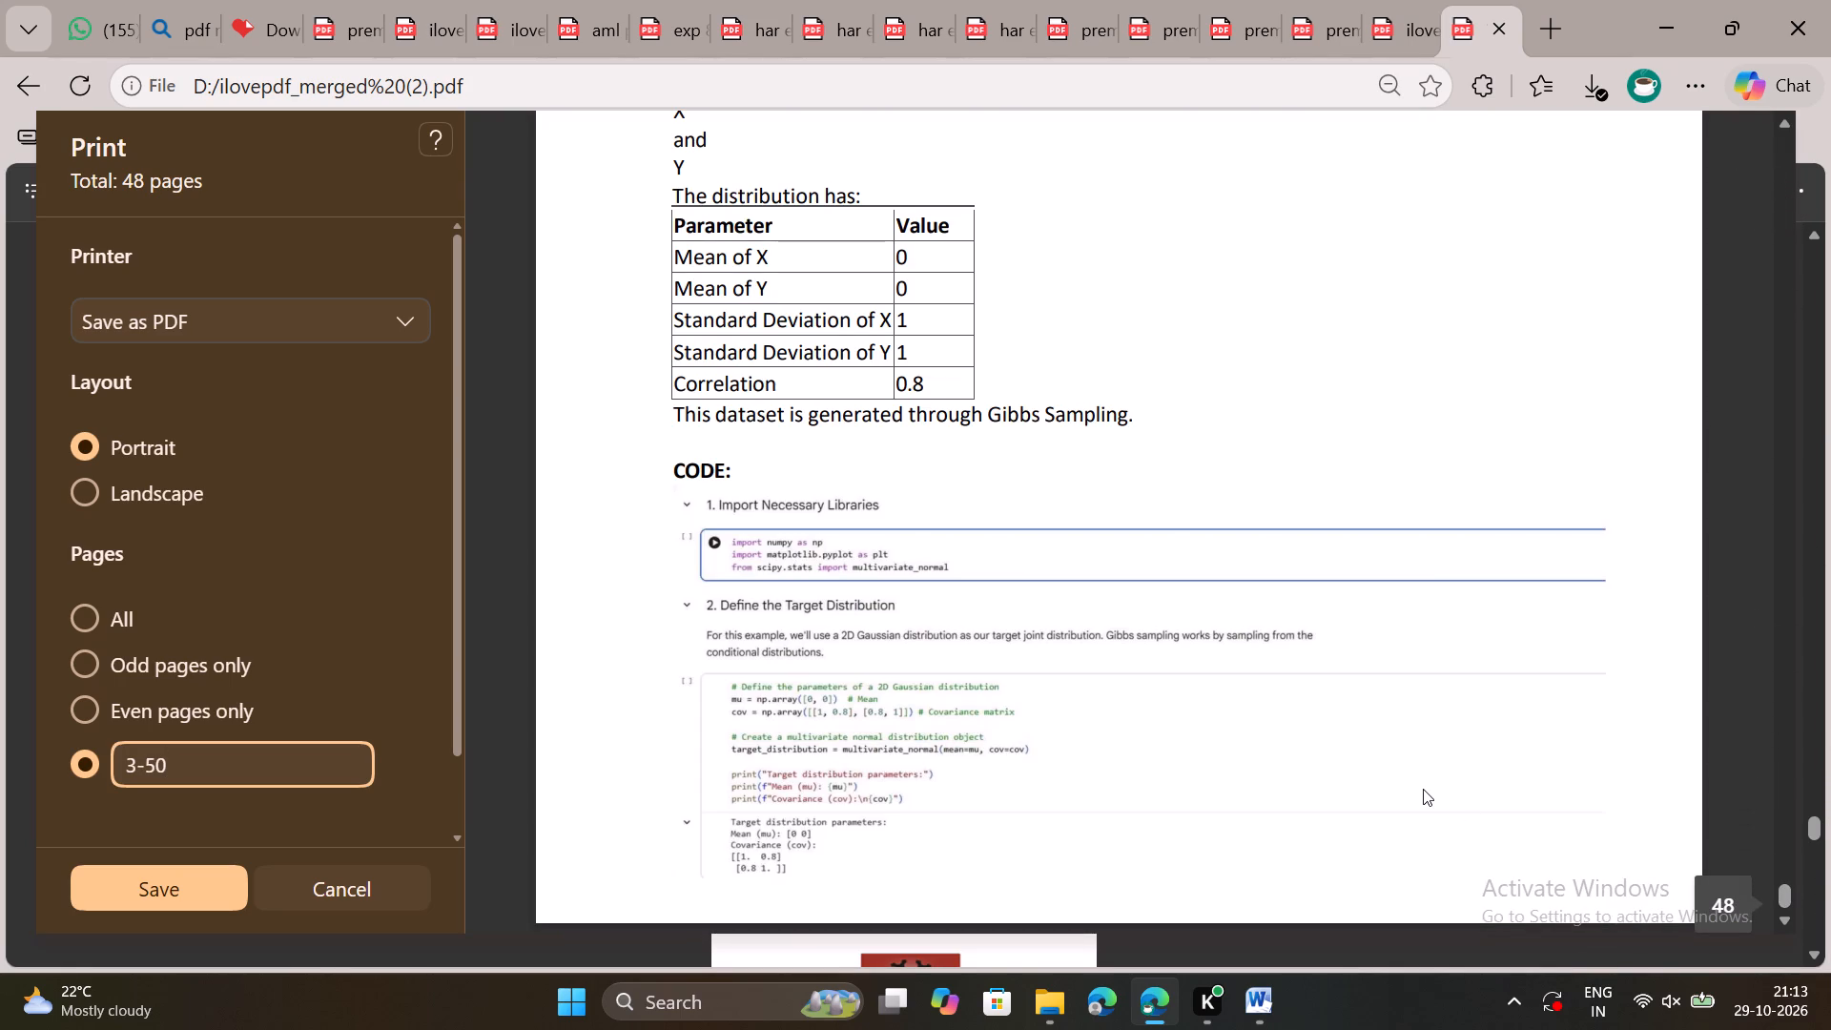
{"action": "scroll", "coordinate": [1423, 789], "scroll_direction": "up", "scroll_amount": 14}
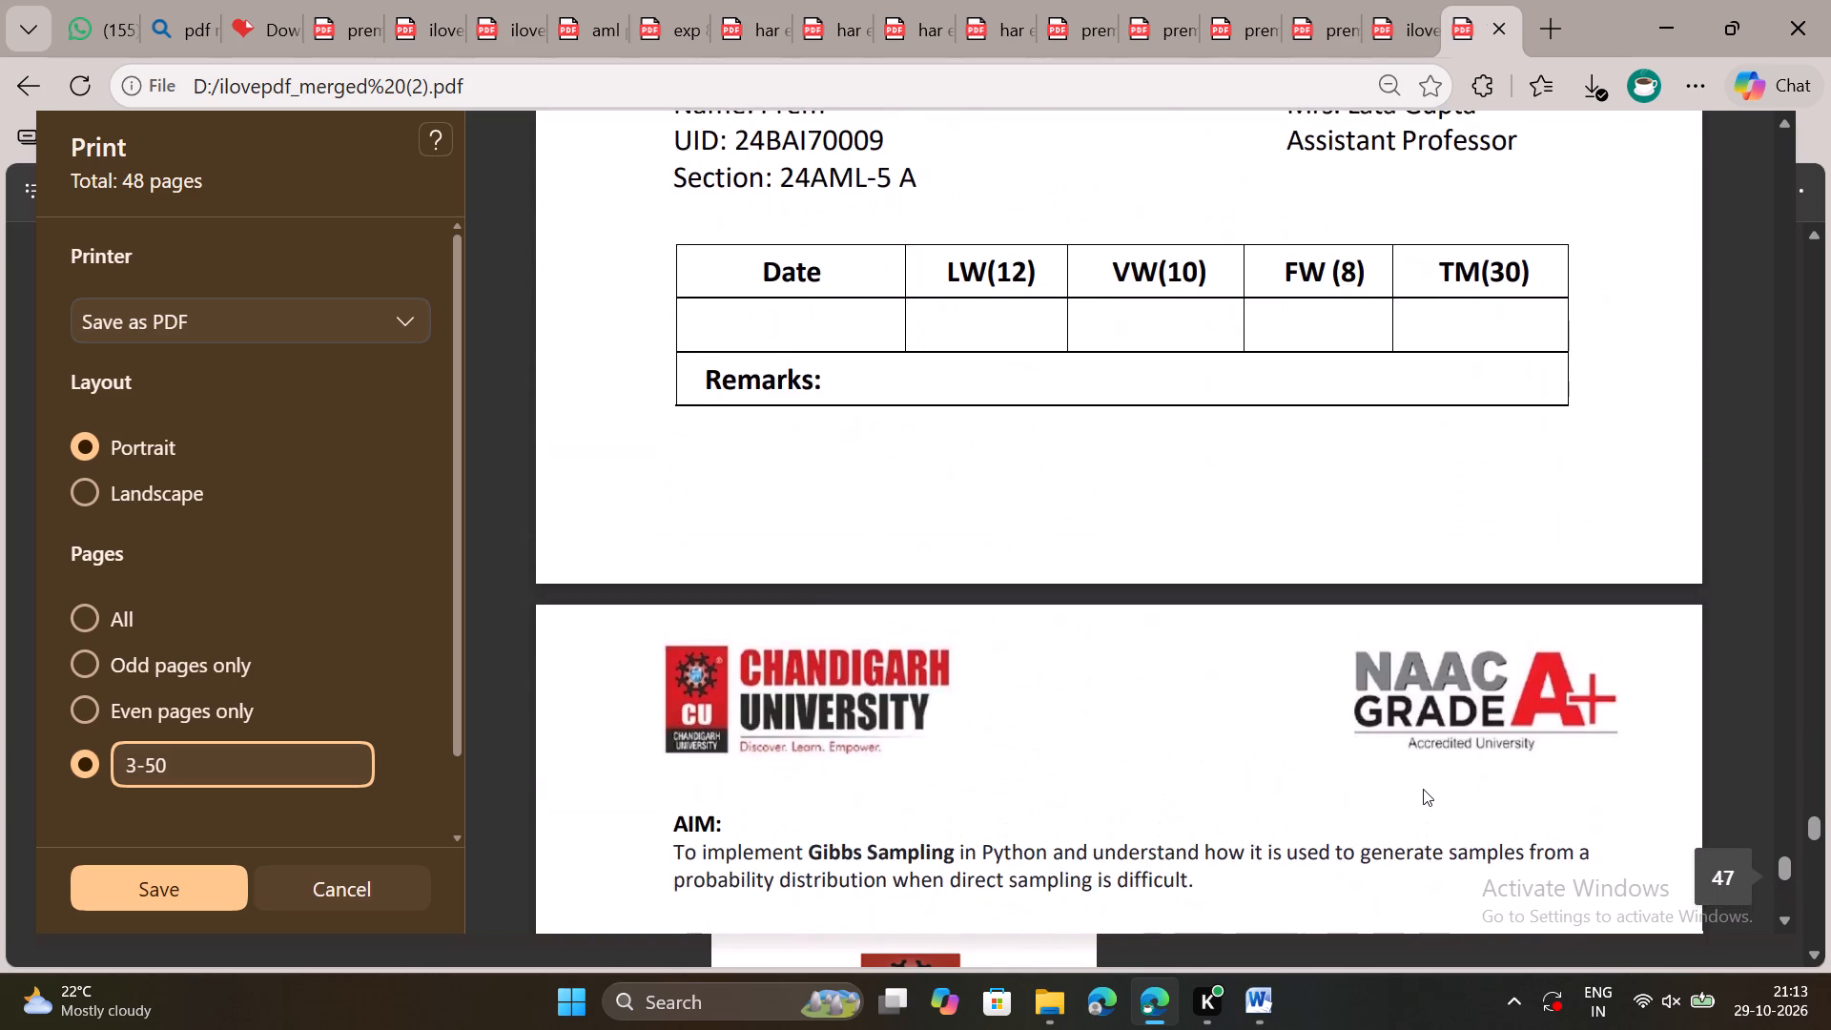
{"action": "scroll", "coordinate": [1423, 789], "scroll_direction": "up", "scroll_amount": 4}
{"action": "scroll", "coordinate": [1423, 789], "scroll_direction": "right", "scroll_amount": 1}
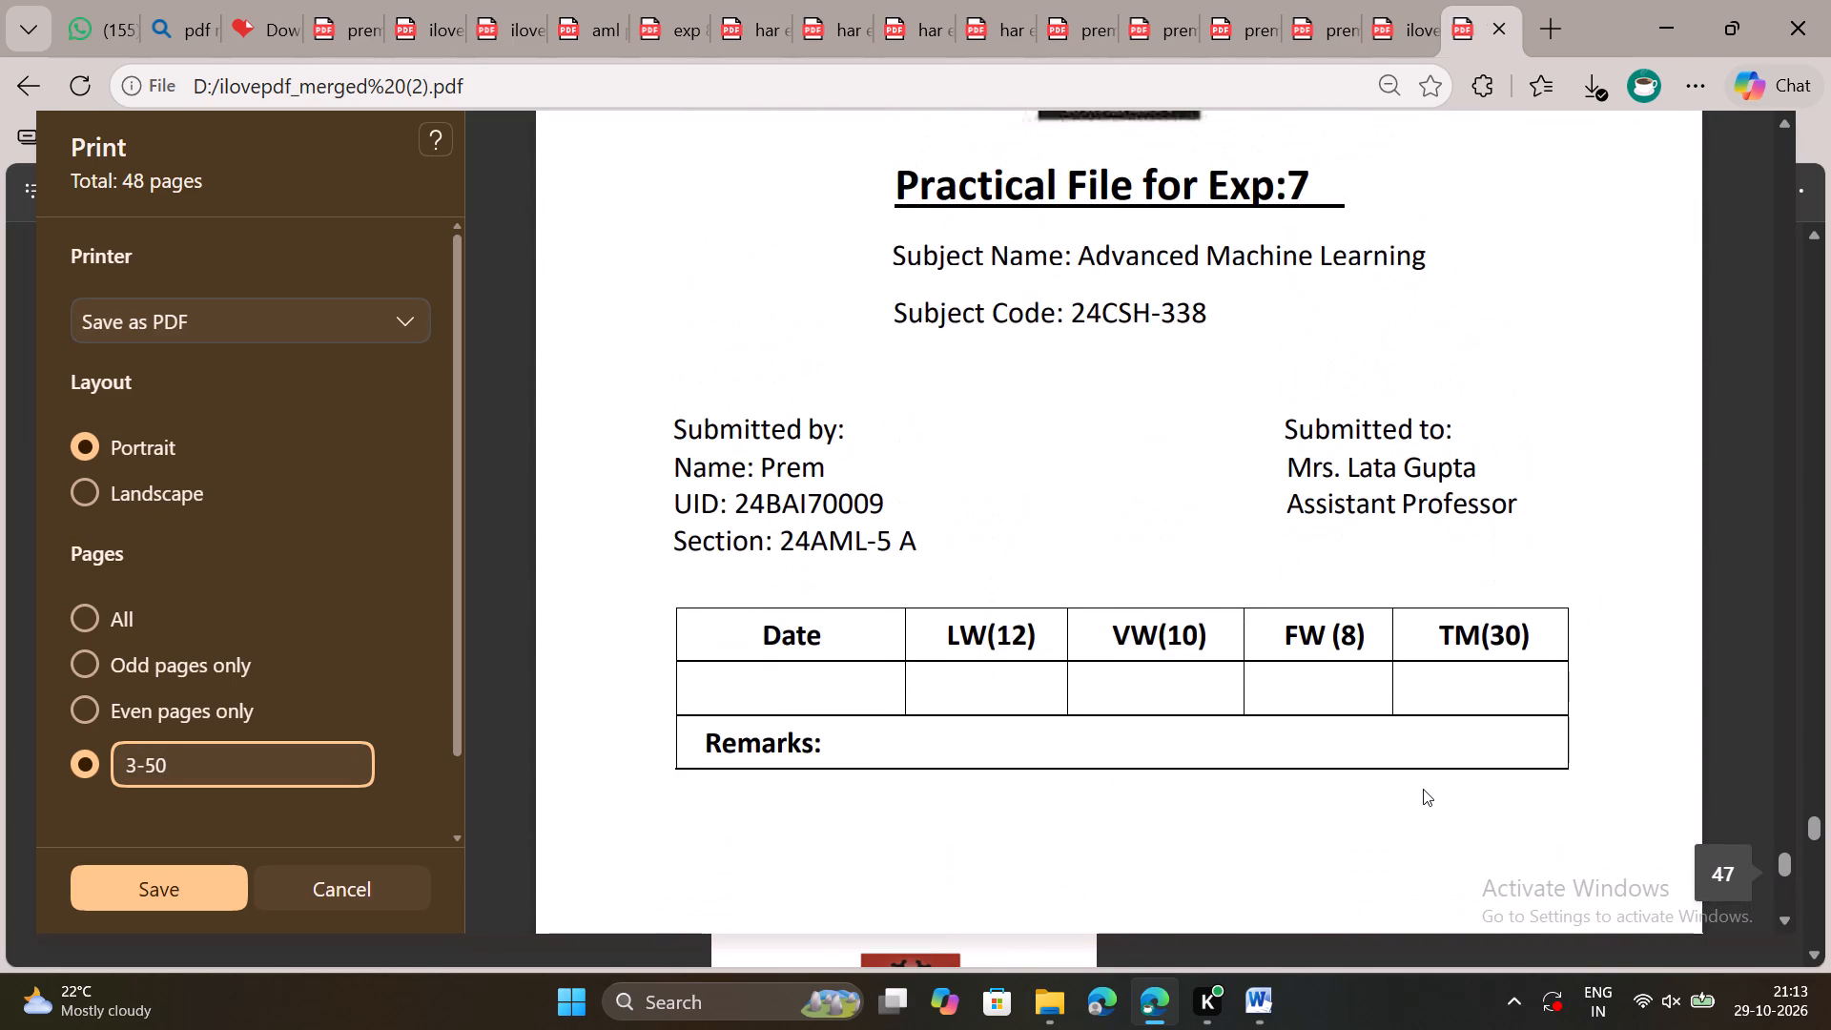
{"action": "scroll", "coordinate": [1423, 789], "scroll_direction": "right", "scroll_amount": 1}
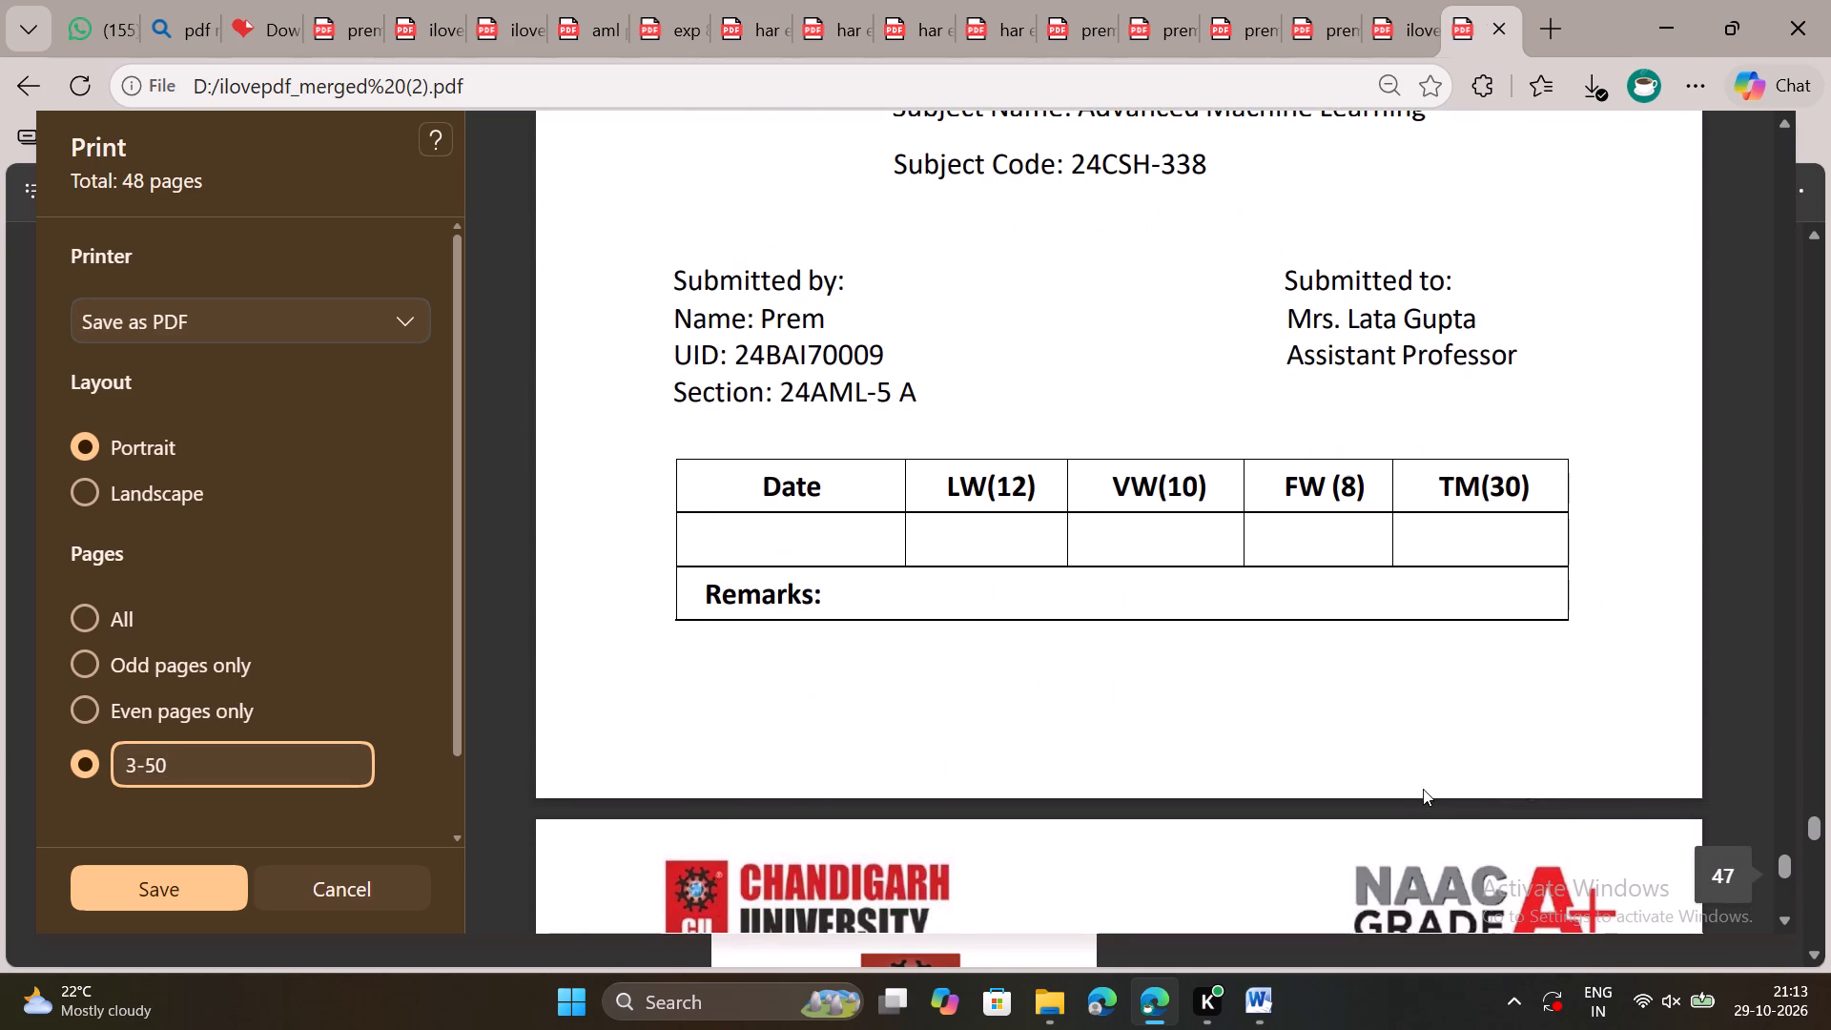
{"action": "left_click", "coordinate": [338, 758]}
{"action": "key", "text": "BackSpace"}
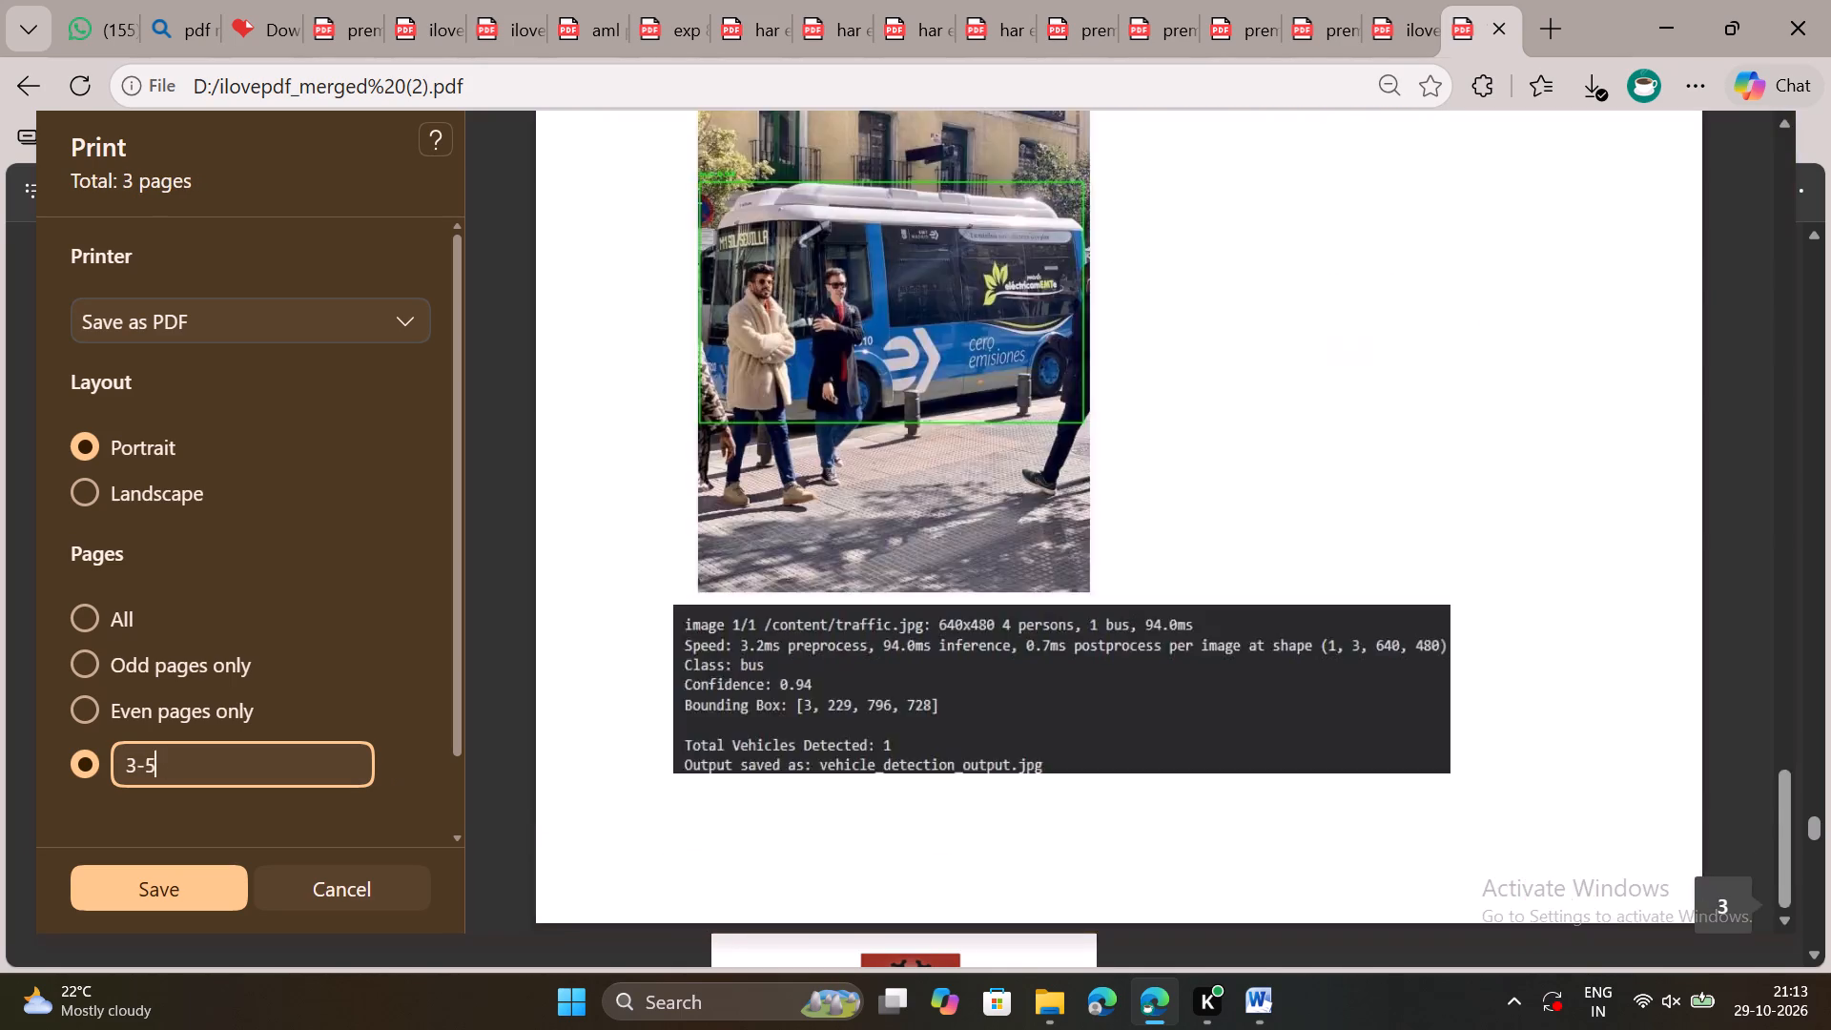
{"action": "key", "text": "3"}
Examine the end of the 3-53 print preview, covering the experiment 2 cover page and the Gibbs Sampling page before it.
{"action": "scroll", "coordinate": [803, 676], "scroll_direction": "down", "scroll_amount": 6}
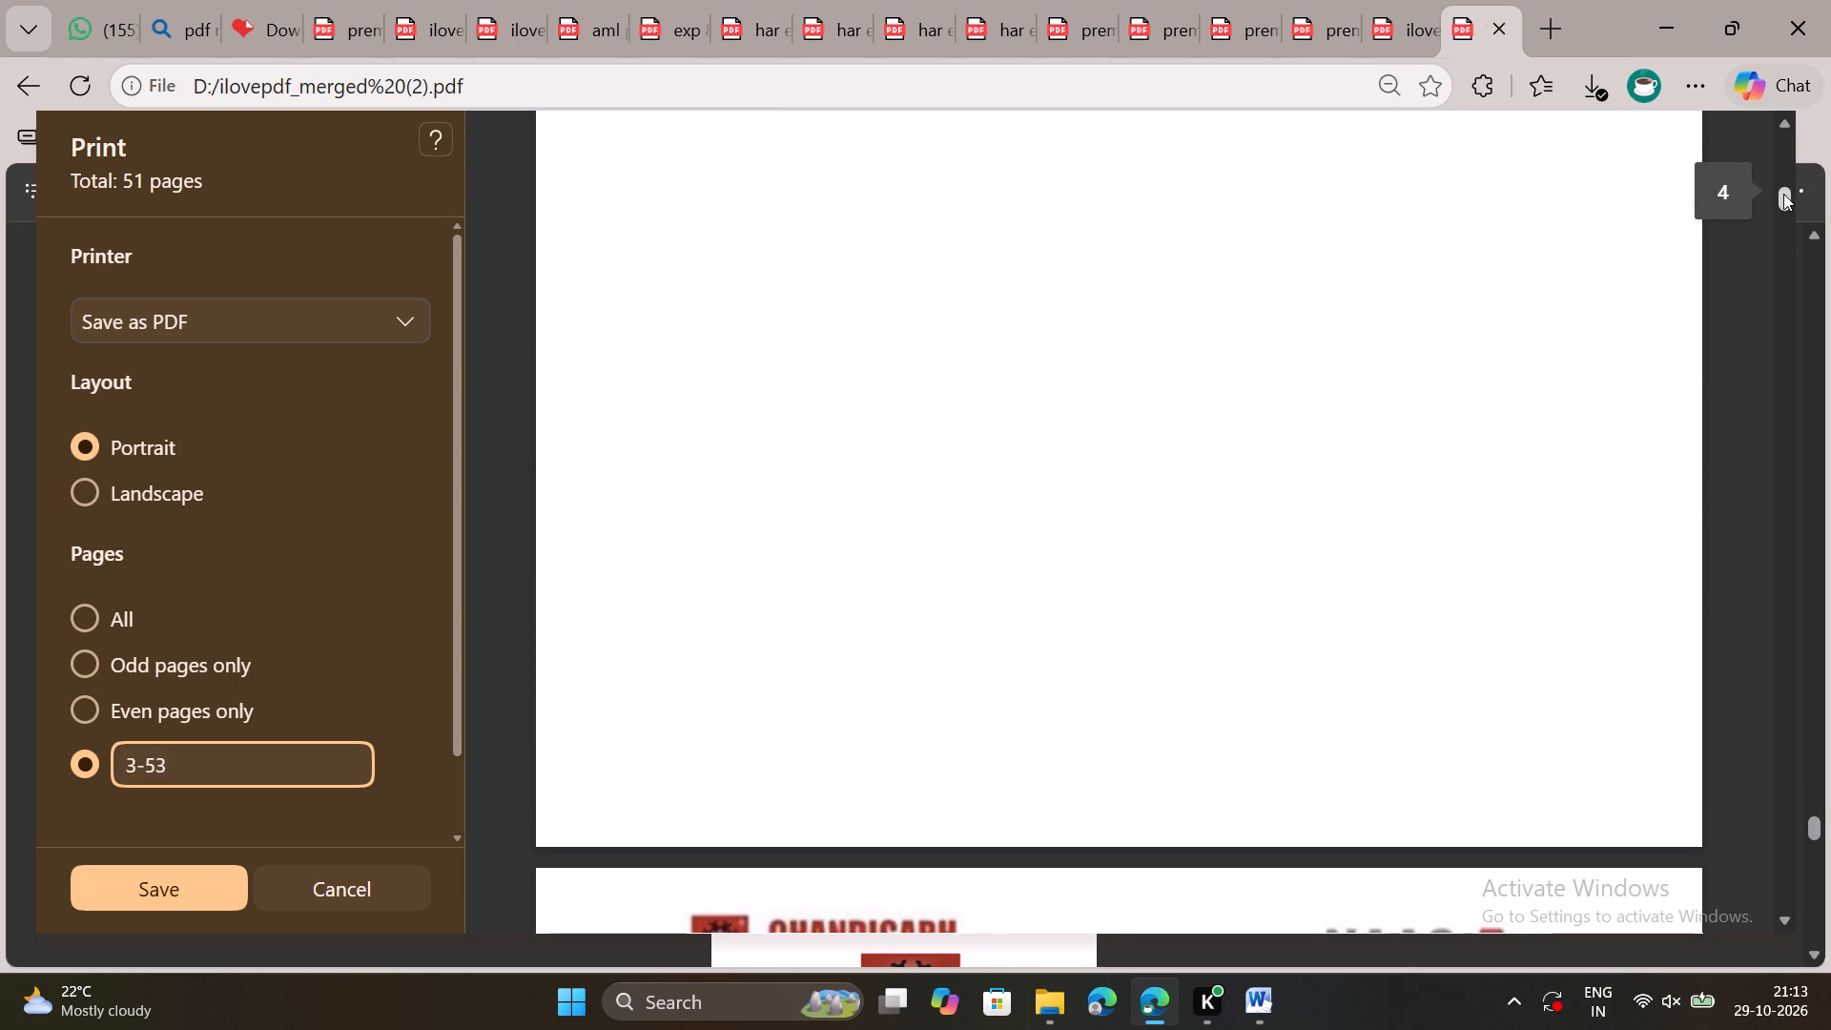
{"action": "left_click_drag", "start_coordinate": [1783, 194], "coordinate": [1812, 956]}
{"action": "scroll", "coordinate": [1383, 750], "scroll_direction": "down", "scroll_amount": 2}
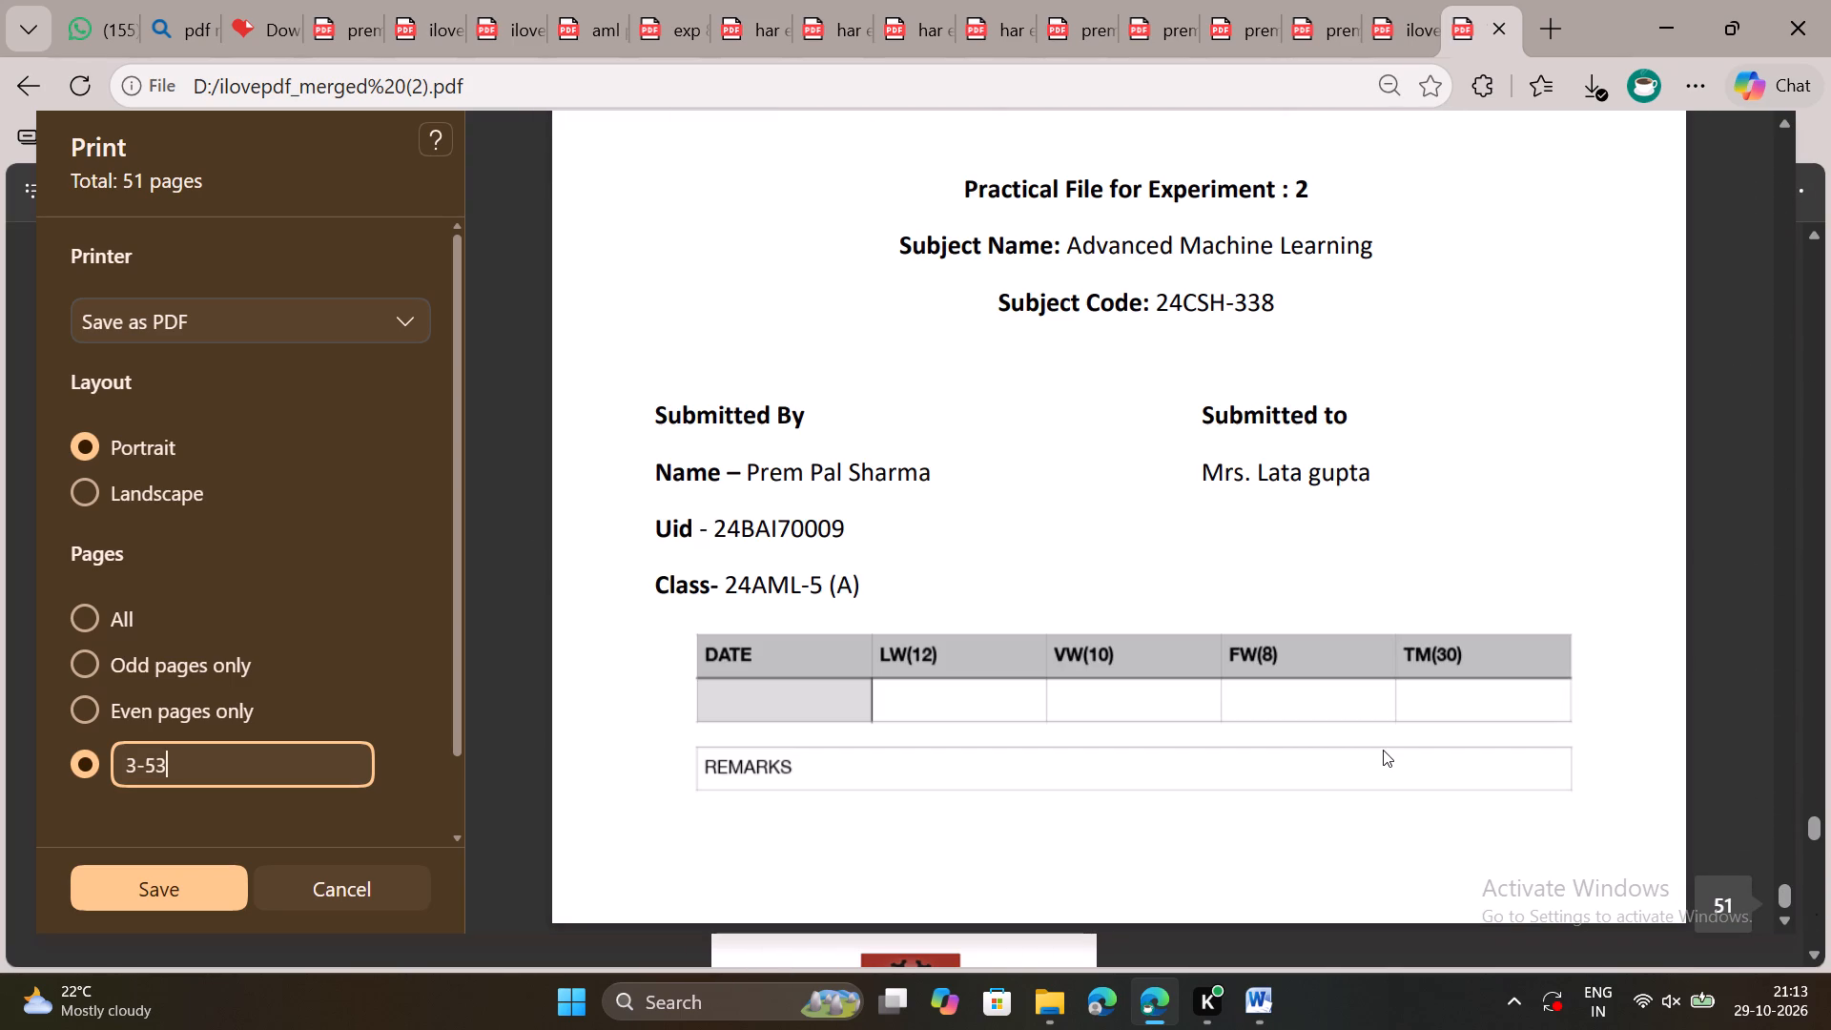
{"action": "scroll", "coordinate": [1383, 750], "scroll_direction": "down", "scroll_amount": 6}
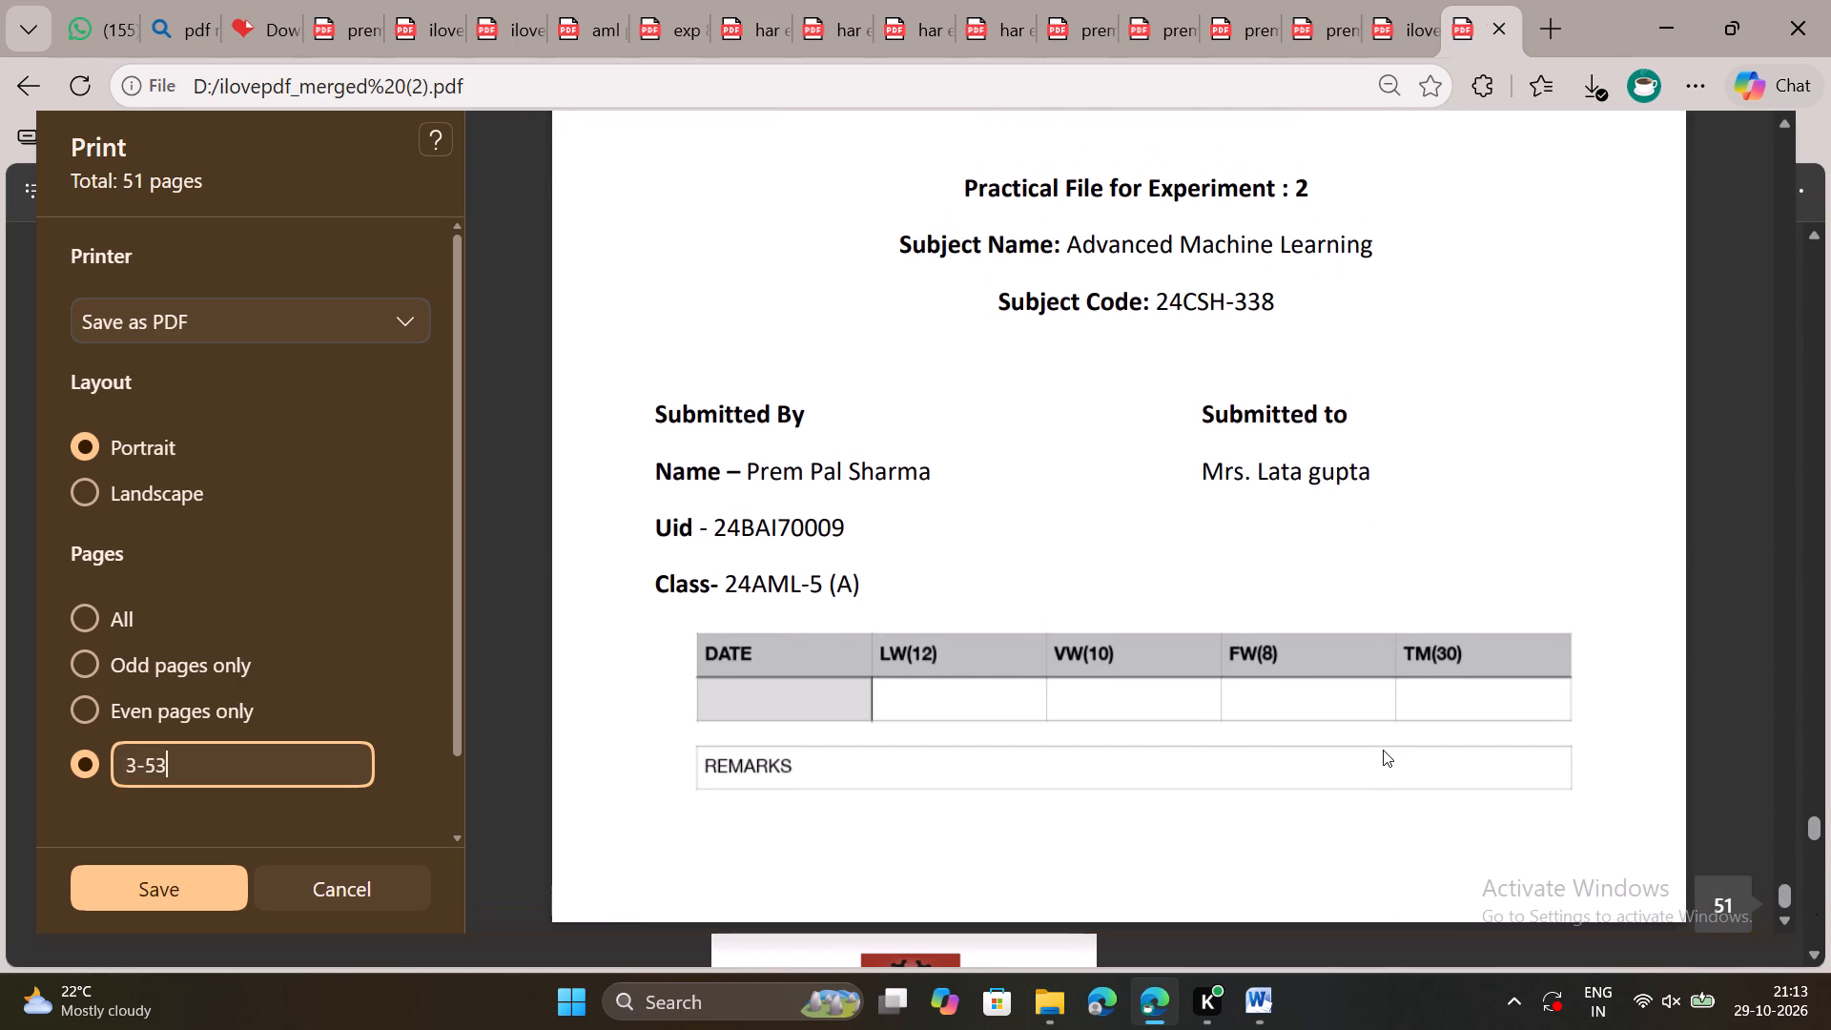
{"action": "scroll", "coordinate": [1383, 750], "scroll_direction": "down", "scroll_amount": 1}
{"action": "scroll", "coordinate": [1383, 750], "scroll_direction": "up", "scroll_amount": 9}
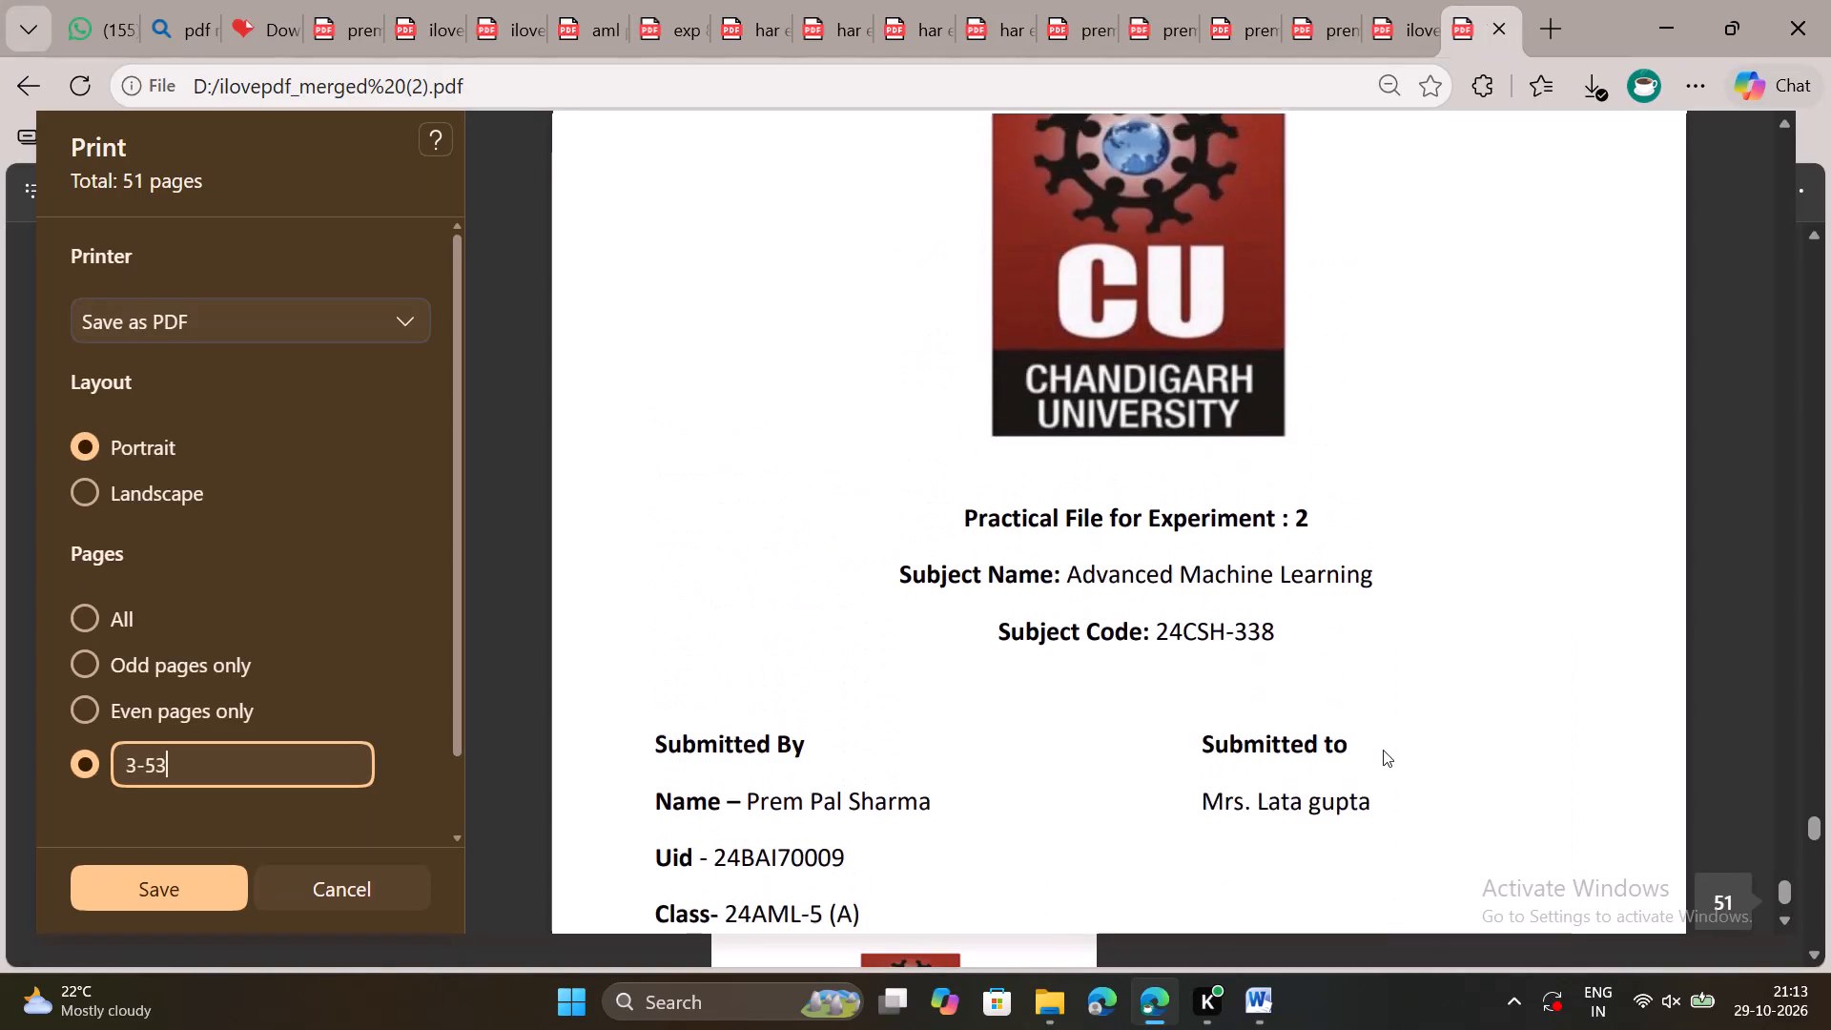
{"action": "scroll", "coordinate": [1383, 750], "scroll_direction": "up", "scroll_amount": 7}
{"action": "scroll", "coordinate": [1383, 750], "scroll_direction": "down", "scroll_amount": 4}
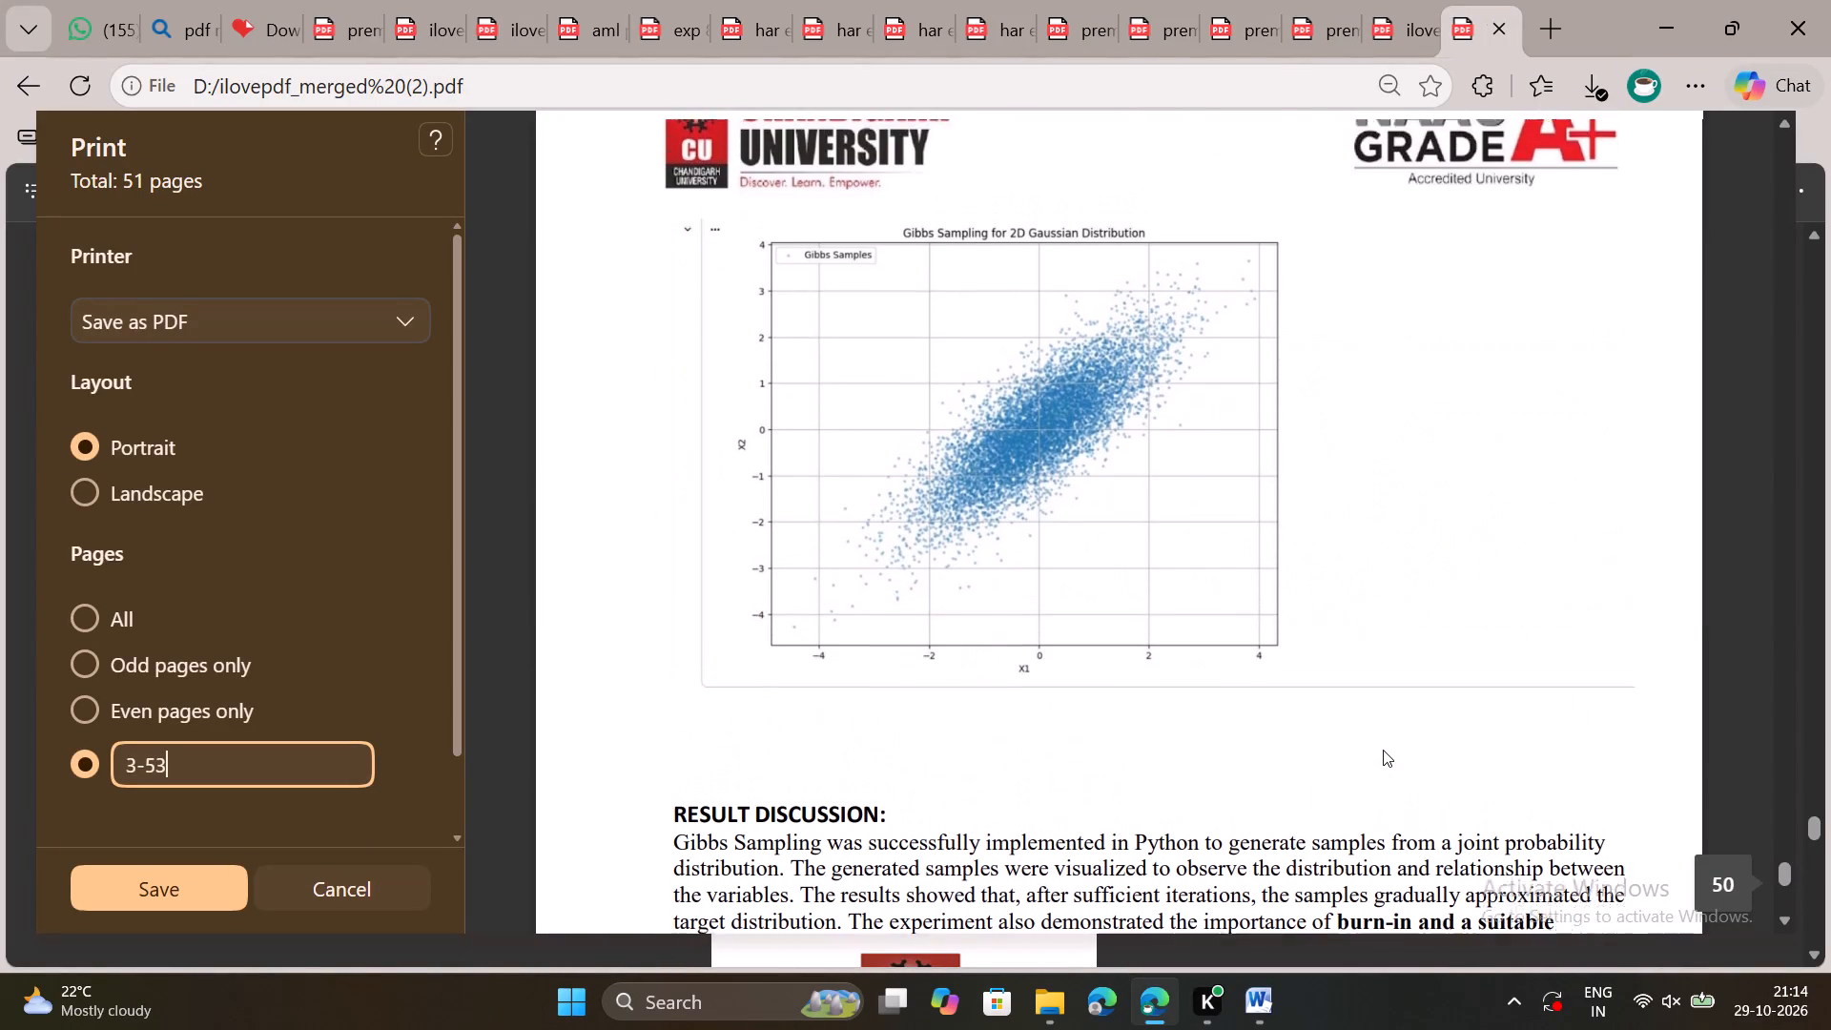
{"action": "scroll", "coordinate": [1383, 750], "scroll_direction": "down", "scroll_amount": 6}
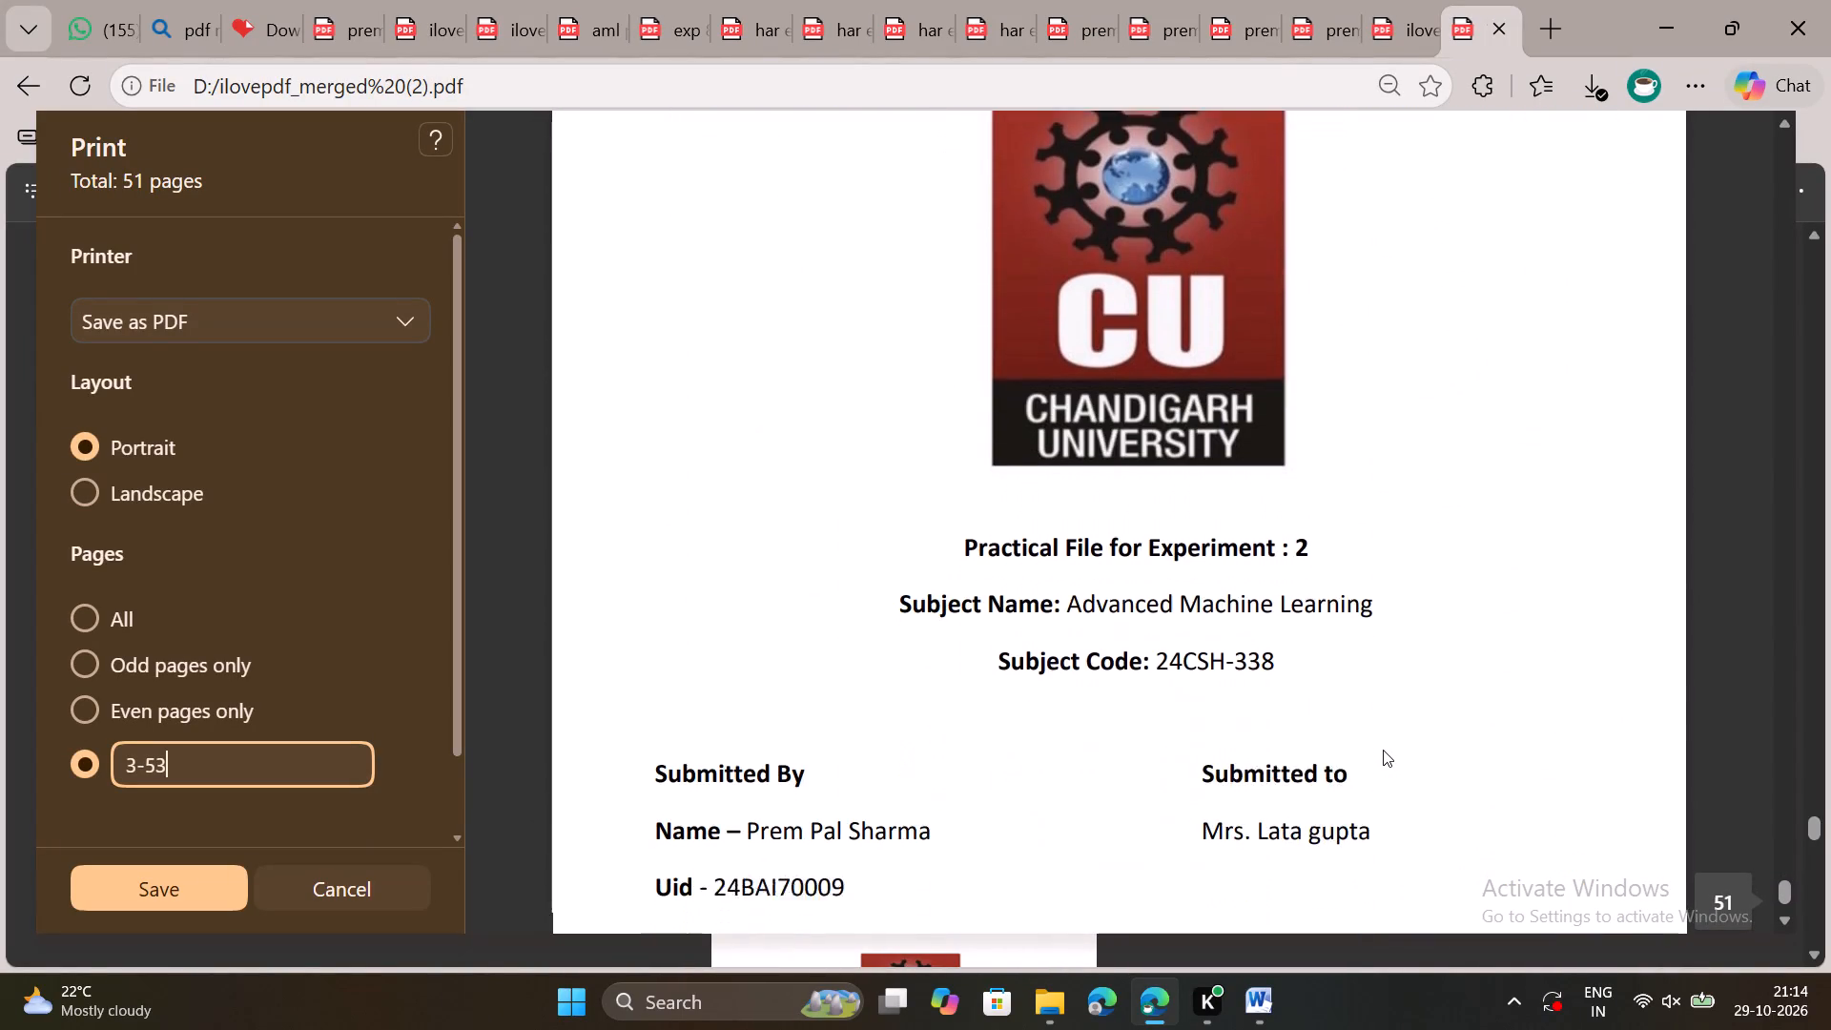
{"action": "scroll", "coordinate": [1383, 750], "scroll_direction": "down", "scroll_amount": 3}
Save the selected pages as a new PDF named aml merge 2 in the D:\ drive.
{"action": "left_click", "coordinate": [198, 882]}
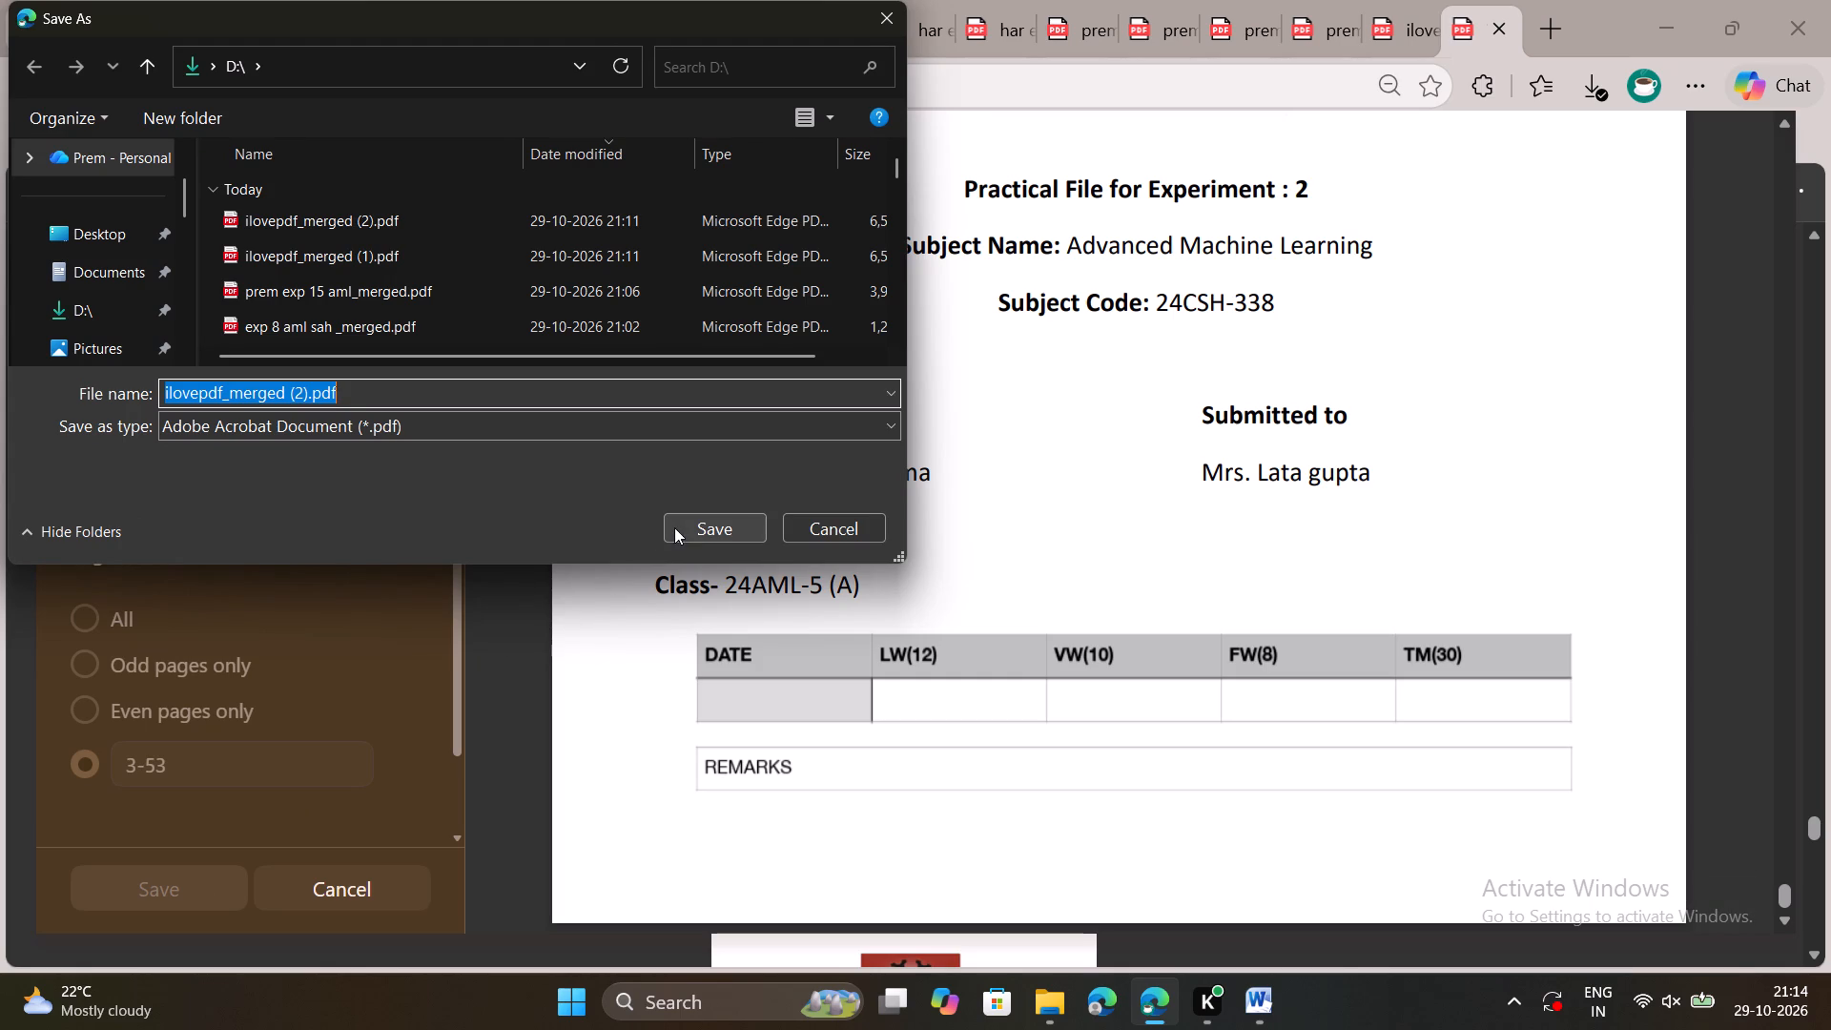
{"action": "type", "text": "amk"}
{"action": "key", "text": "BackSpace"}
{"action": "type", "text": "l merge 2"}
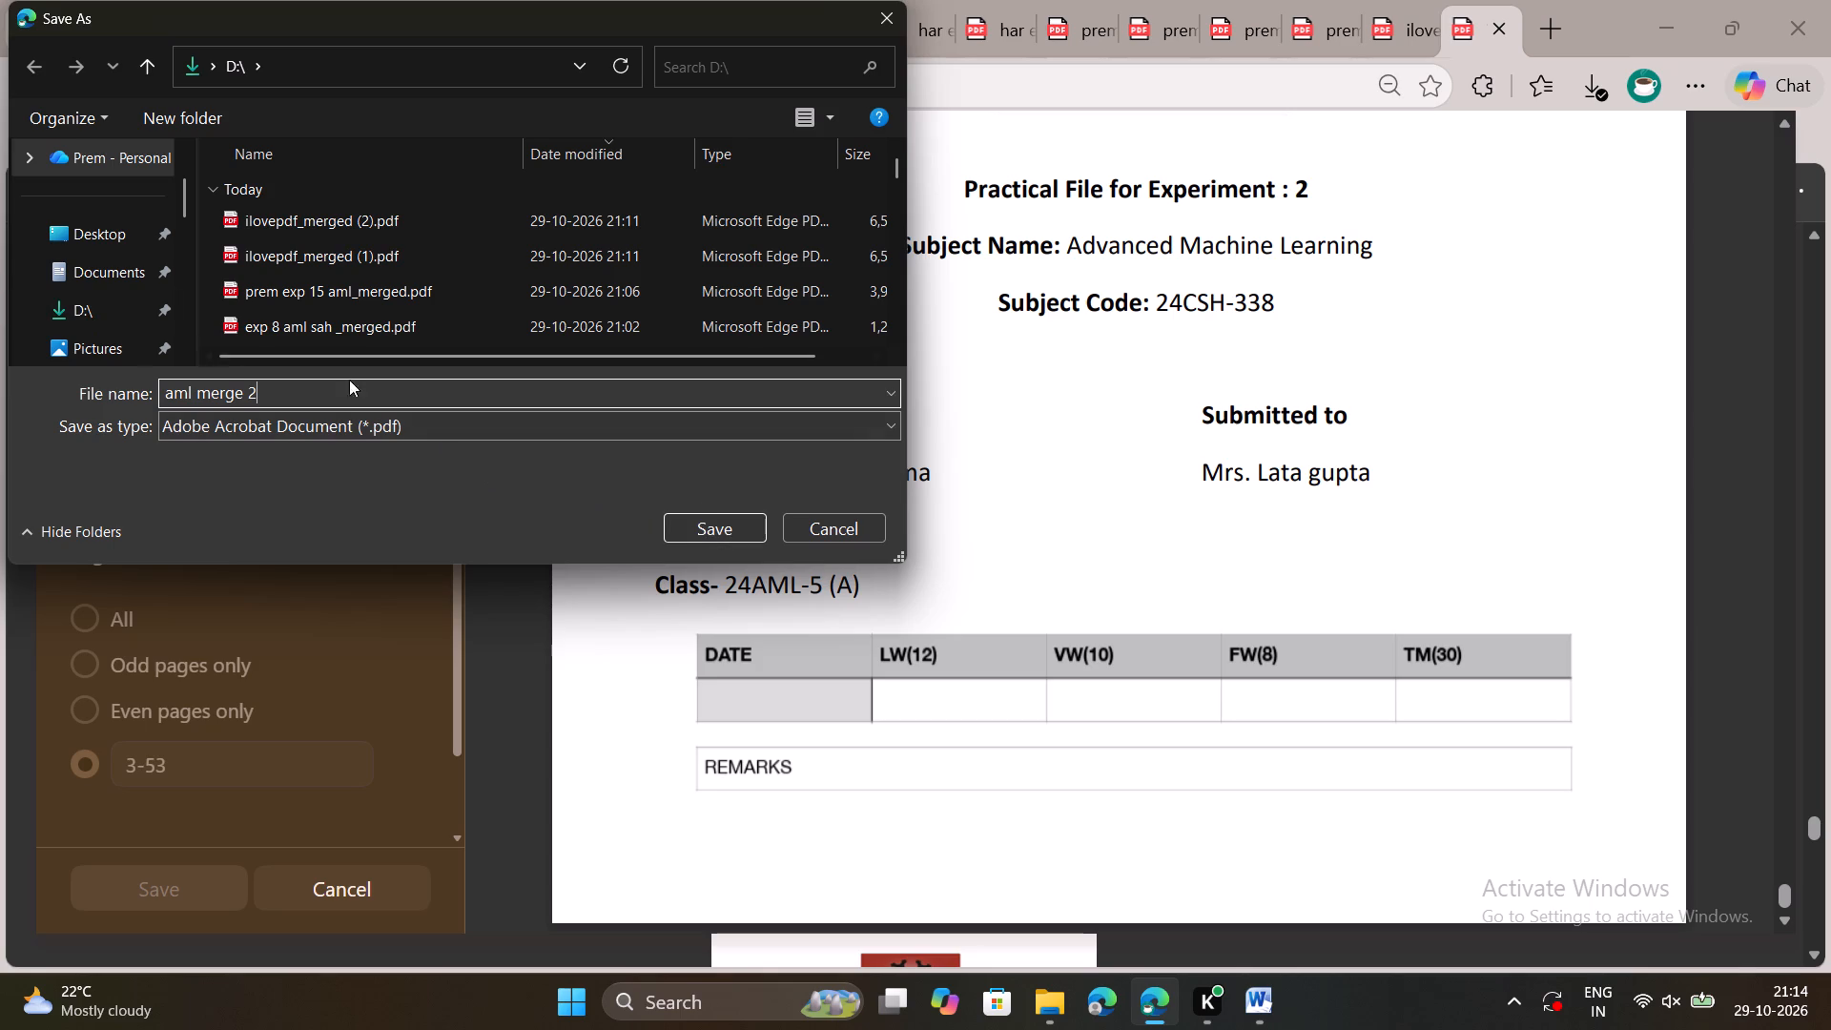
Finish saving pages 3-53 as the PDF aml merge 2 in the D:\ drive.
{"action": "left_click", "coordinate": [716, 522]}
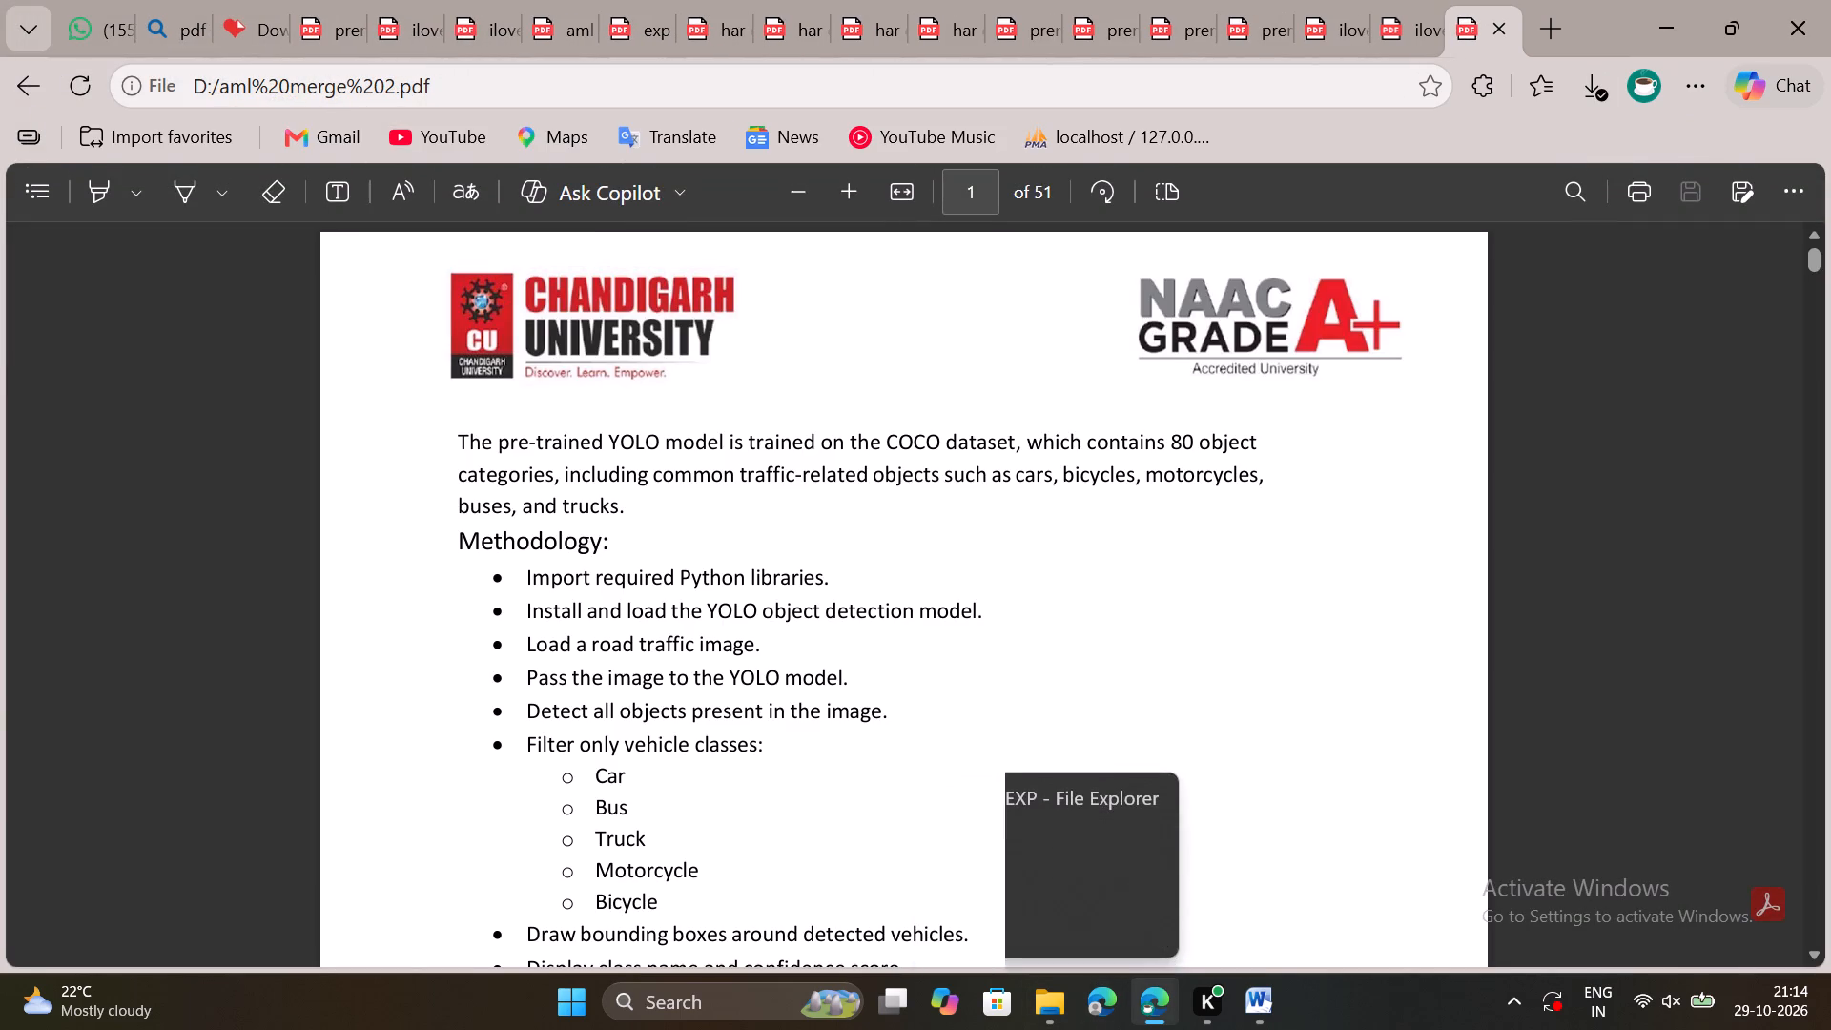
Switch to the File Explorer window.
{"action": "left_click", "coordinate": [1078, 1020]}
{"action": "left_click", "coordinate": [1046, 1012]}
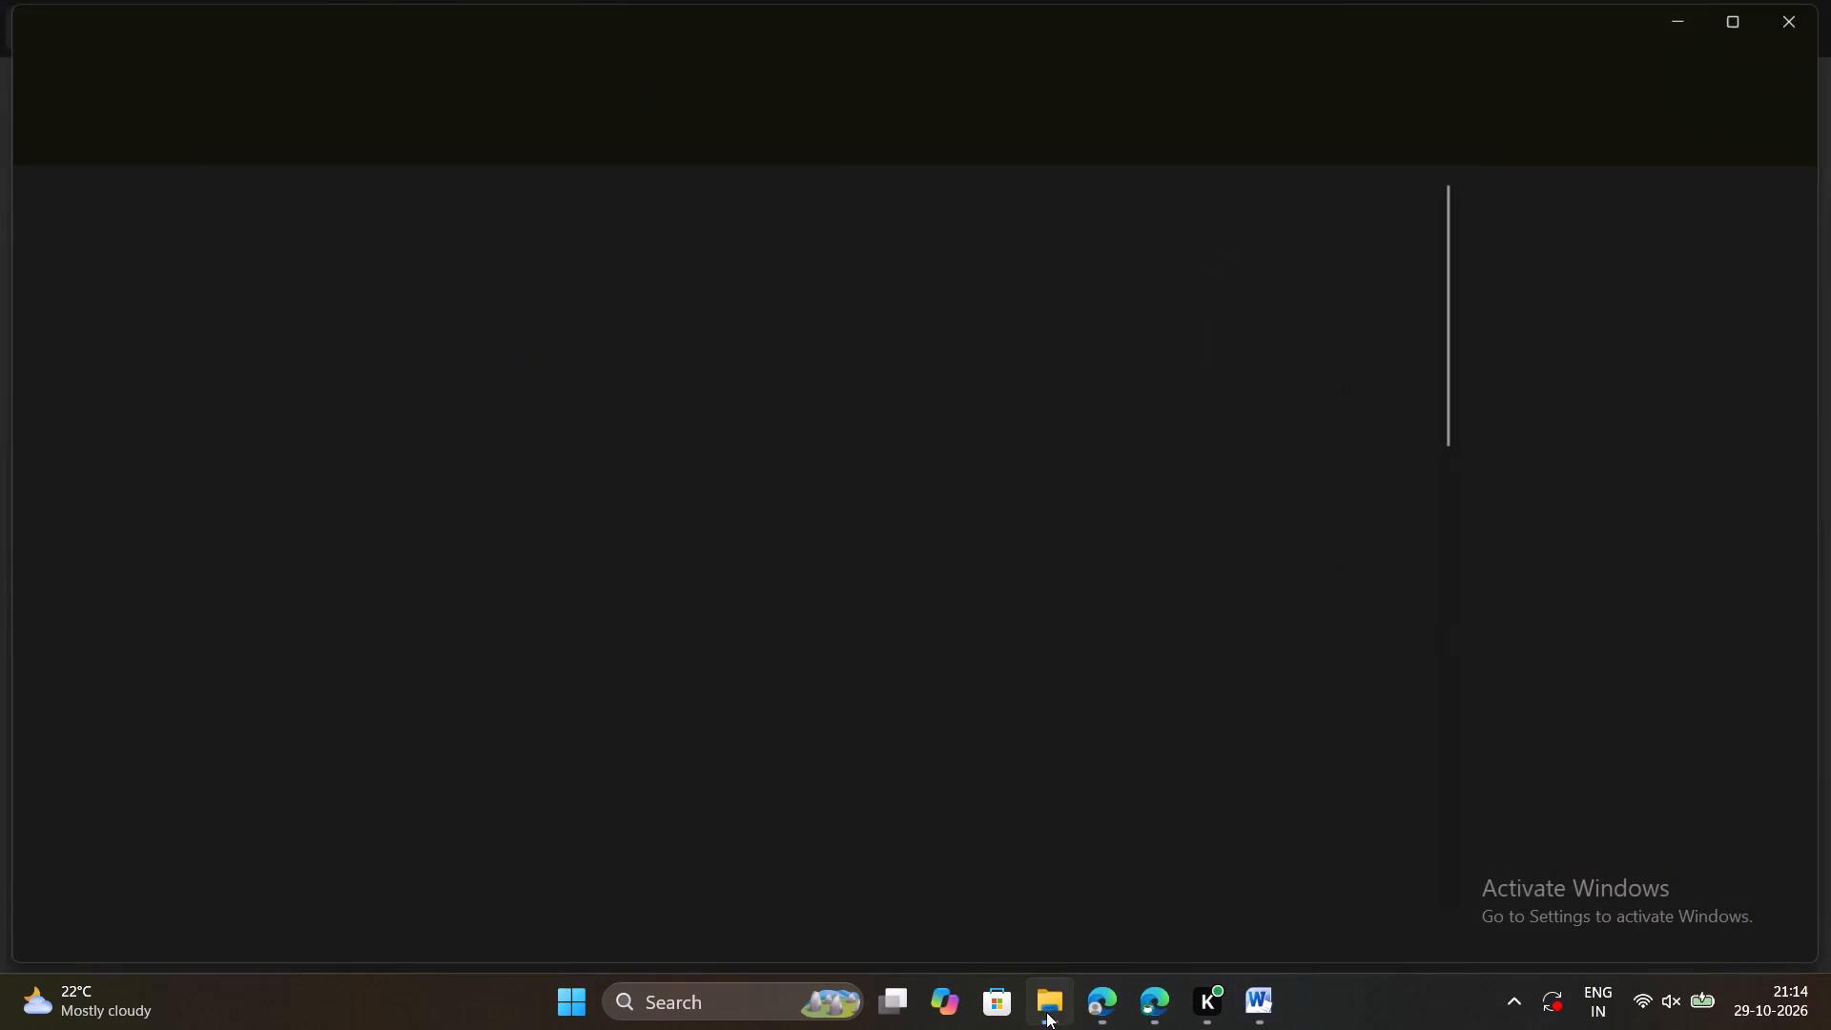
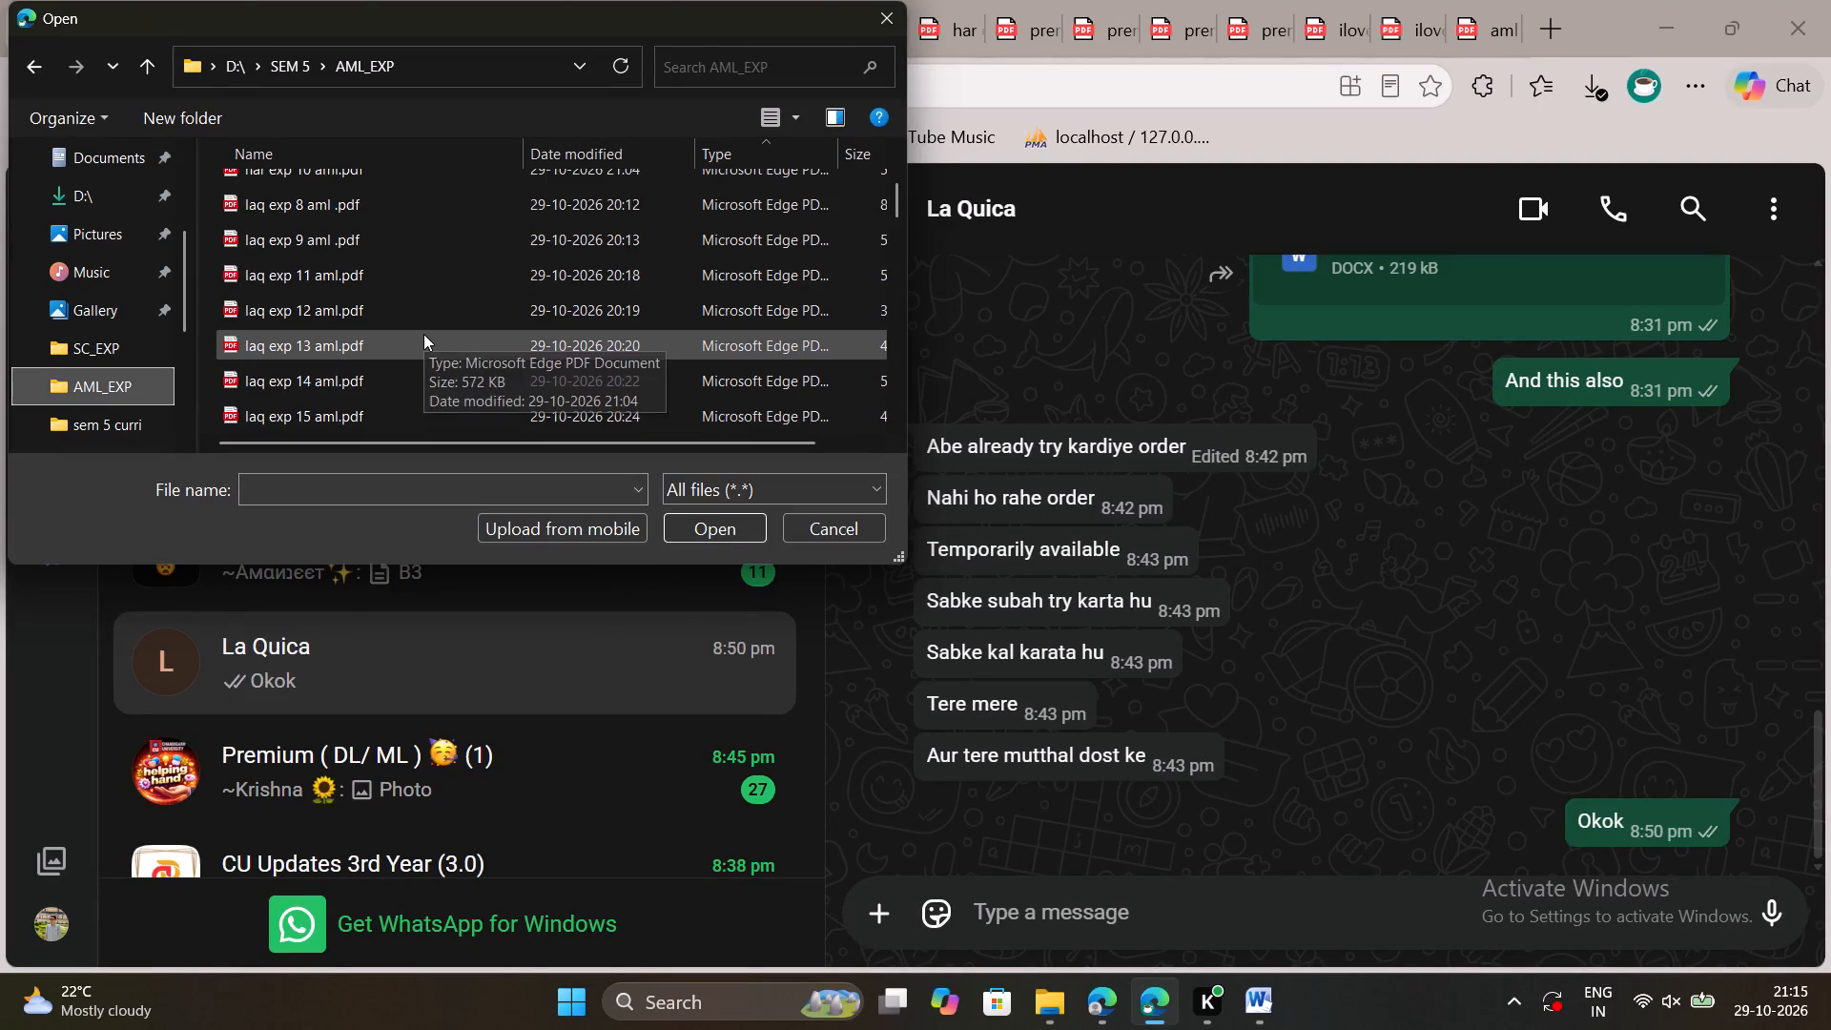
Select prem aml exp 2.pdf in the AML_EXP folder as the file to attach to the open WhatsApp chat.
{"action": "scroll", "coordinate": [423, 334], "scroll_direction": "down", "scroll_amount": 4}
{"action": "scroll", "coordinate": [423, 334], "scroll_direction": "up", "scroll_amount": 1}
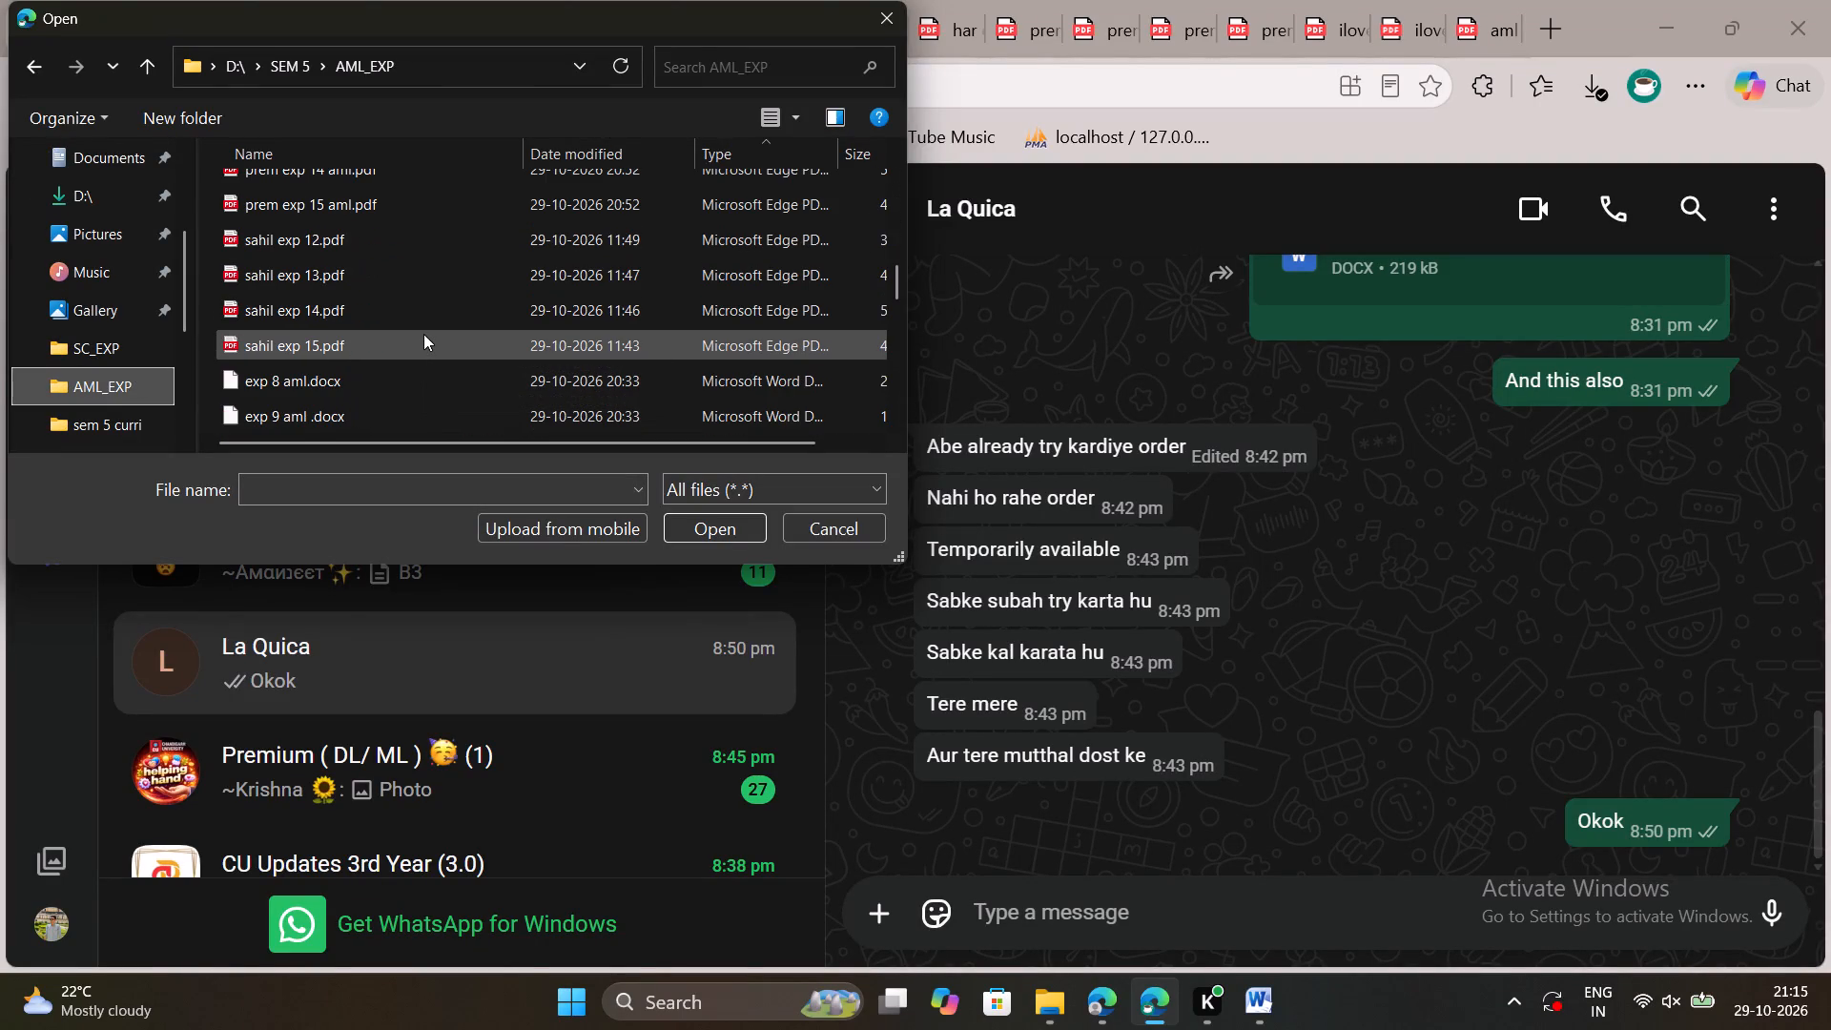
{"action": "scroll", "coordinate": [423, 334], "scroll_direction": "up", "scroll_amount": 3}
{"action": "left_click", "coordinate": [408, 195]}
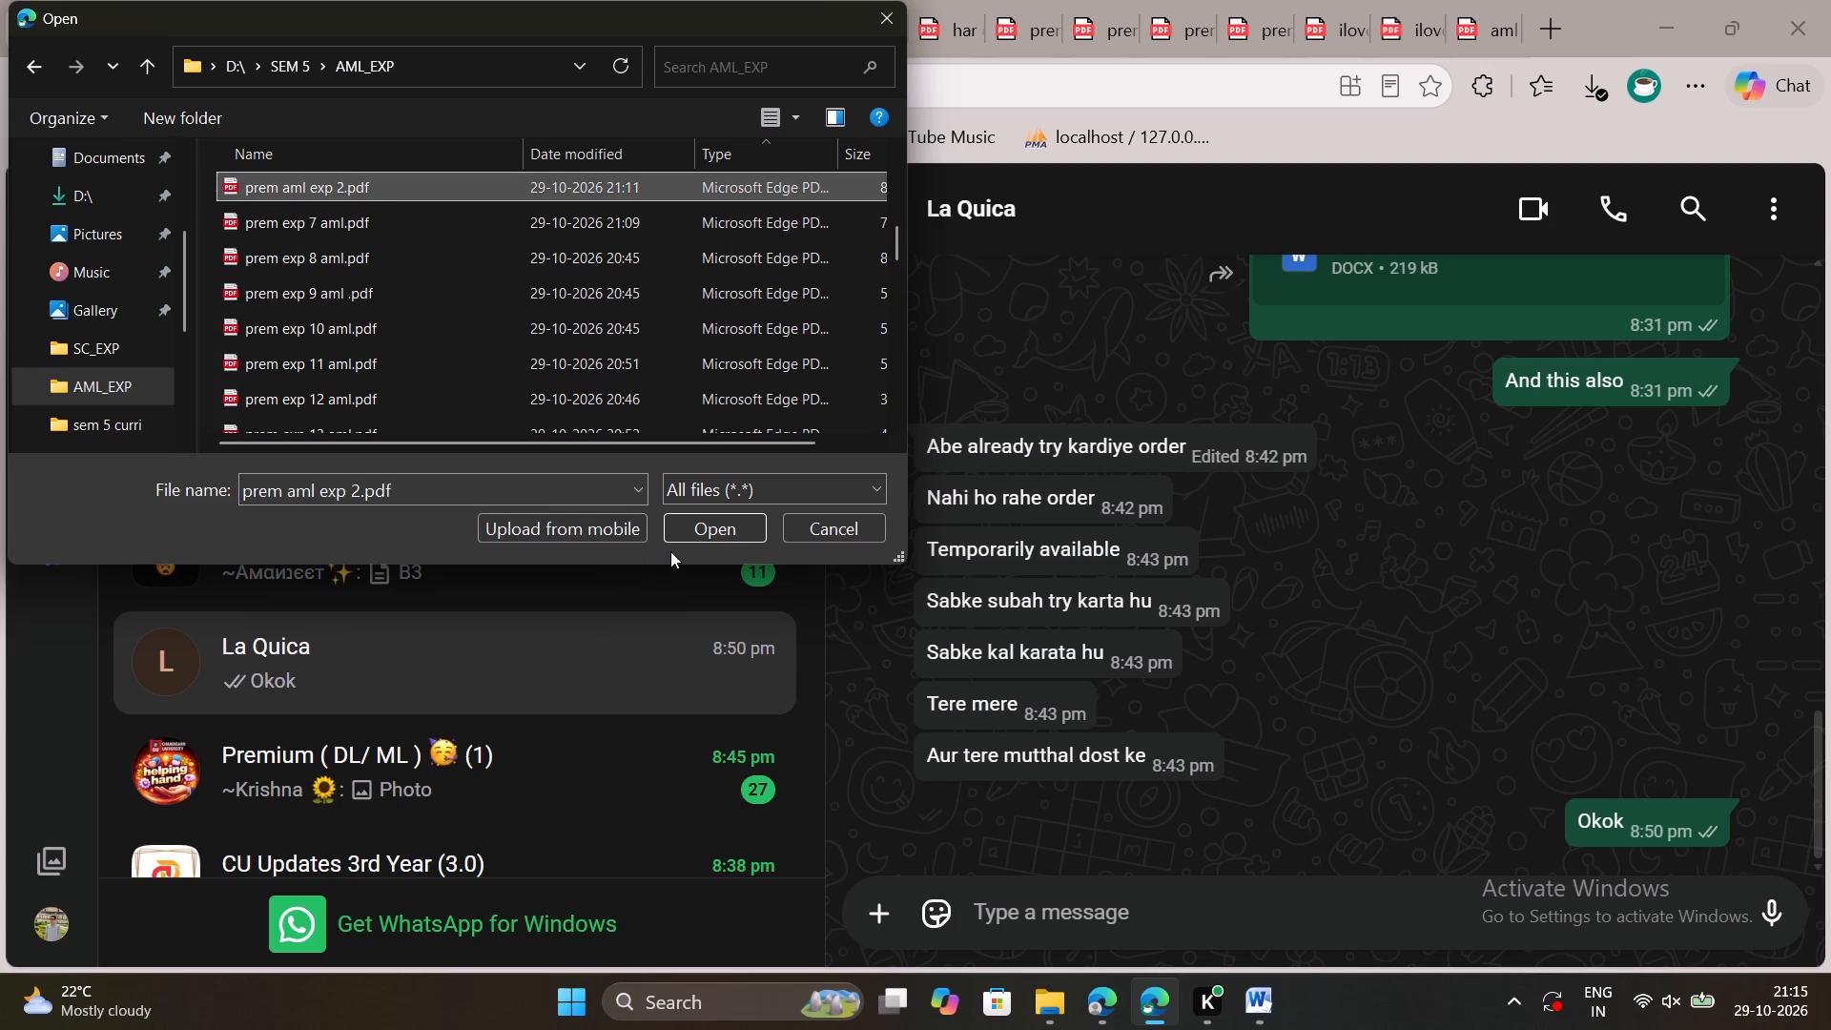